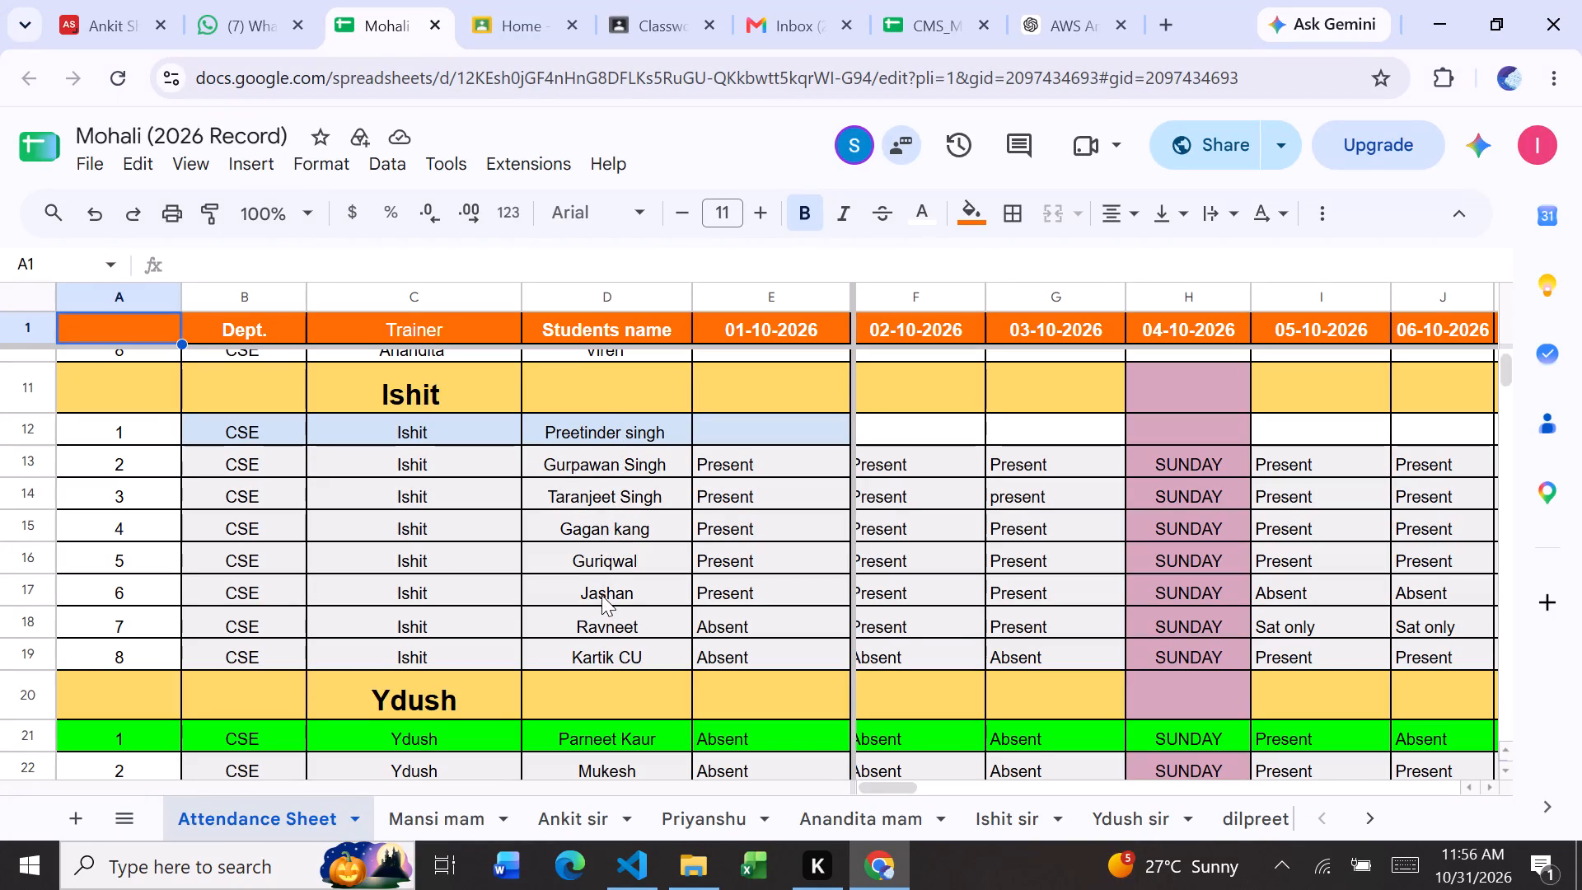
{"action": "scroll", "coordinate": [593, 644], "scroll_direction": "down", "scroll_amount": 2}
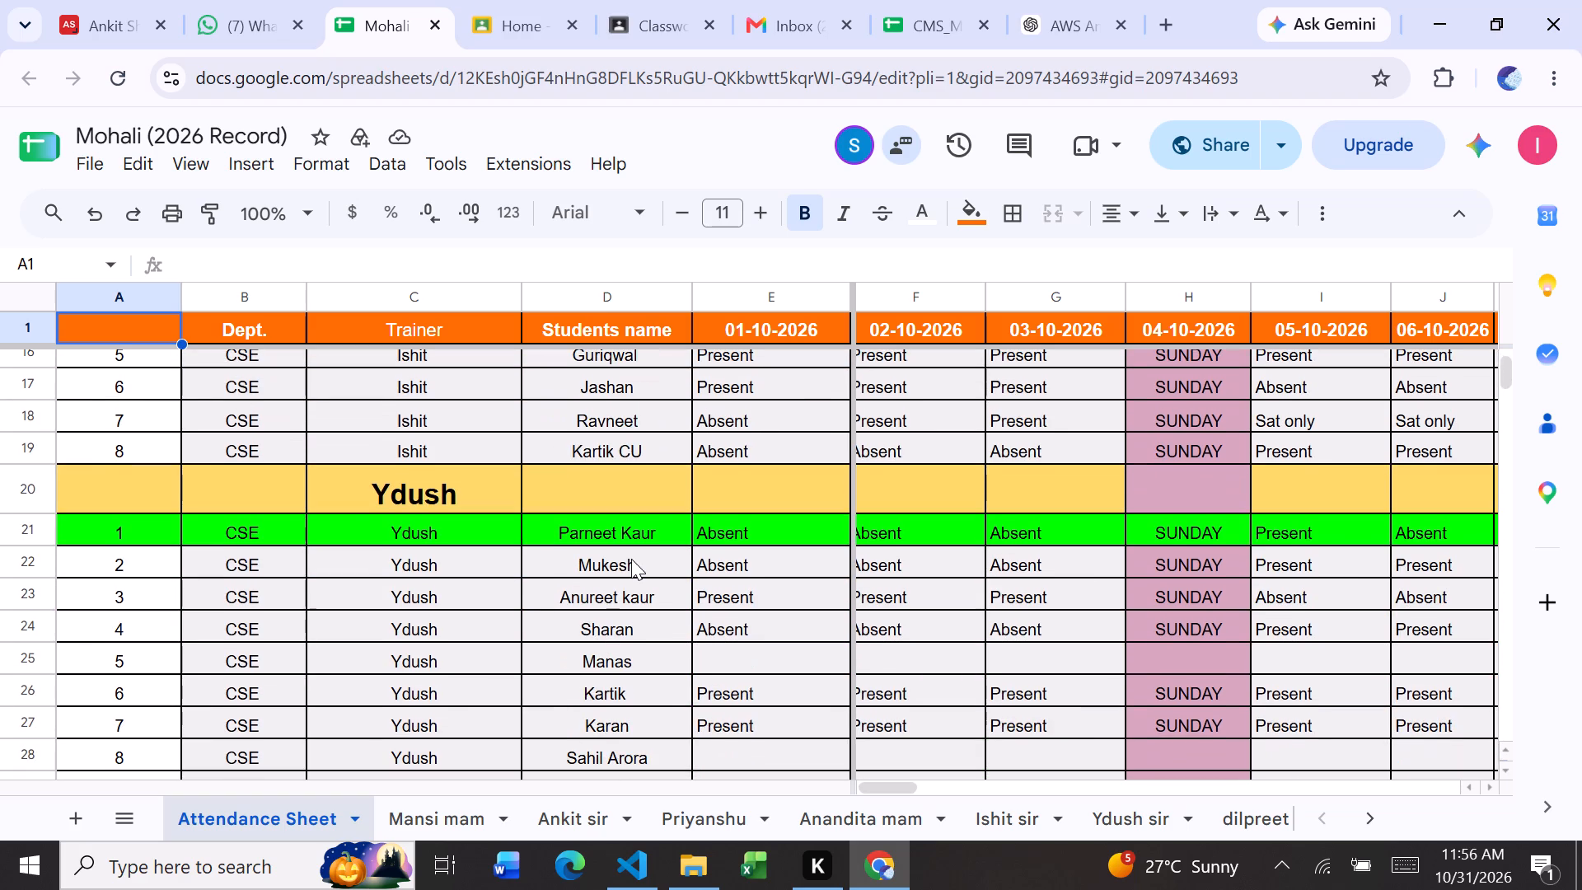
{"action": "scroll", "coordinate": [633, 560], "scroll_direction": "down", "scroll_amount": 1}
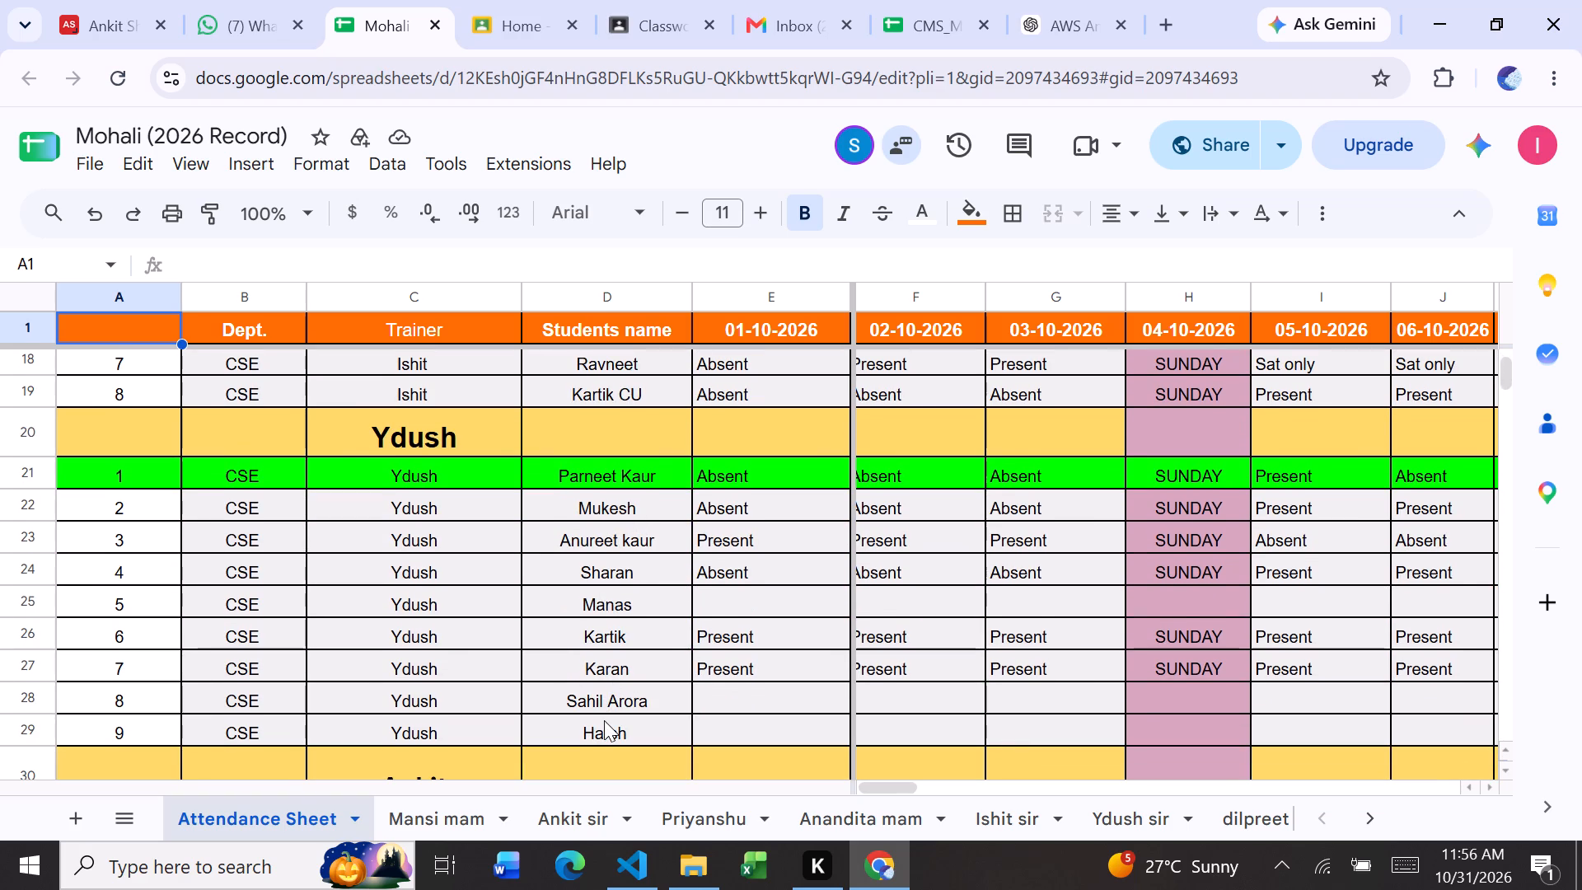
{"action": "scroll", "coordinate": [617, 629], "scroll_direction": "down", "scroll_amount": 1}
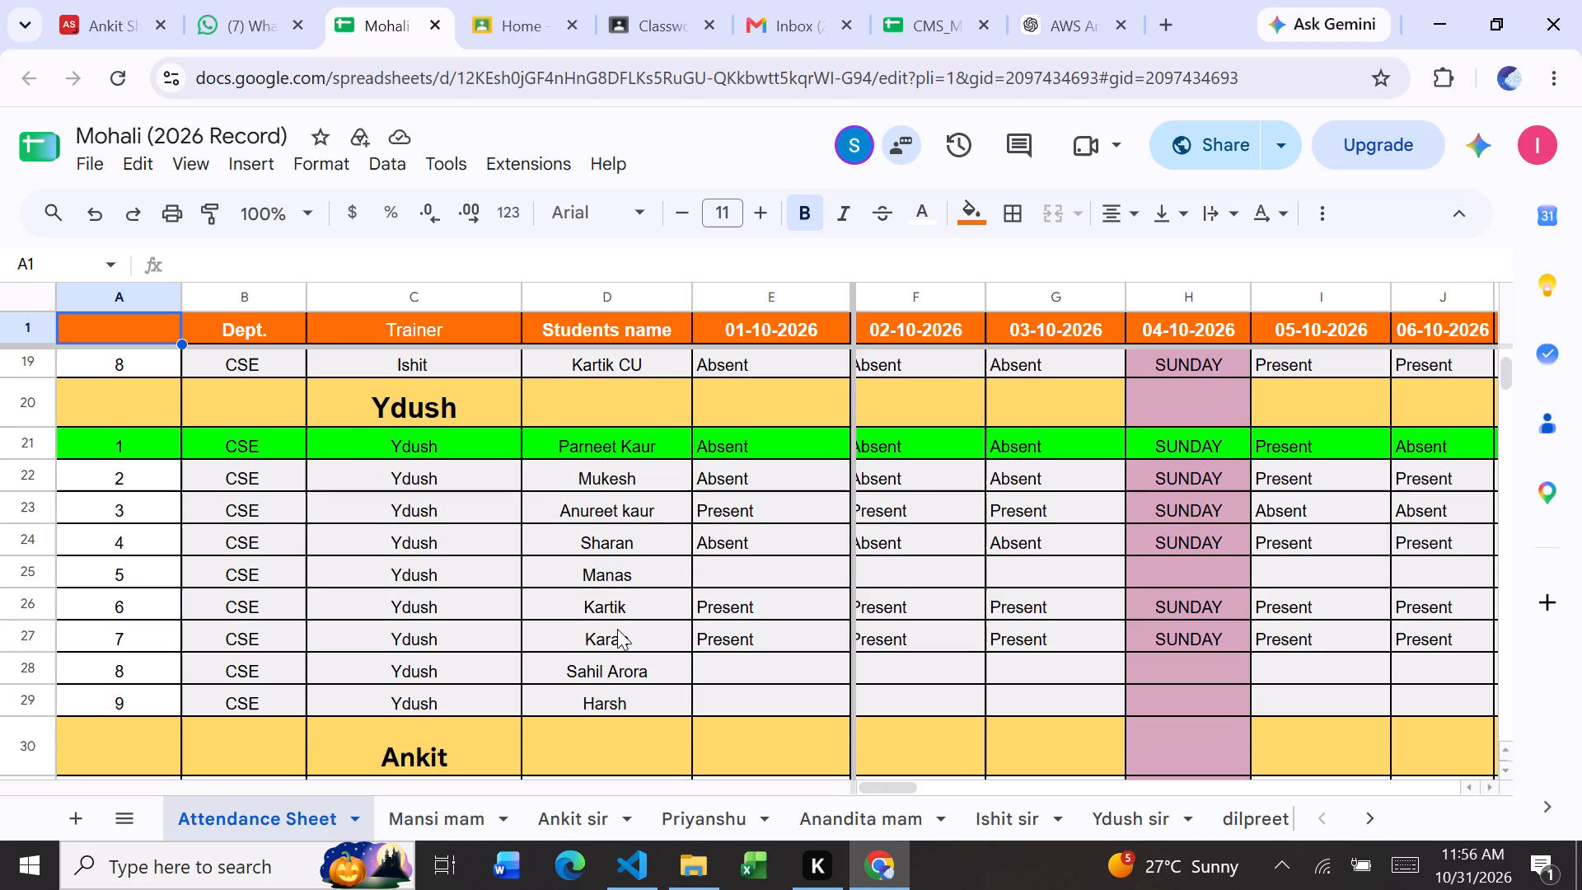
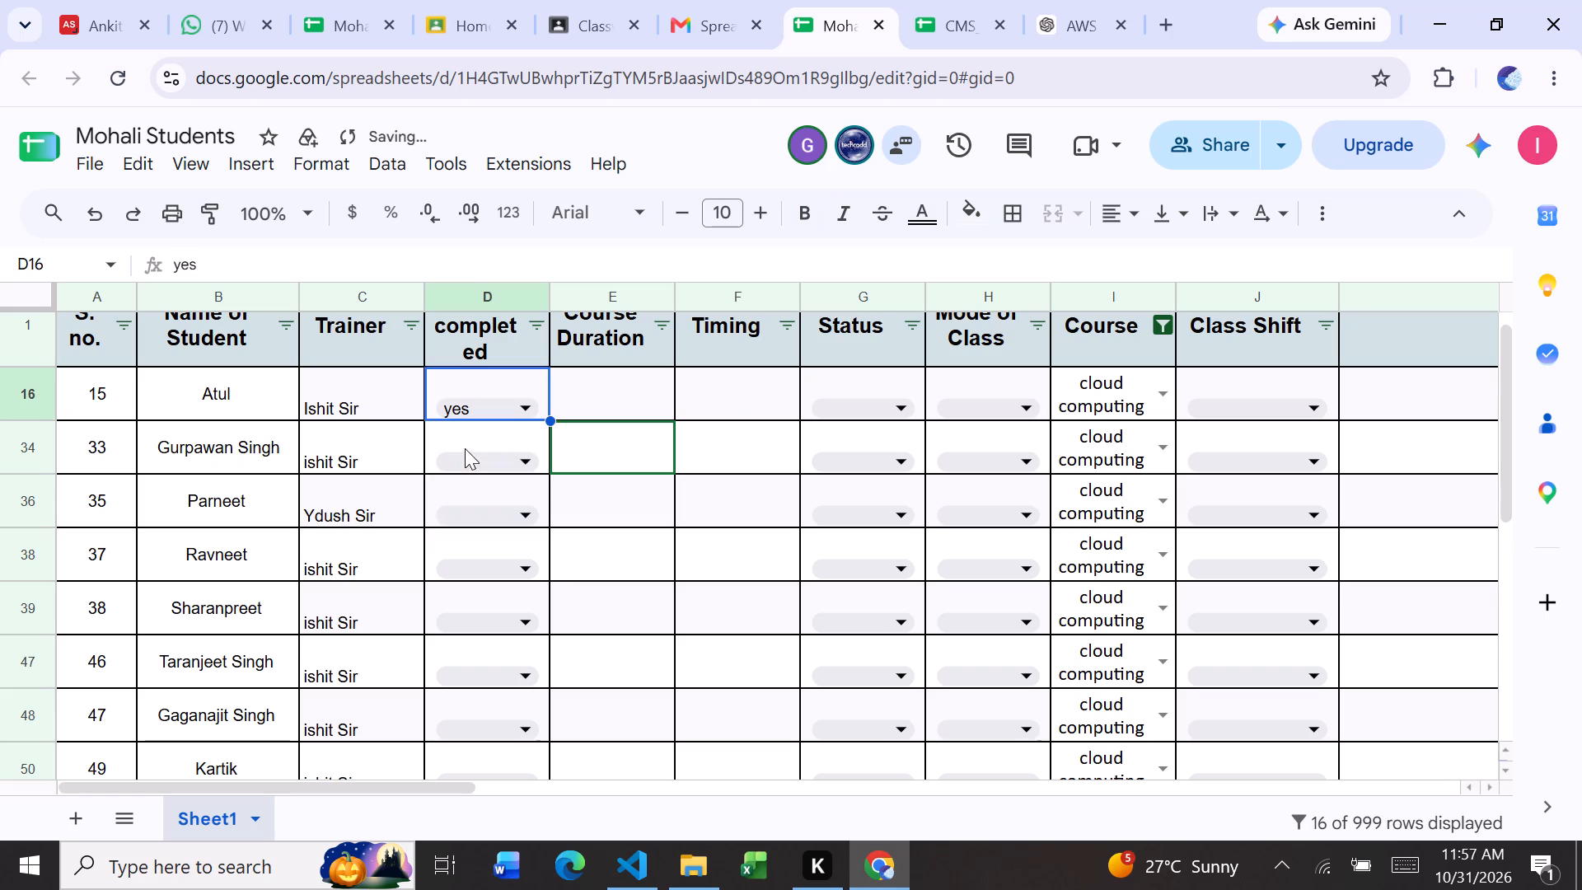
Set Course completed to no for the student in row 34 and to yes for the one in row 36.
{"action": "left_click", "coordinate": [531, 475]}
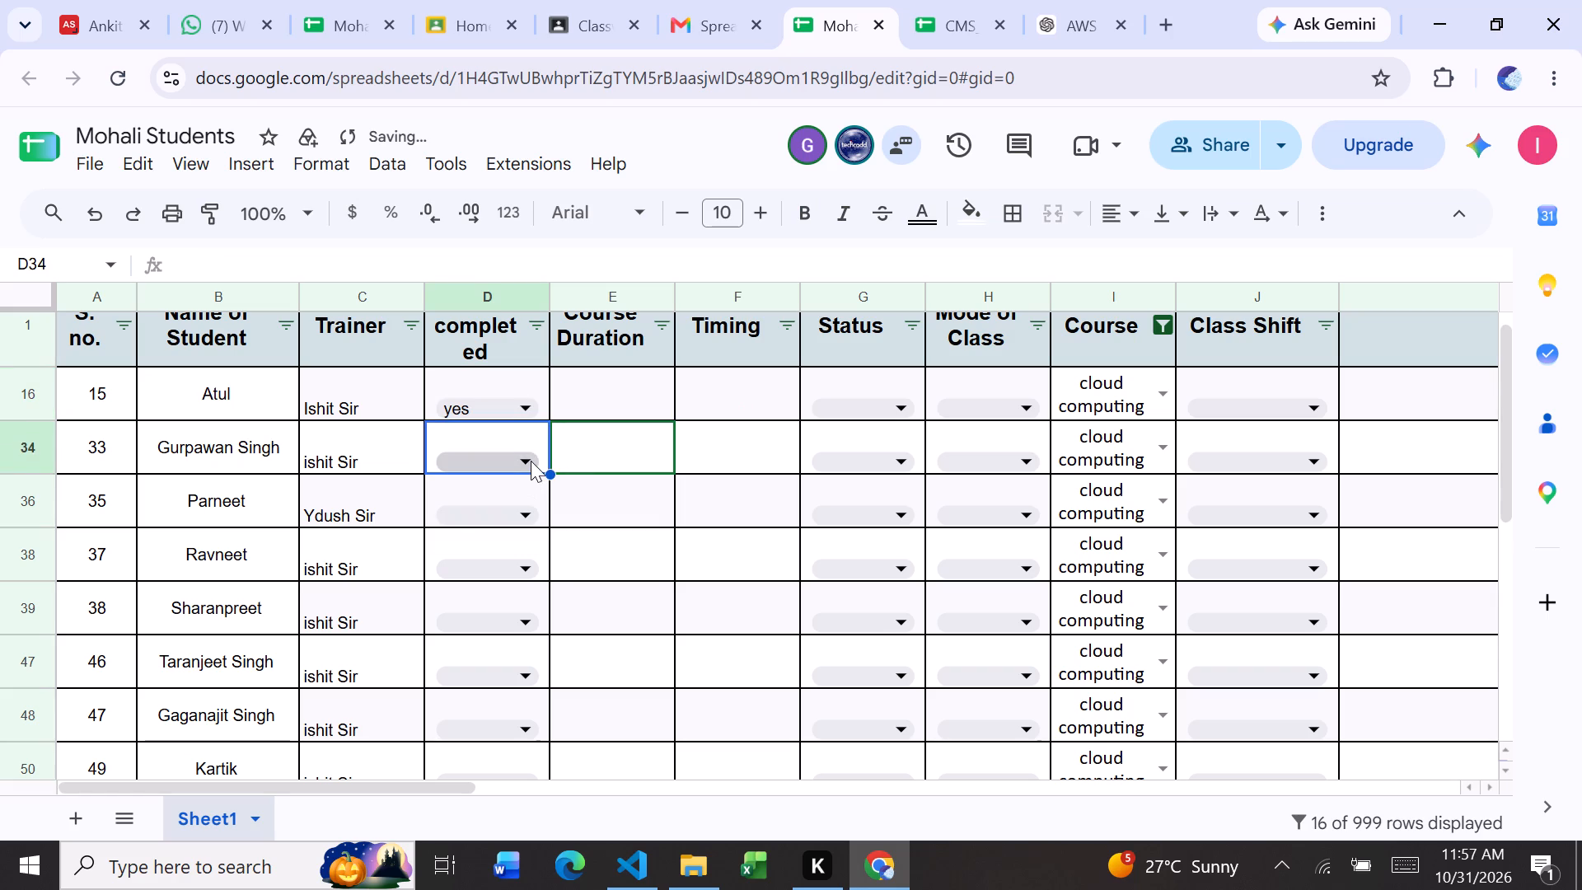
{"action": "left_click", "coordinate": [531, 461]}
{"action": "left_click", "coordinate": [454, 533]}
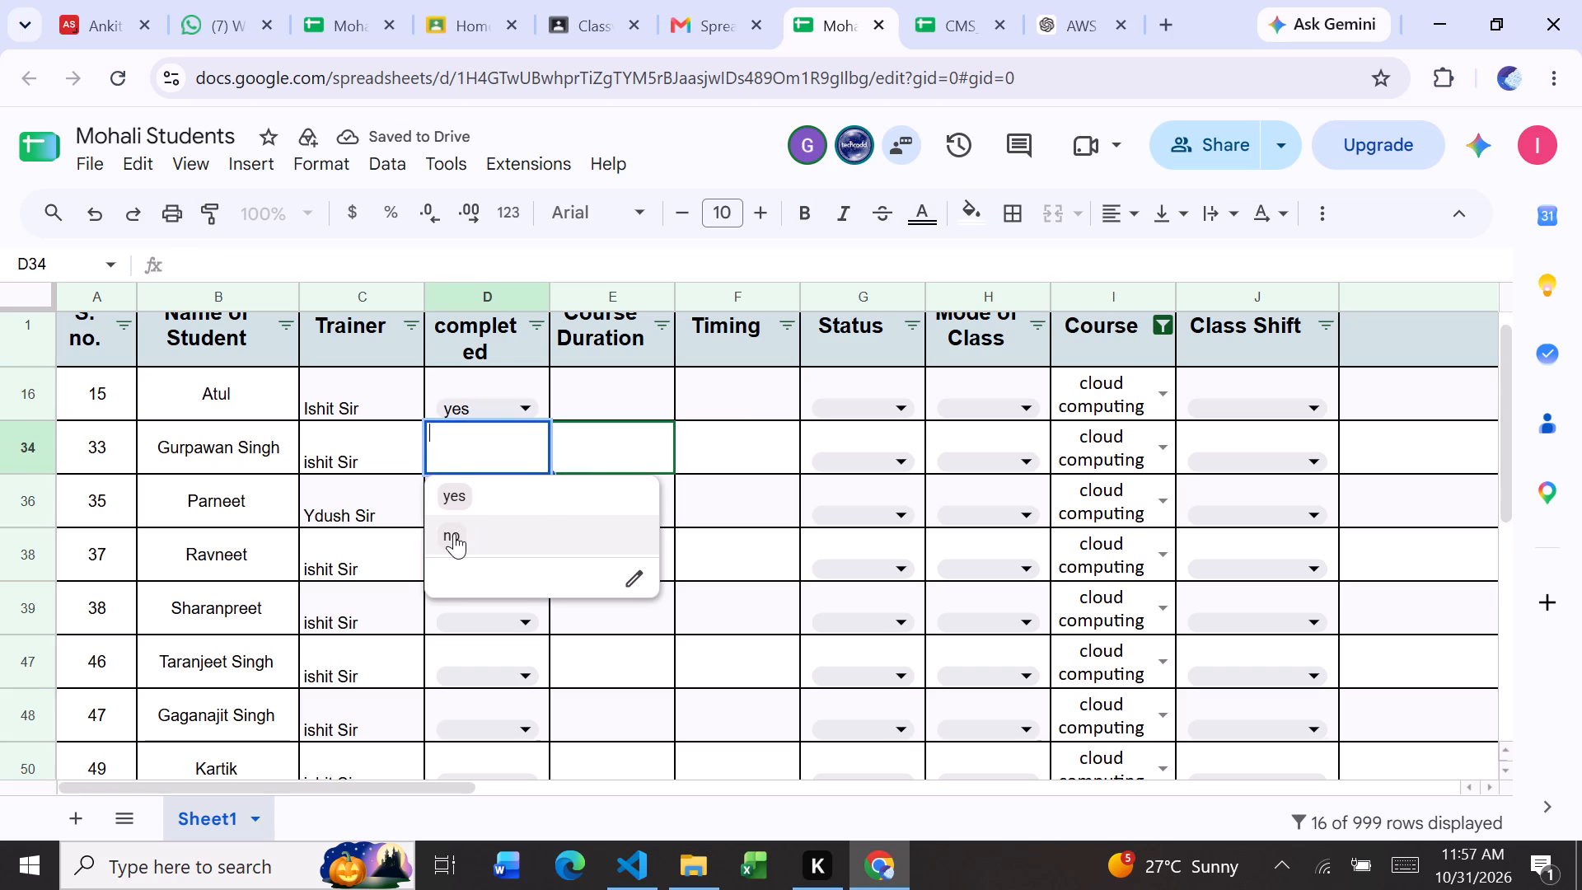
{"action": "left_click", "coordinate": [526, 518]}
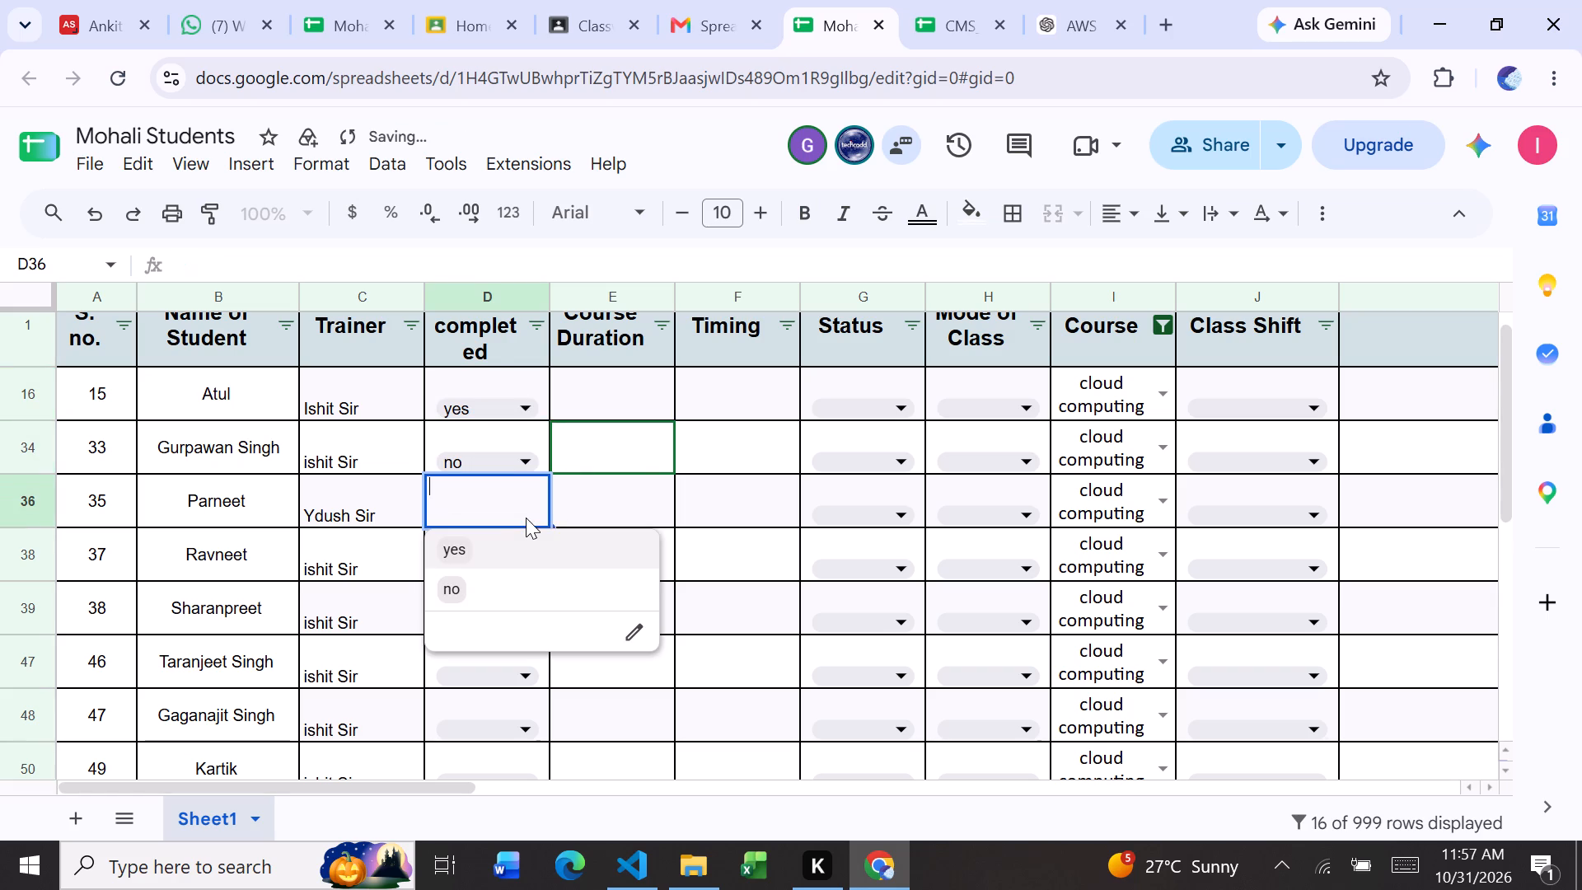
{"action": "left_click", "coordinate": [446, 558]}
Set Course completed to no for the students in rows 38, 39, 47 and 48.
{"action": "scroll", "coordinate": [446, 558], "scroll_direction": "down", "scroll_amount": 1}
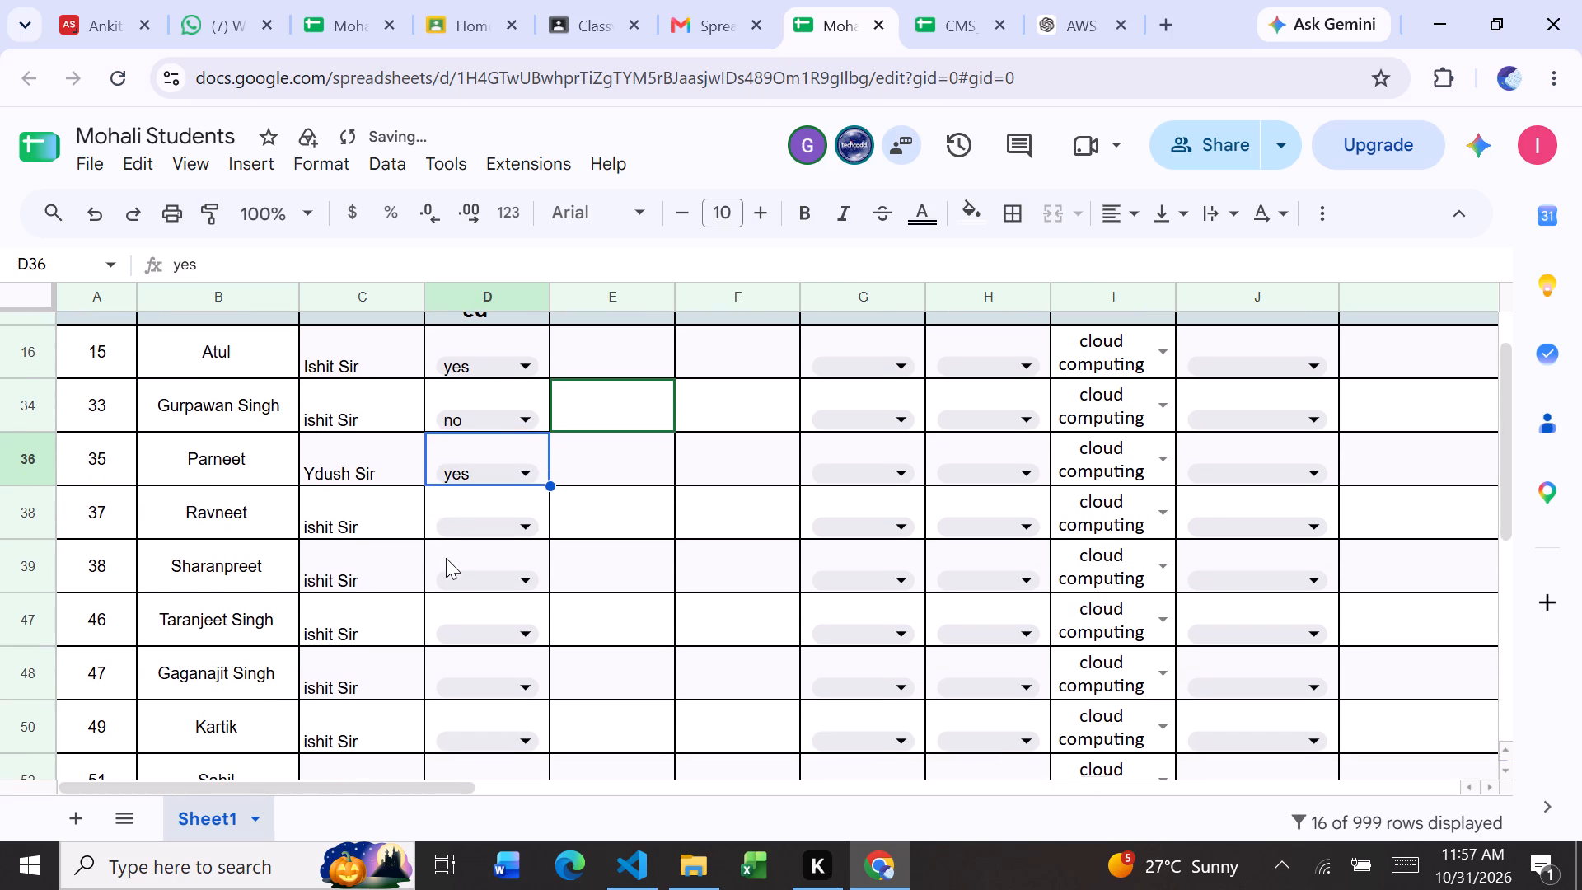
{"action": "left_click", "coordinate": [528, 524]}
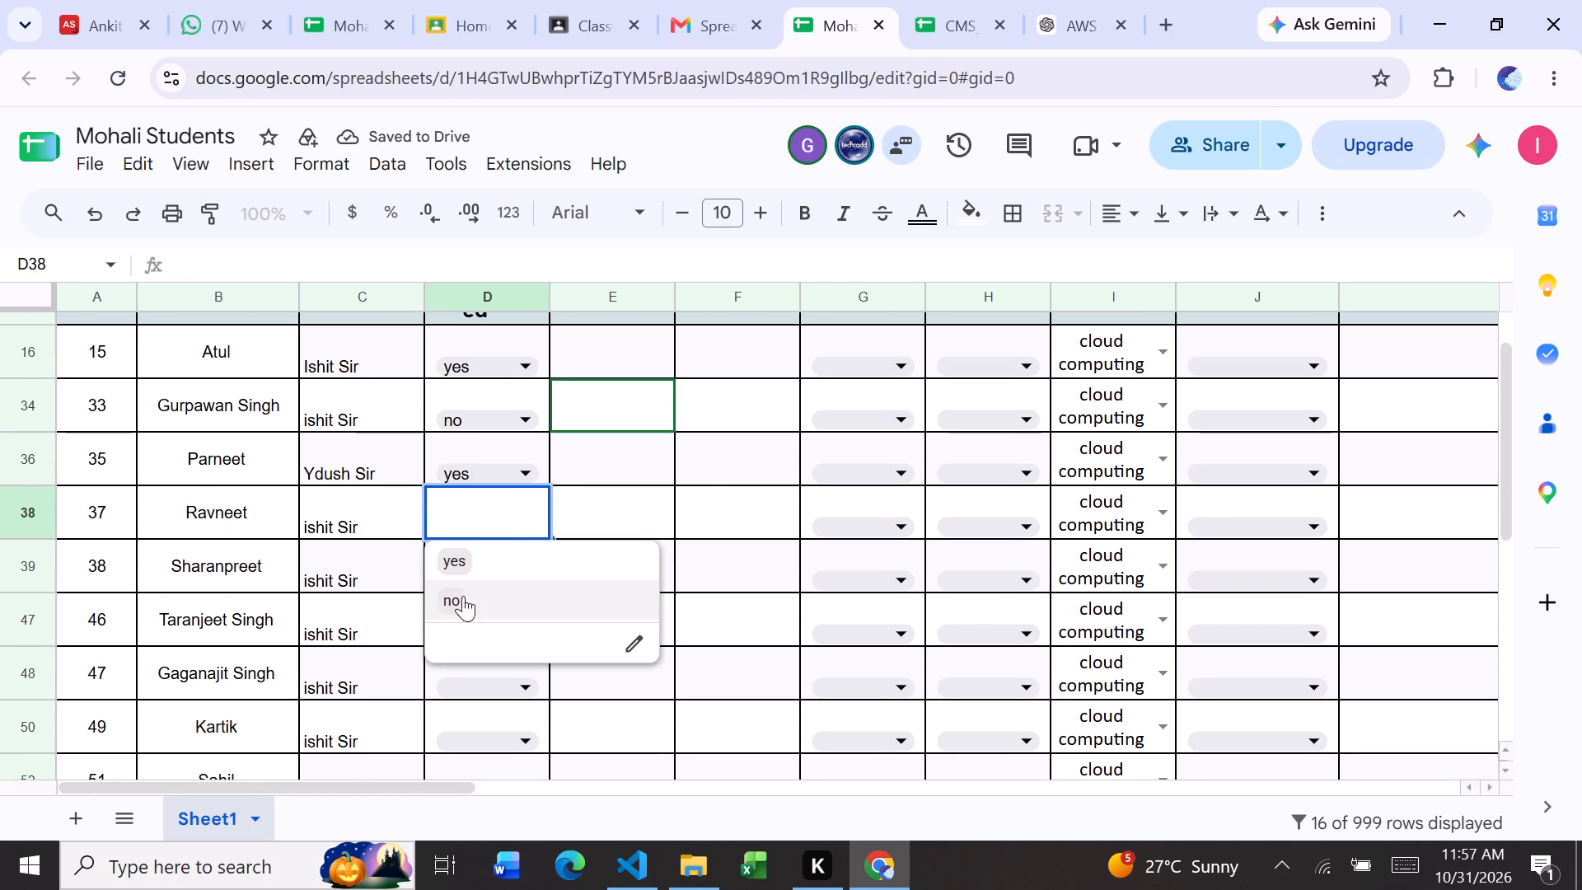
{"action": "left_click", "coordinate": [447, 617]}
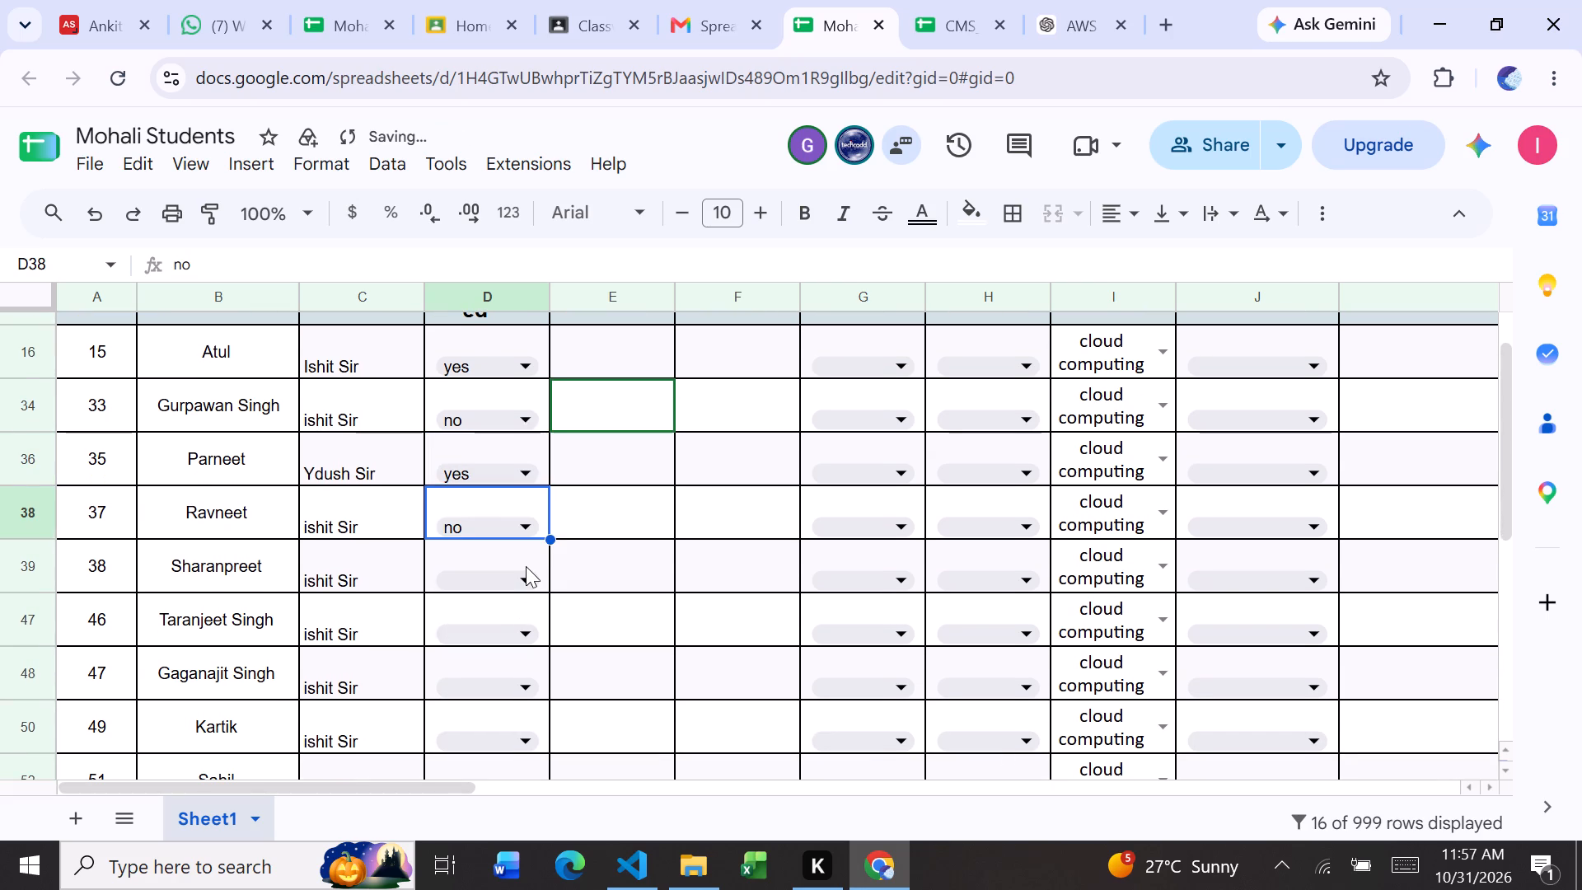
{"action": "left_click", "coordinate": [526, 566]}
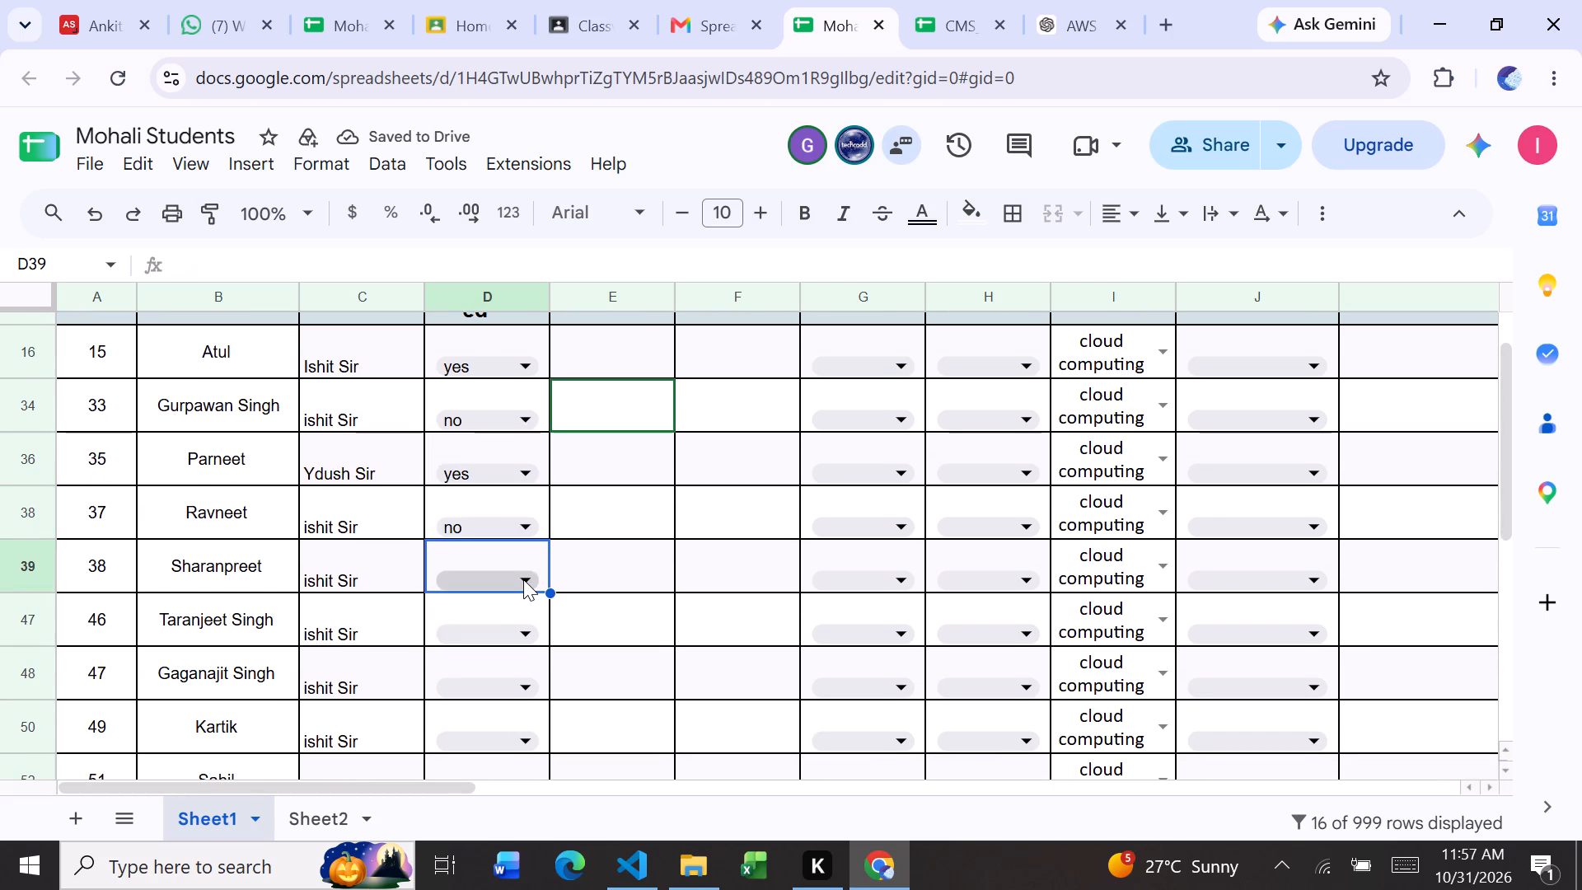
{"action": "left_click", "coordinate": [523, 579]}
{"action": "left_click", "coordinate": [442, 660]}
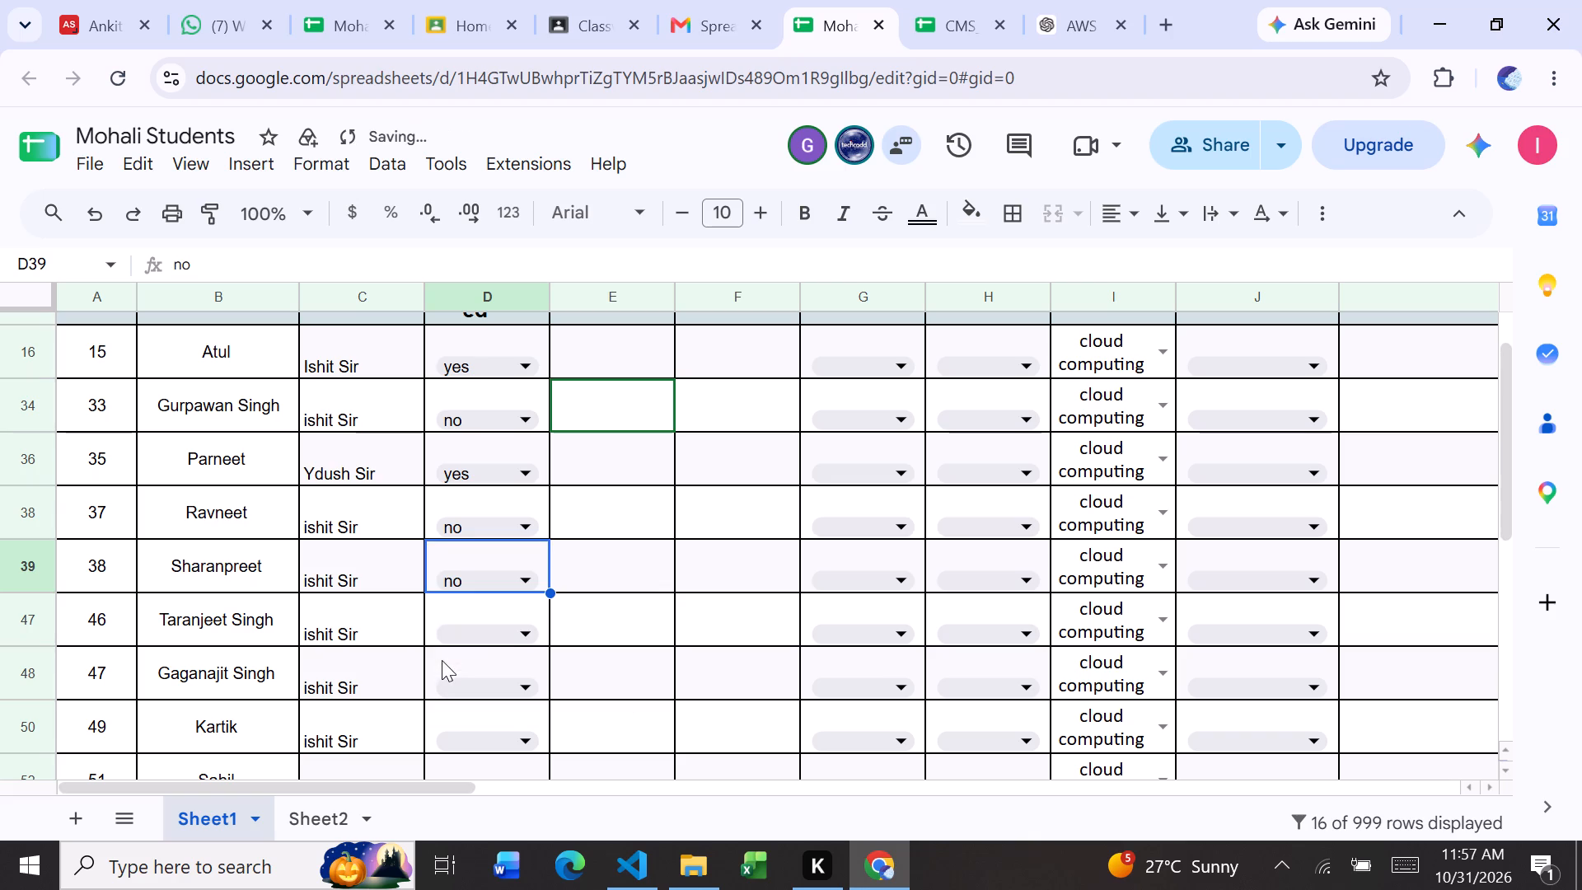
{"action": "scroll", "coordinate": [620, 595], "scroll_direction": "down", "scroll_amount": 1}
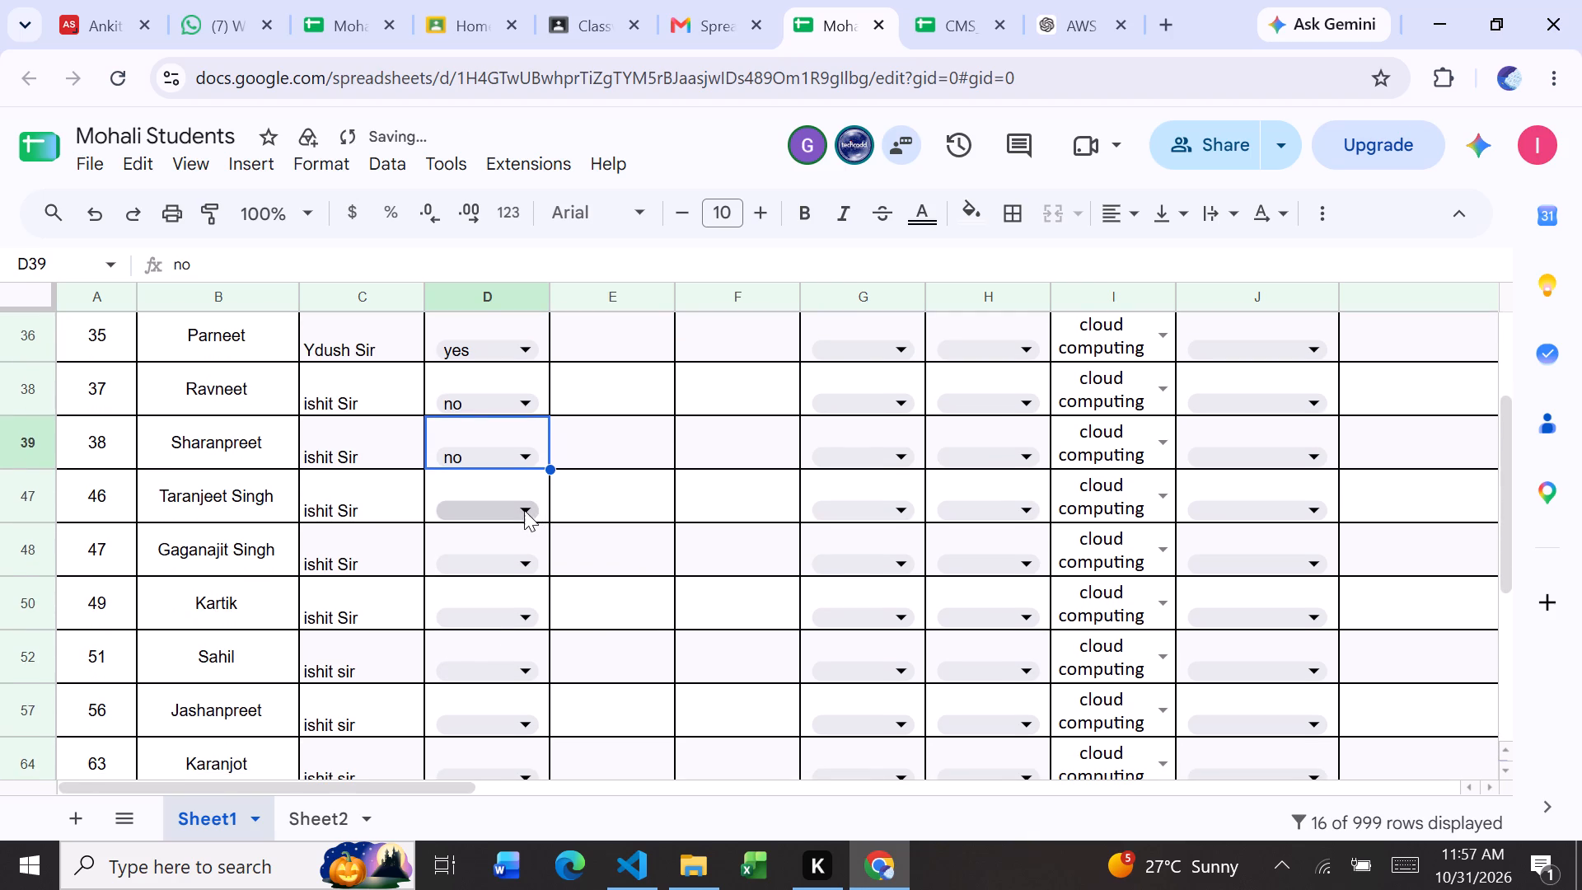
{"action": "left_click", "coordinate": [524, 510]}
{"action": "left_click", "coordinate": [458, 581]}
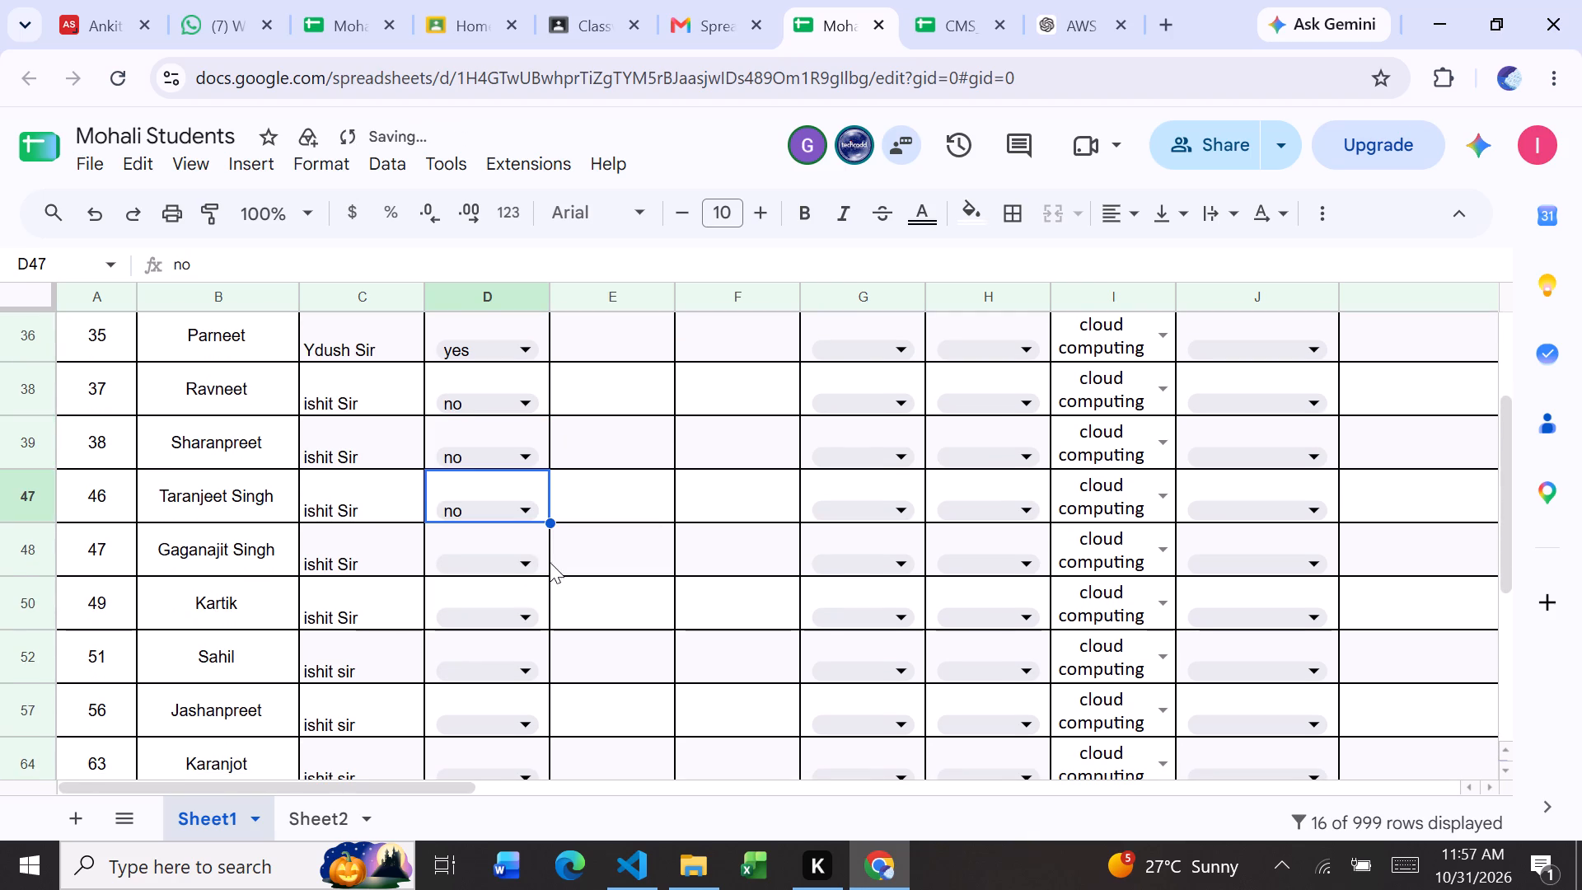
{"action": "left_click", "coordinate": [522, 568]}
{"action": "left_click", "coordinate": [461, 641]}
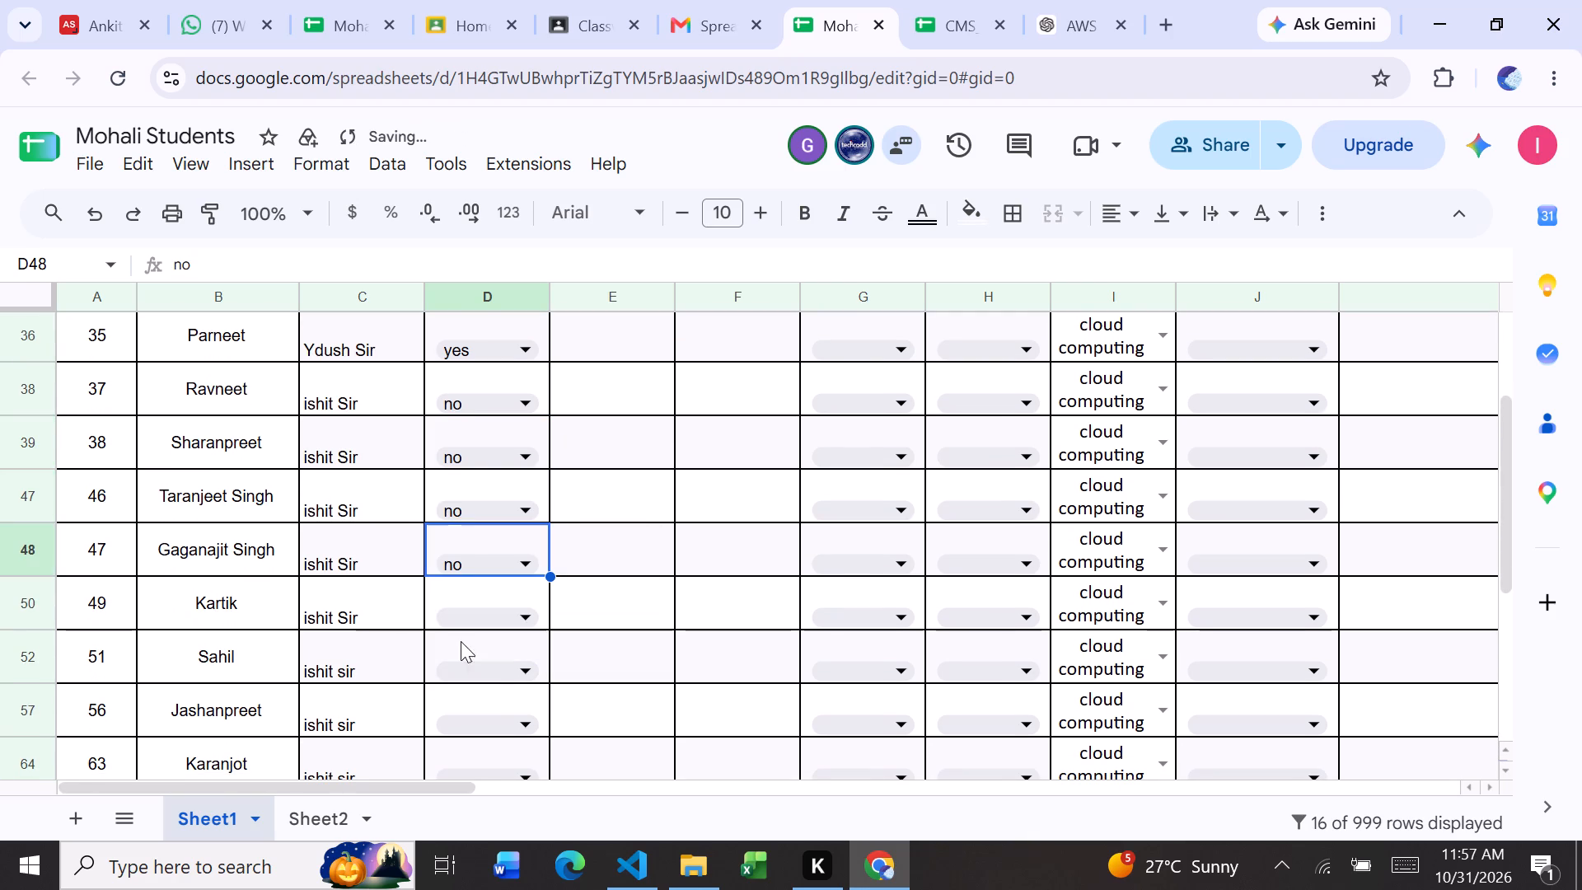
Fill the no from row 48 down the Course completed column through row 82.
{"action": "left_click_drag", "start_coordinate": [486, 541], "coordinate": [506, 732]}
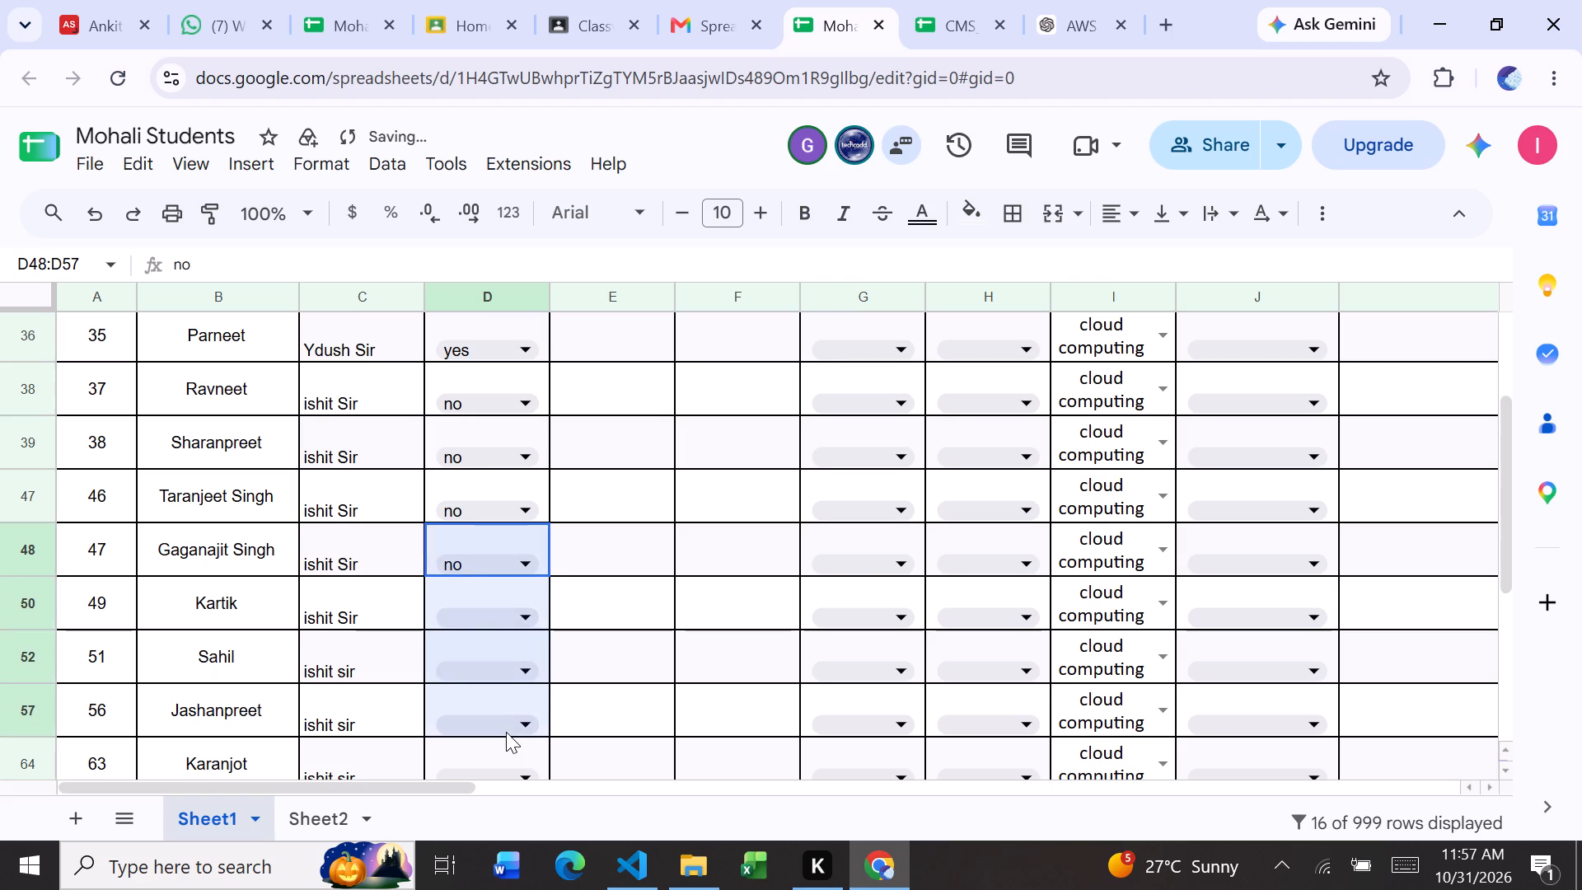
{"action": "left_click_drag", "start_coordinate": [506, 732], "coordinate": [516, 816]}
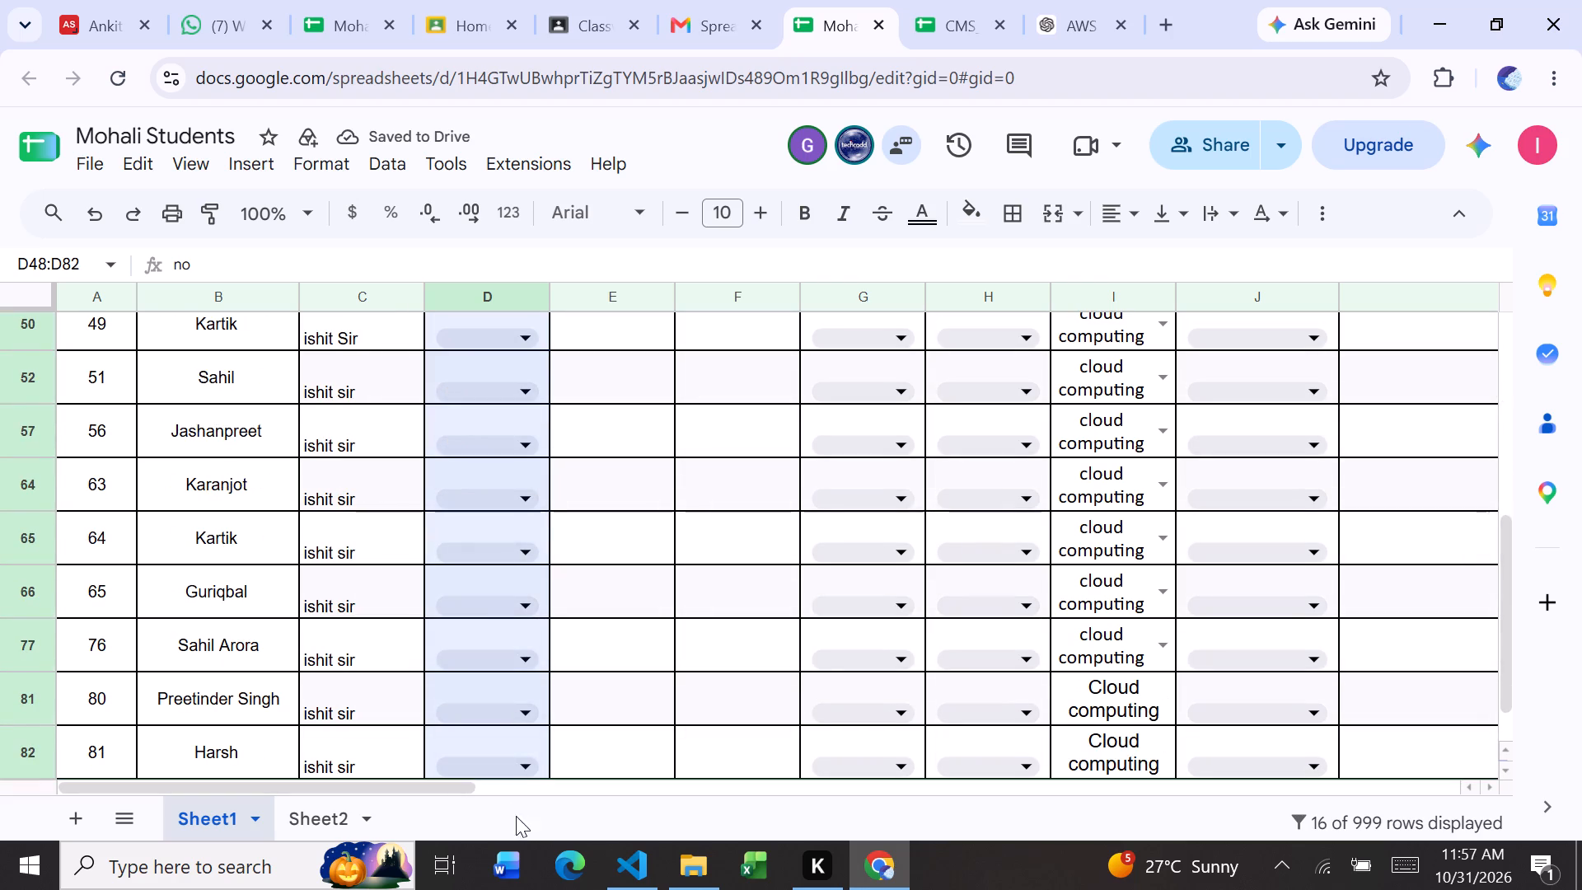
{"action": "left_click_drag", "start_coordinate": [516, 816], "coordinate": [519, 813]}
{"action": "scroll", "coordinate": [501, 521], "scroll_direction": "up", "scroll_amount": 2}
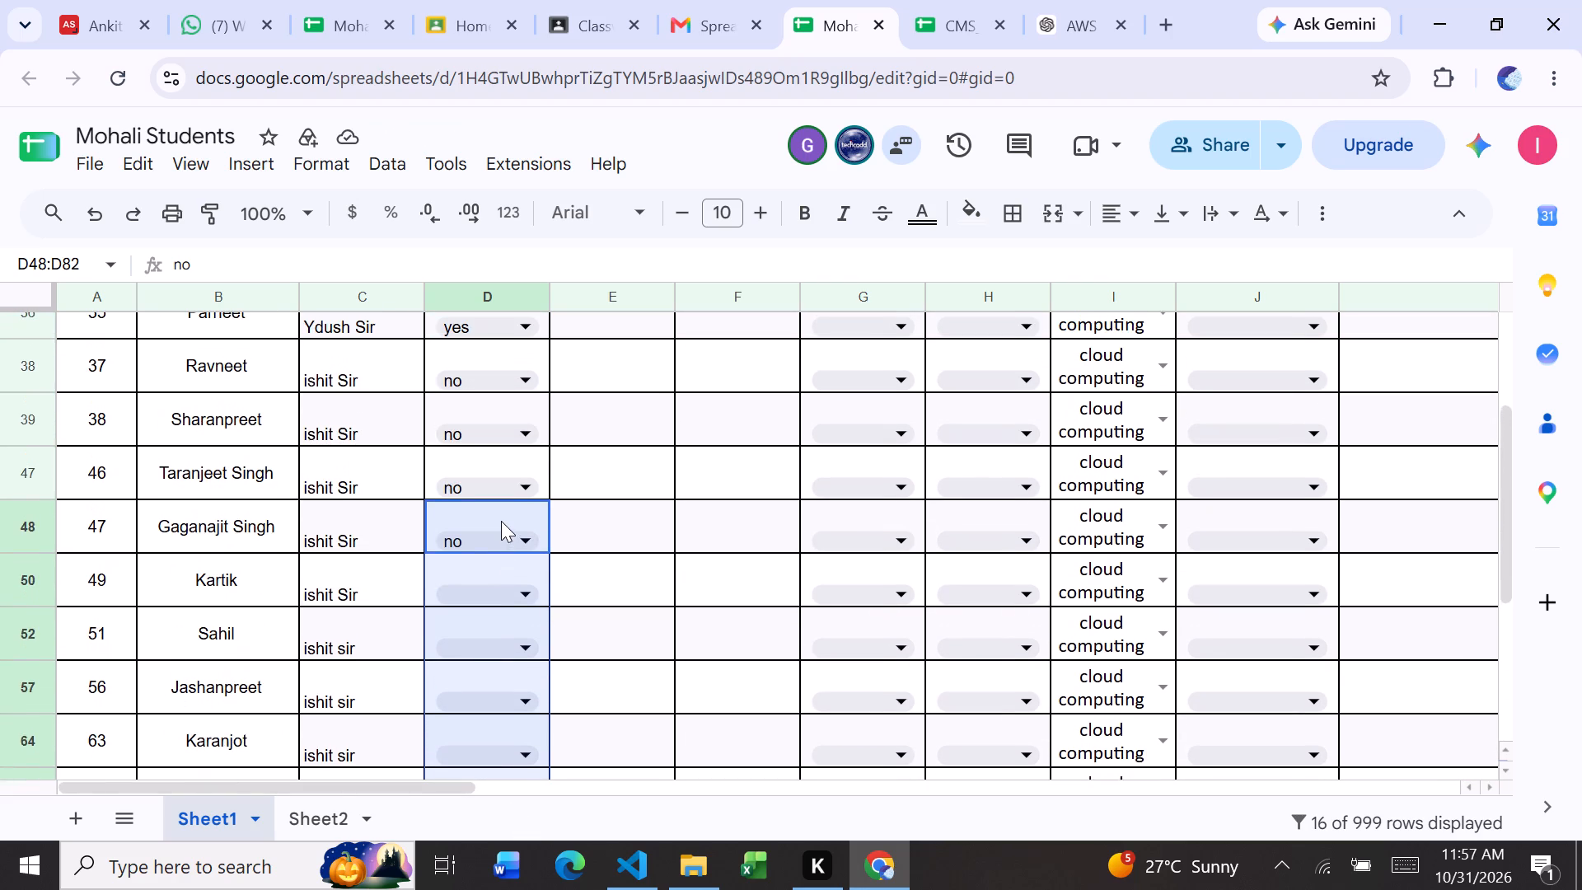
{"action": "left_click", "coordinate": [501, 521]}
{"action": "key", "text": "ctrl+c"}
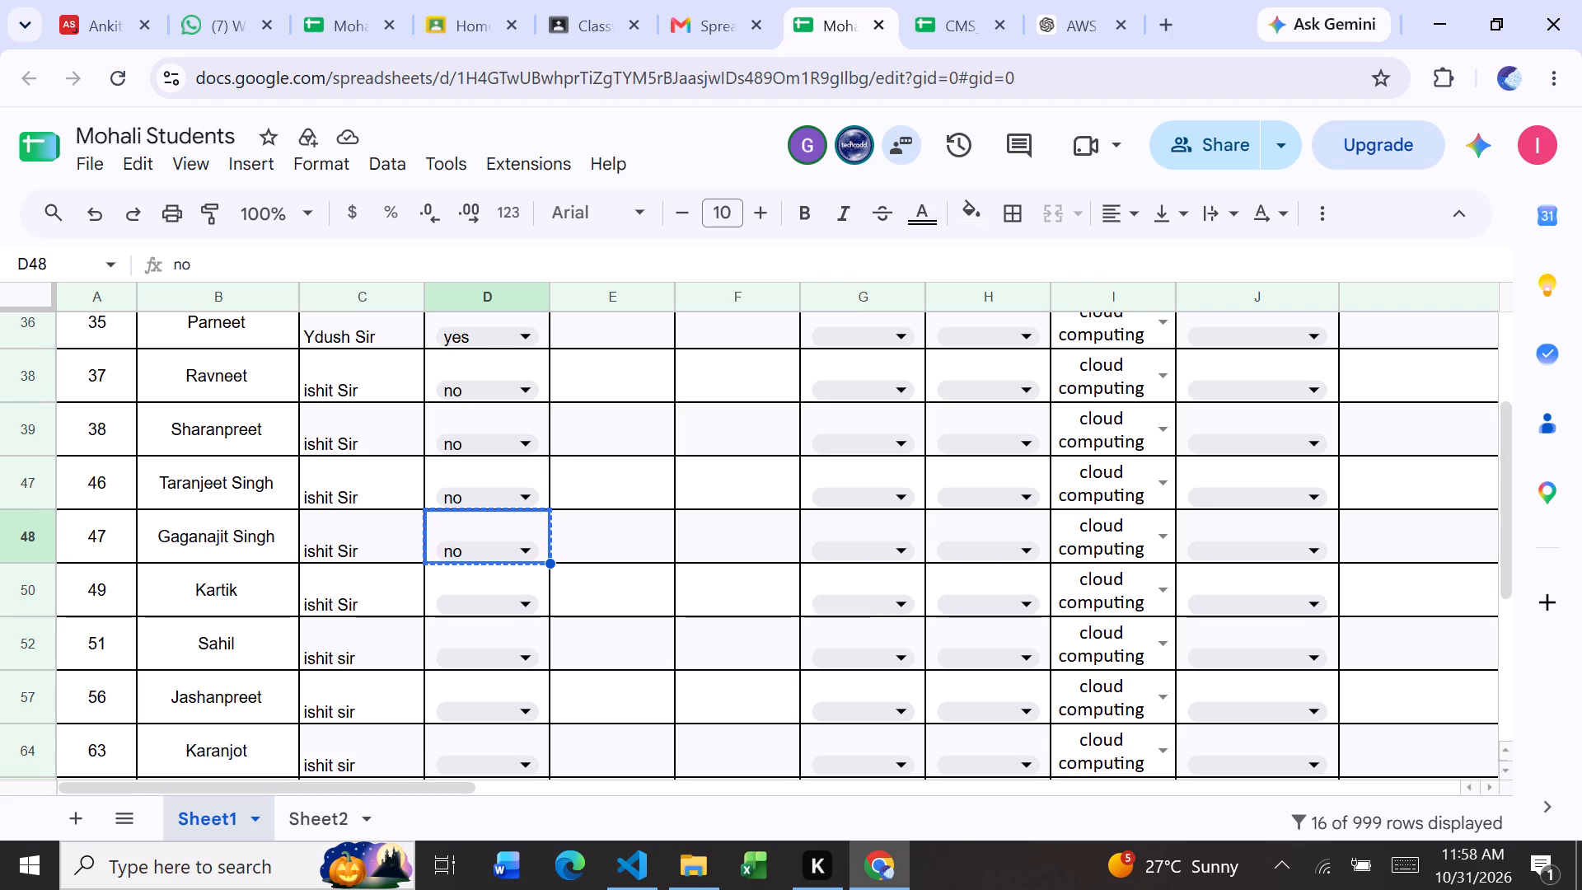
{"action": "left_click_drag", "start_coordinate": [553, 560], "coordinate": [552, 830]}
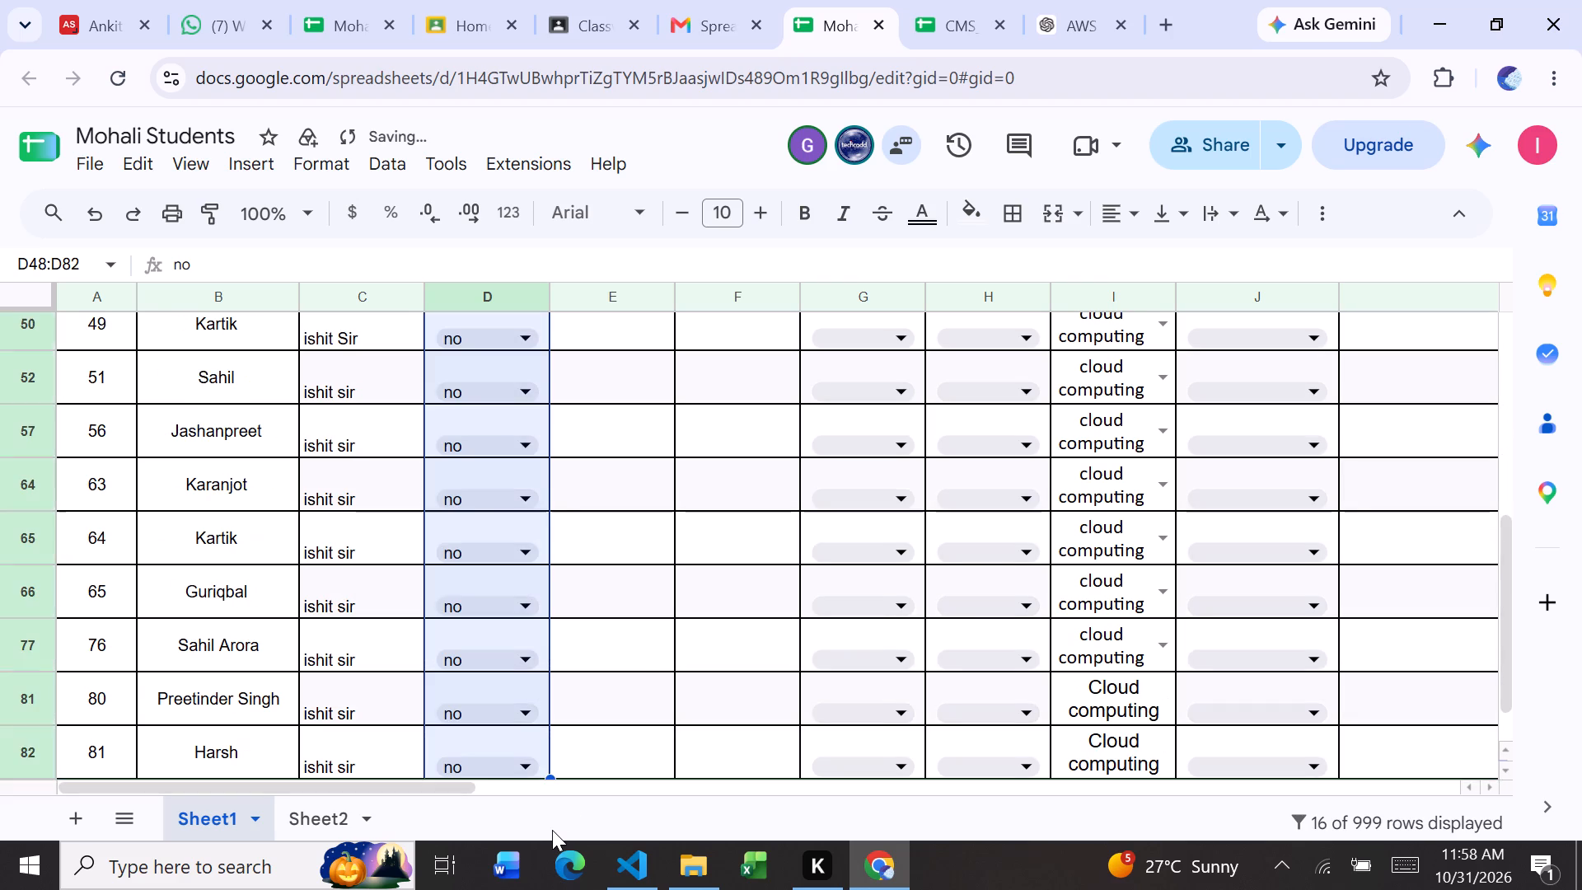
{"action": "left_click", "coordinate": [638, 663]}
{"action": "scroll", "coordinate": [638, 663], "scroll_direction": "down", "scroll_amount": 2}
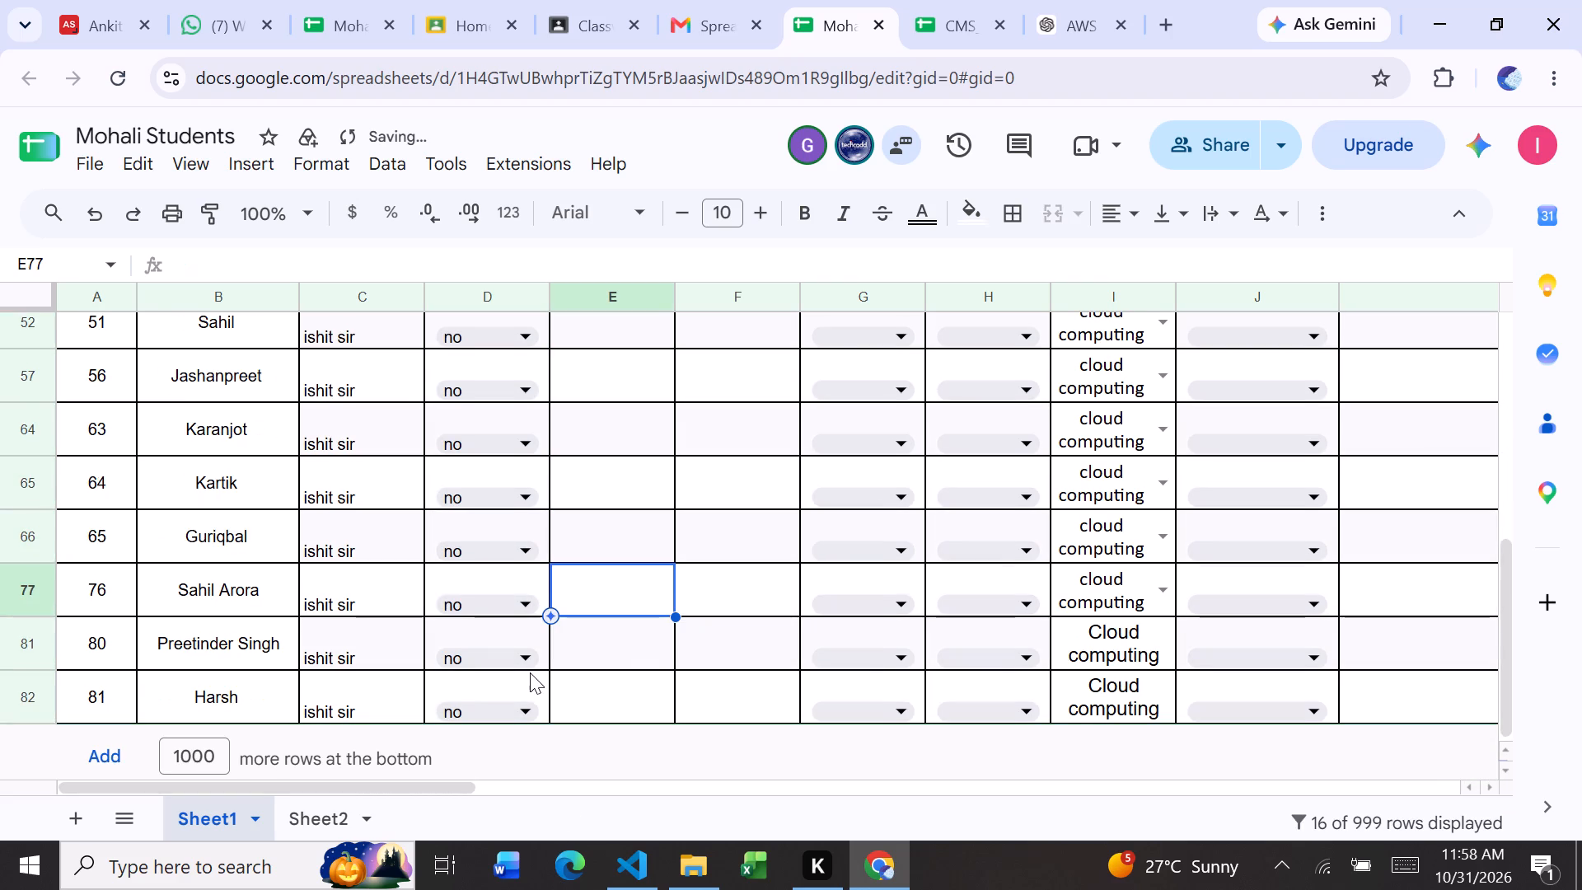
Enter 6 Months as the Course Duration for the first listed student, in row 16.
{"action": "scroll", "coordinate": [634, 579], "scroll_direction": "up", "scroll_amount": 1}
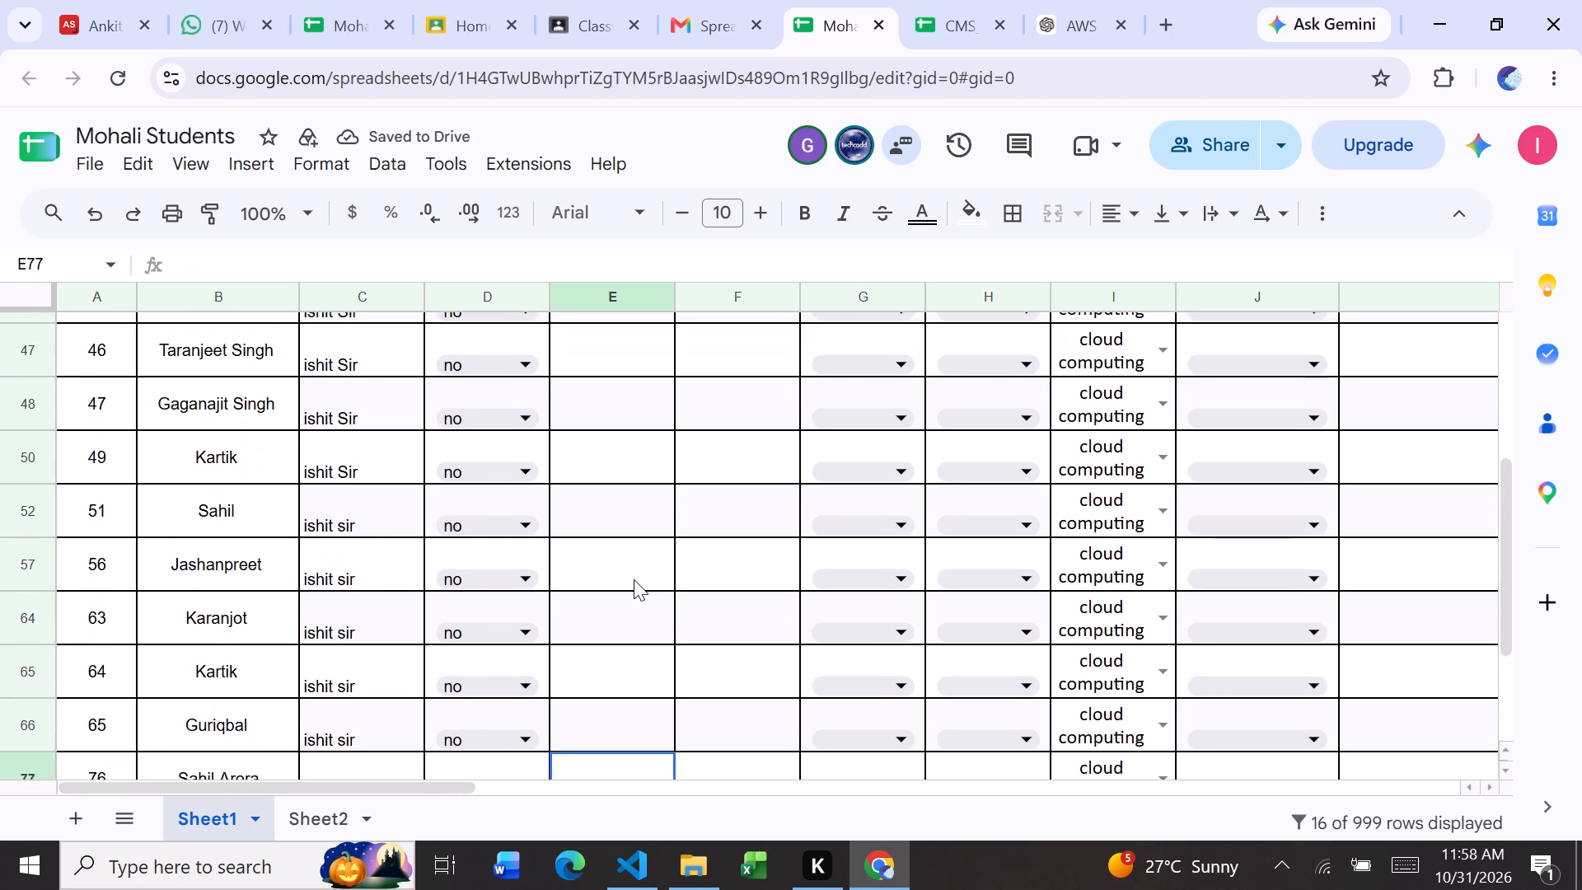
{"action": "scroll", "coordinate": [634, 579], "scroll_direction": "up", "scroll_amount": 4}
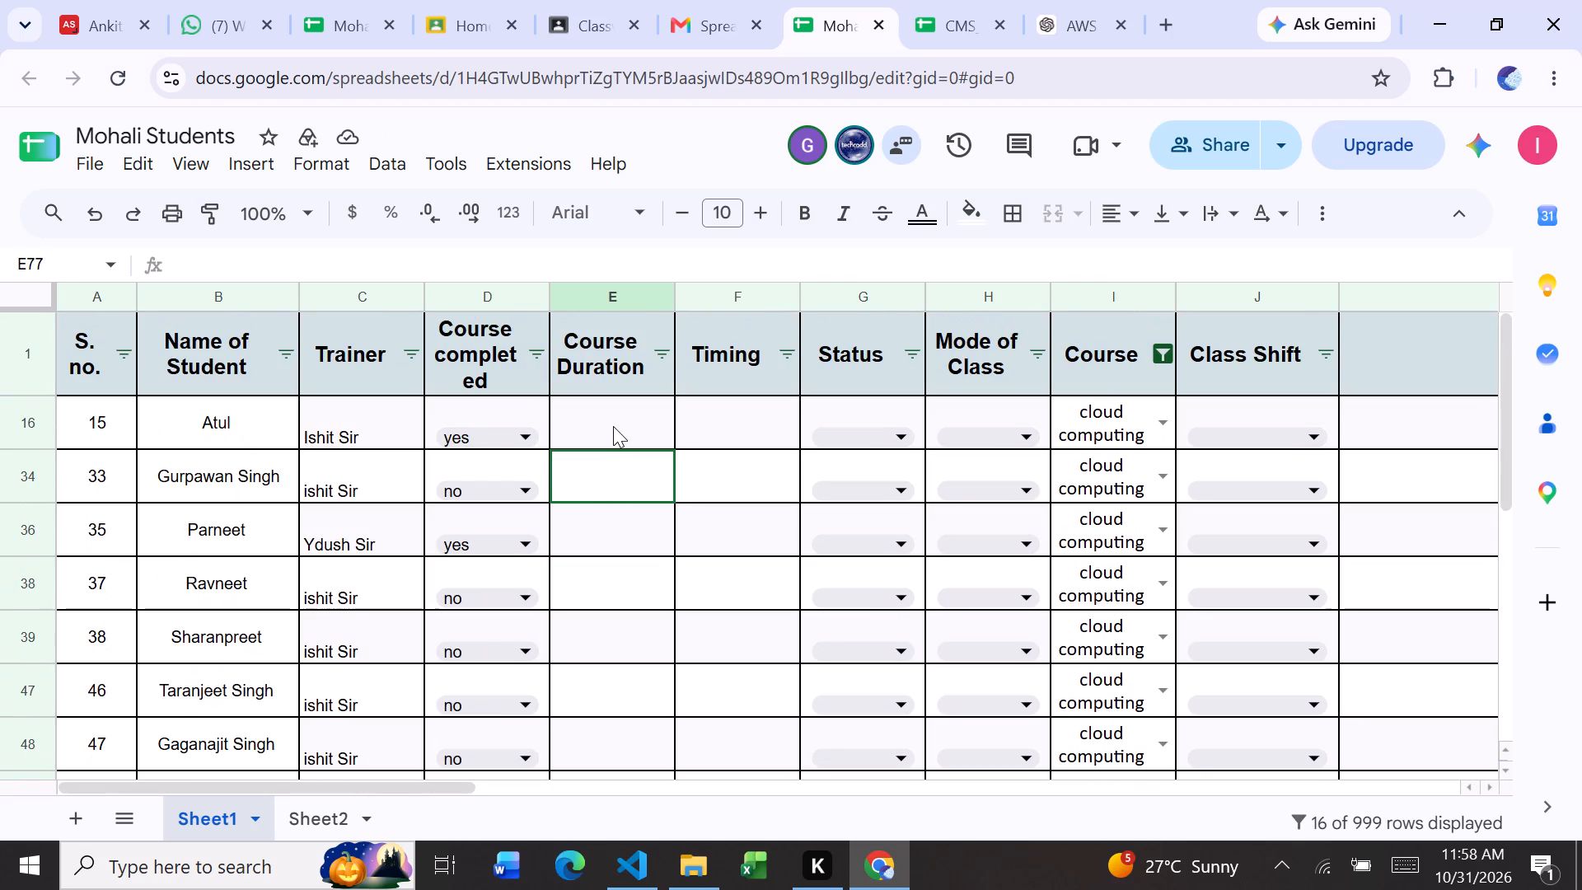
{"action": "left_click", "coordinate": [613, 426]}
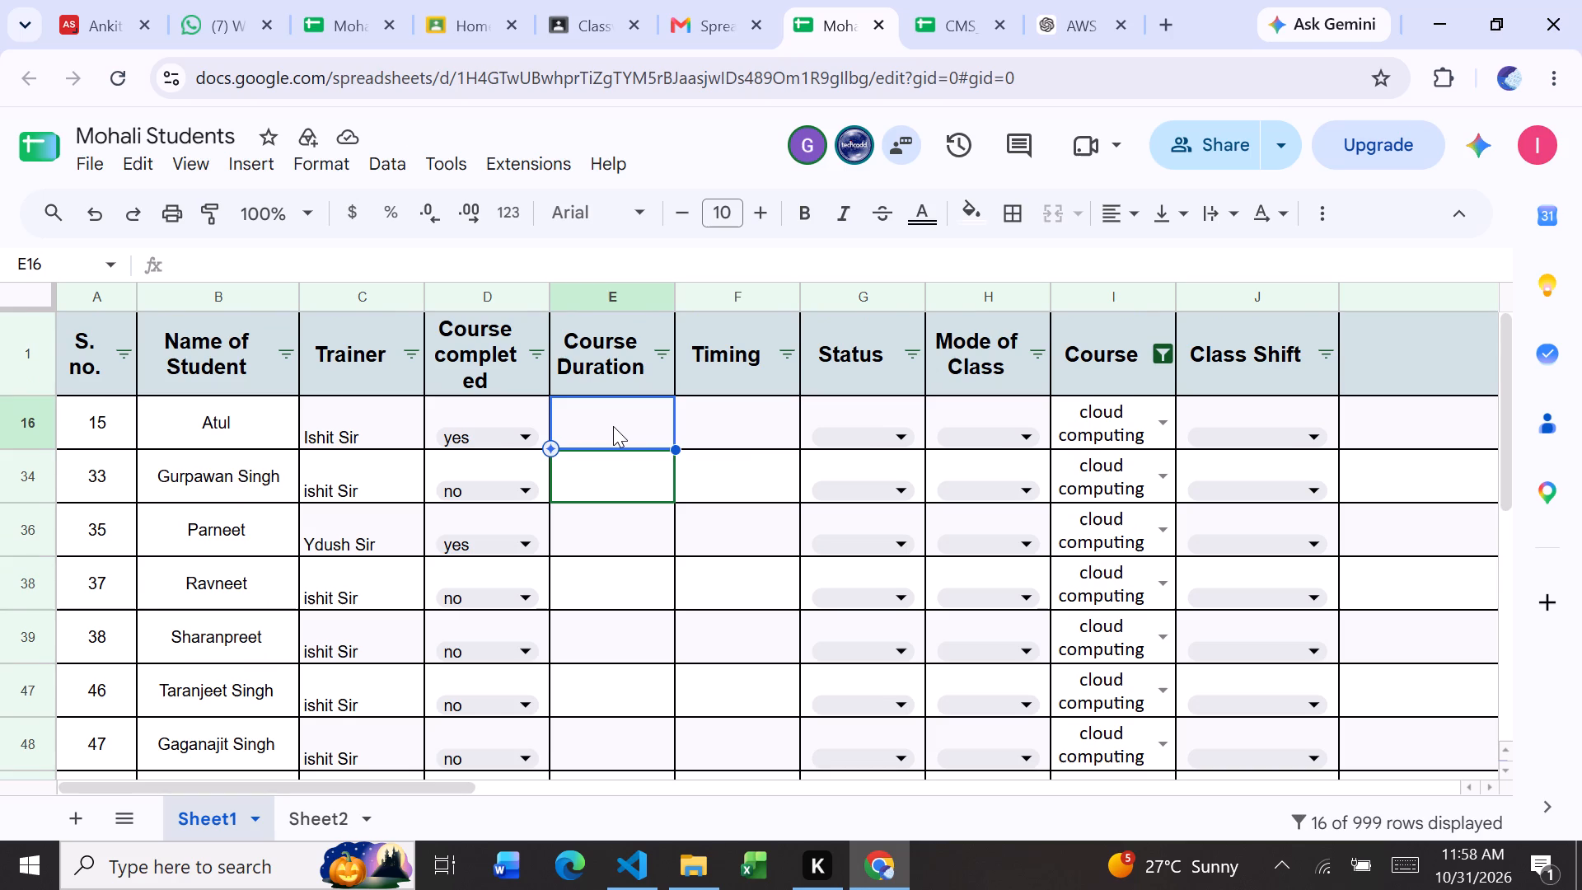
{"action": "type", "text": "6"}
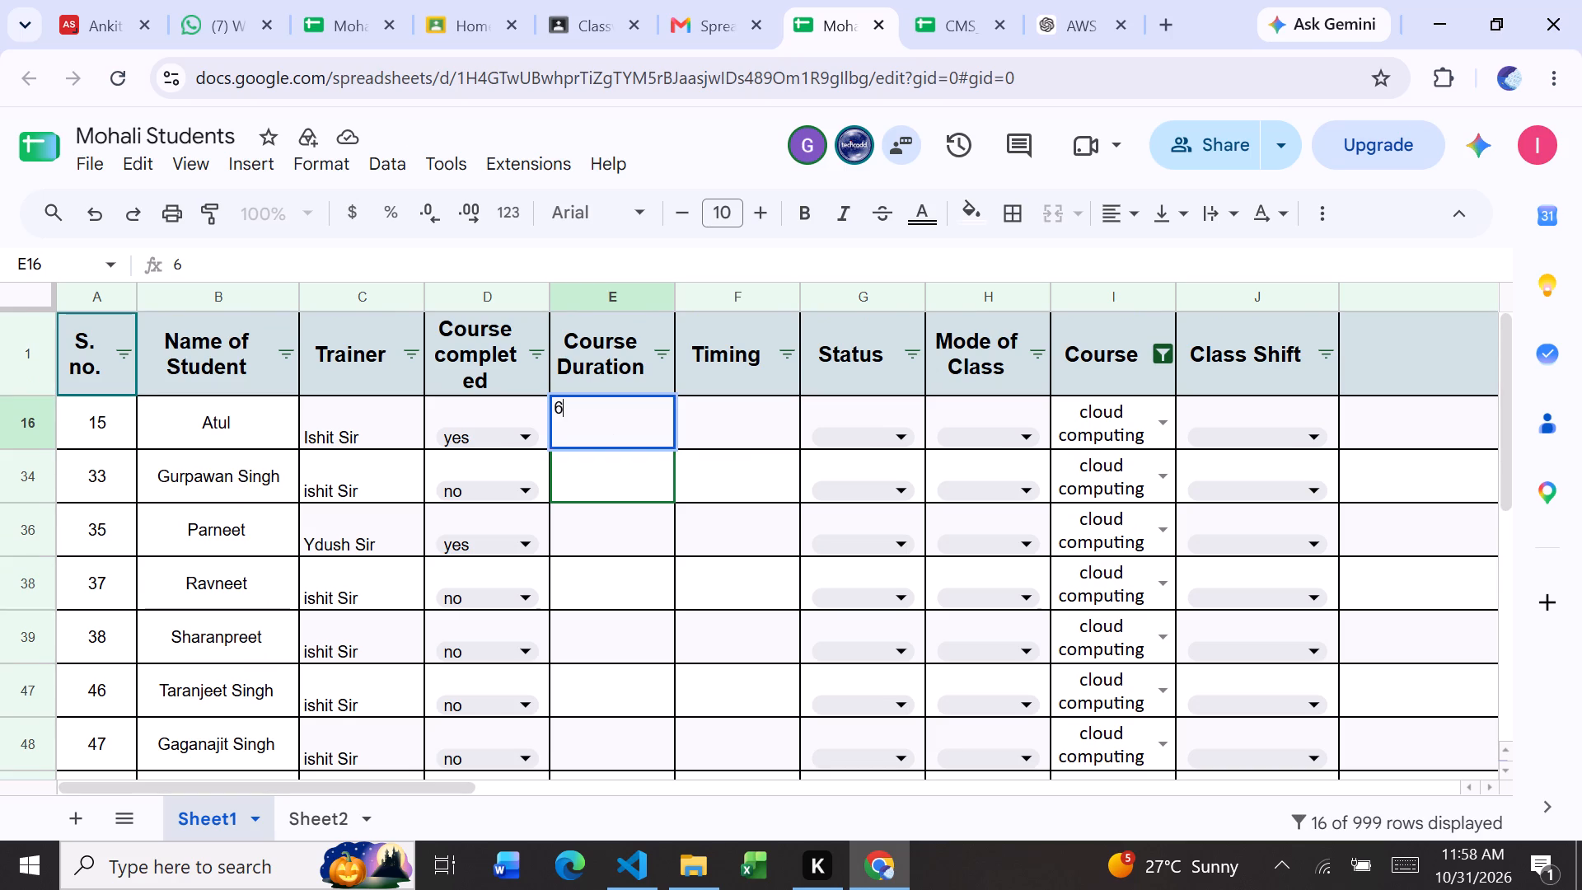
{"action": "key", "text": "space"}
{"action": "key", "text": "shift+m"}
{"action": "type", "text": "onths"}
{"action": "key", "text": "Return"}
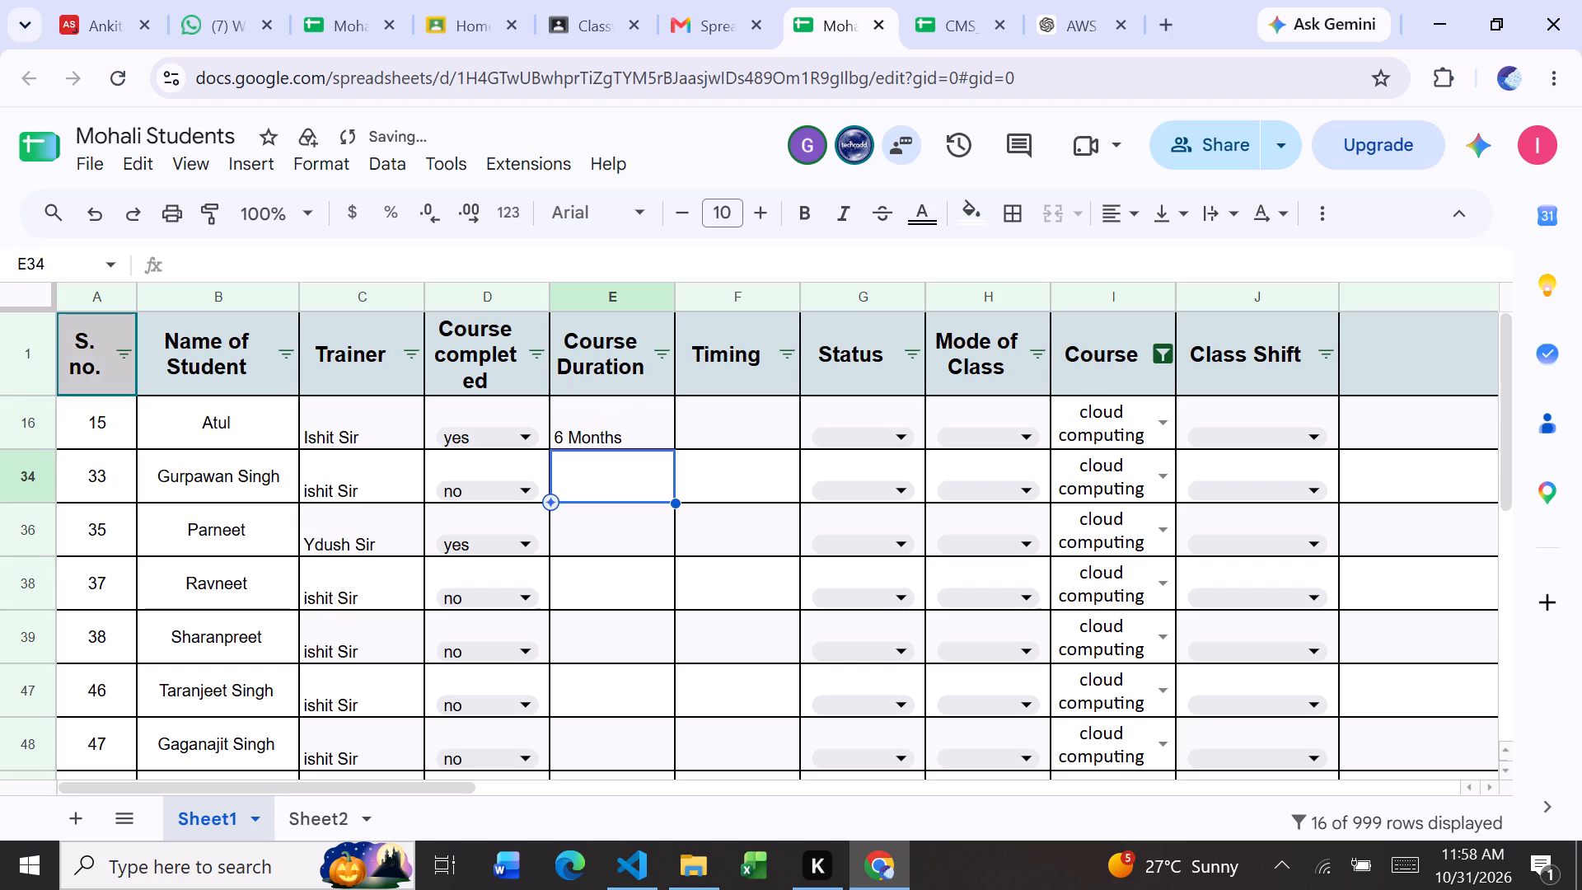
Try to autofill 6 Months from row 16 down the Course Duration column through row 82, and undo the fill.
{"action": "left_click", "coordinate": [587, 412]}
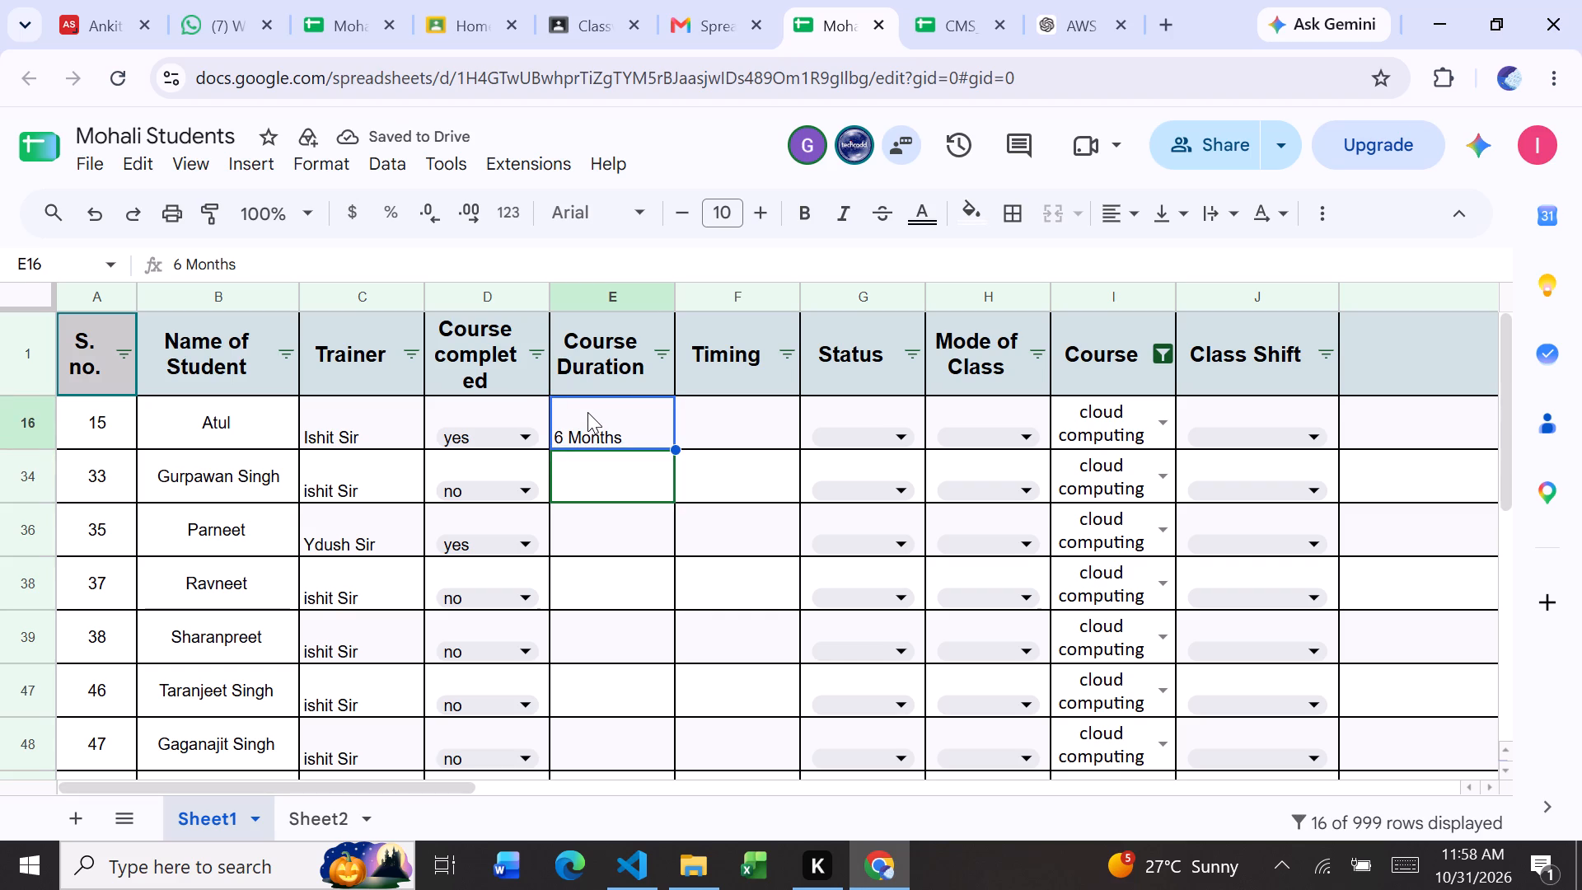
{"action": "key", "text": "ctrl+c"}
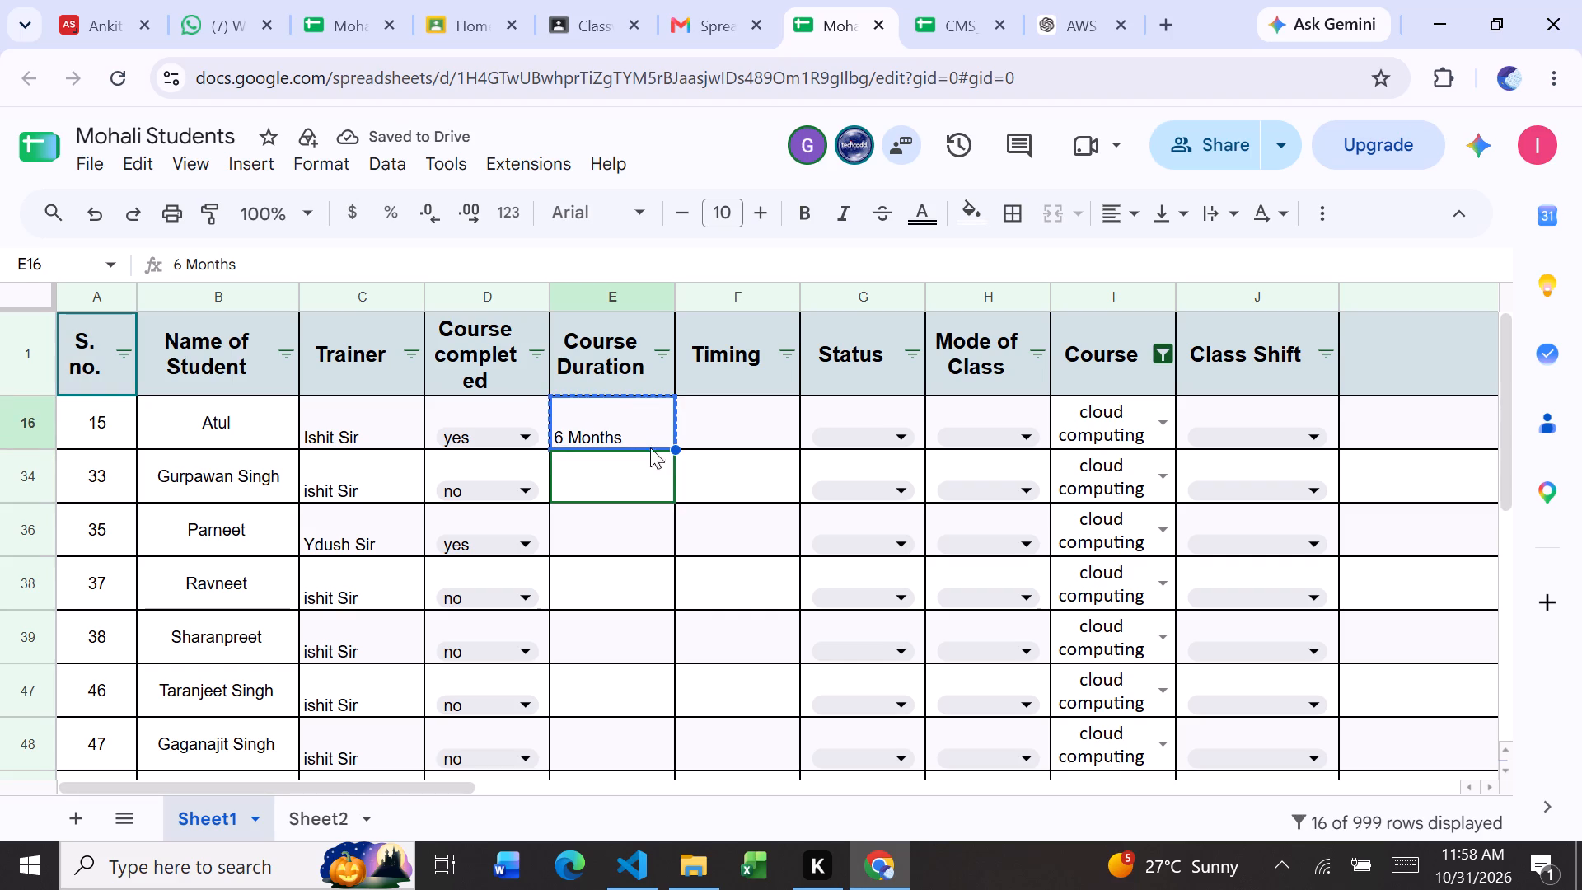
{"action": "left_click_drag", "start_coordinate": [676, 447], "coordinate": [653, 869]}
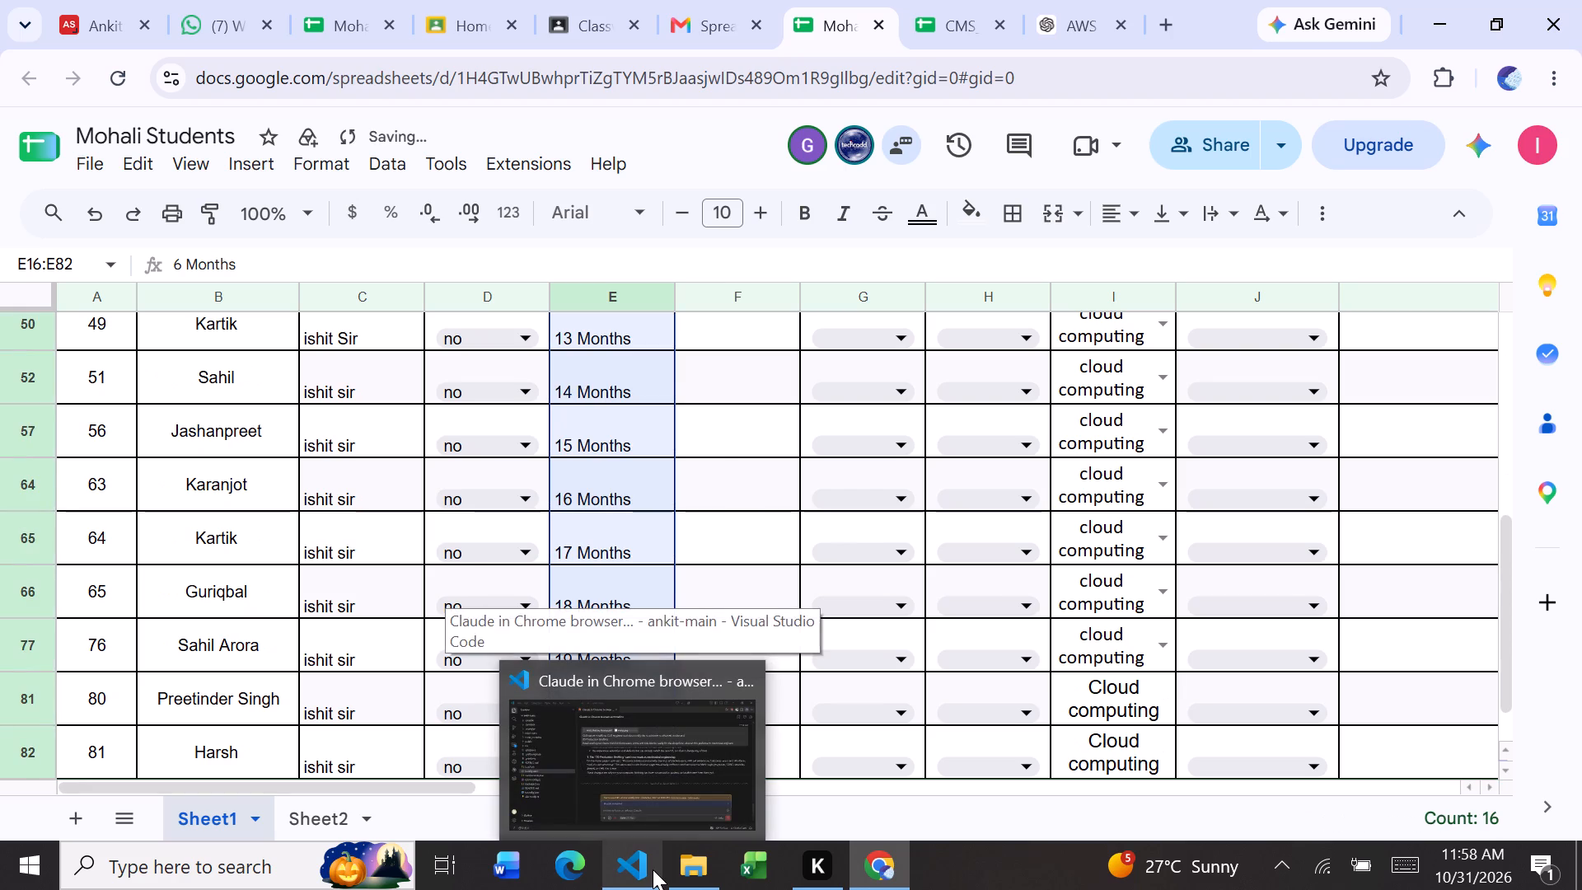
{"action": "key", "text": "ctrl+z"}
Copy the 6 Months in row 16 into all filtered Course Duration cells down through row 82, with the same value throughout.
{"action": "scroll", "coordinate": [663, 550], "scroll_direction": "up", "scroll_amount": 2}
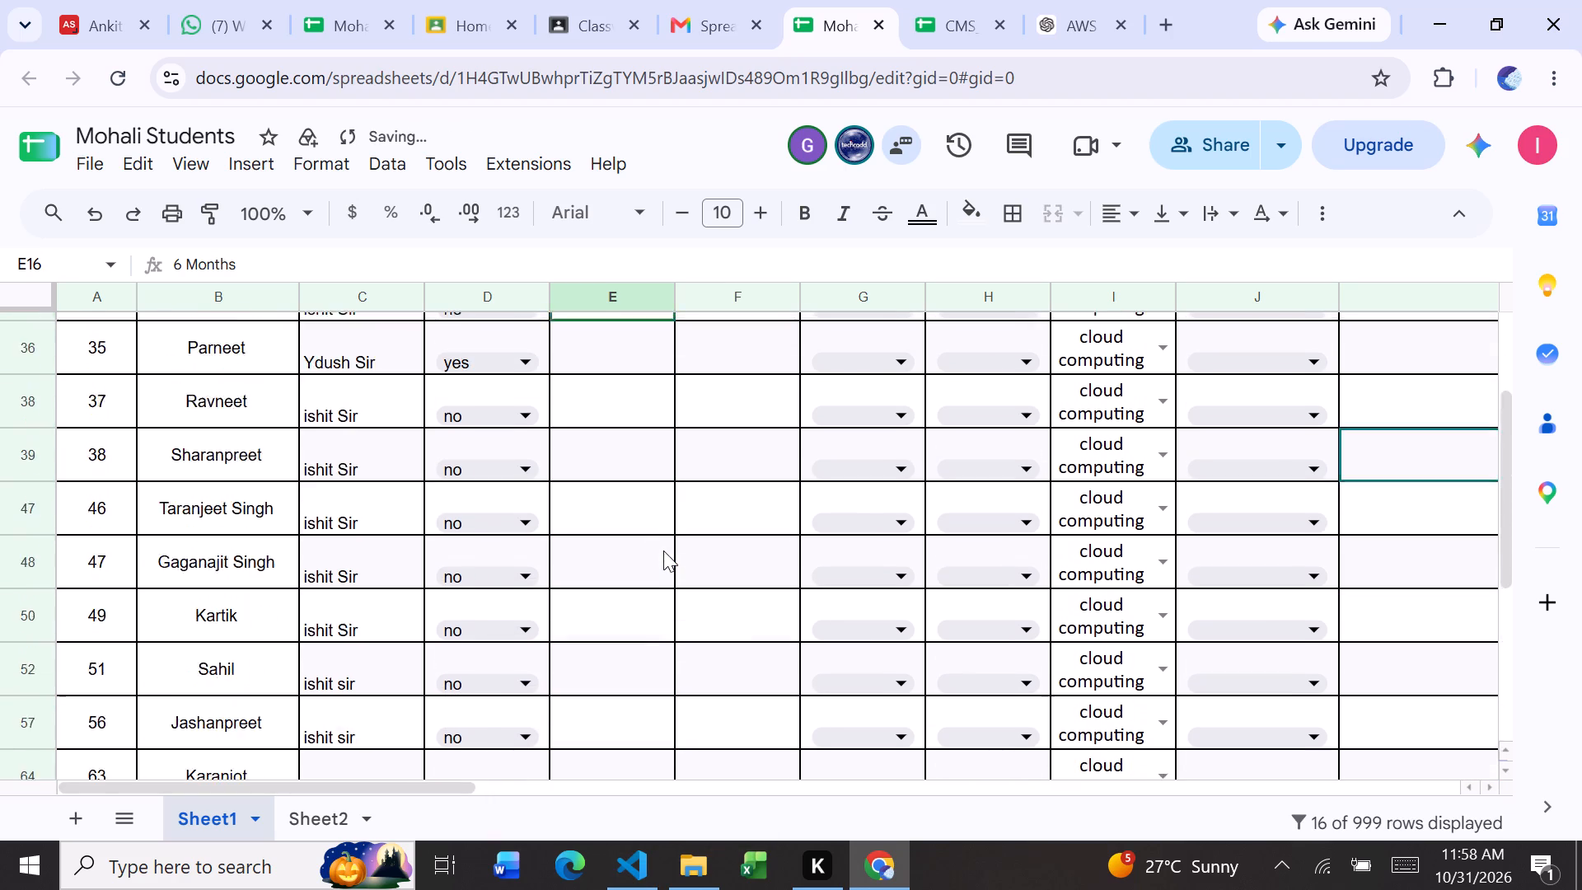
{"action": "scroll", "coordinate": [663, 550], "scroll_direction": "up", "scroll_amount": 2}
{"action": "left_click", "coordinate": [626, 429]}
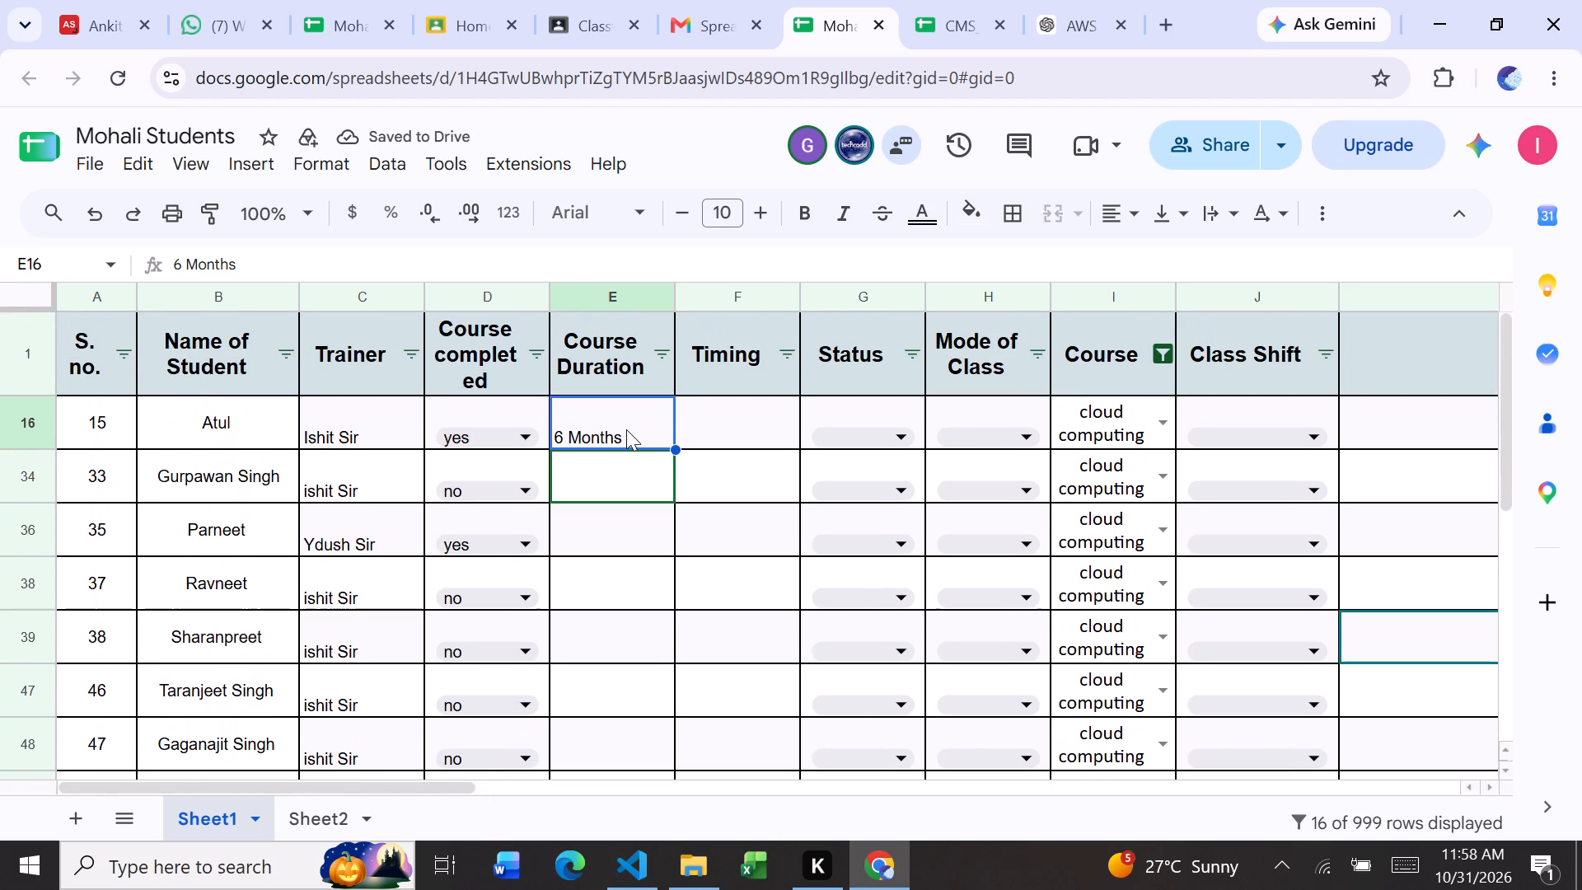
{"action": "key", "text": "ctrl+c"}
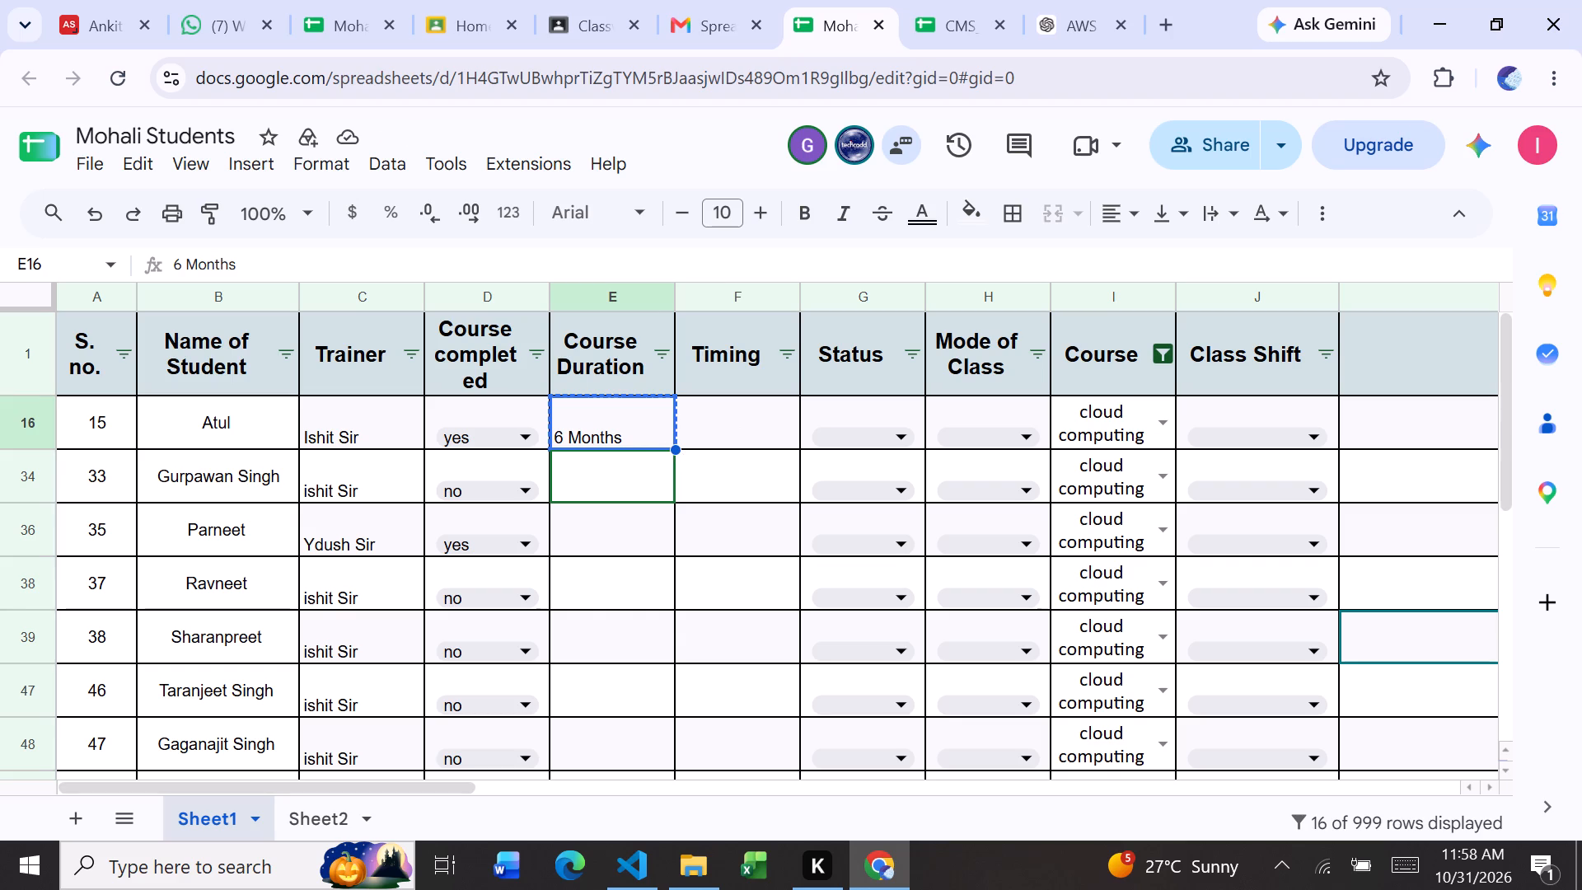
{"action": "left_click_drag", "start_coordinate": [674, 451], "coordinate": [681, 889]}
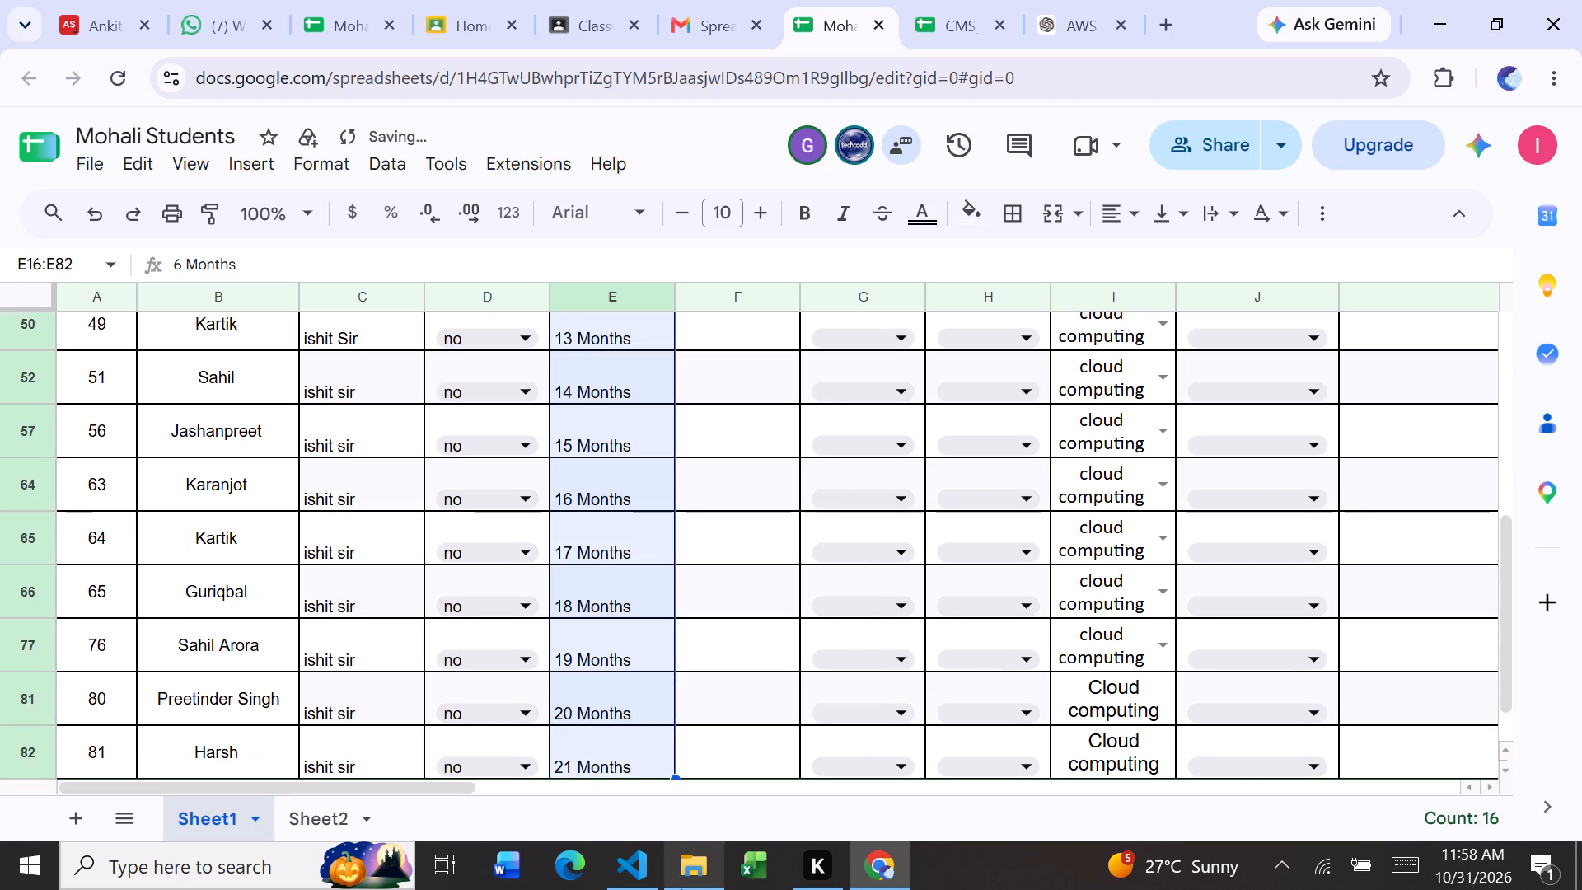
{"action": "key", "text": "ctrl+v"}
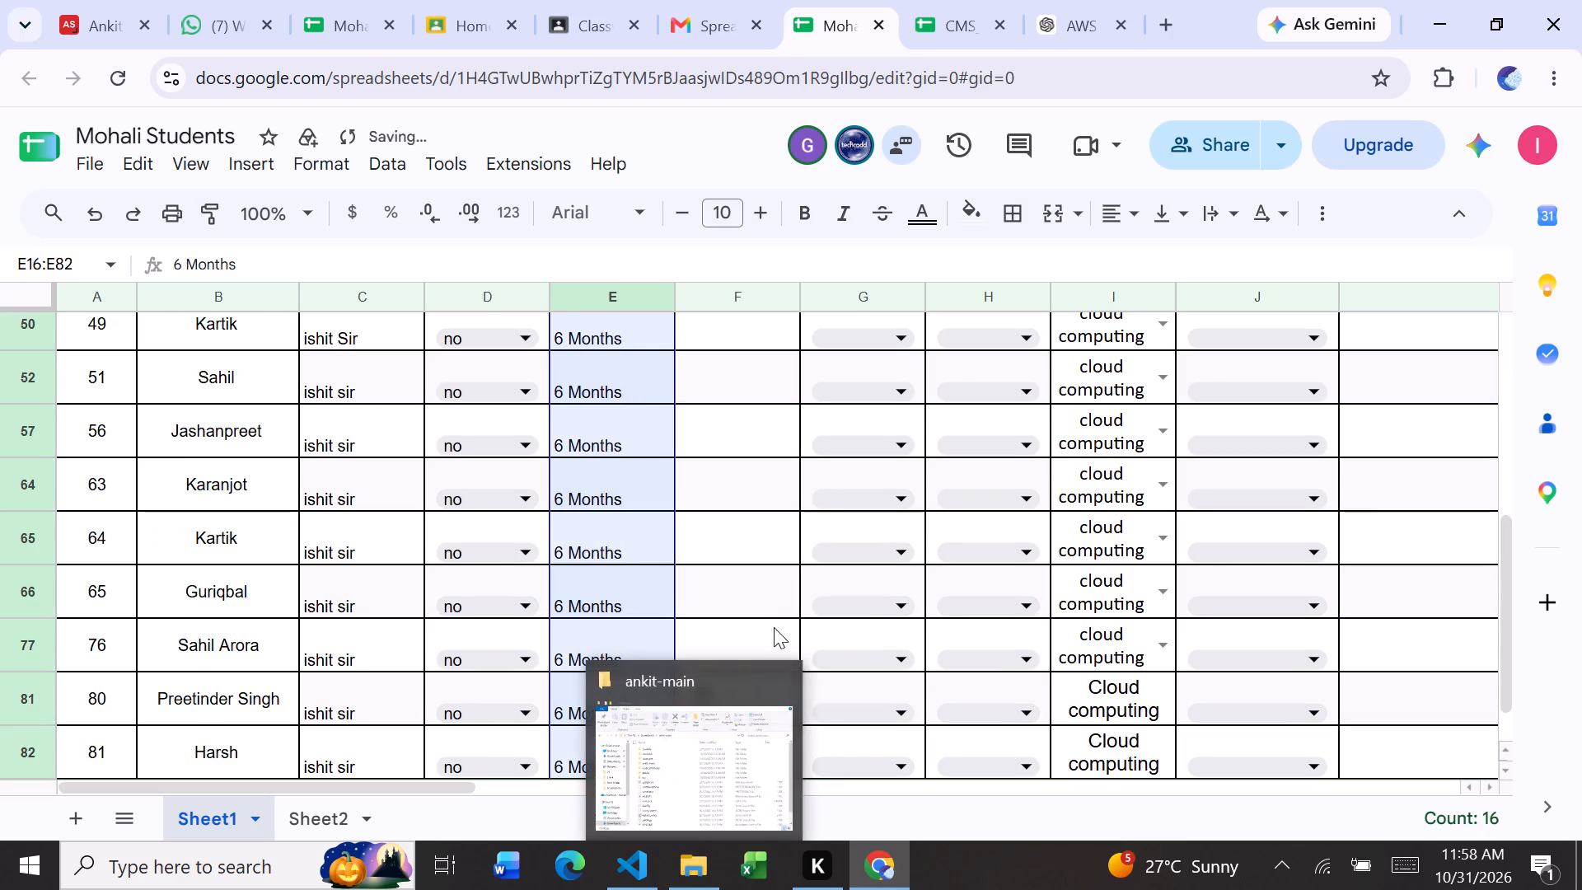
{"action": "left_click", "coordinate": [774, 627]}
Change the Course Duration of the student in row 36 to 3 Months.
{"action": "scroll", "coordinate": [774, 627], "scroll_direction": "up", "scroll_amount": 5}
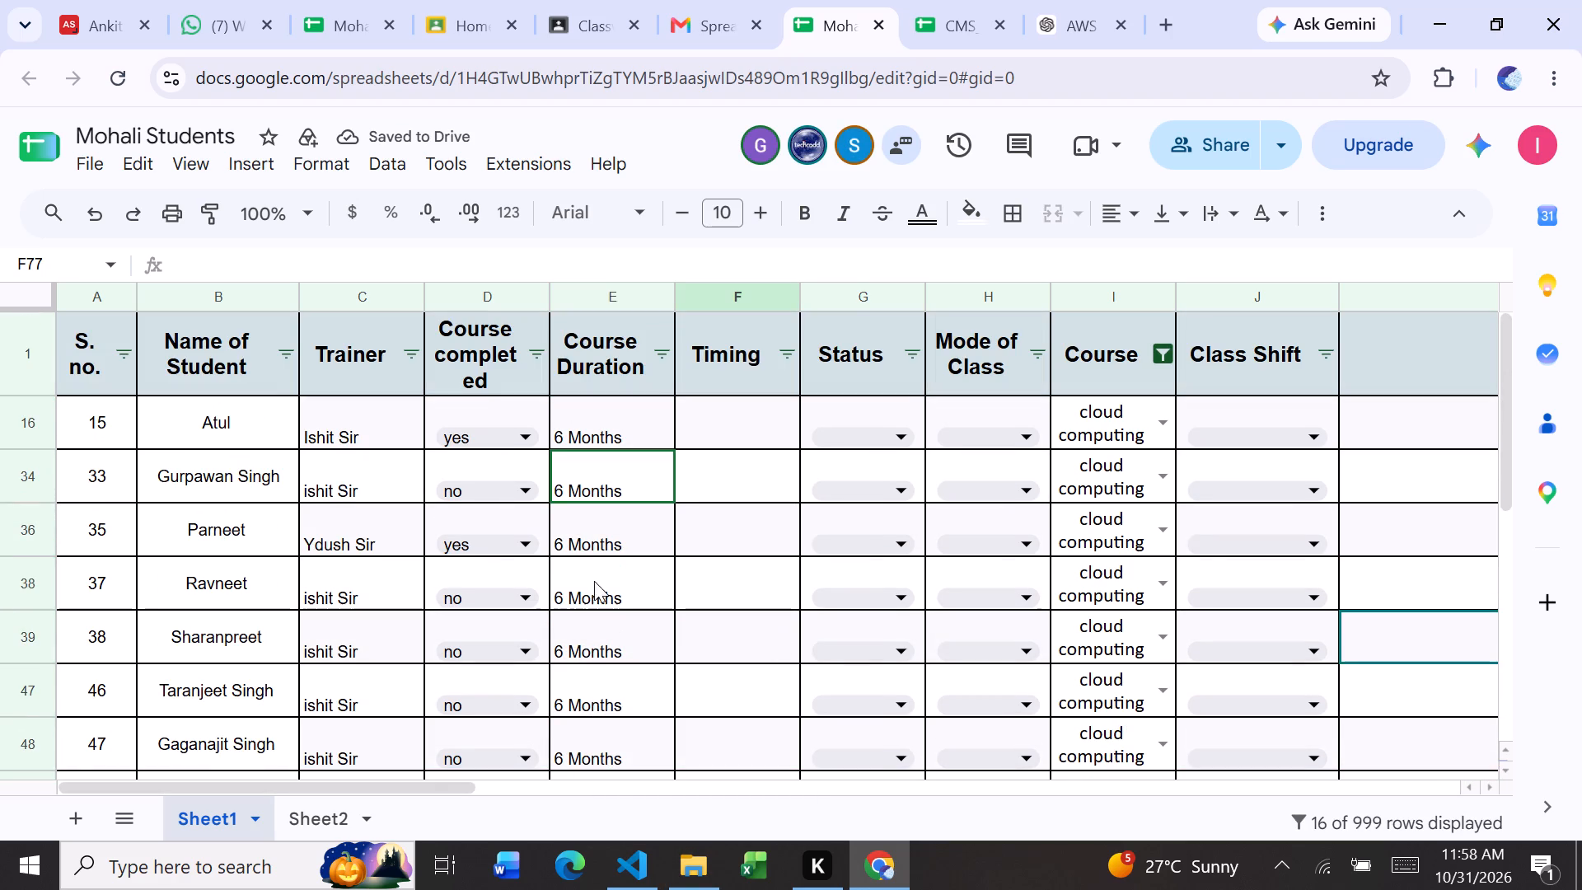
{"action": "left_click", "coordinate": [578, 532]}
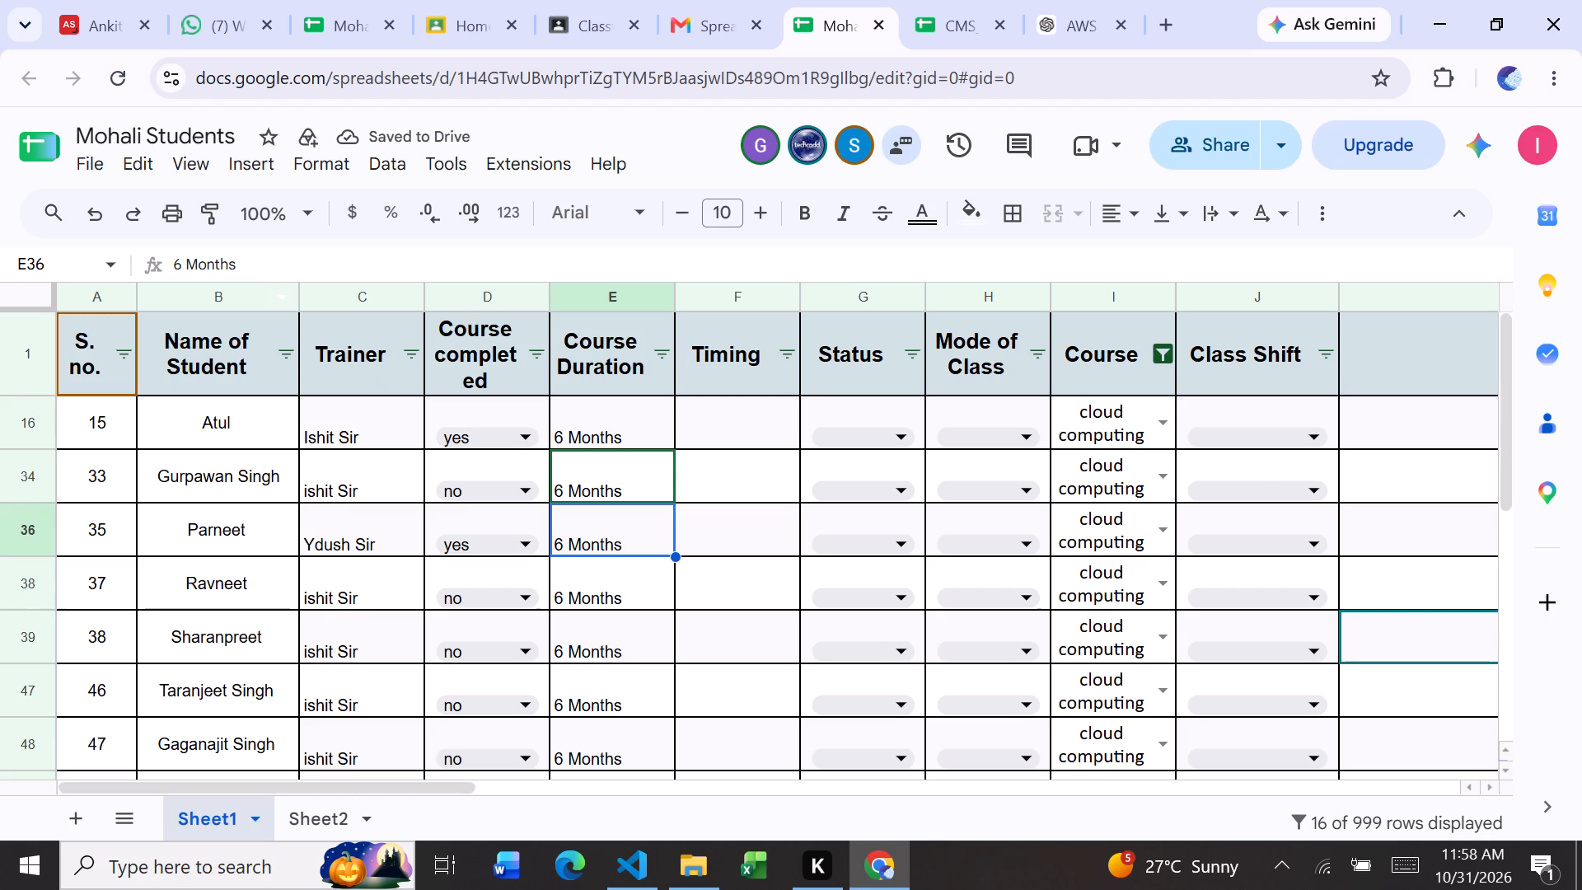
{"action": "left_click", "coordinate": [180, 265]}
{"action": "key", "text": "BackSpace"}
{"action": "key", "text": "BackSpace"}
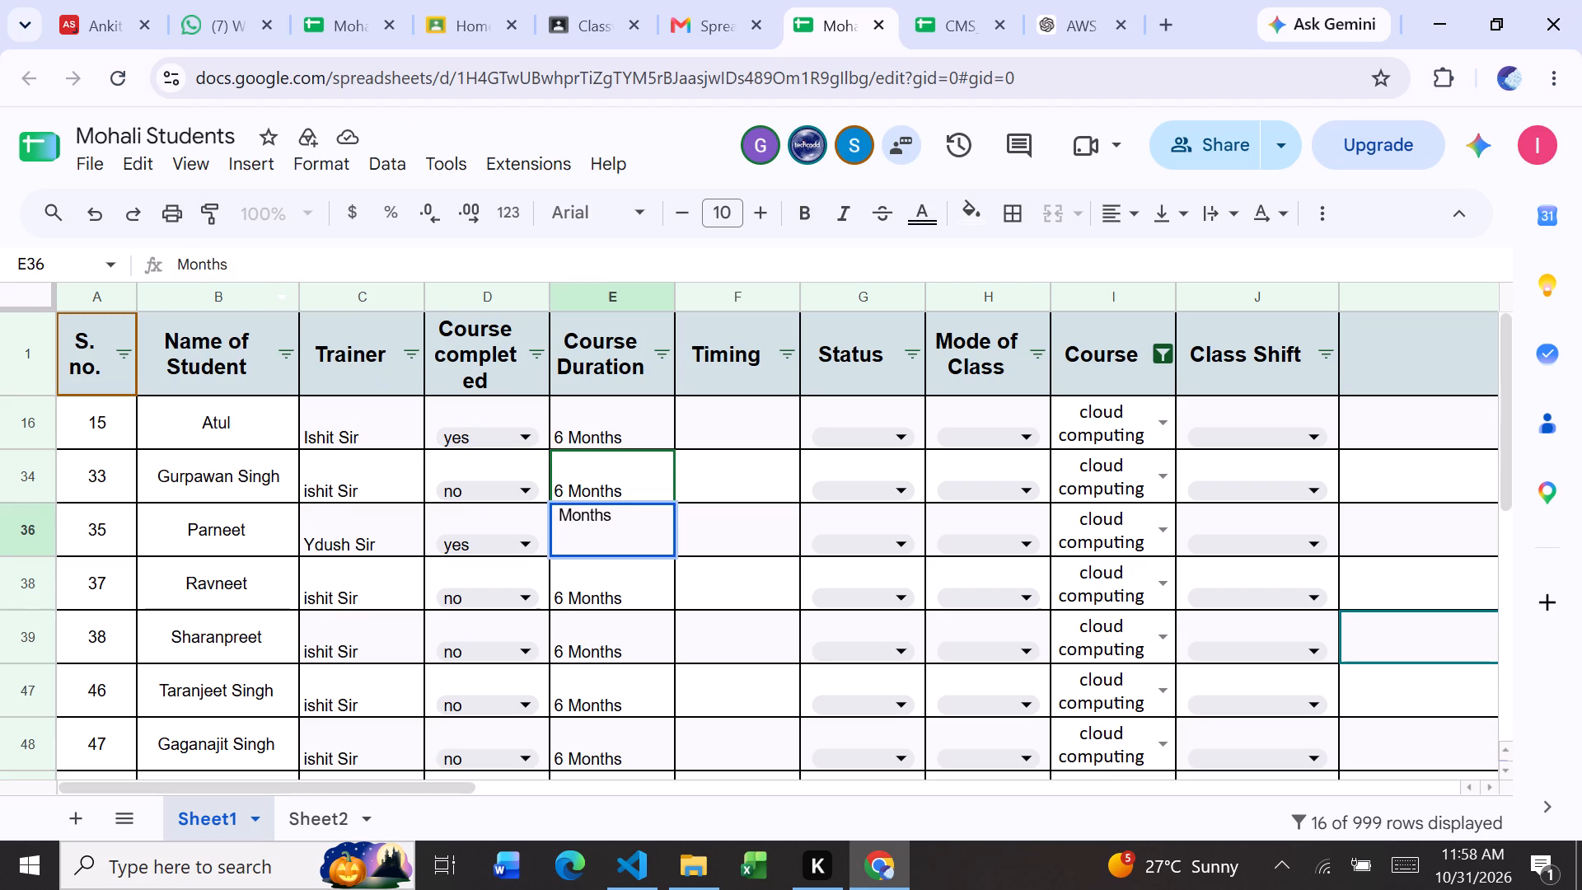
{"action": "key", "text": "3"}
{"action": "key", "text": "Return"}
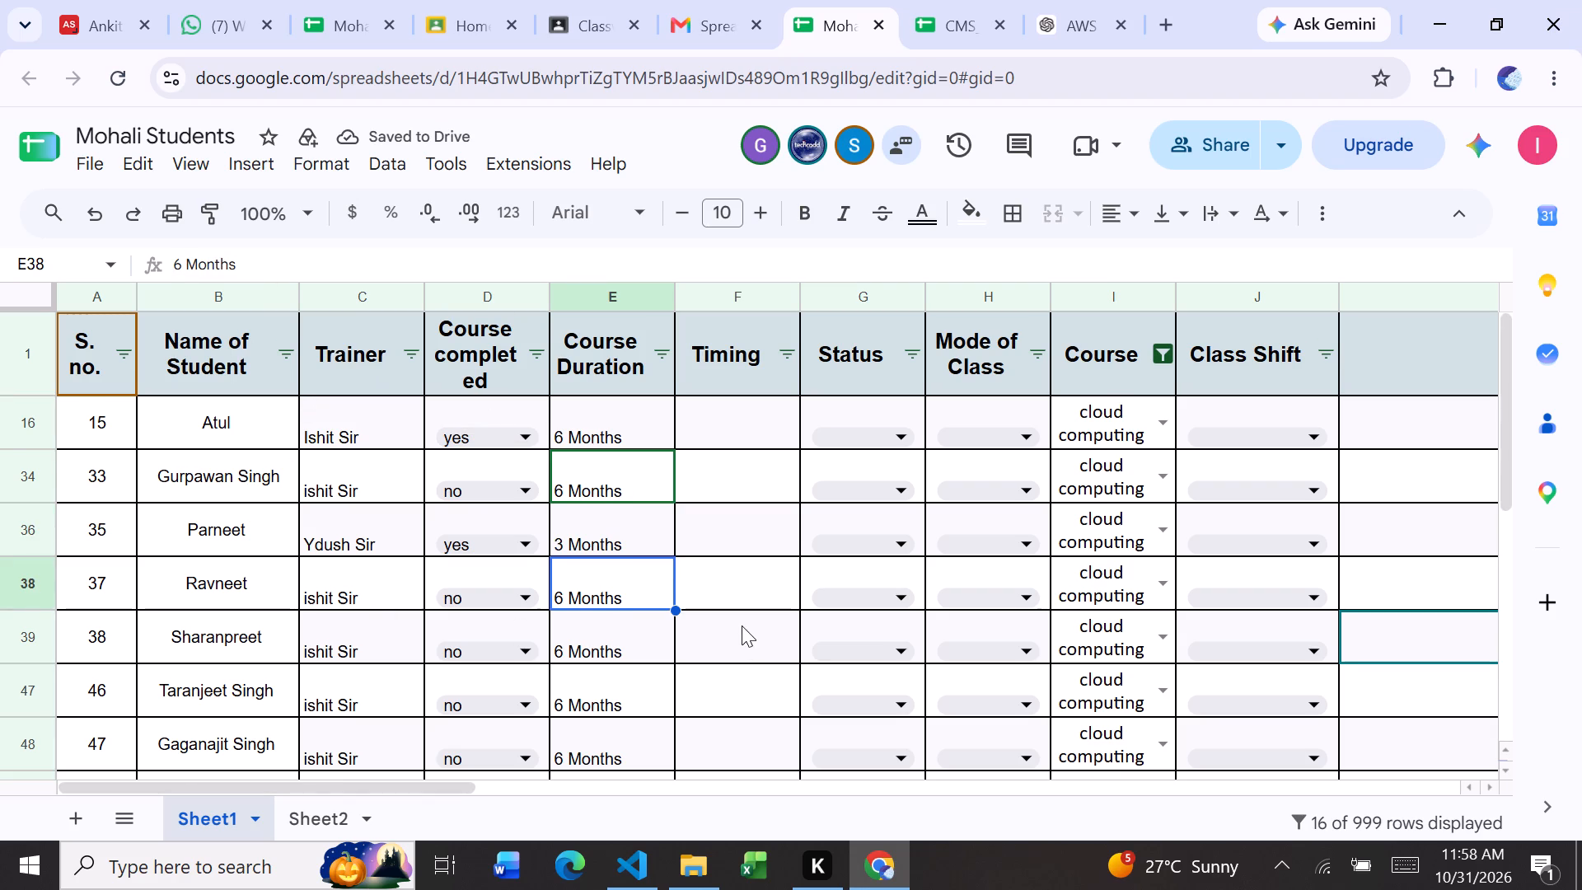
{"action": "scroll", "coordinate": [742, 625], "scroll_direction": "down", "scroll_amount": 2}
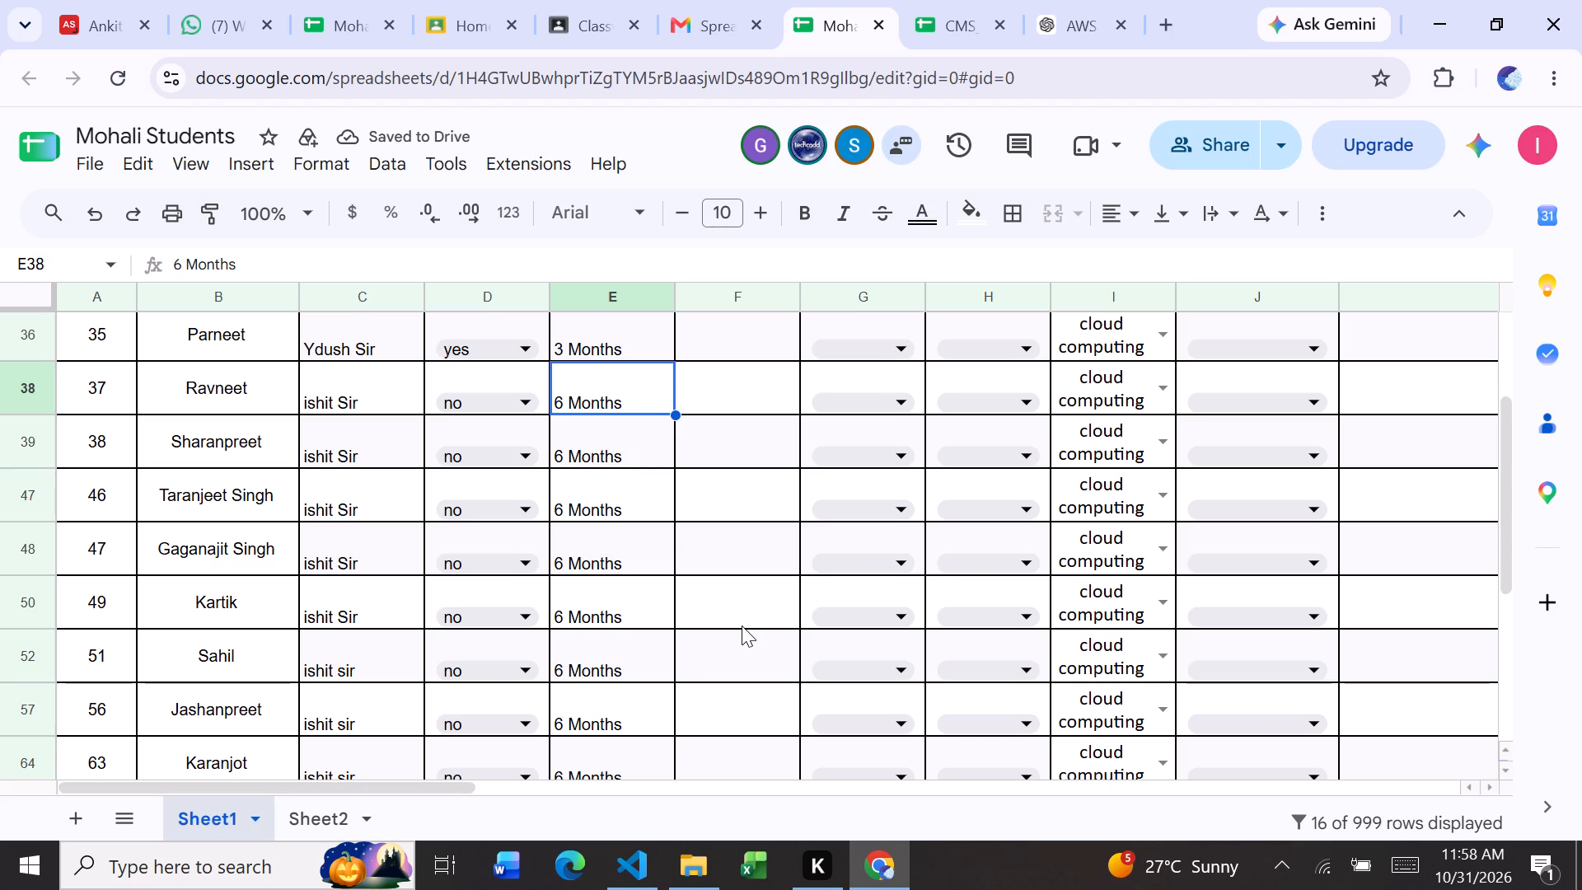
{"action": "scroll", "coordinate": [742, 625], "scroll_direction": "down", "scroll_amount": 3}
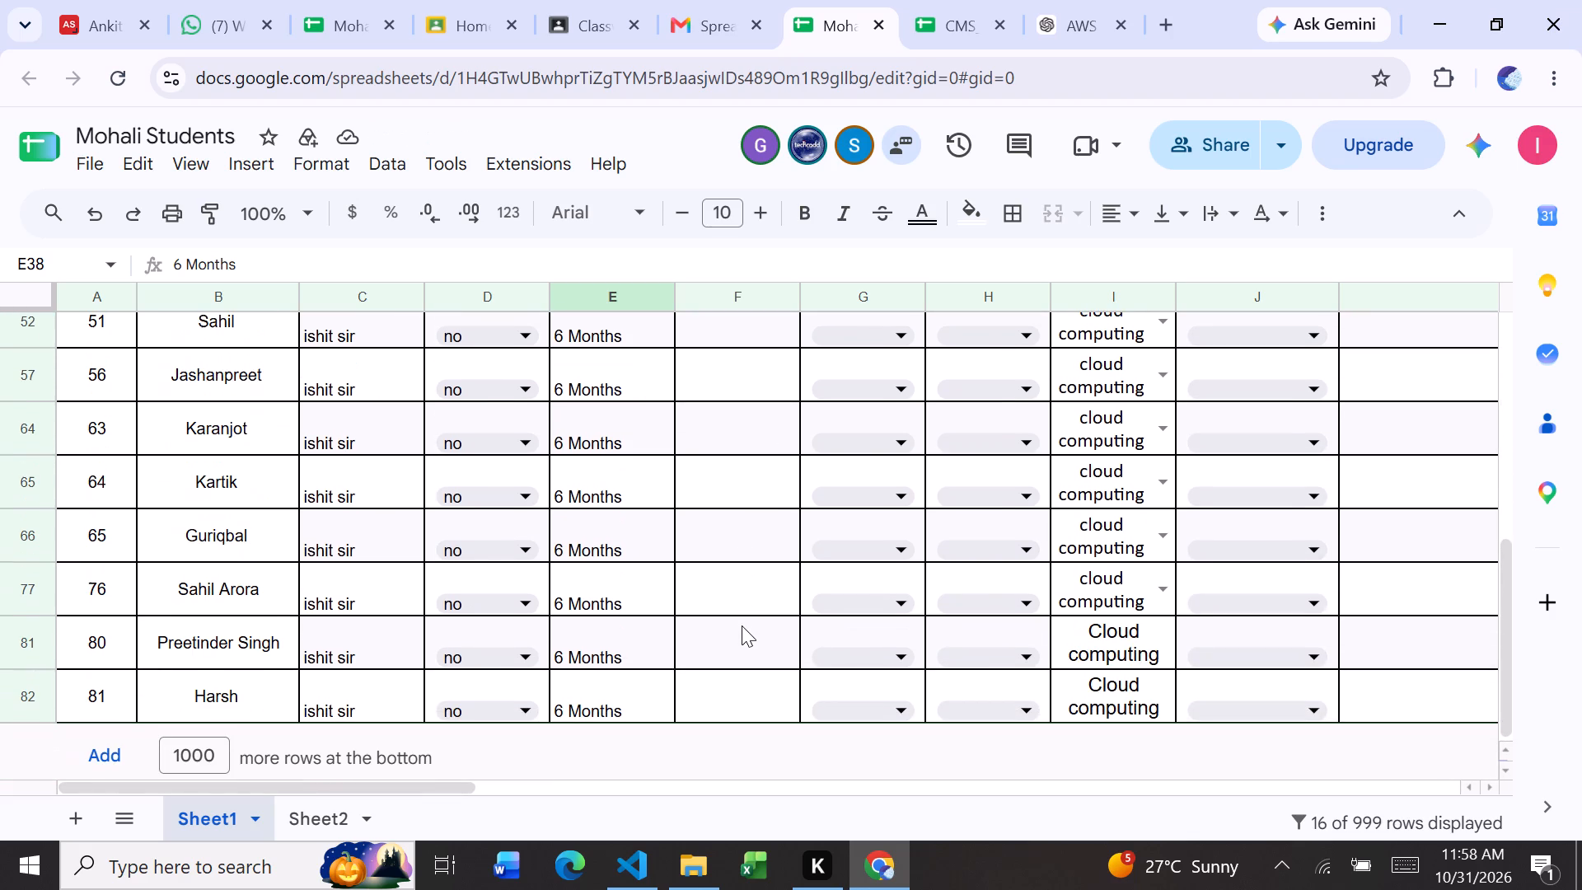
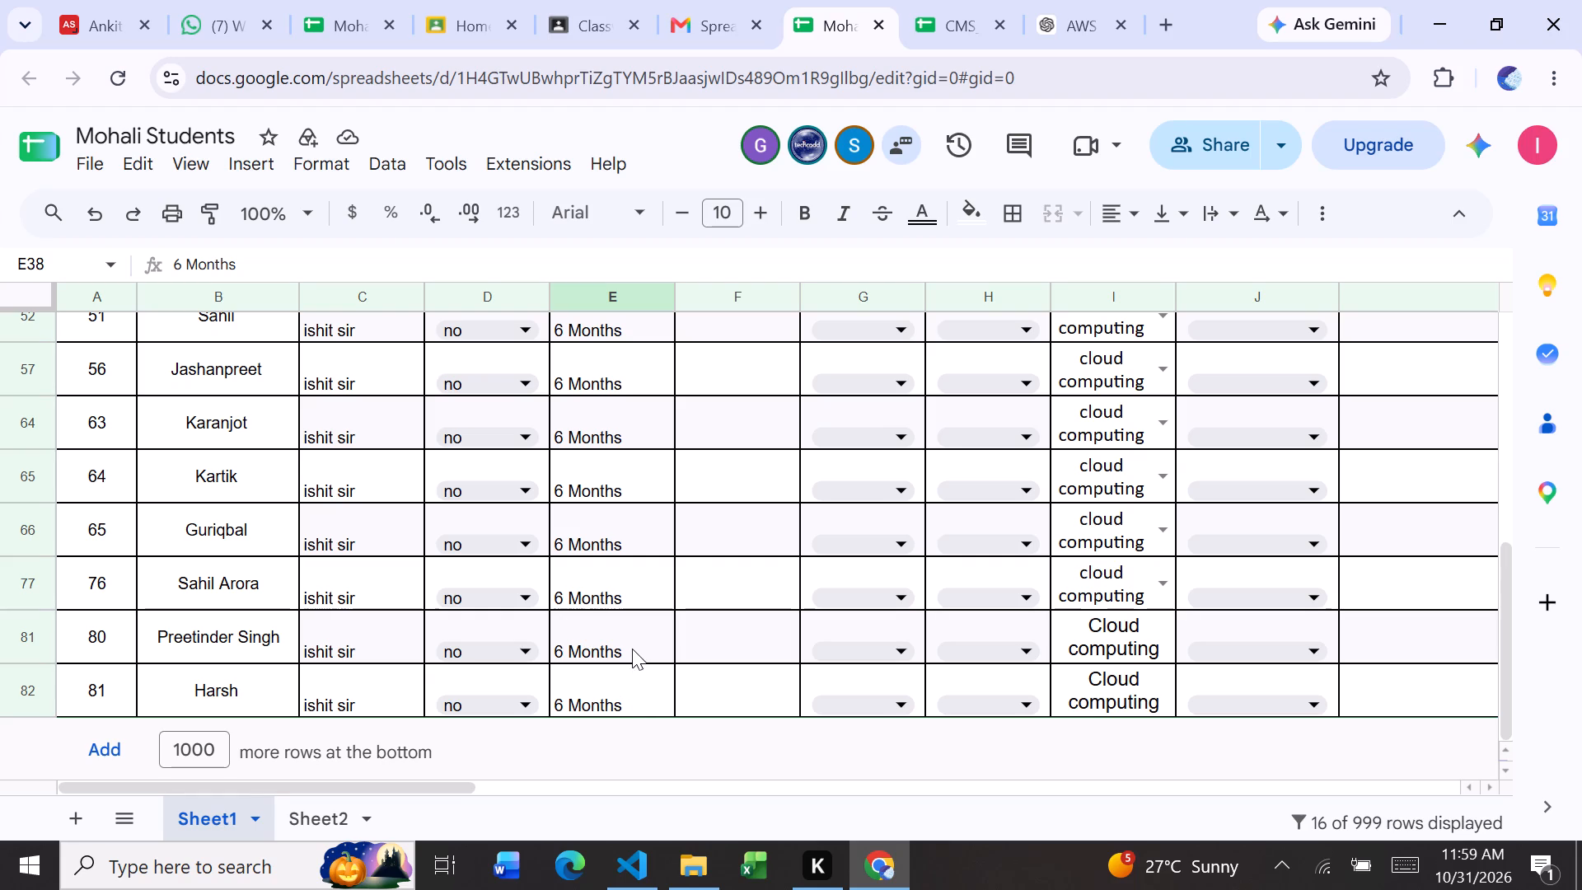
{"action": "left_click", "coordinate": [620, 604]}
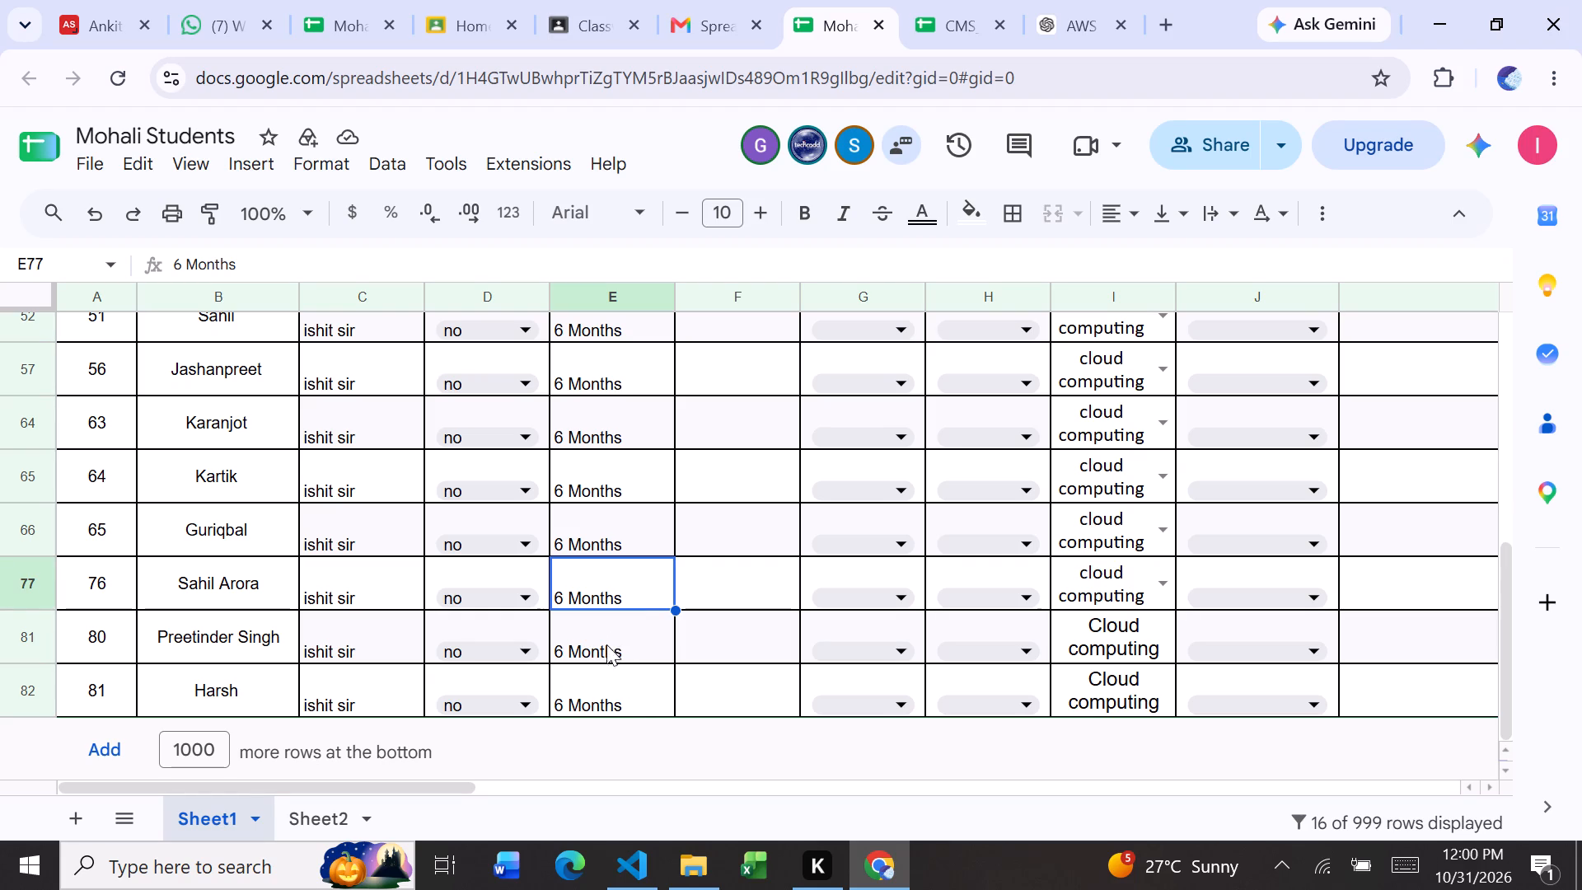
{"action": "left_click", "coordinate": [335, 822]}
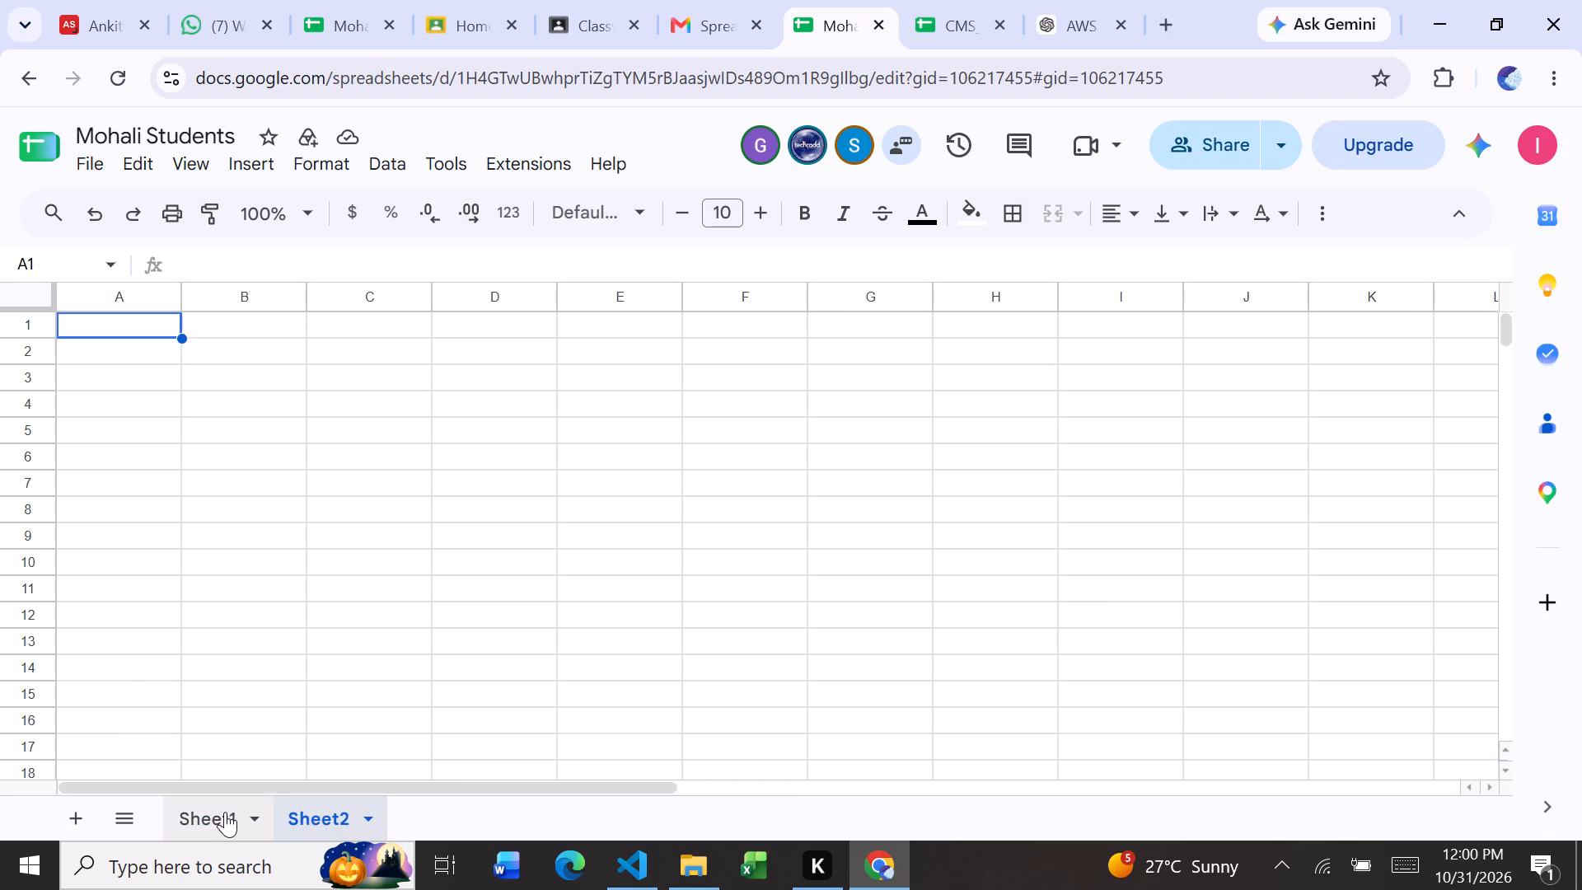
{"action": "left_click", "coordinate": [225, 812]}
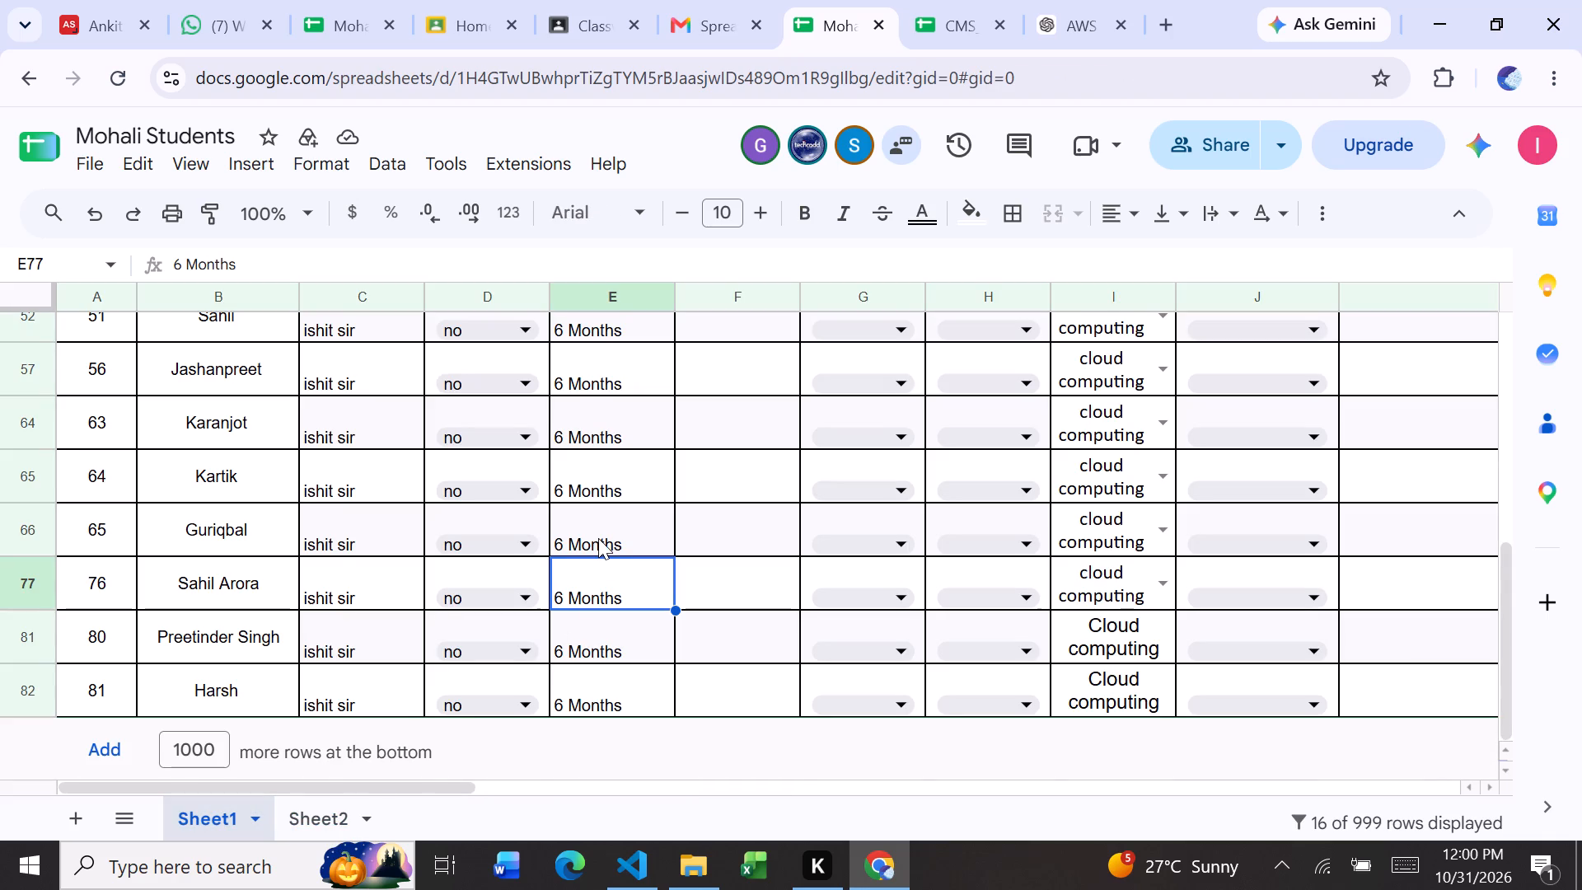
Enter 11:00 AM - 12:00PM as the Timing for the student in row 34.
{"action": "scroll", "coordinate": [598, 538], "scroll_direction": "up", "scroll_amount": 1}
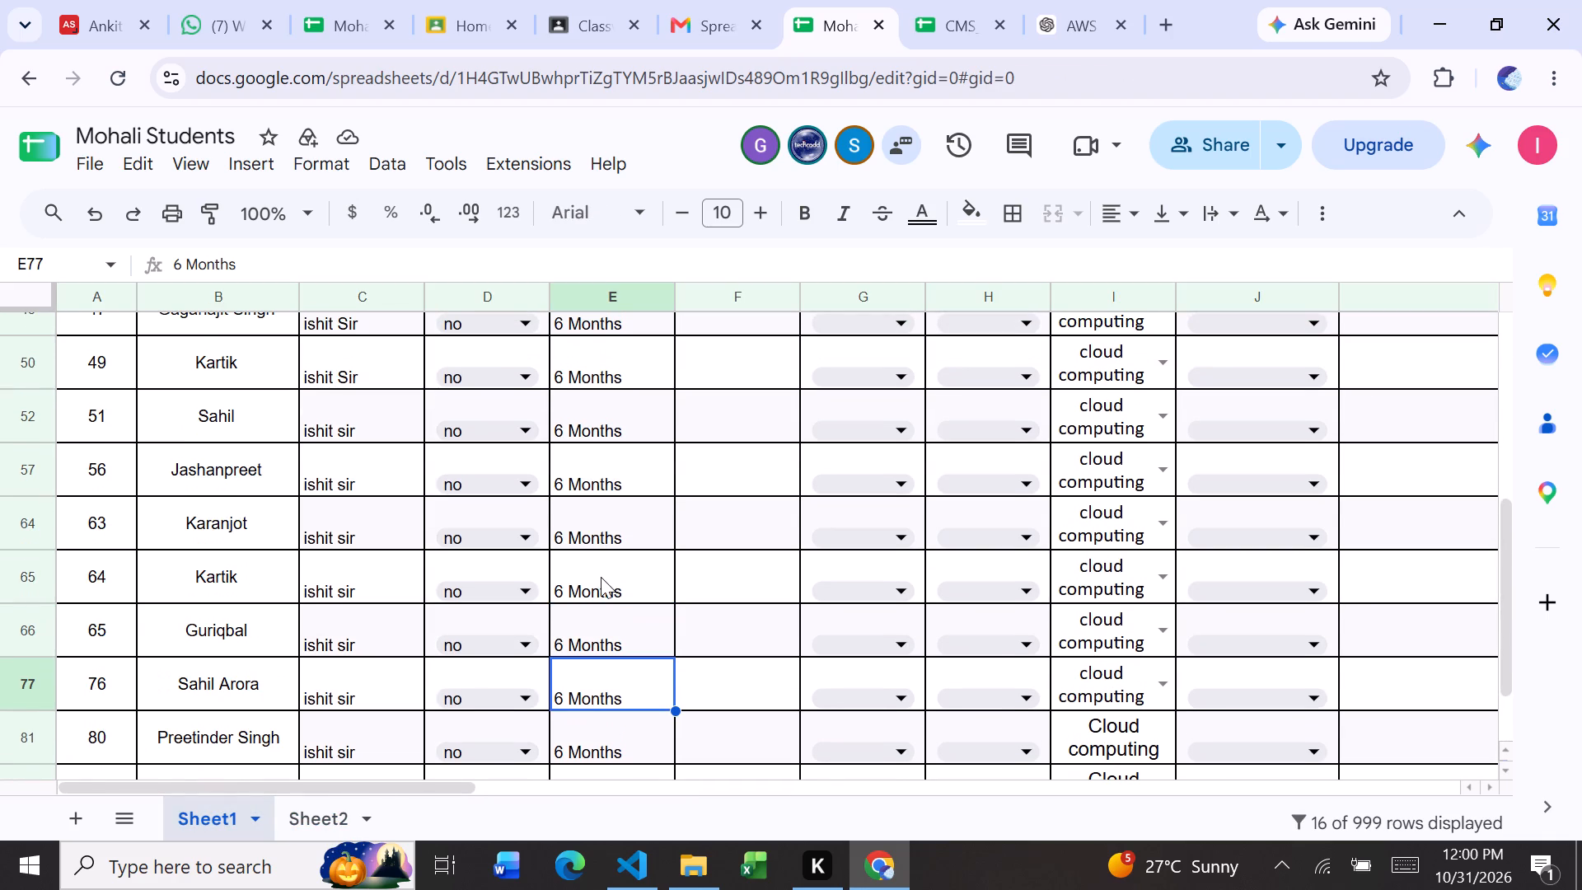
{"action": "scroll", "coordinate": [601, 577], "scroll_direction": "up", "scroll_amount": 6}
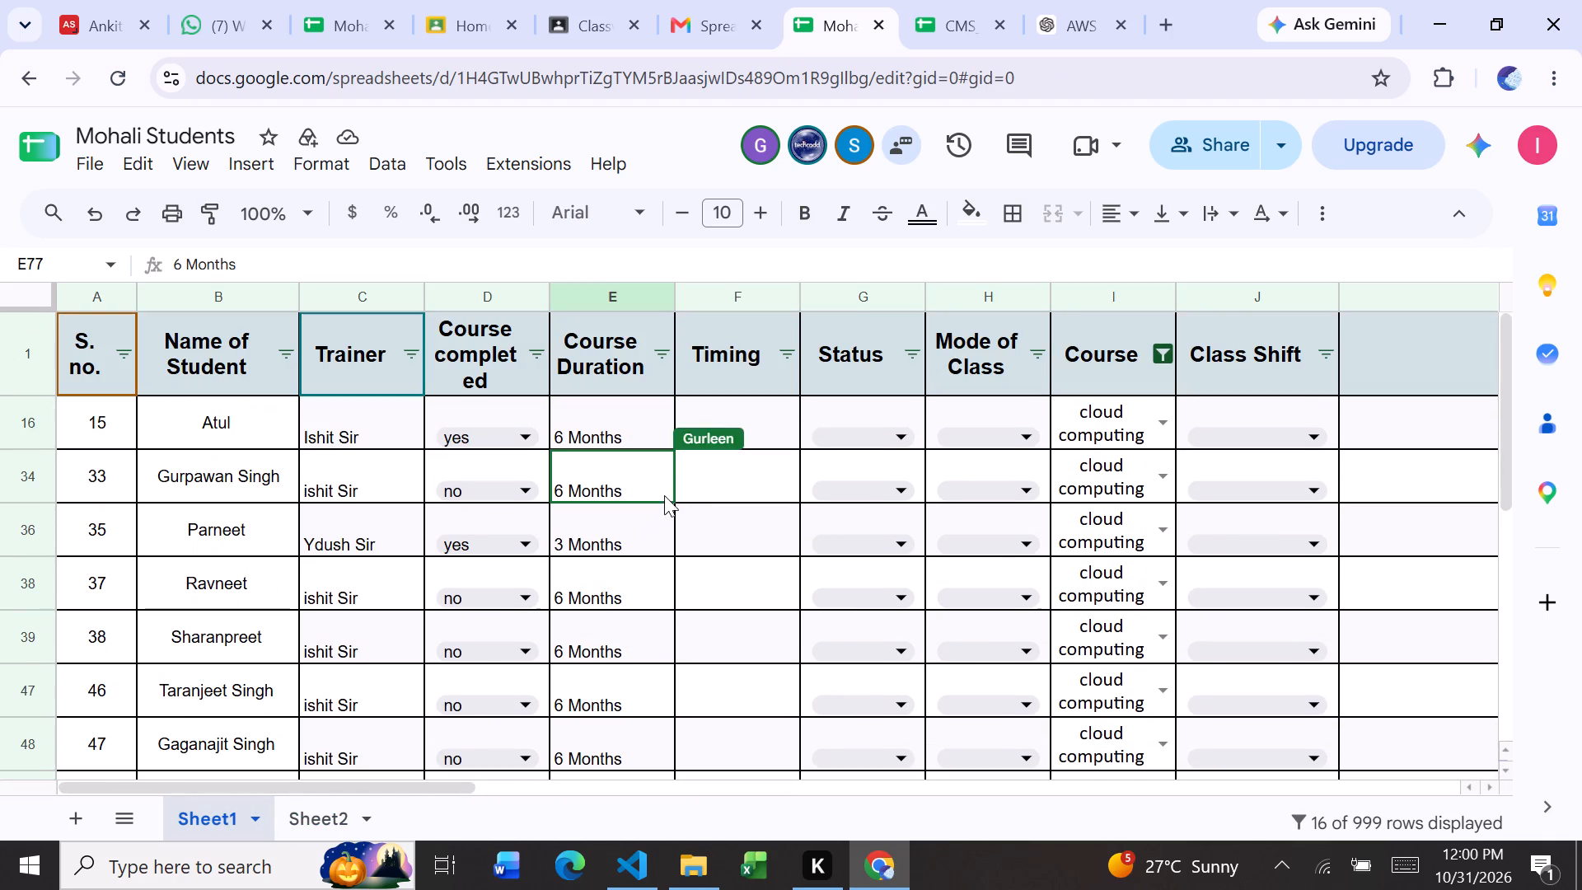
{"action": "left_click", "coordinate": [735, 479]}
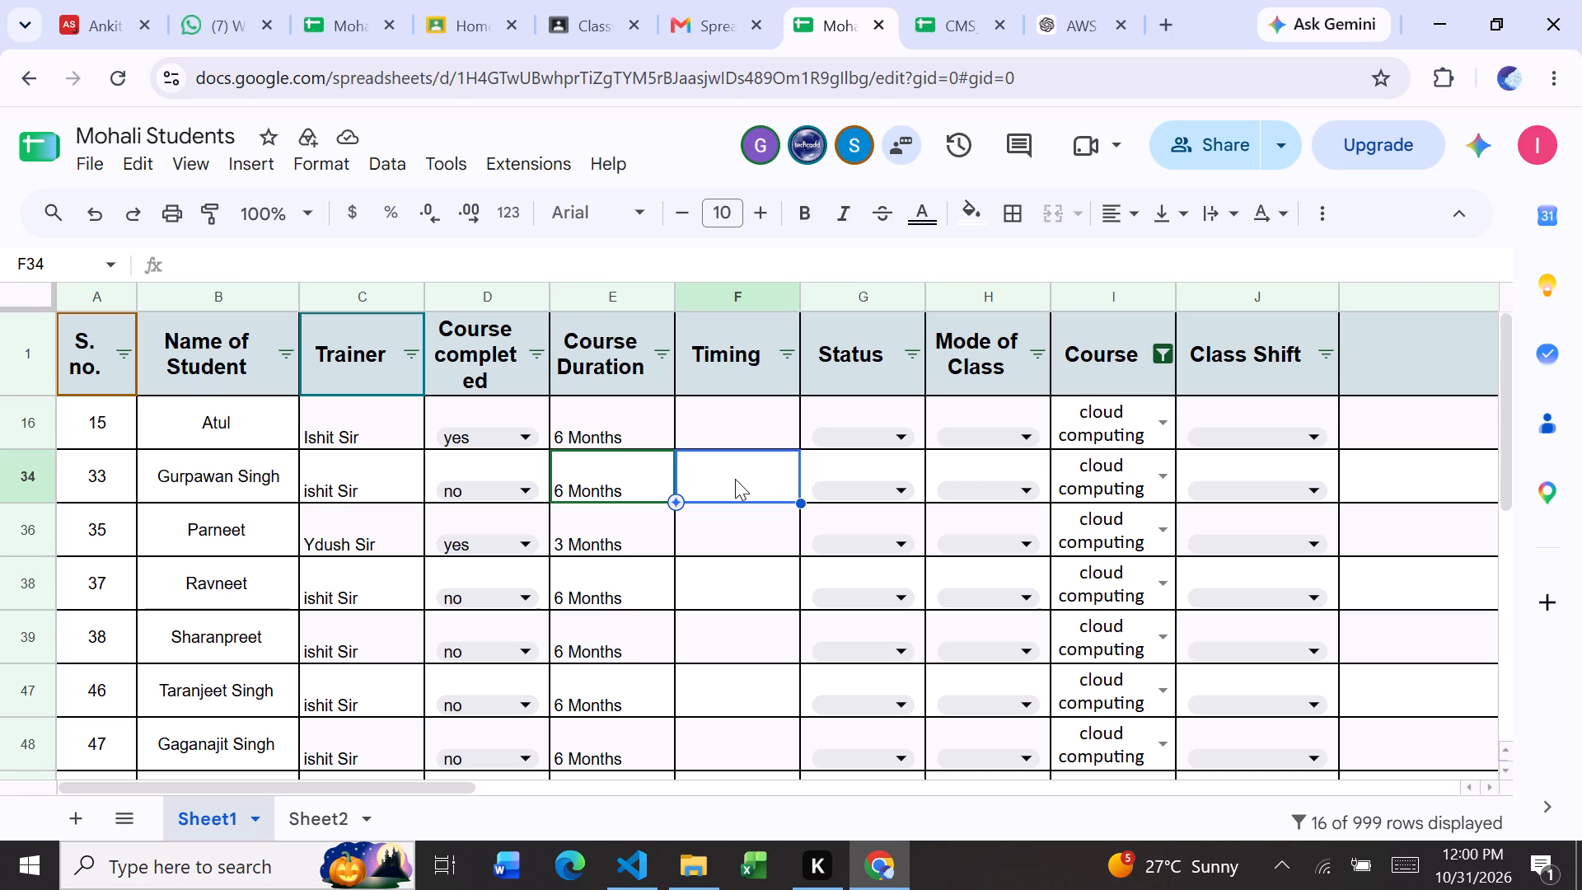
{"action": "left_click", "coordinate": [424, 265]}
{"action": "type", "text": "11"}
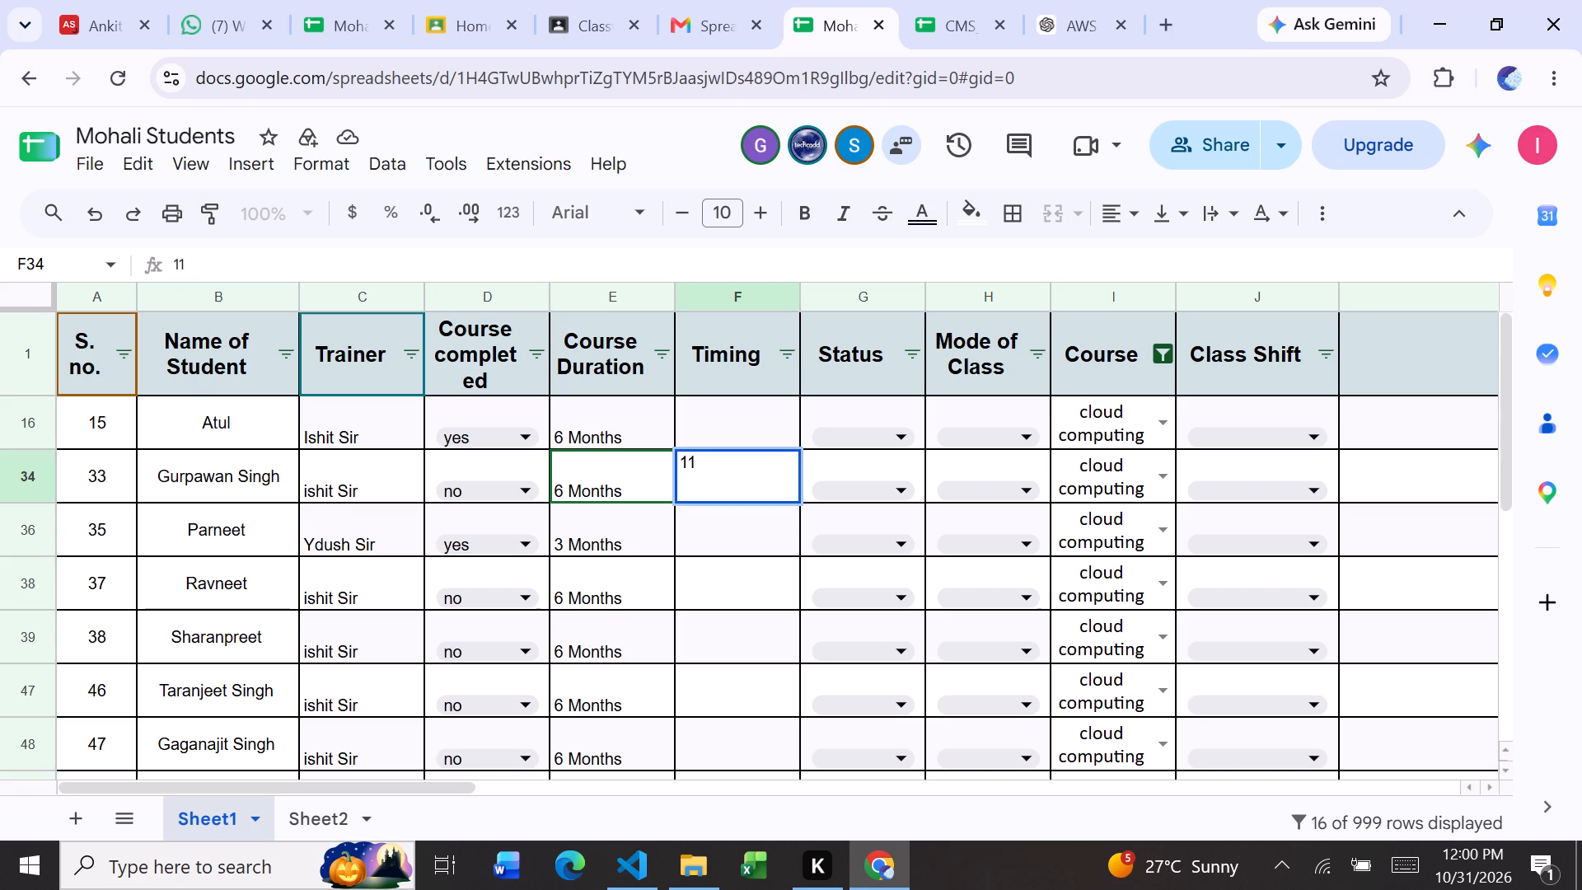
{"action": "key", "text": "shift+colon"}
{"action": "type", "text": "00"}
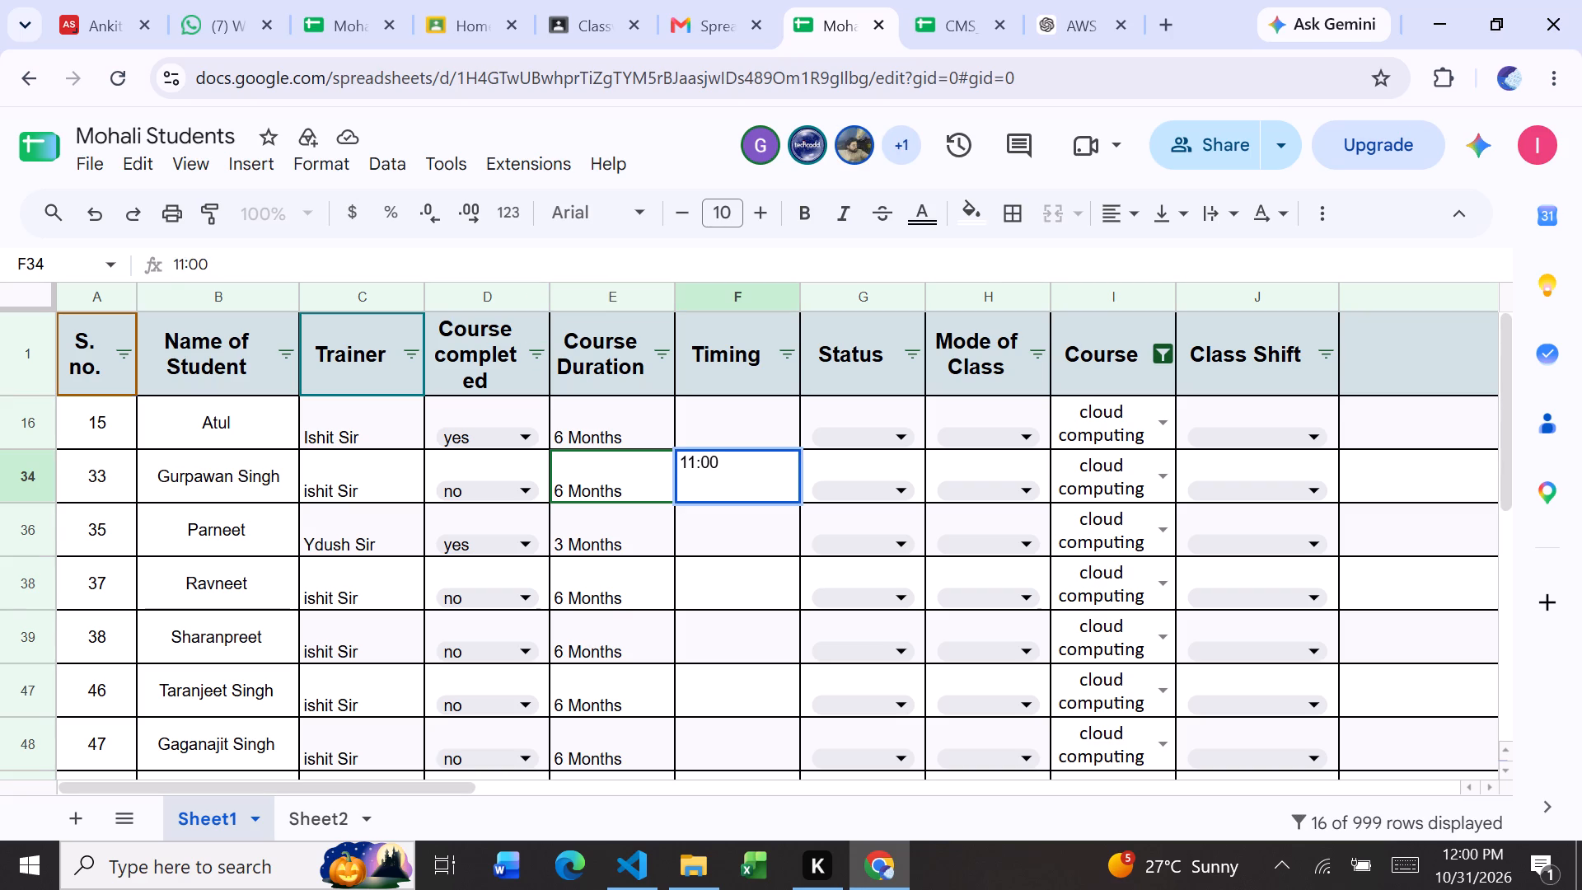
{"action": "key", "text": "space"}
{"action": "type", "text": "AM"}
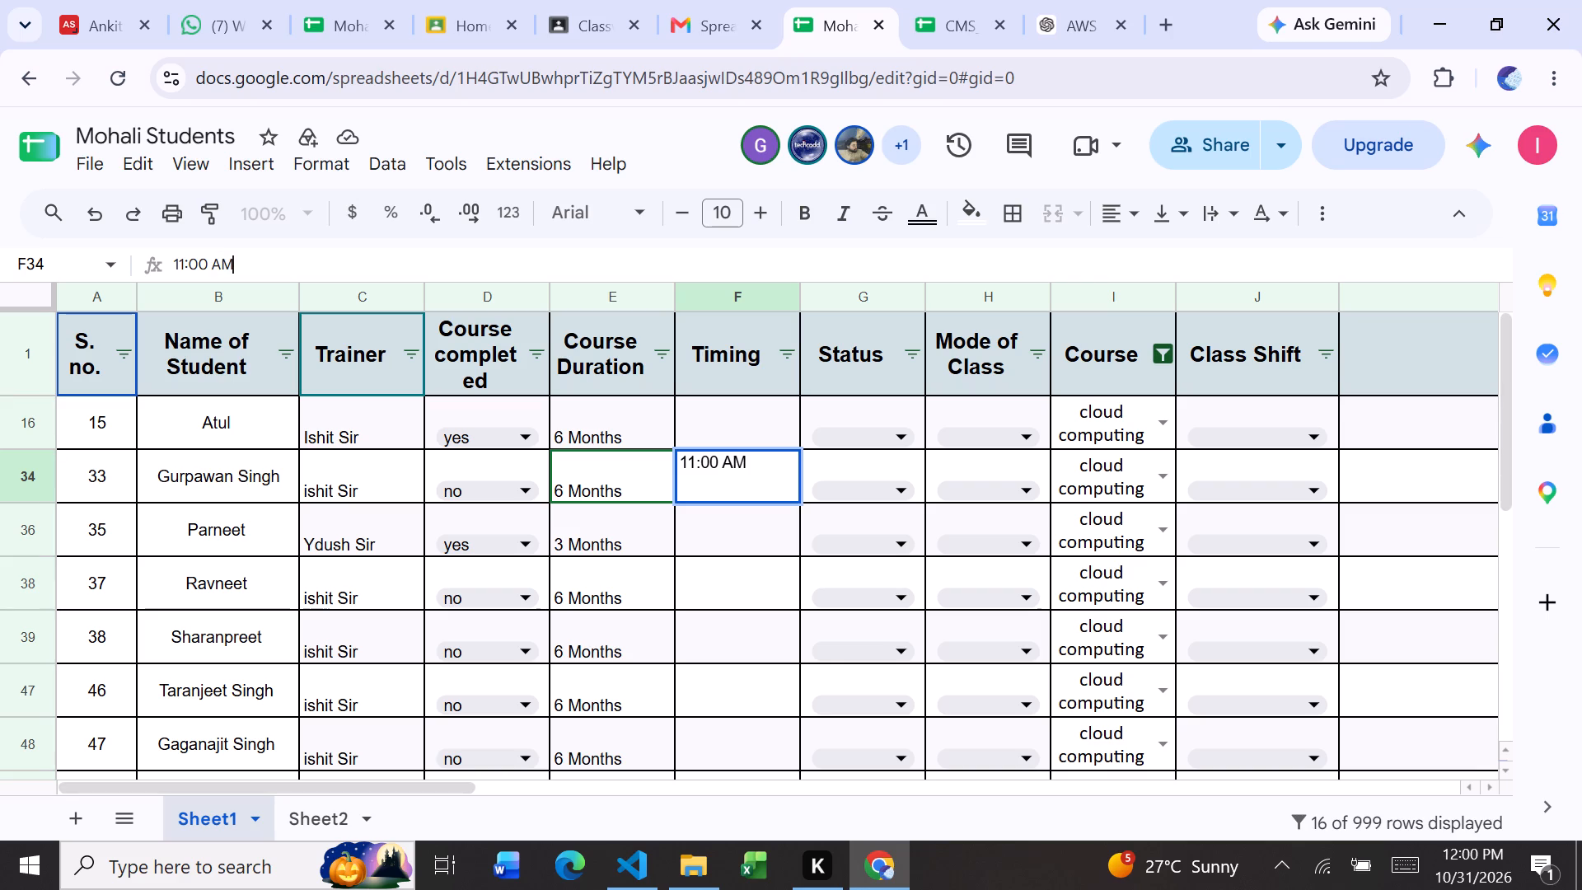
{"action": "key", "text": "space"}
{"action": "type", "text": "-"}
{"action": "key", "text": "space"}
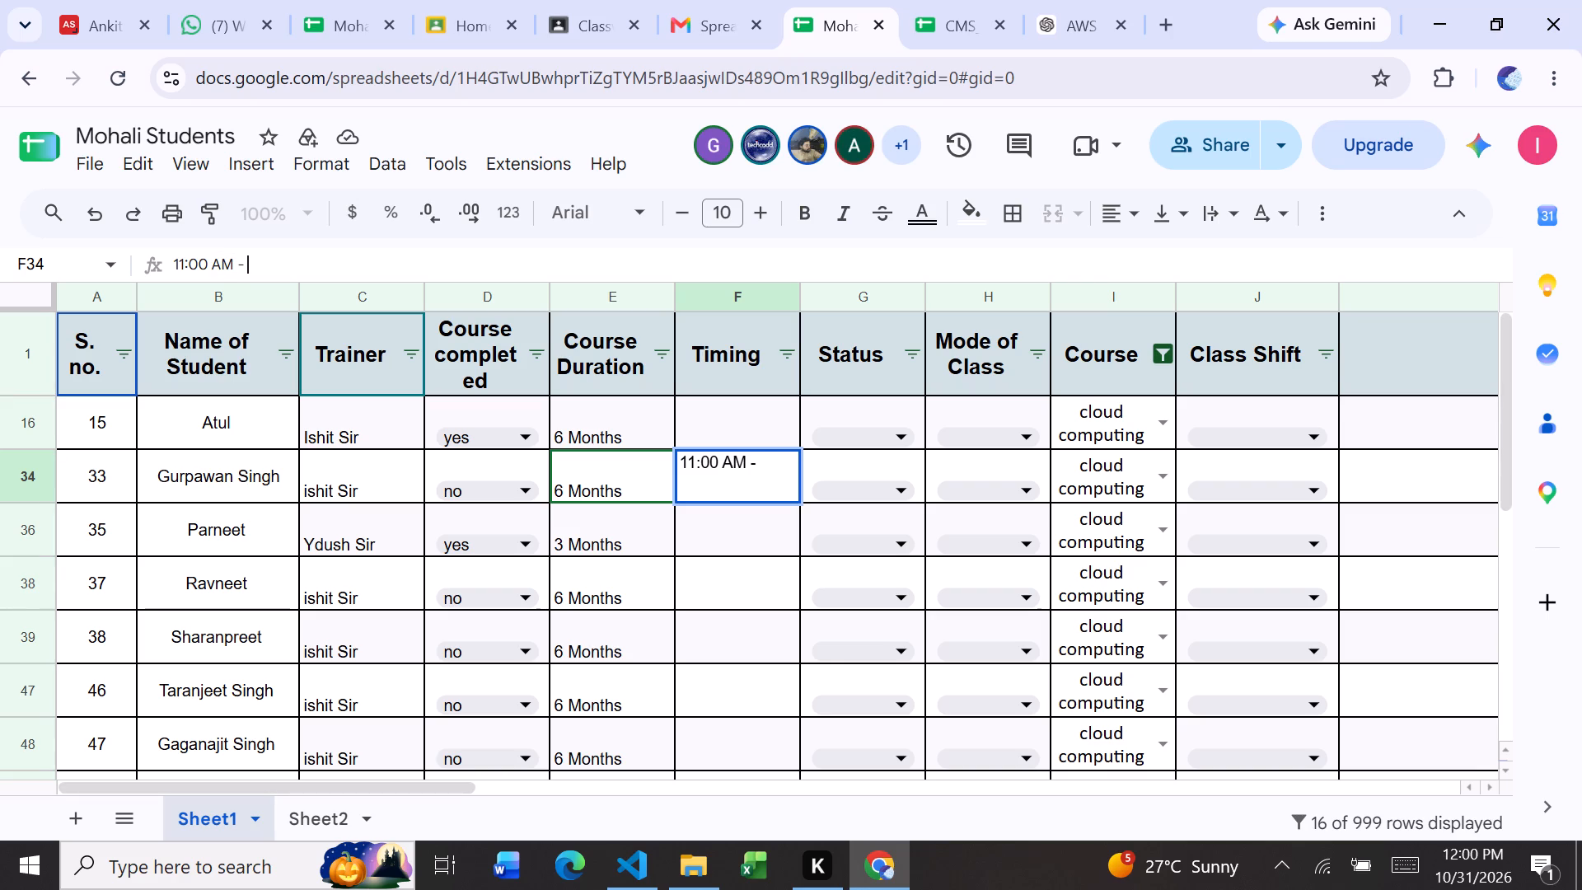
{"action": "type", "text": "12"}
{"action": "type", "text": ":00"}
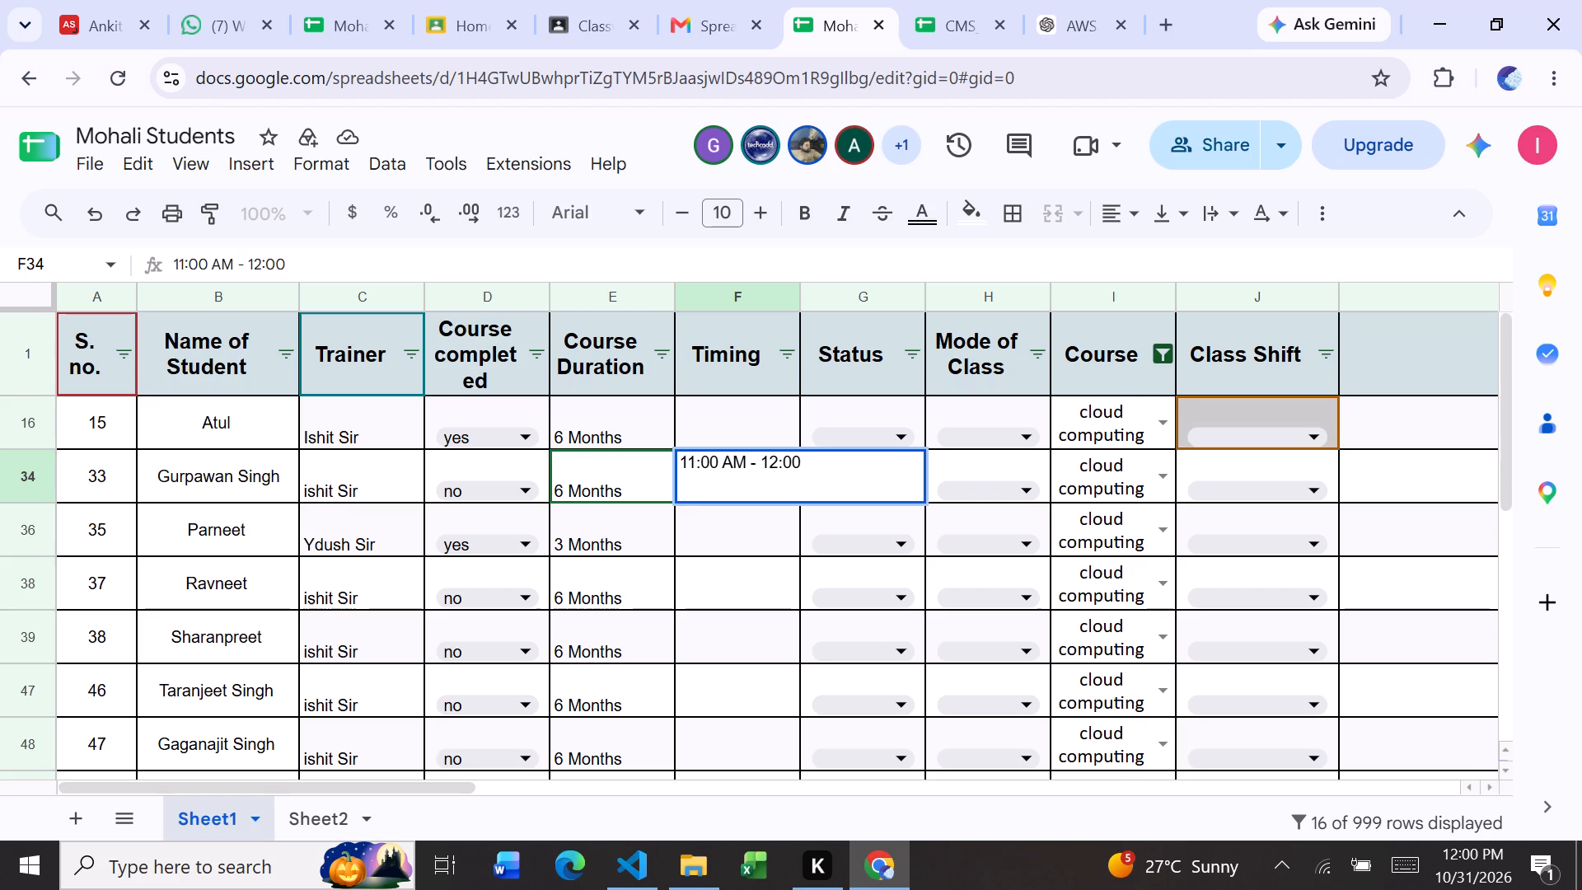
{"action": "type", "text": "PM"}
{"action": "key", "text": "Return"}
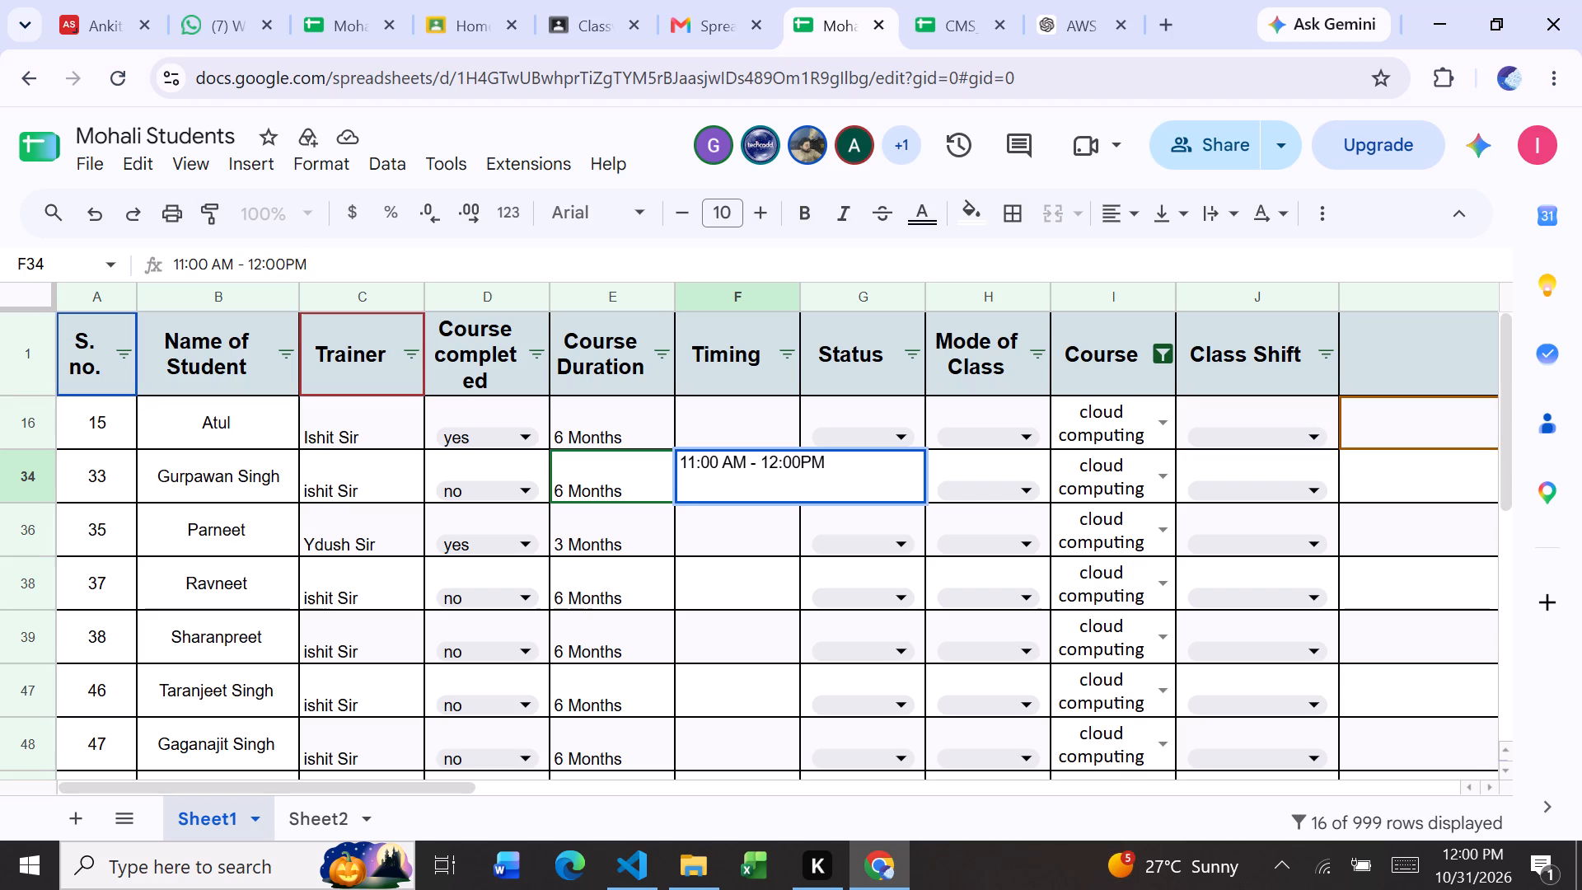
Widen the Timing column so the full time range in row 34 fits.
{"action": "left_click", "coordinate": [765, 463]}
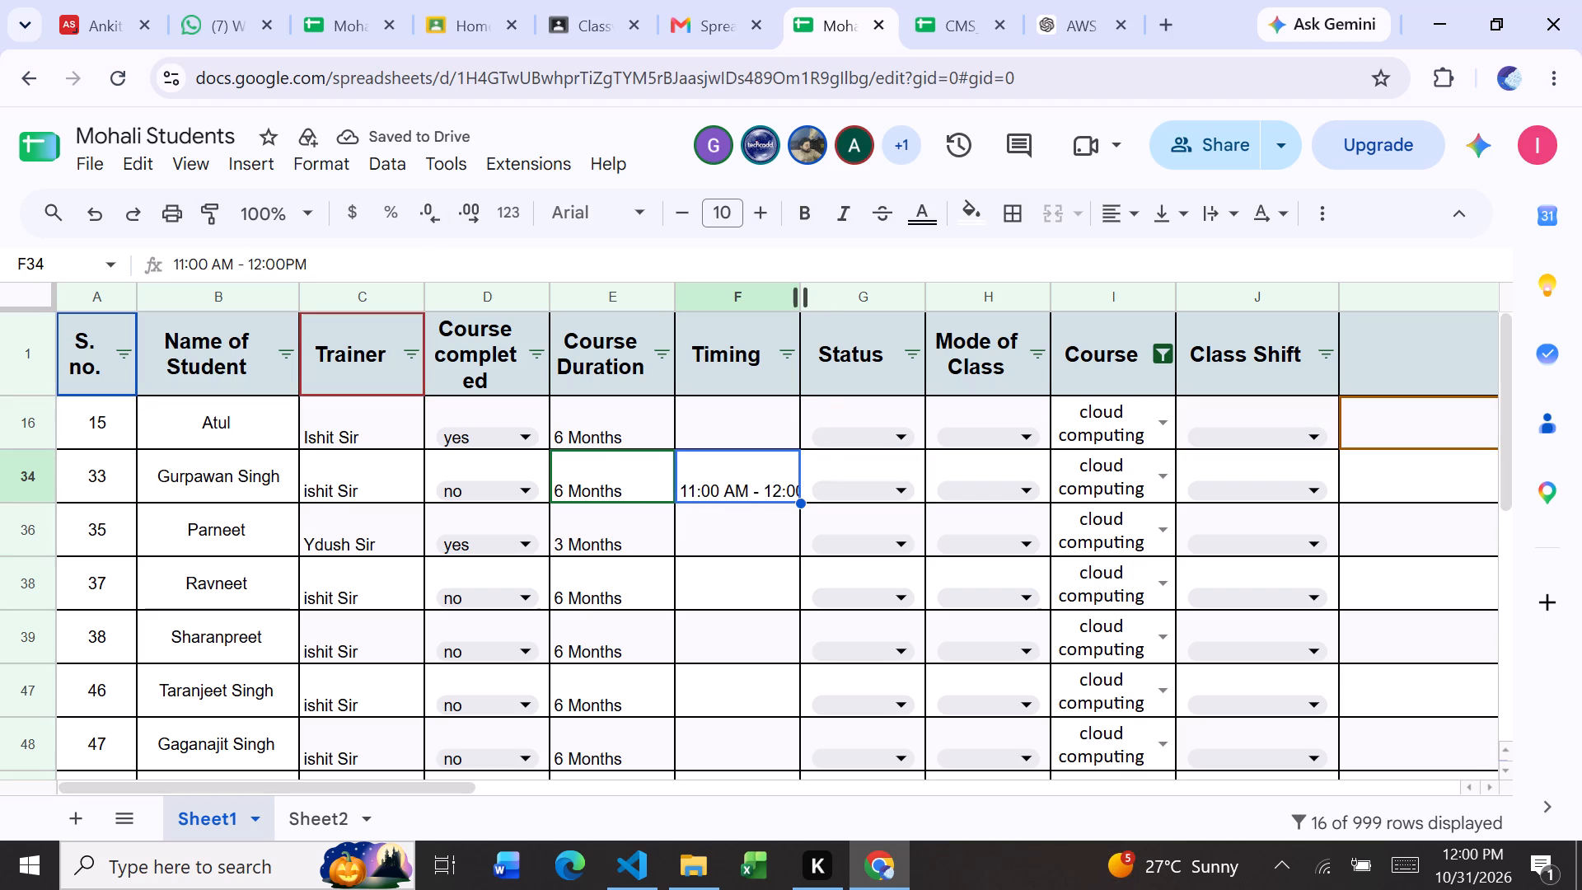
{"action": "left_click_drag", "start_coordinate": [797, 288], "coordinate": [836, 293]}
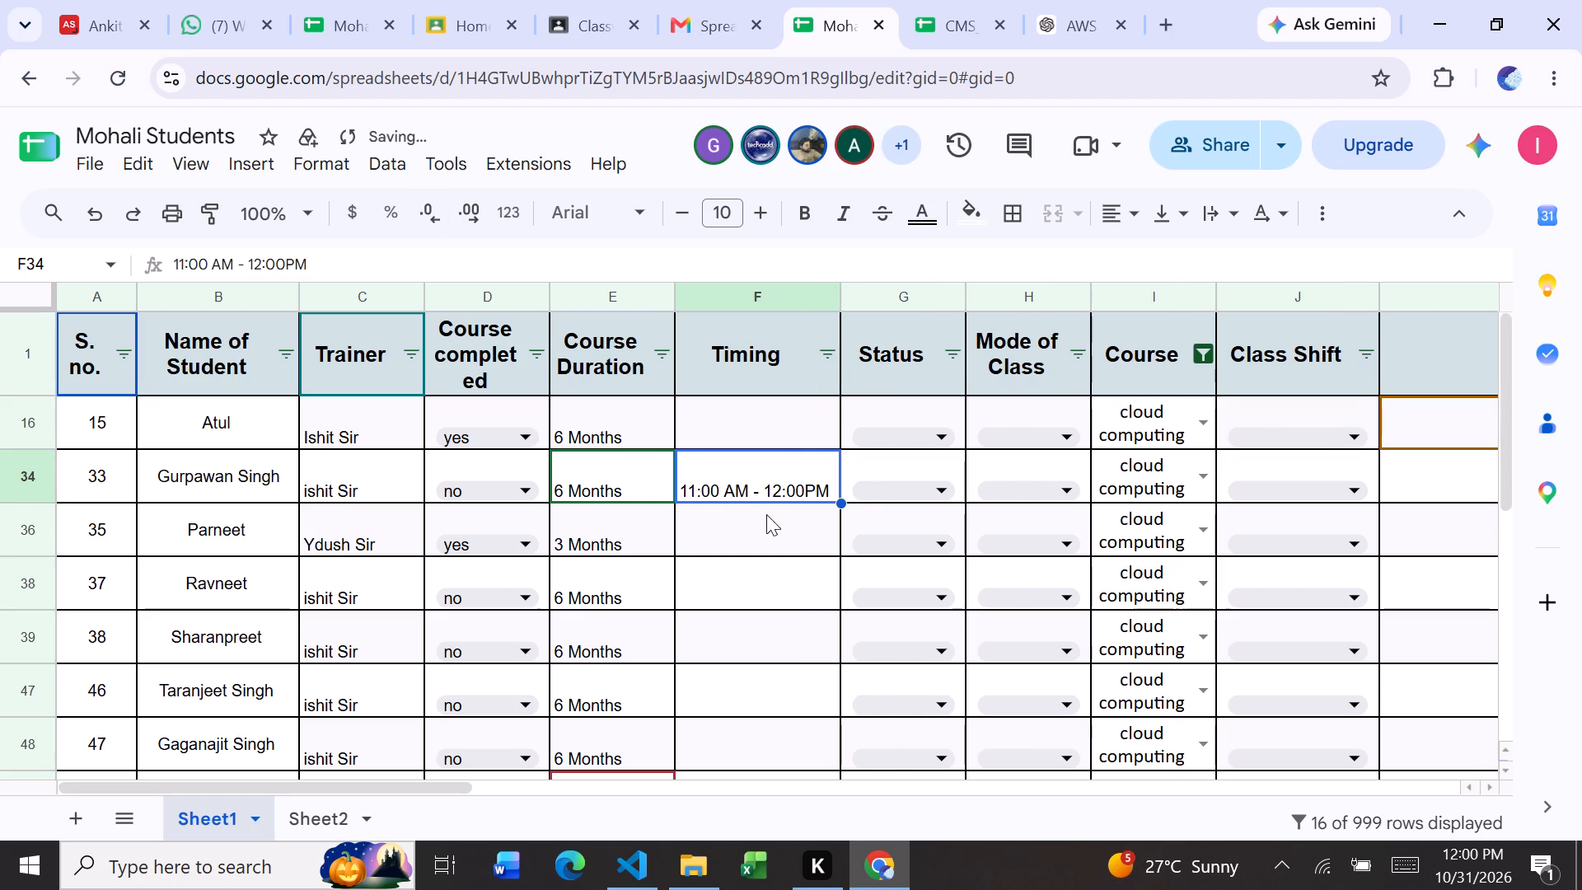
Copy the Timing text from row 34 into the Timing cell of the student in row 38.
{"action": "left_click", "coordinate": [751, 522]}
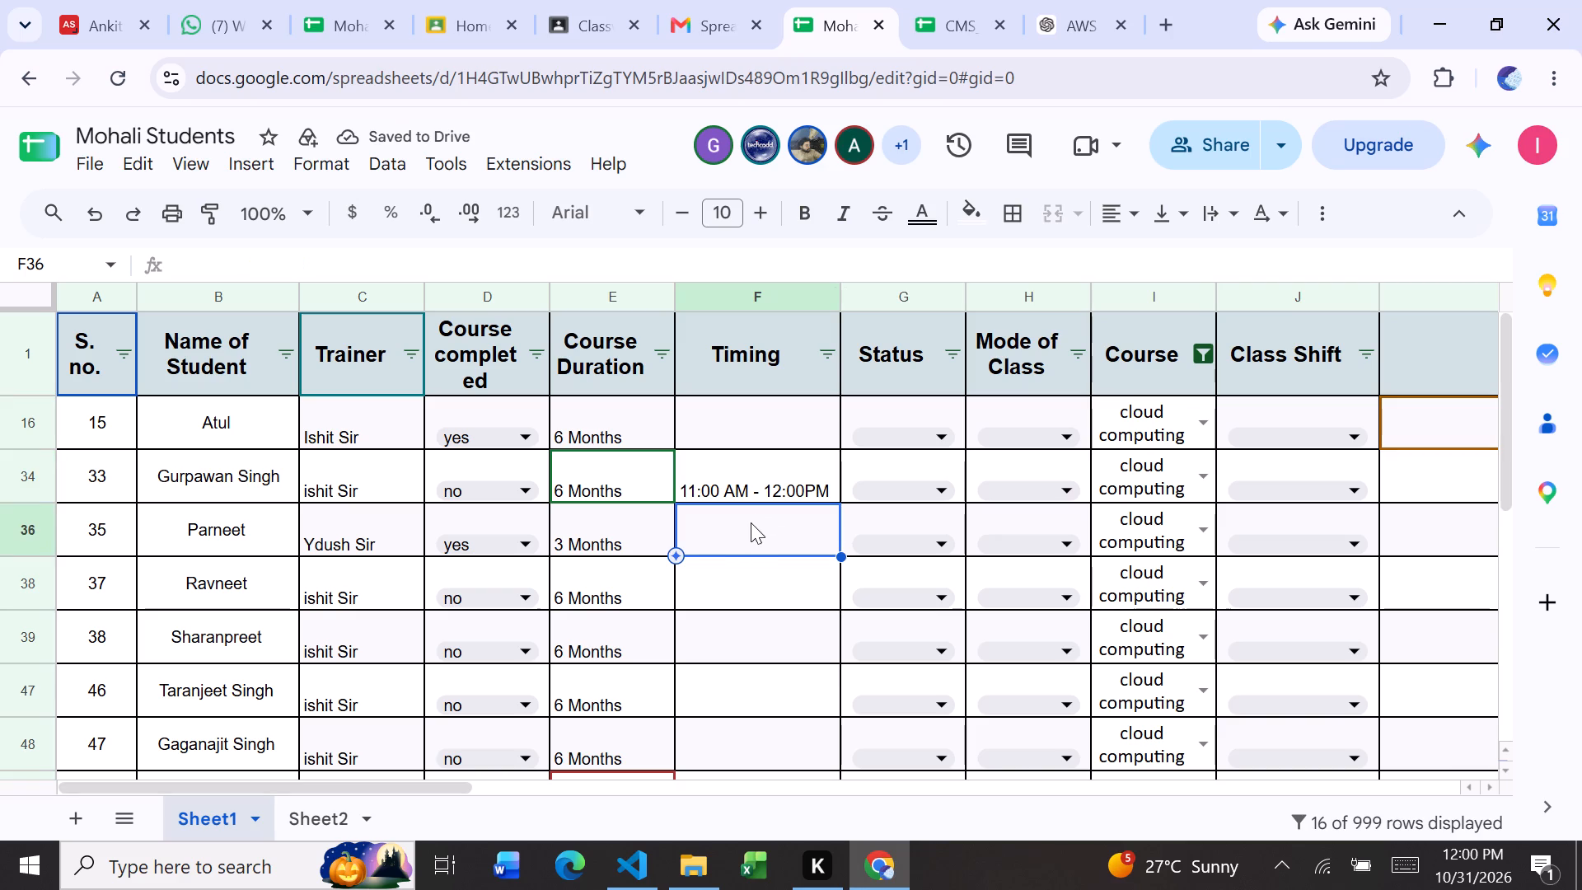
{"action": "left_click", "coordinate": [748, 584]}
{"action": "scroll", "coordinate": [748, 584], "scroll_direction": "down", "scroll_amount": 1}
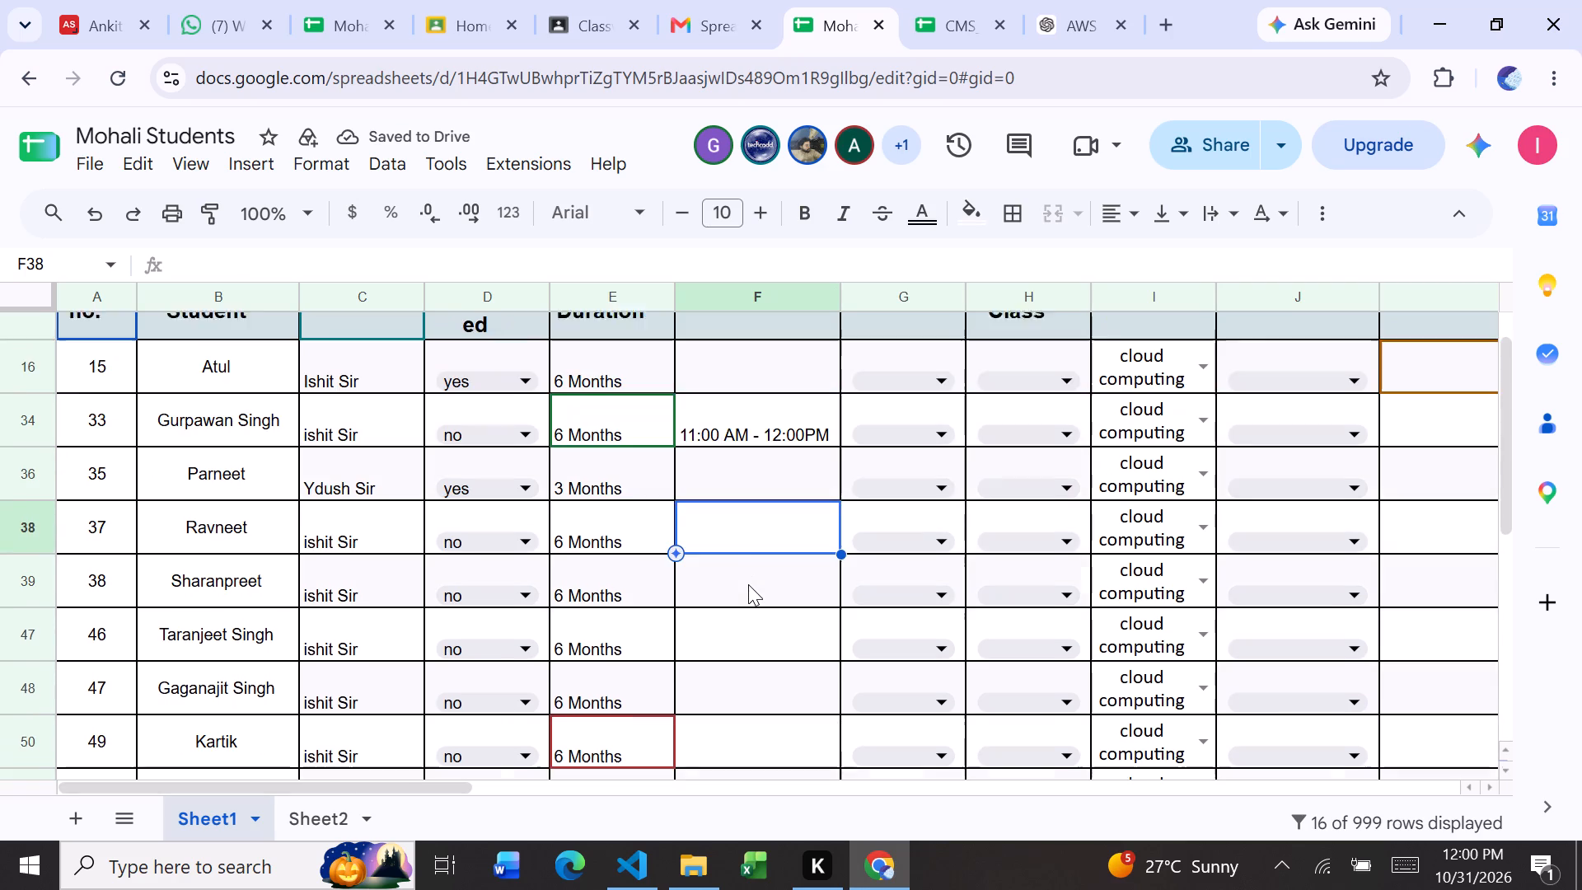
{"action": "scroll", "coordinate": [748, 584], "scroll_direction": "down", "scroll_amount": 1}
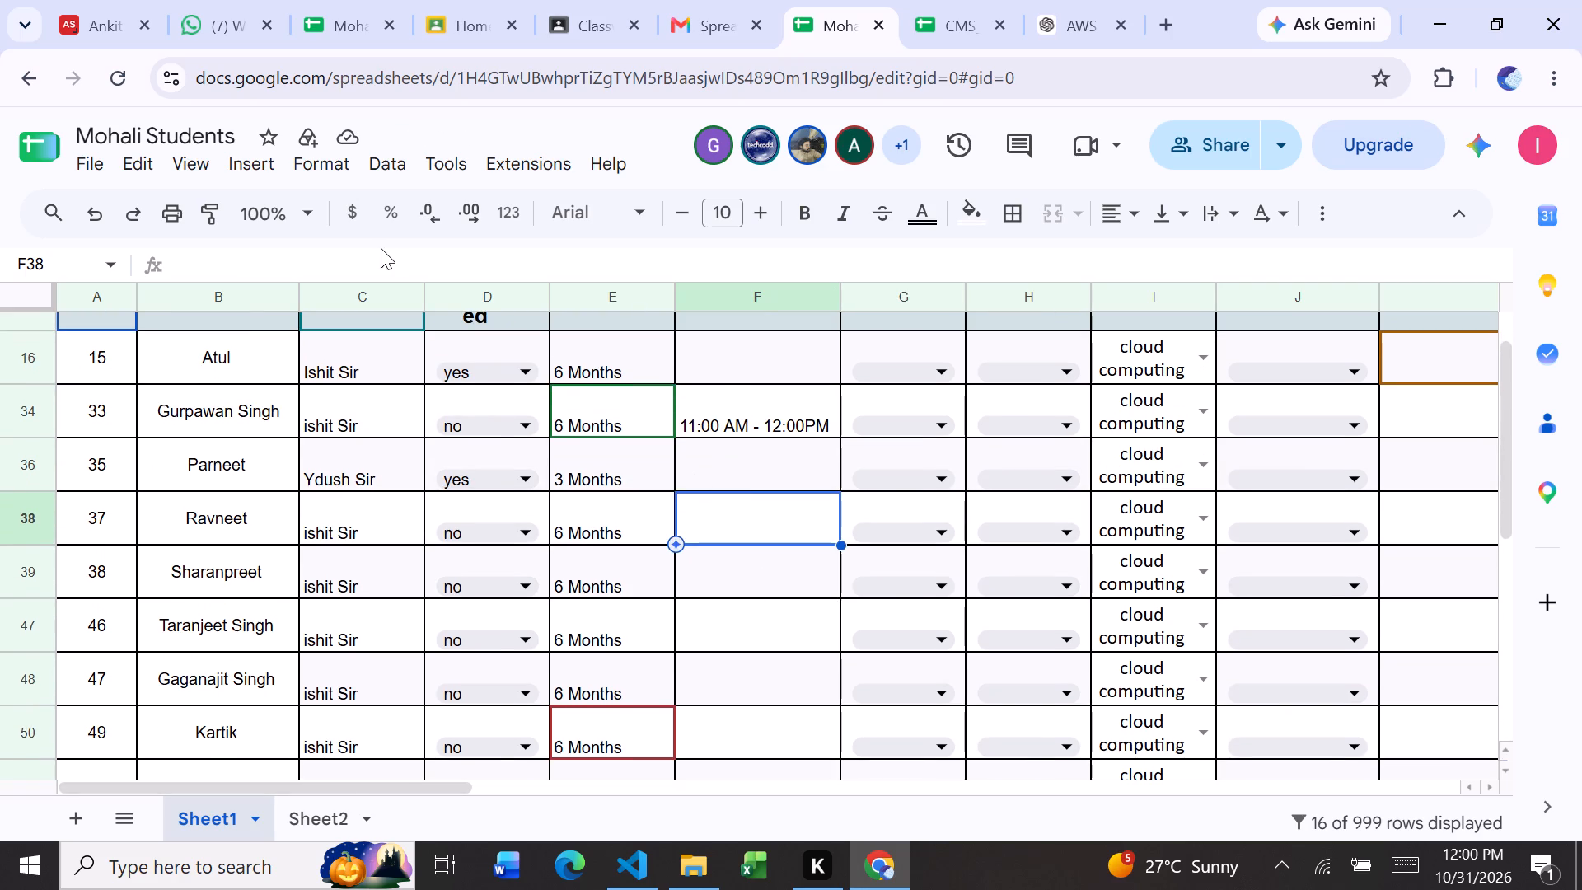
{"action": "left_click", "coordinate": [347, 270]}
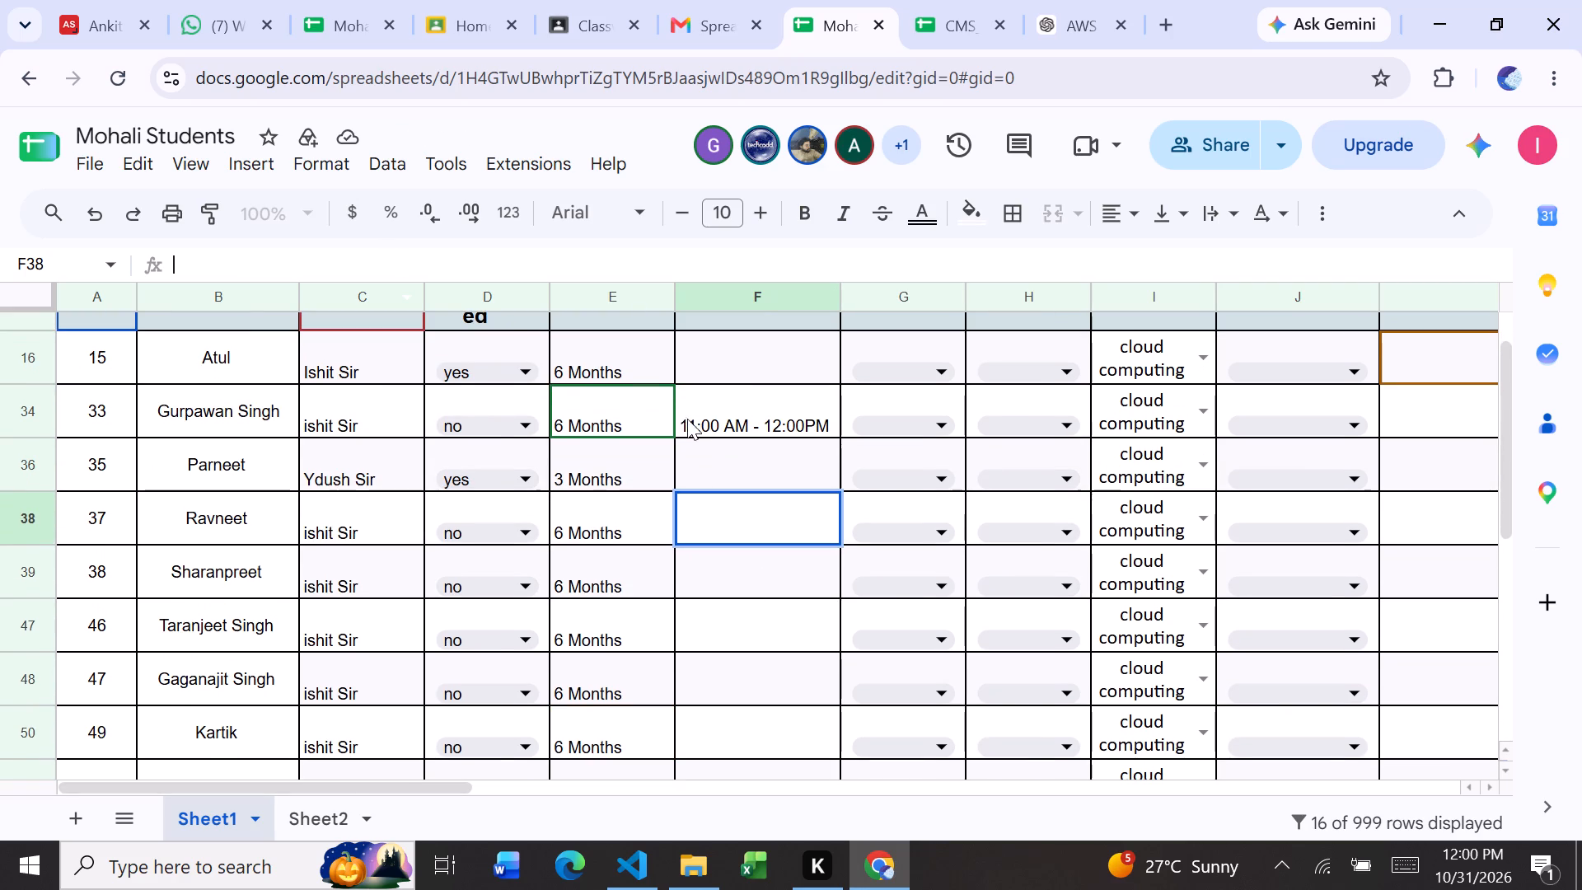
{"action": "left_click", "coordinate": [692, 419]}
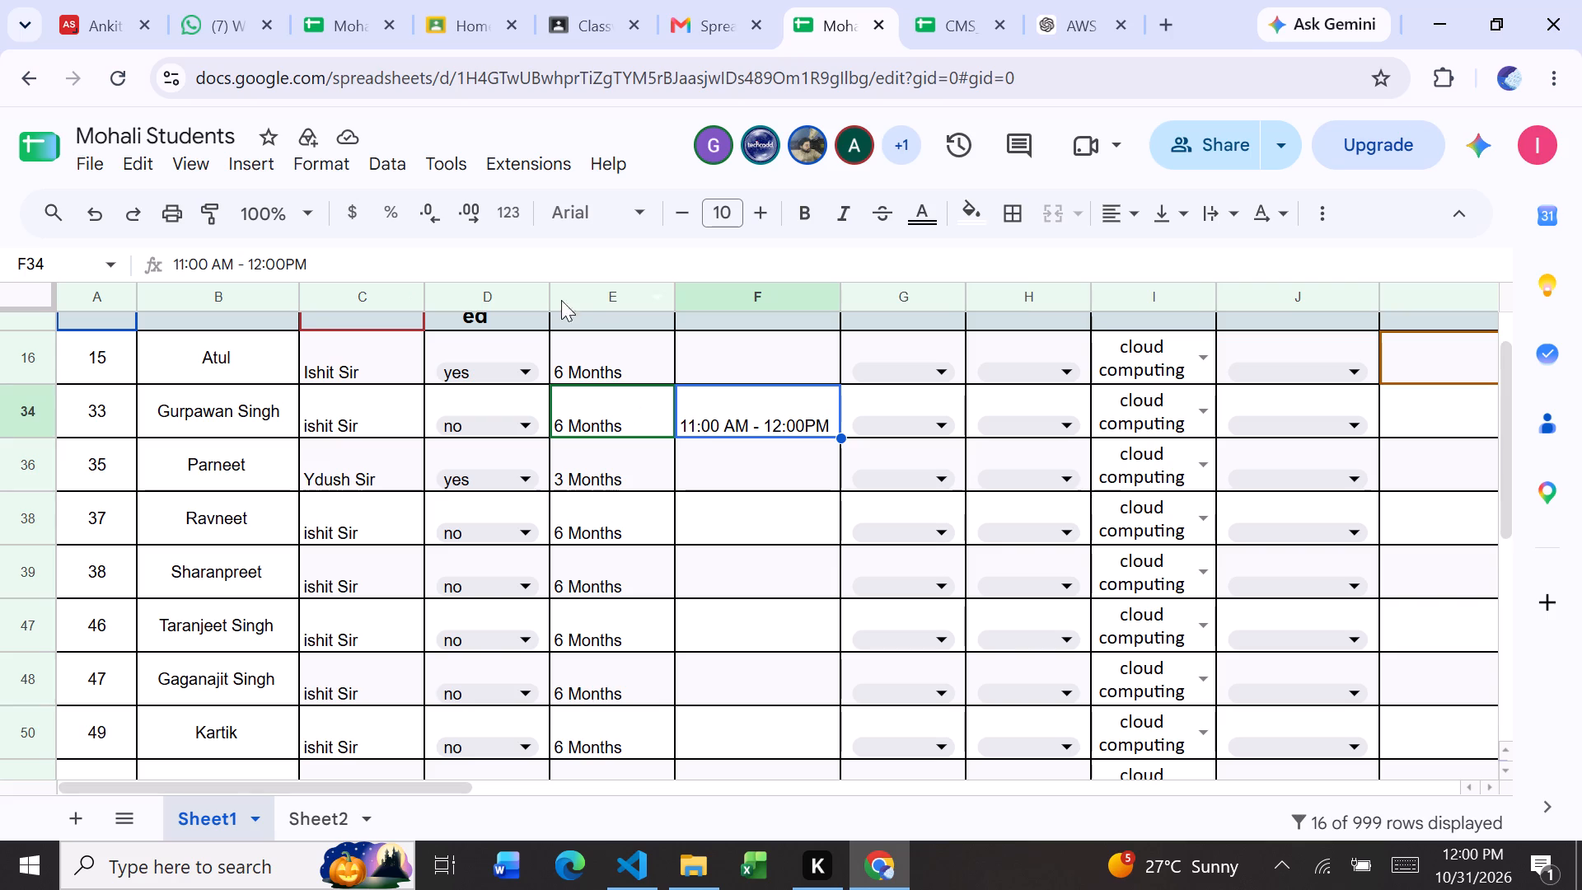
{"action": "left_click", "coordinate": [308, 274]}
{"action": "key", "text": "ctrl+a"}
{"action": "key", "text": "ctrl+c"}
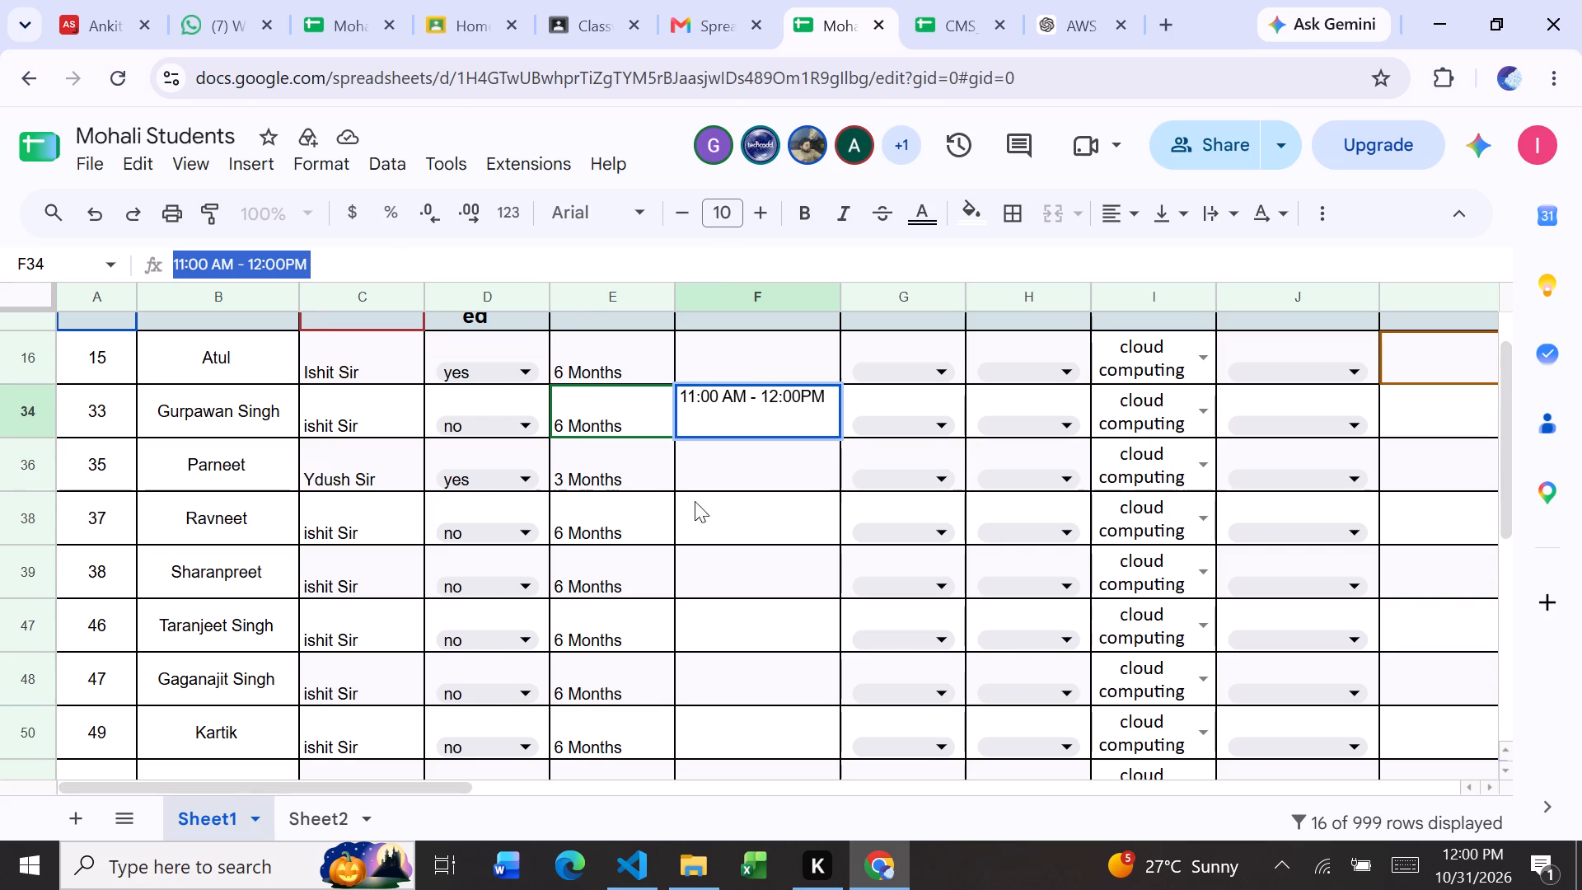
{"action": "left_click", "coordinate": [723, 506]}
{"action": "left_click", "coordinate": [348, 264]}
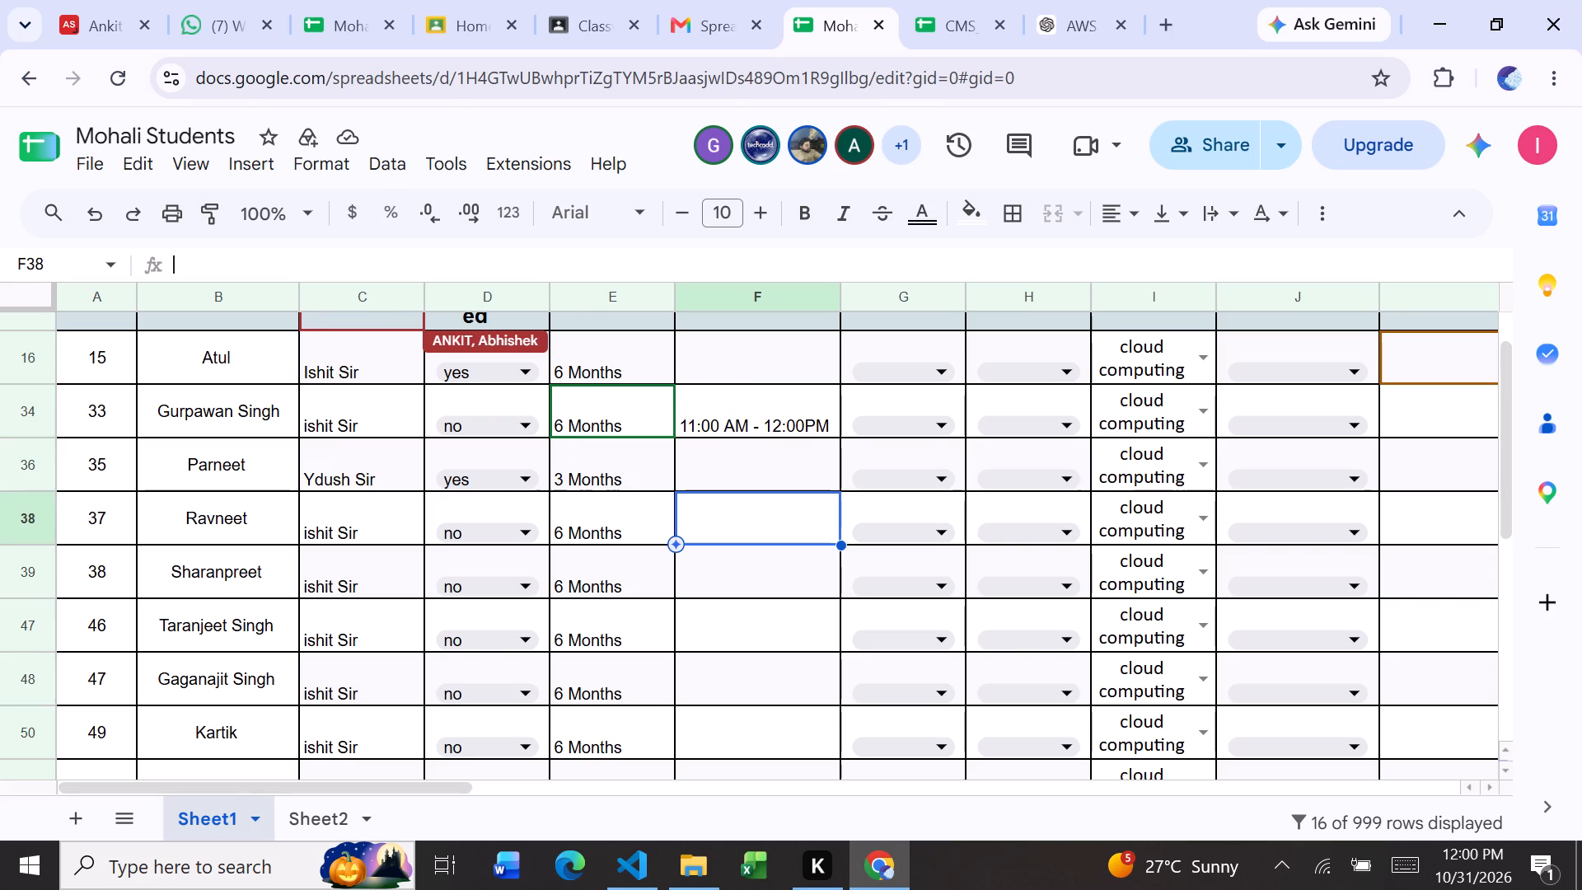
{"action": "key", "text": "ctrl+v"}
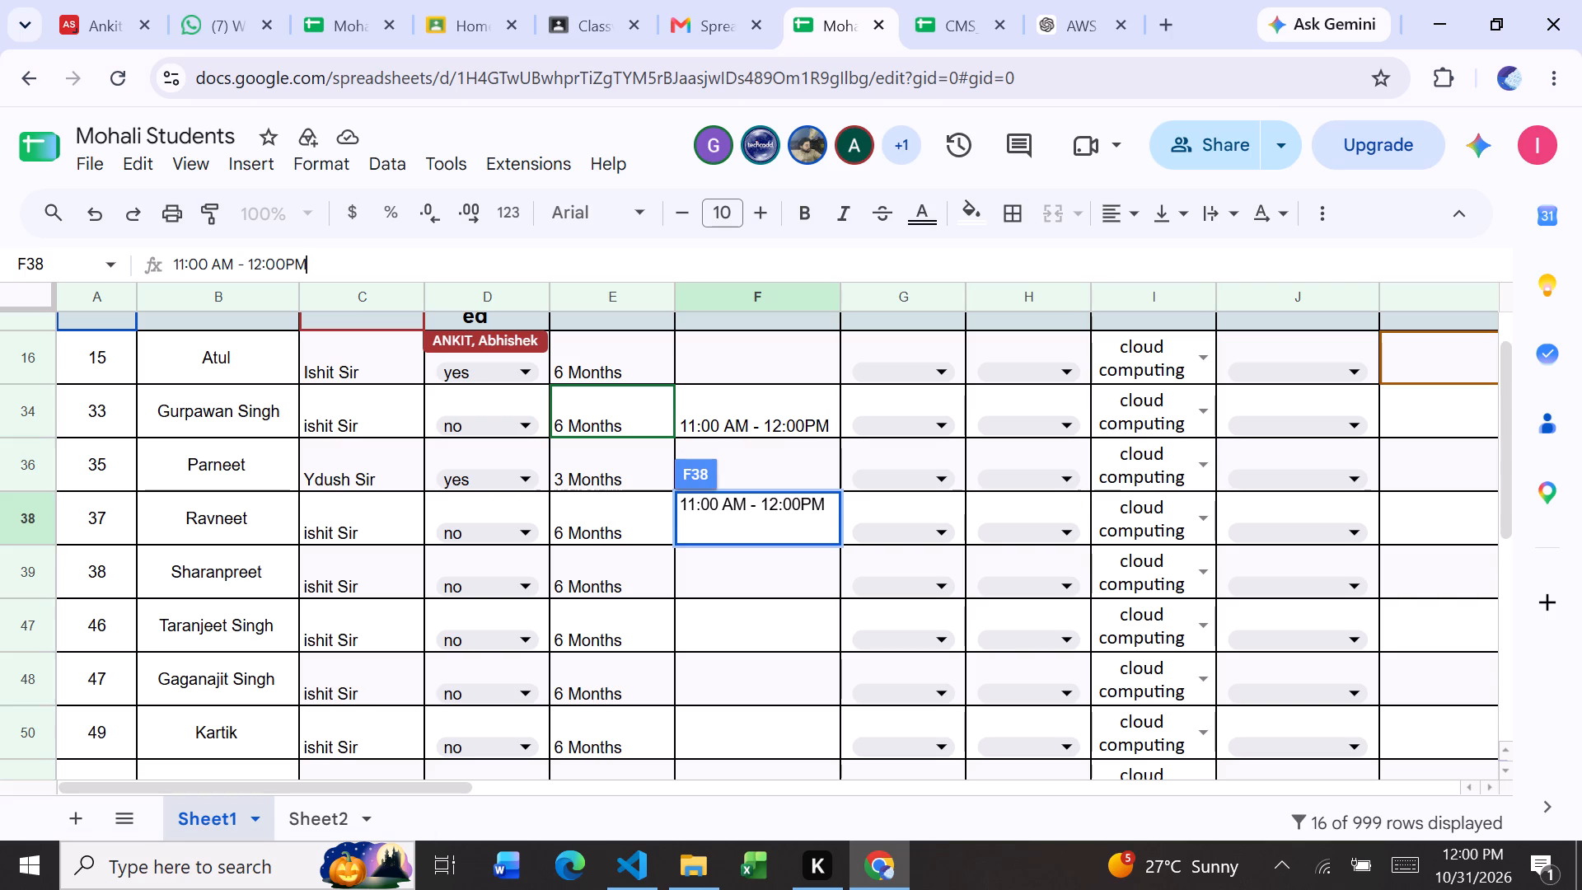
Edit the hours of the row 38 Timing so that it reads 2:00 AM - 5:00PM.
{"action": "left_click", "coordinate": [176, 265]}
{"action": "key", "text": "Right"}
{"action": "key", "text": "BackSpace"}
{"action": "key", "text": "BackSpace"}
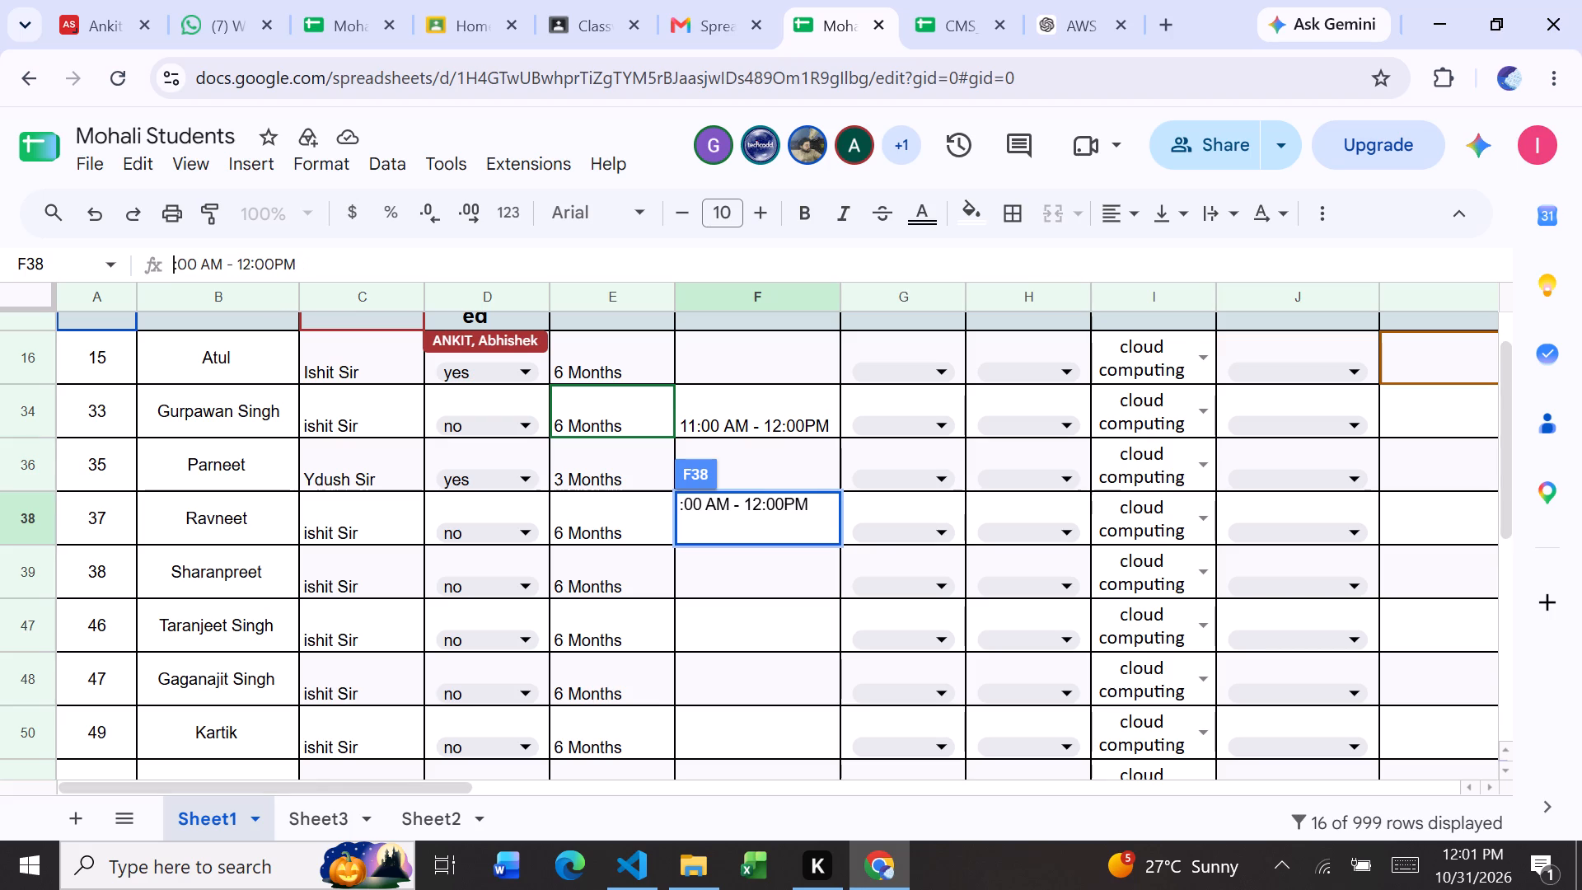
{"action": "key", "text": "2"}
{"action": "key", "text": "Right"}
{"action": "key", "text": "Right"}
{"action": "key", "text": "Right"}
{"action": "key", "text": "Right"}
{"action": "key", "text": "Right"}
{"action": "key", "text": "Right"}
{"action": "key", "text": "Right"}
{"action": "key", "text": "Right"}
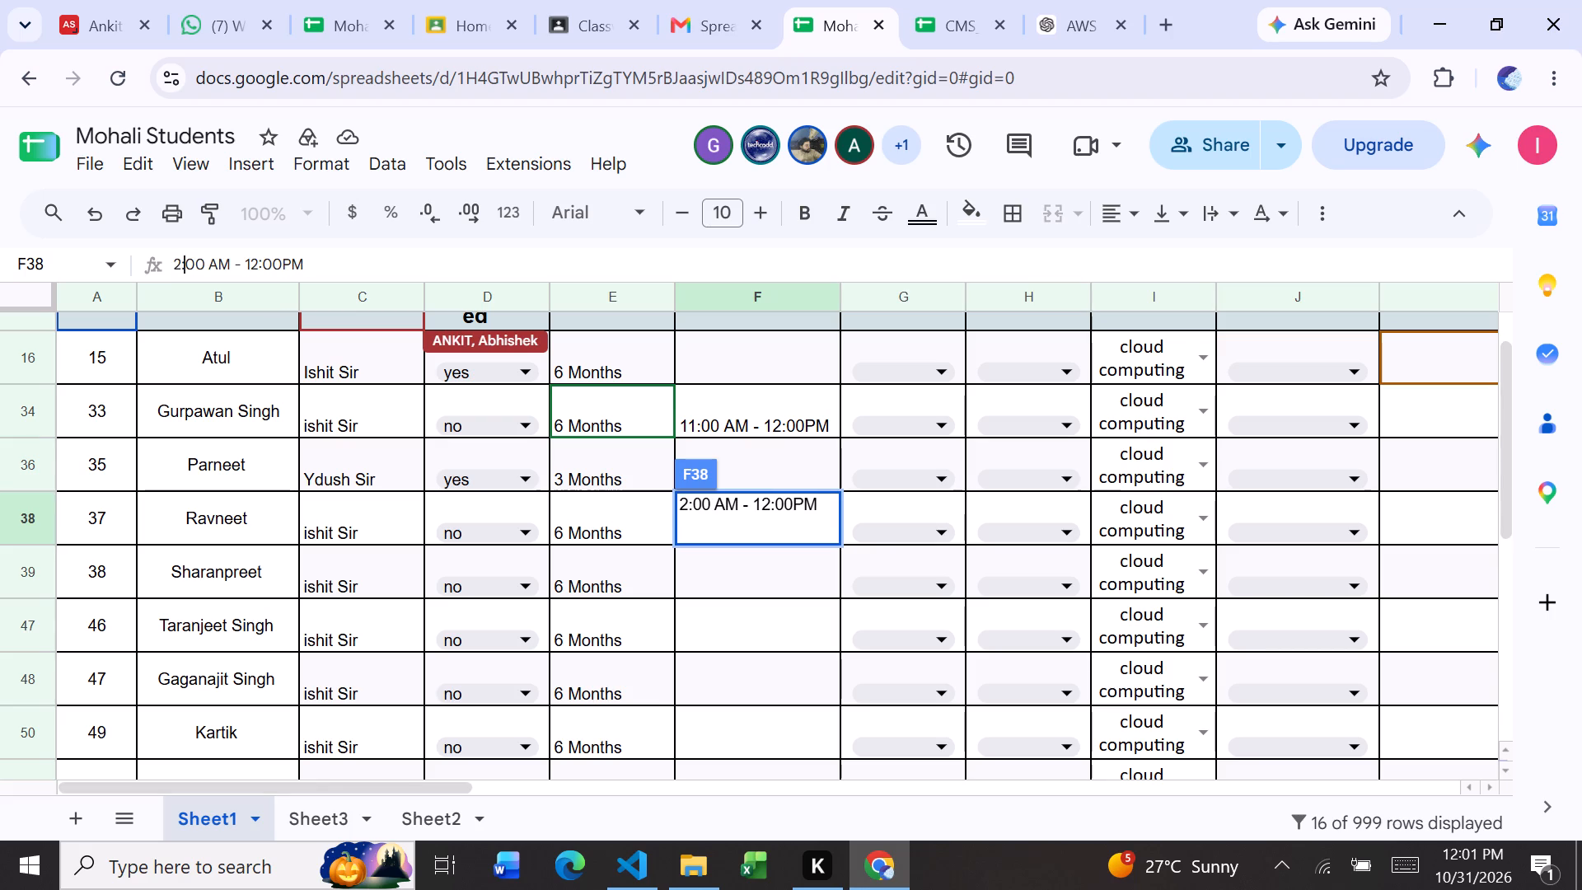
{"action": "key", "text": "Right"}
{"action": "key", "text": "Right"}
{"action": "key", "text": "Right"}
{"action": "key", "text": "BackSpace"}
{"action": "key", "text": "BackSpace"}
{"action": "key", "text": "5"}
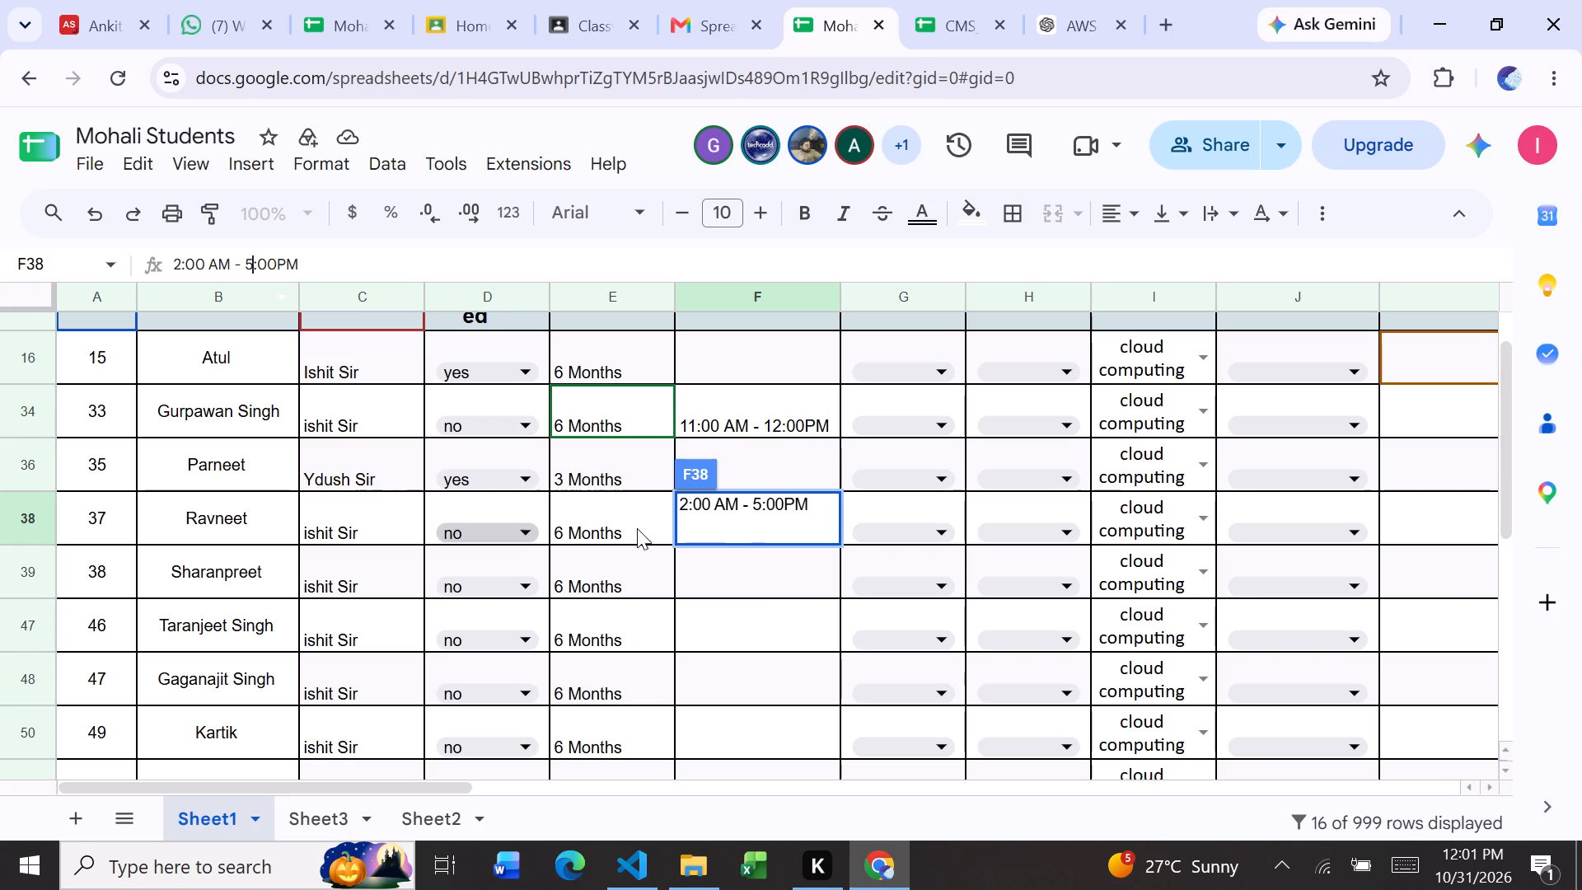
{"action": "left_click", "coordinate": [756, 586]}
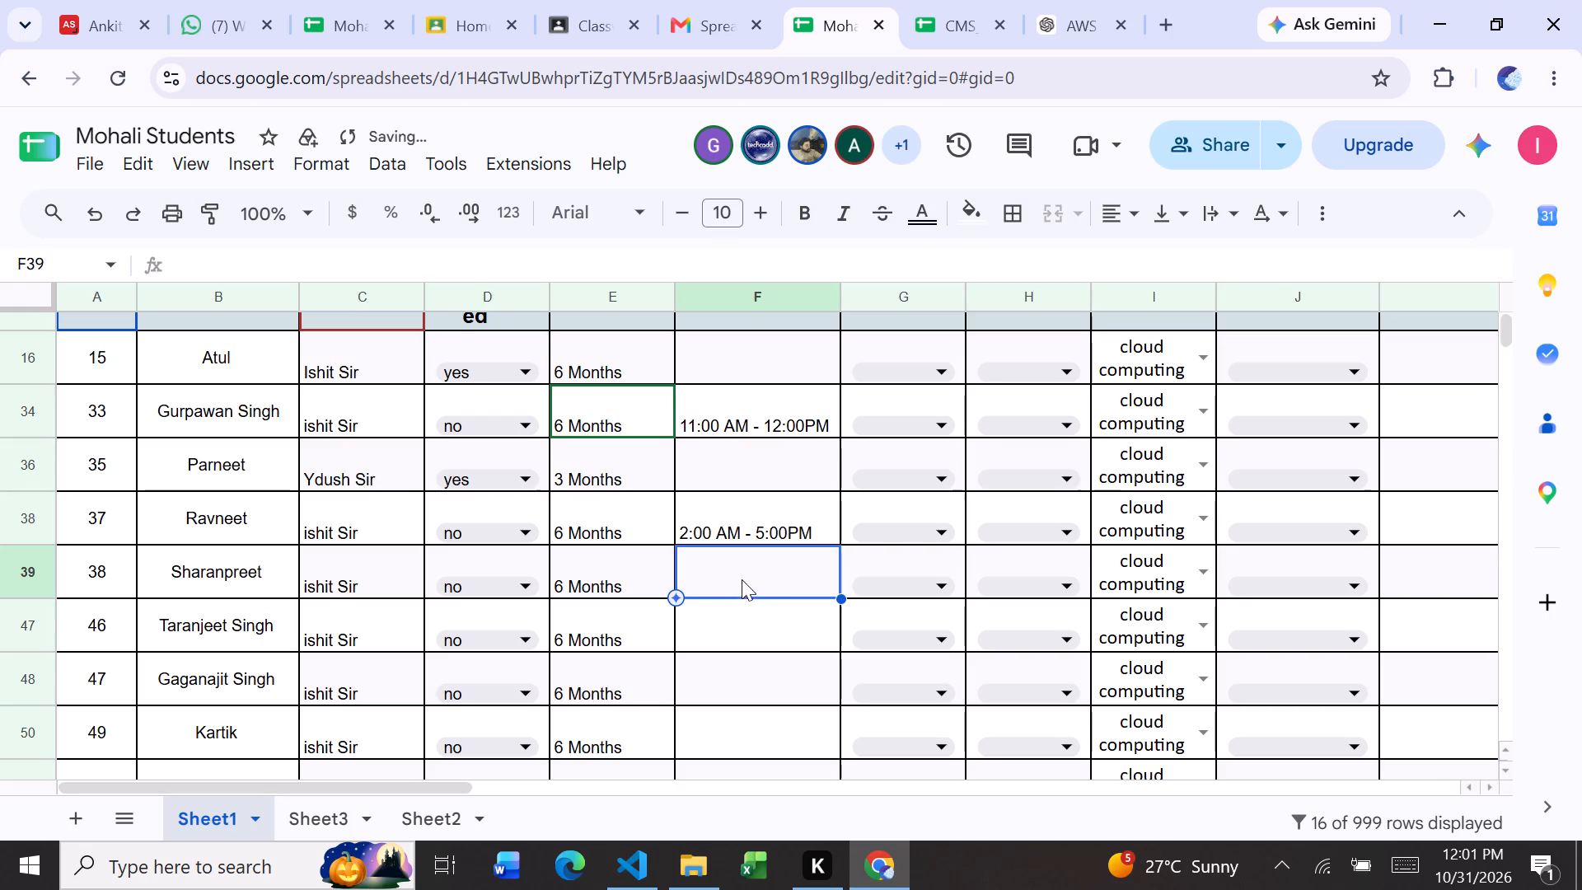
Correct the start time in the row 38 Timing to PM, giving 2:00 PM - 5:00PM.
{"action": "left_click", "coordinate": [420, 262]}
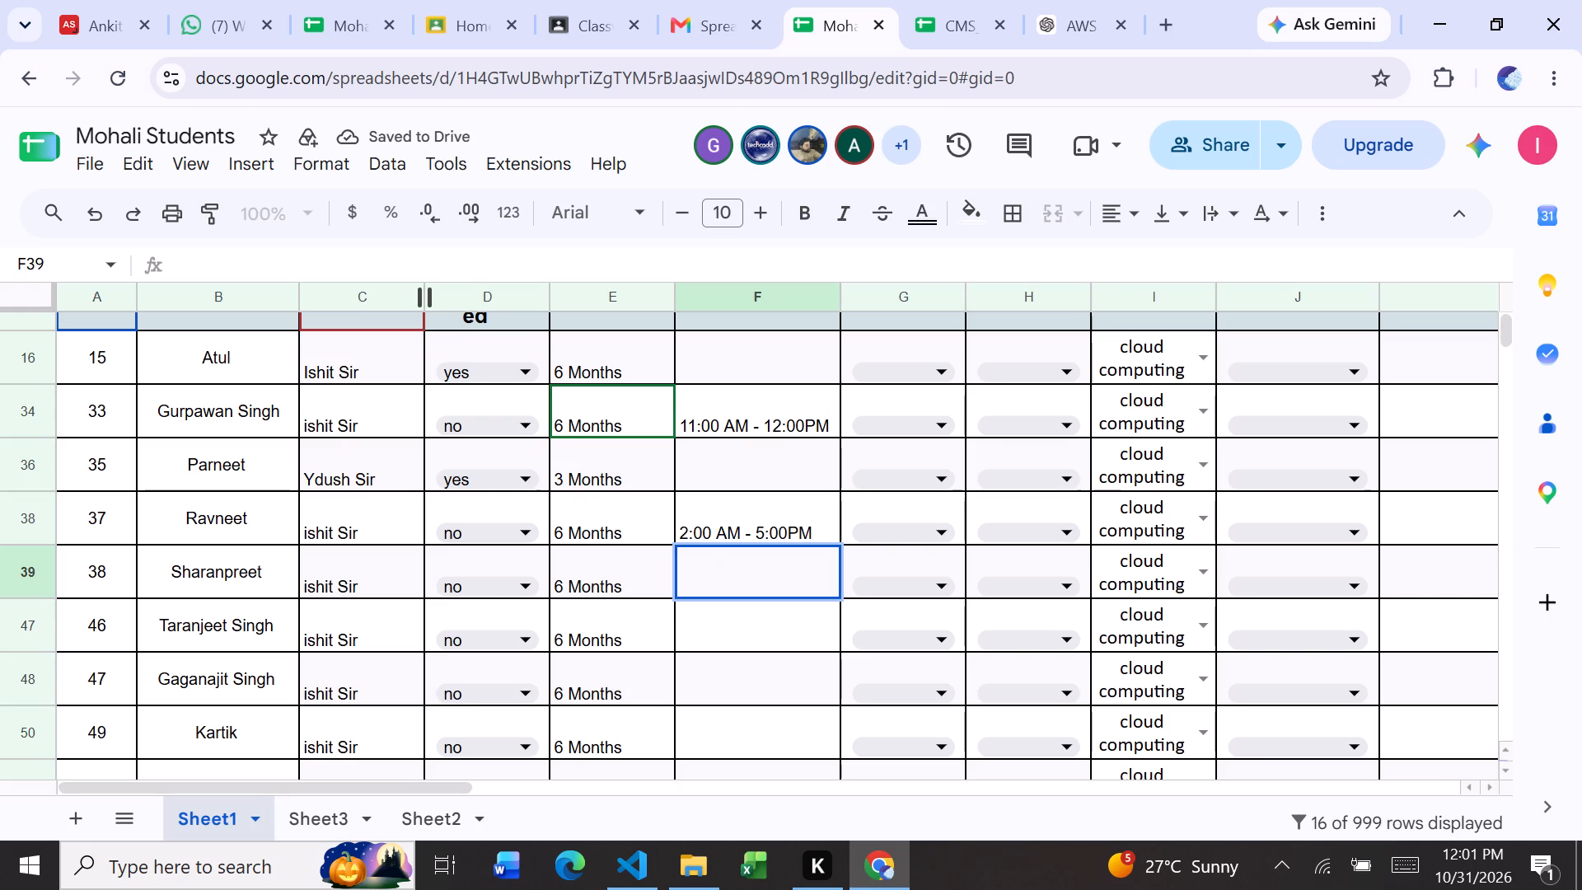
{"action": "left_click", "coordinate": [724, 527]}
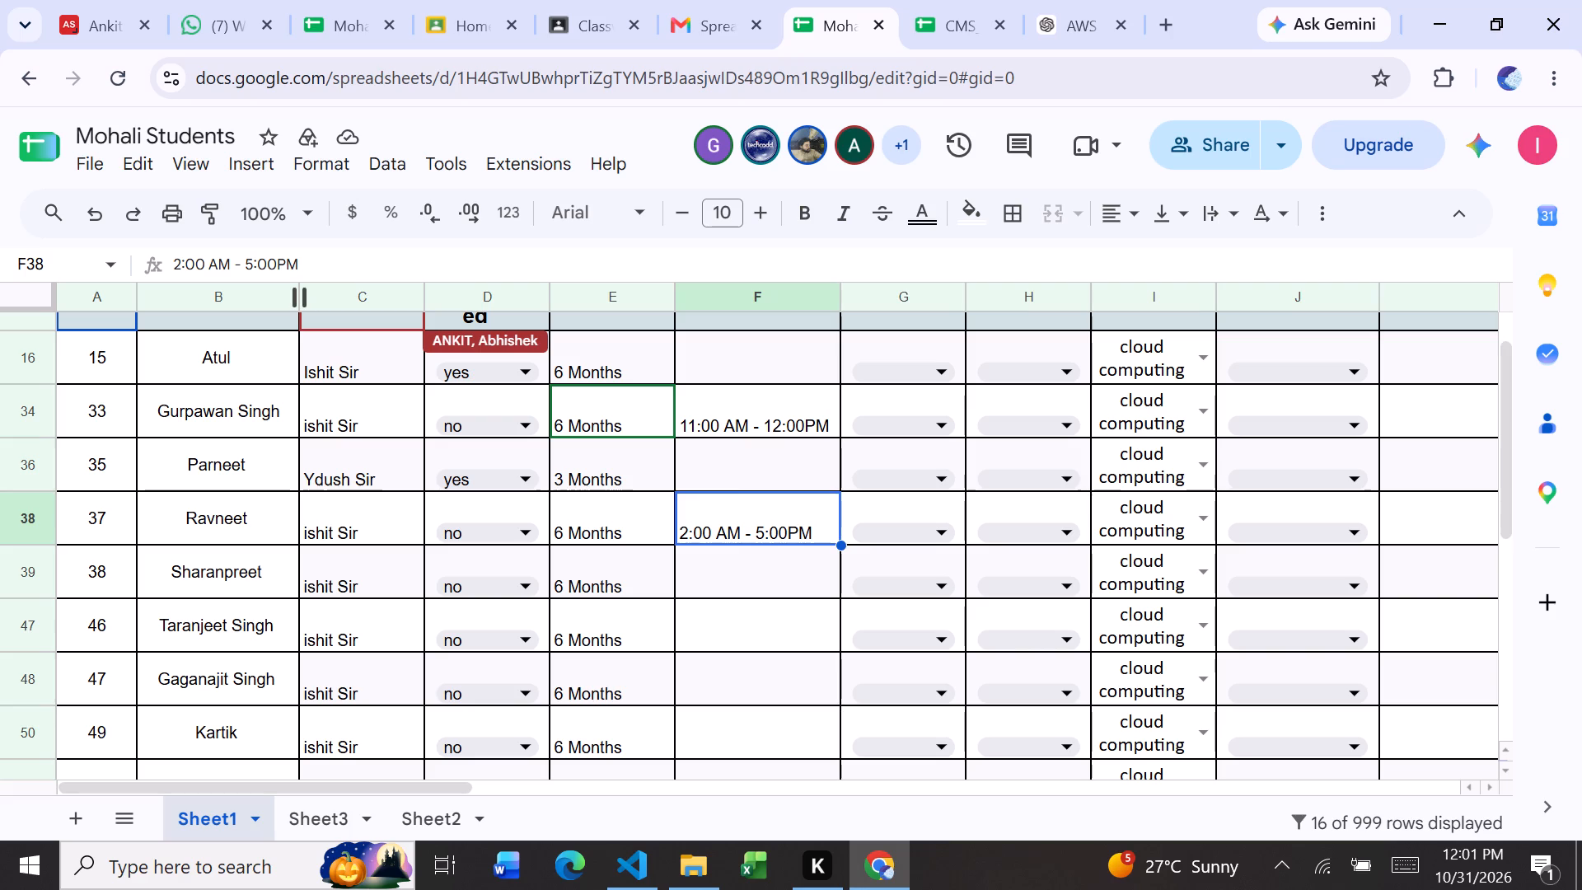
{"action": "left_click", "coordinate": [213, 257]}
{"action": "key", "text": "Right"}
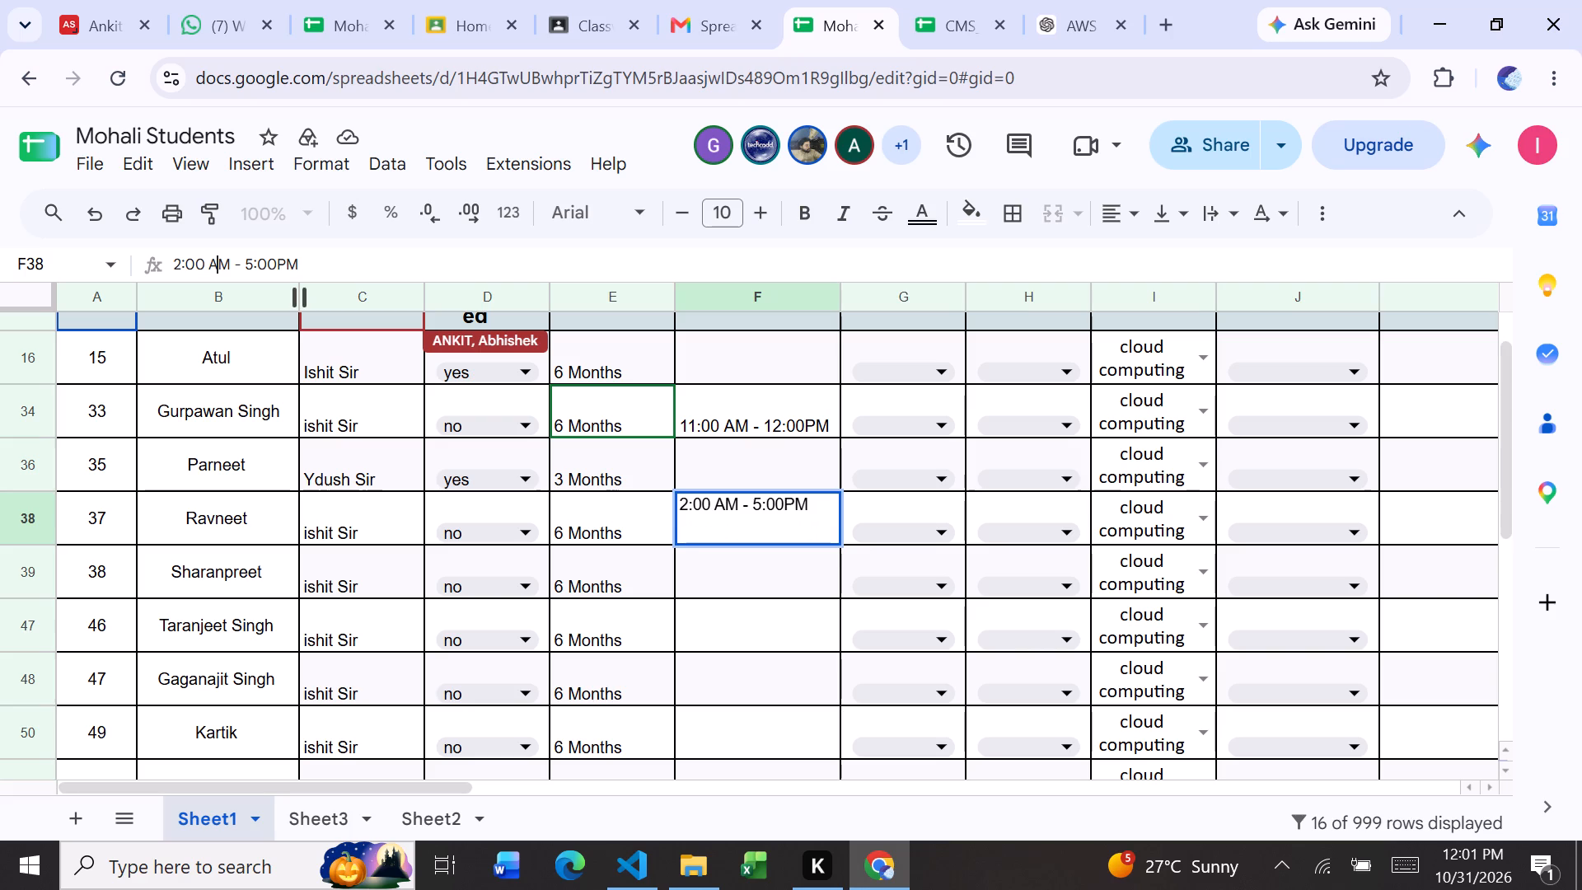
{"action": "key", "text": "BackSpace"}
{"action": "key", "text": "p"}
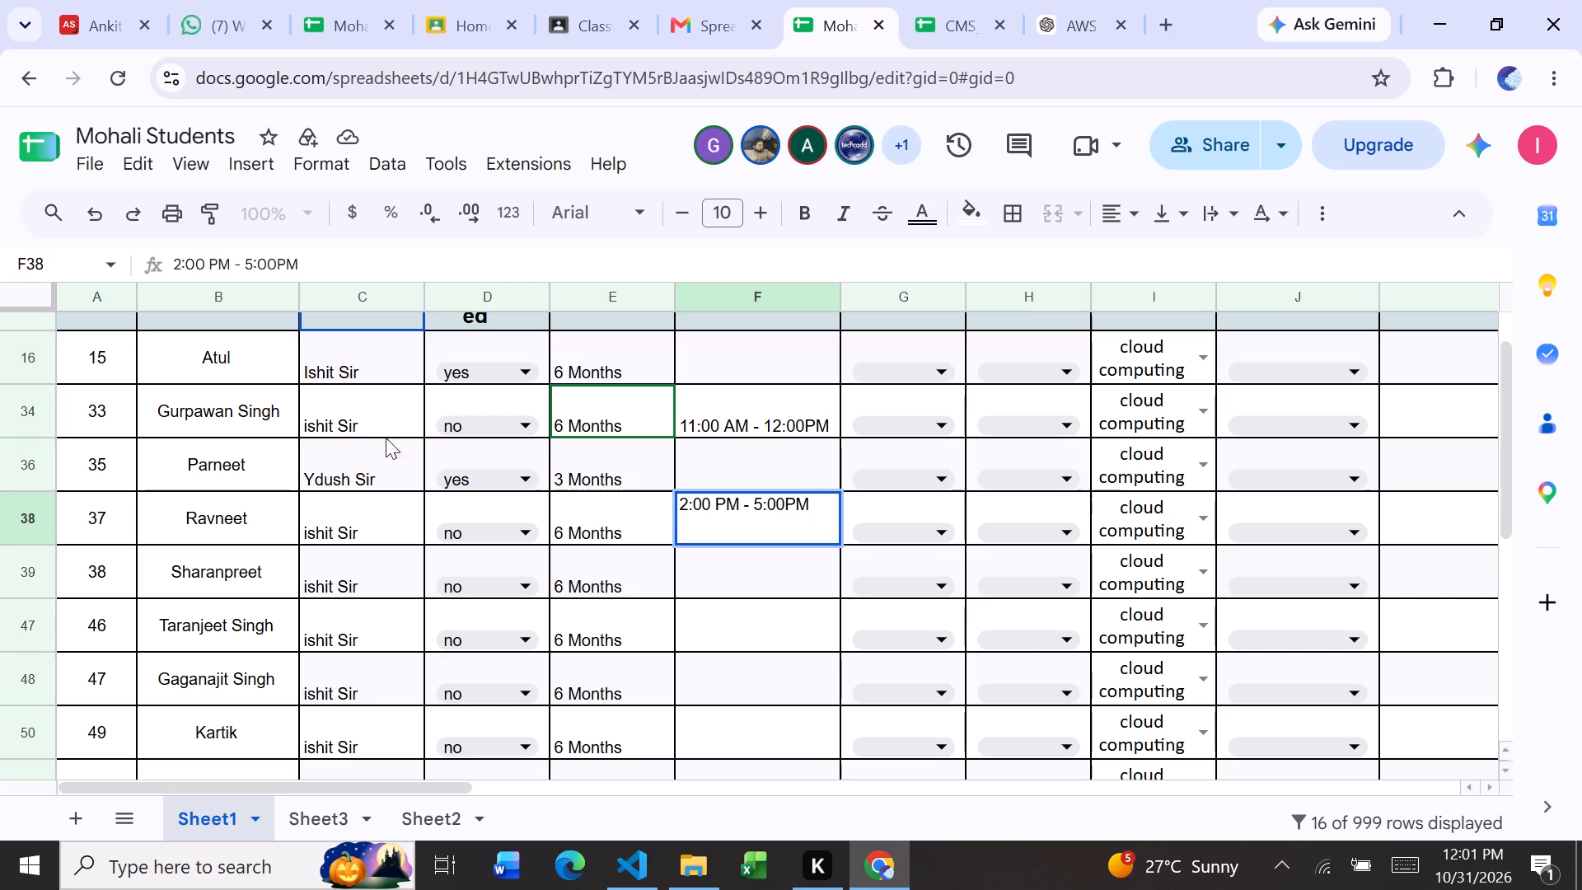
{"action": "key", "text": "Return"}
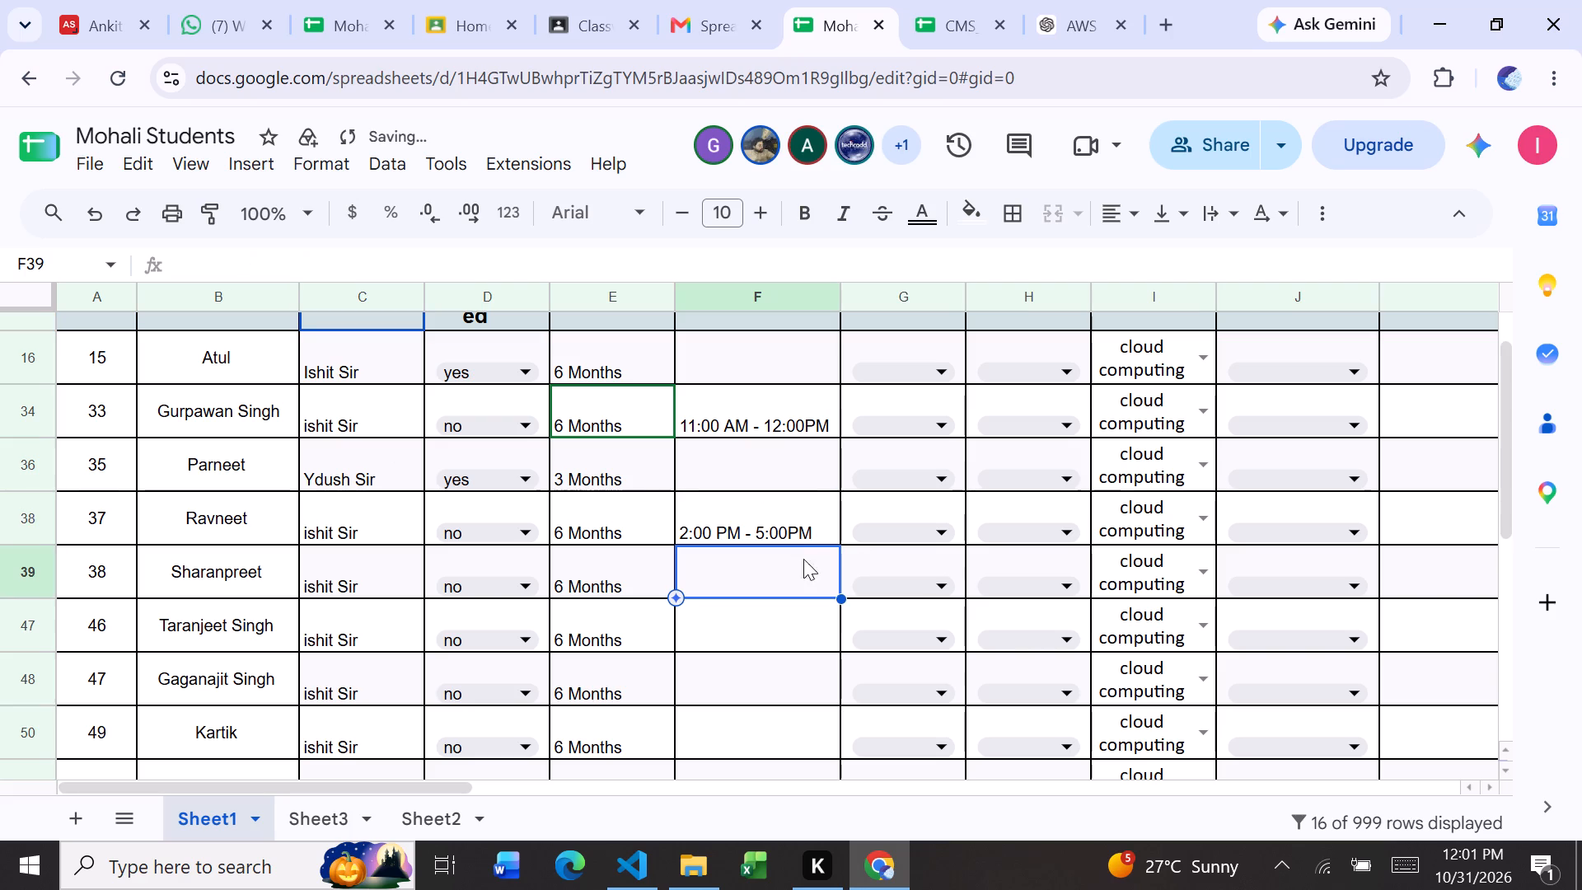
Enter 10:00 AM - 12:00 PM as the Timing of the student in row 39.
{"action": "left_click", "coordinate": [762, 574]}
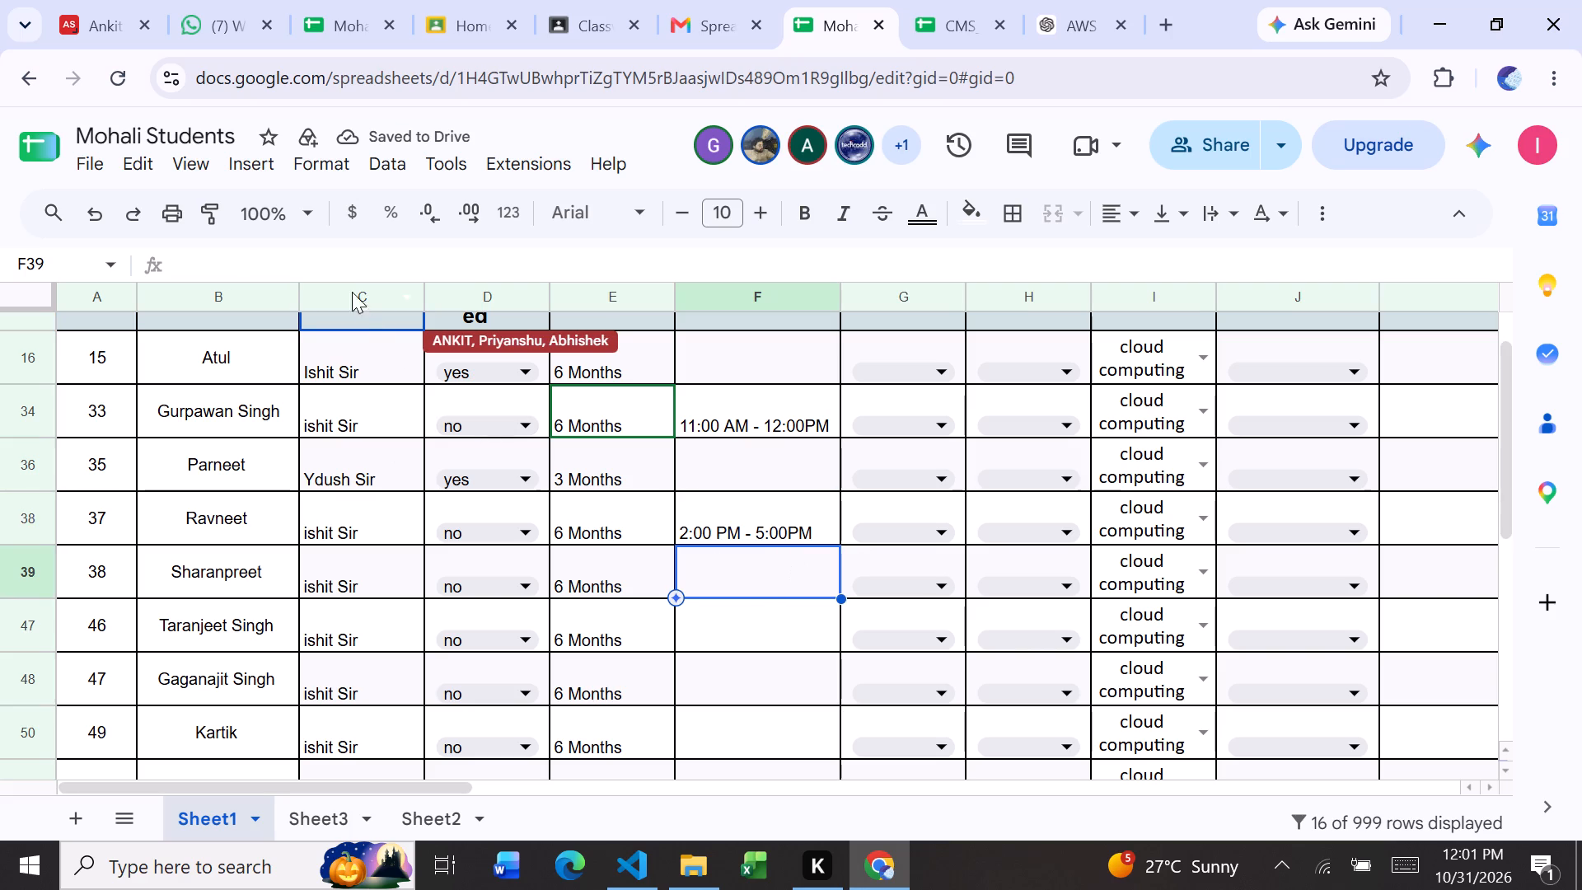
{"action": "left_click", "coordinate": [349, 264]}
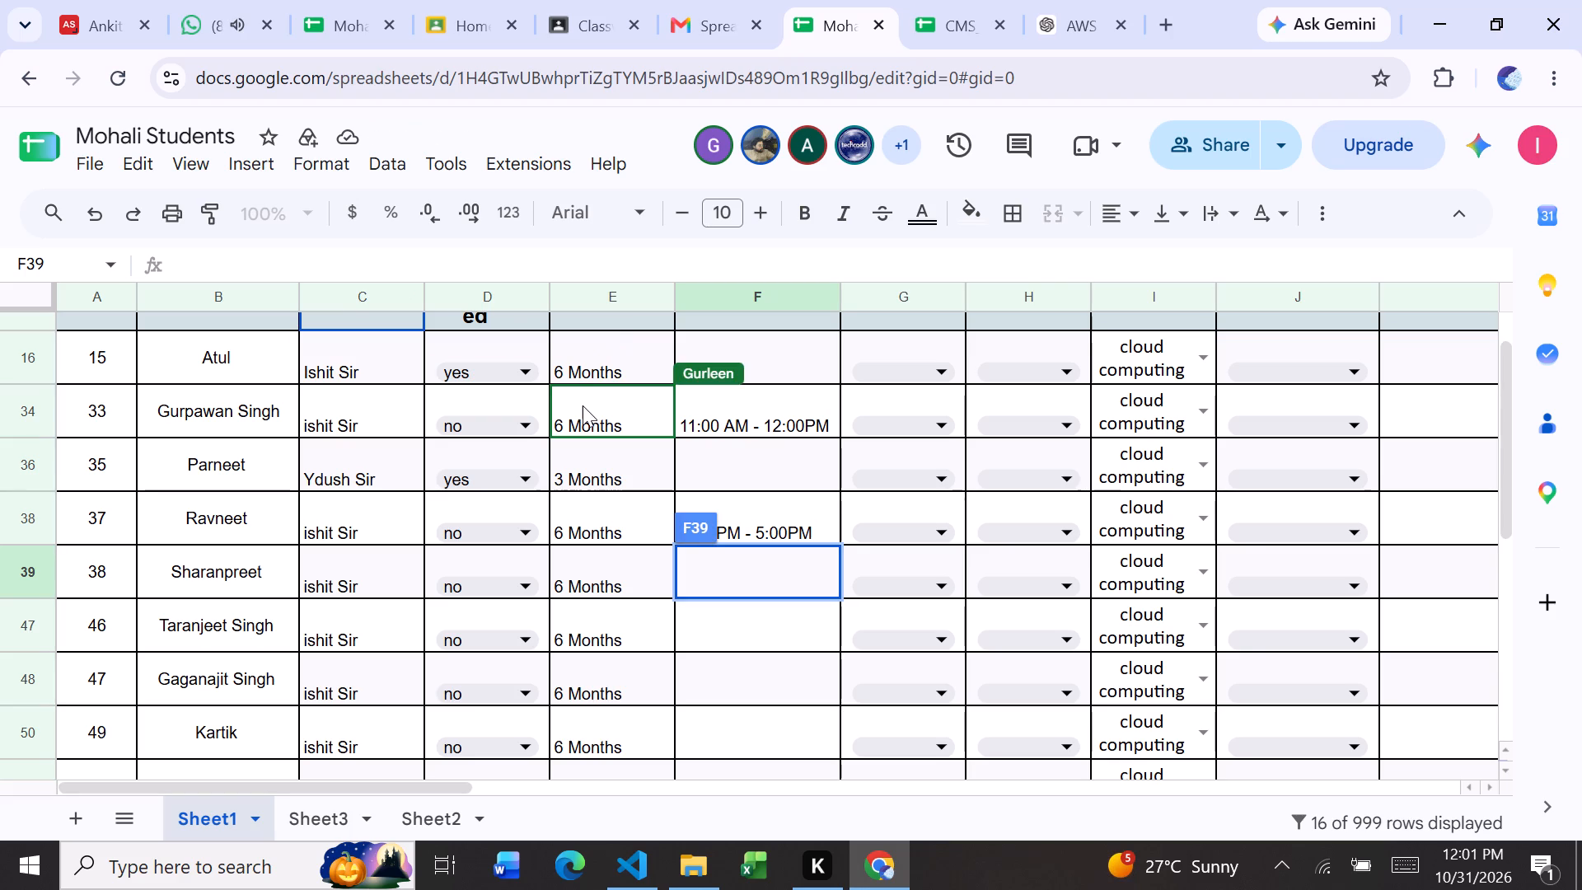
{"action": "left_click", "coordinate": [718, 639]}
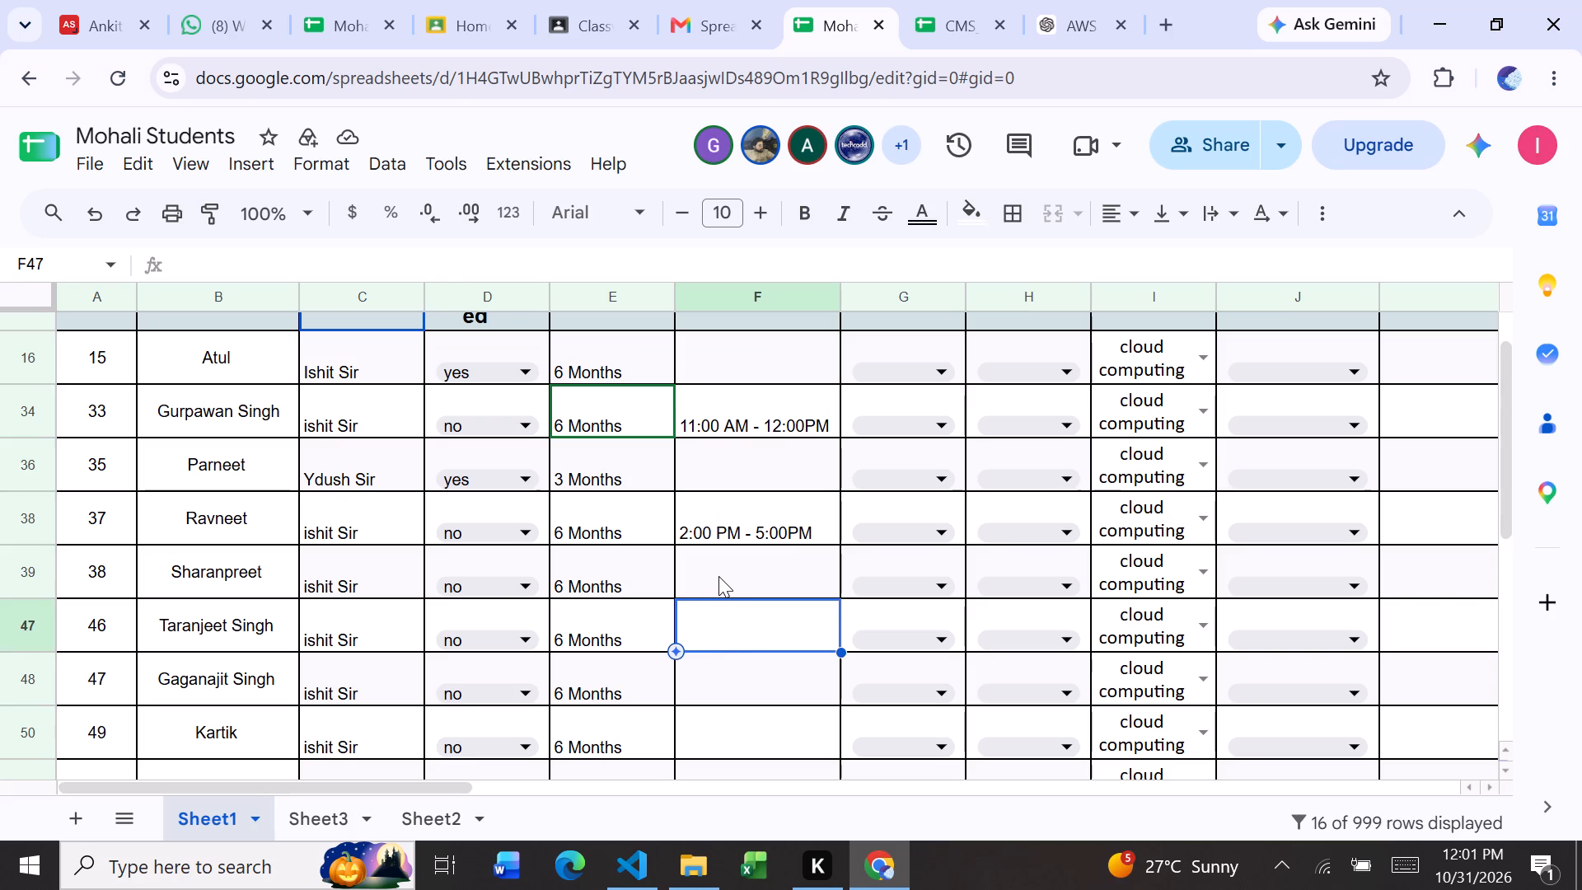
{"action": "left_click", "coordinate": [718, 576]}
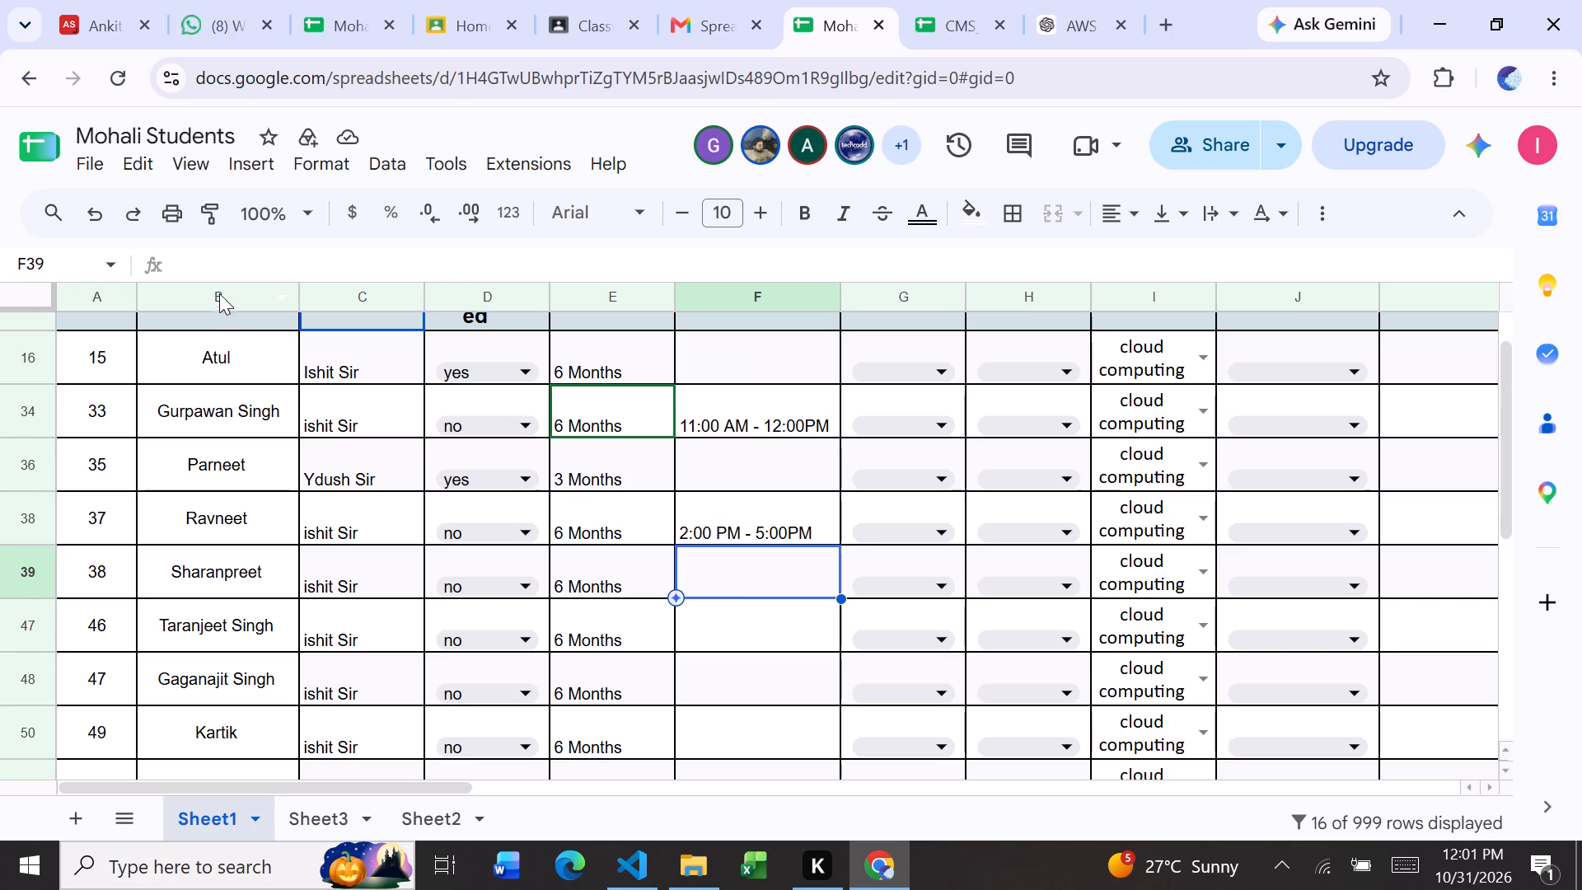
{"action": "left_click", "coordinate": [204, 262]}
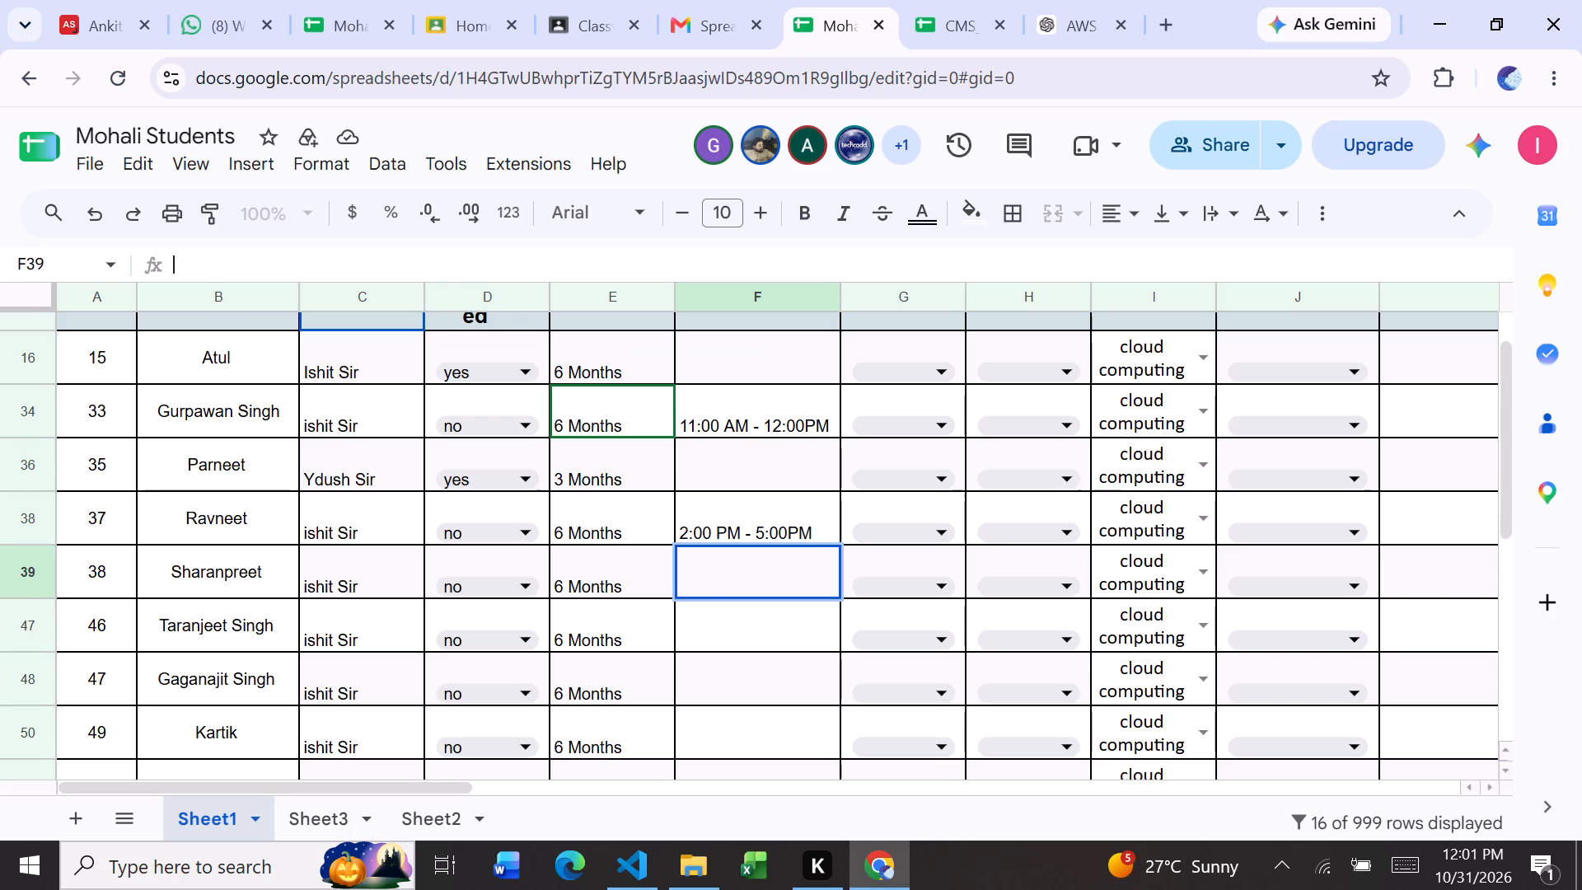
{"action": "key", "text": "1"}
{"action": "key", "text": "0"}
{"action": "type", "text": ":00"}
{"action": "key", "text": "space"}
{"action": "key", "text": "a"}
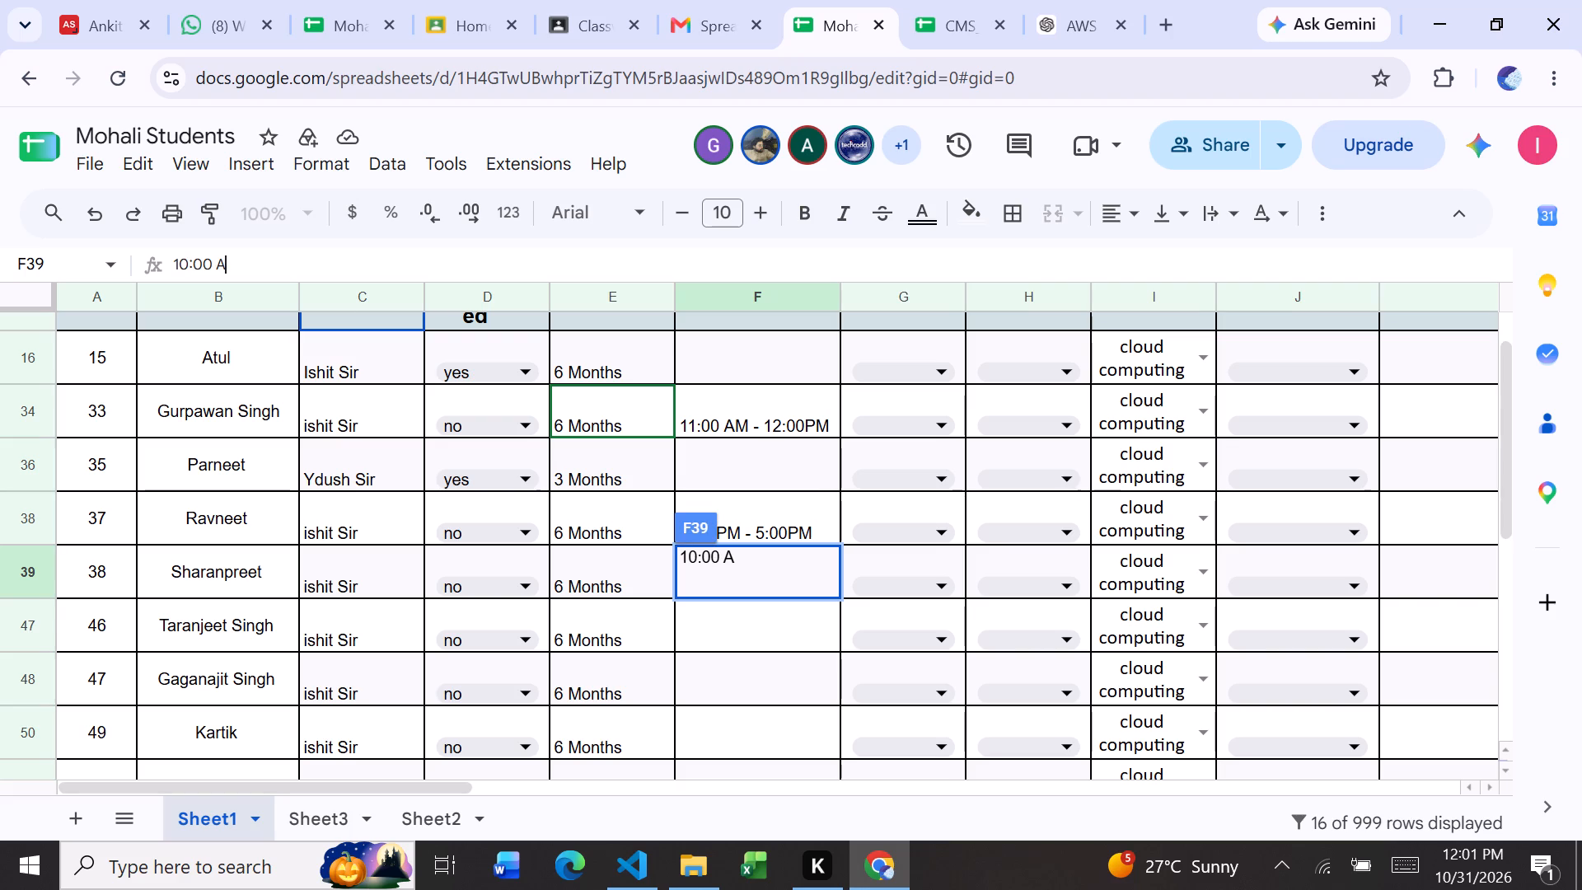
{"action": "type", "text": "M"}
{"action": "key", "text": "space"}
{"action": "type", "text": "-"}
{"action": "key", "text": "space"}
{"action": "type", "text": "12"}
{"action": "type", "text": ":00 PM"}
{"action": "key", "text": "Return"}
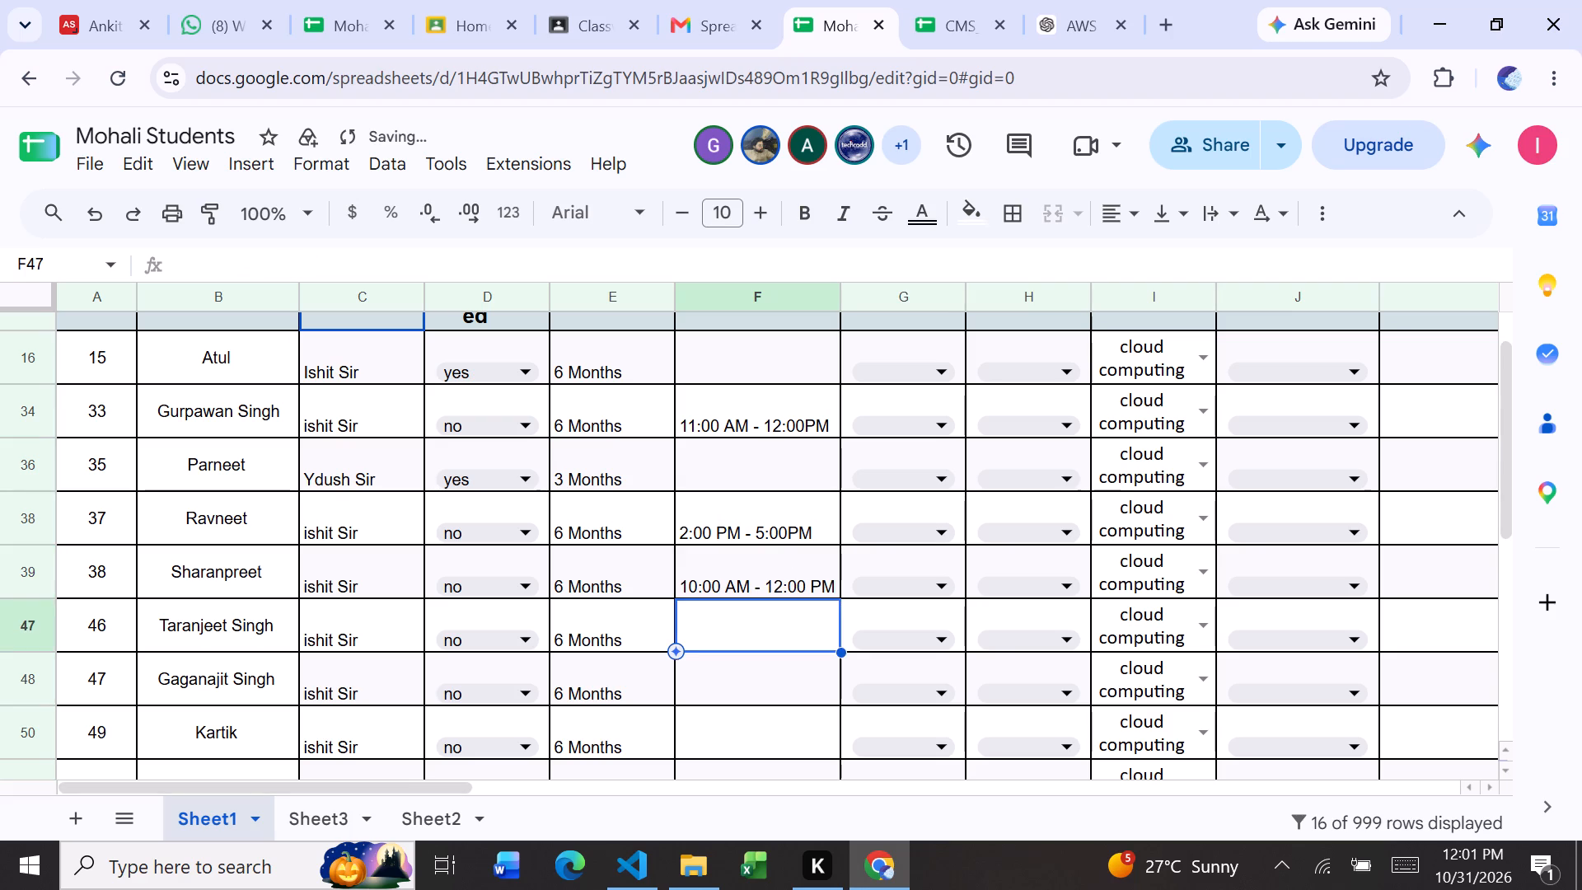
Enter 12:00 PM- 2:00 PM as the Timing in row 47.
{"action": "left_click", "coordinate": [206, 270]}
{"action": "type", "text": "12"}
{"action": "type", "text": ":00"}
{"action": "key", "text": "space"}
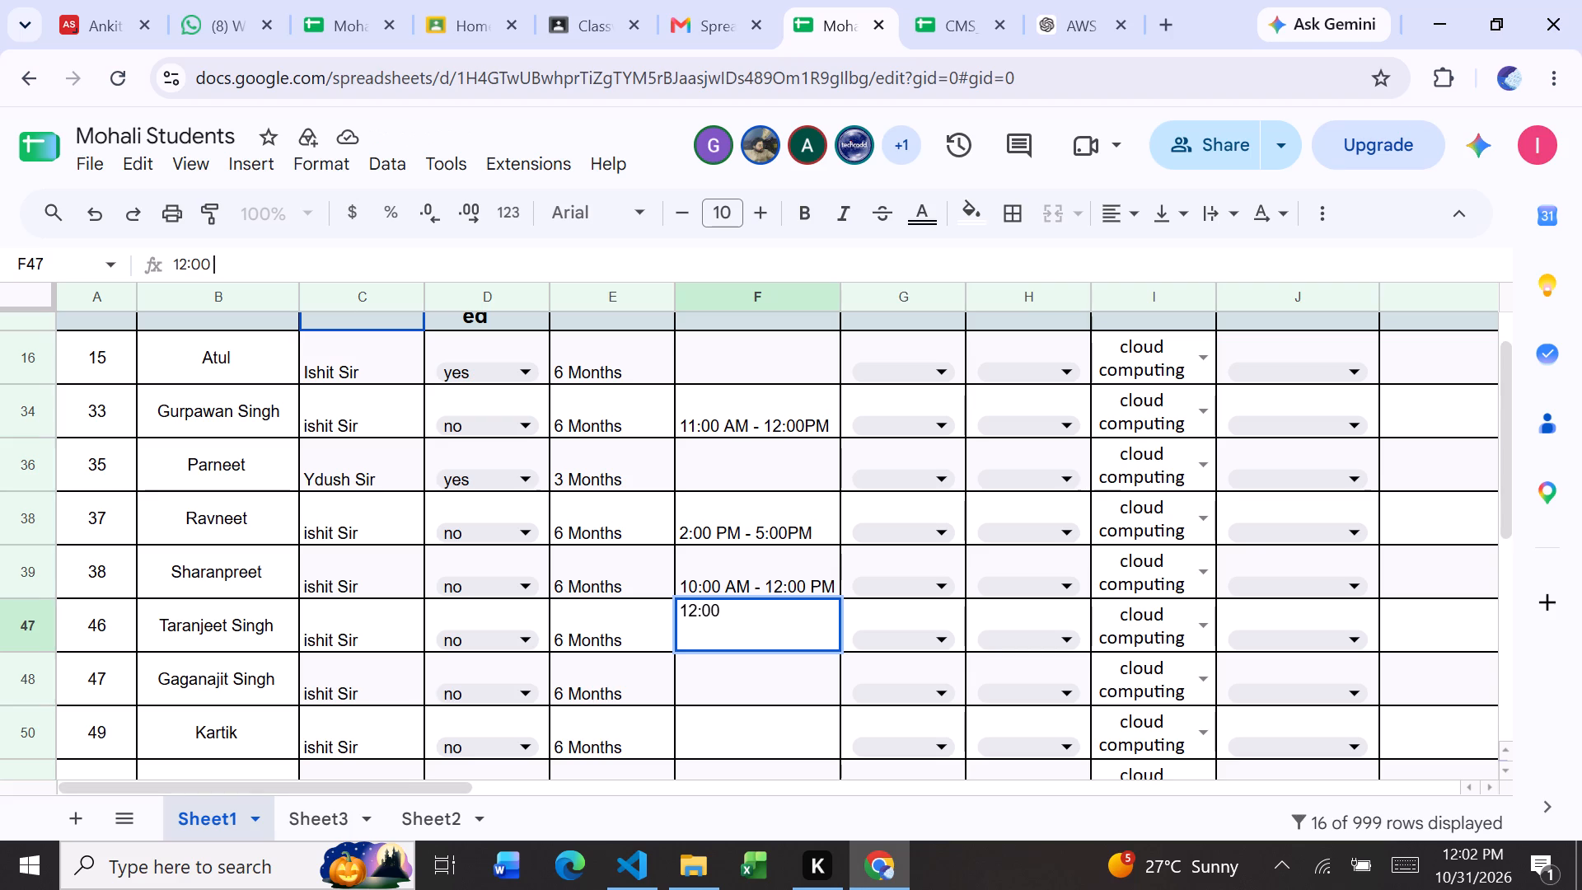
{"action": "type", "text": "AM"}
{"action": "key", "text": "space"}
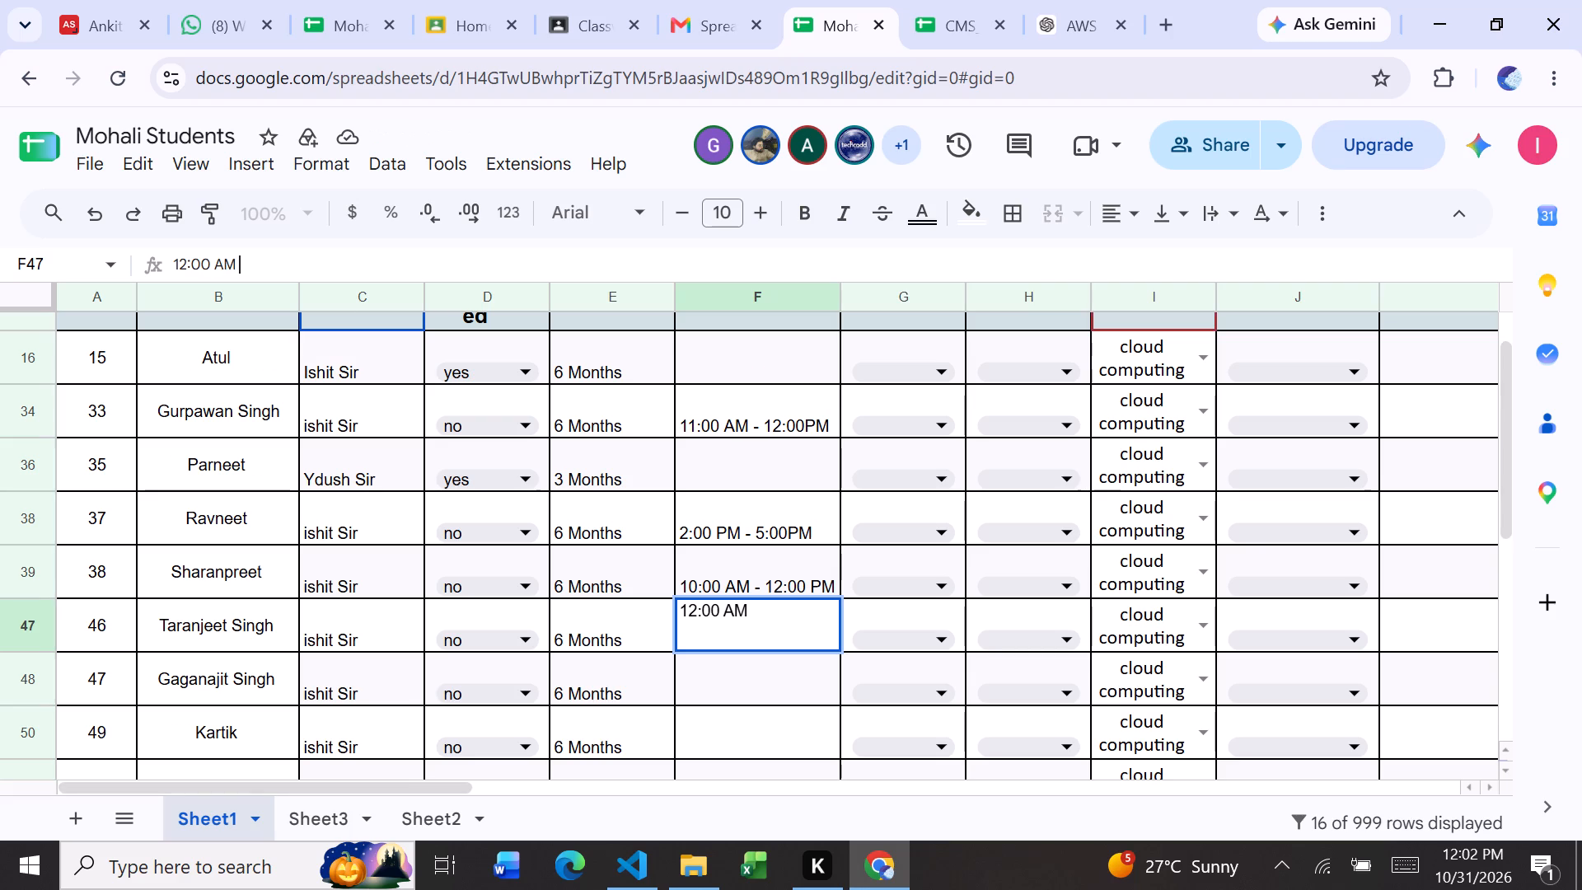
{"action": "key", "text": "BackSpace"}
{"action": "key", "text": "BackSpace"}
{"action": "key", "text": "BackSpace"}
{"action": "type", "text": "PM-"}
{"action": "key", "text": "space"}
{"action": "key", "text": "2"}
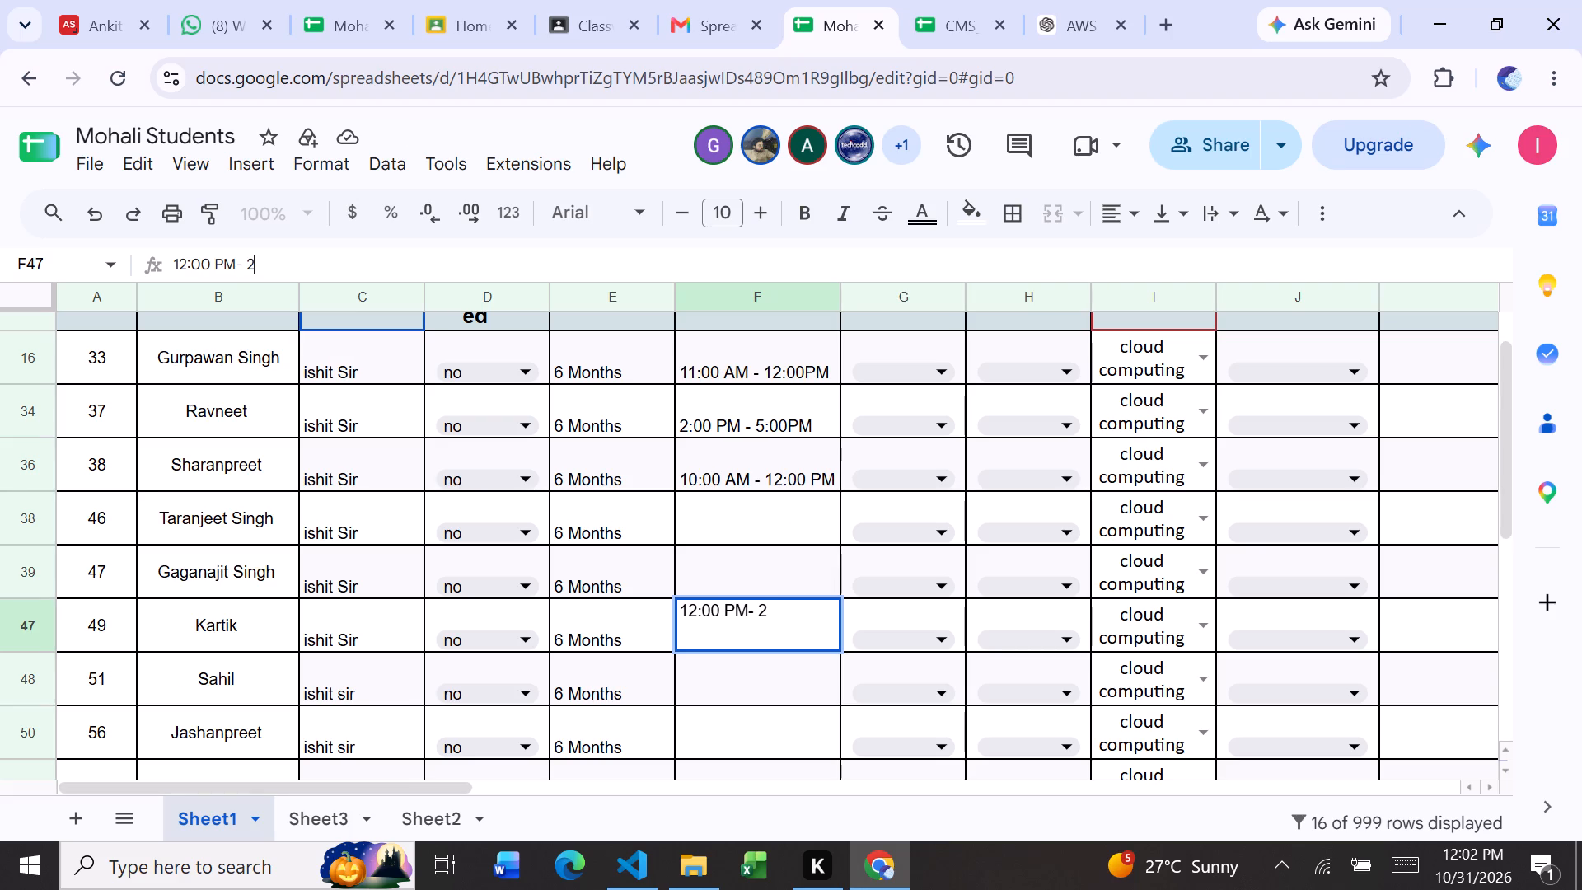
{"action": "type", "text": ":00"}
{"action": "key", "text": "space"}
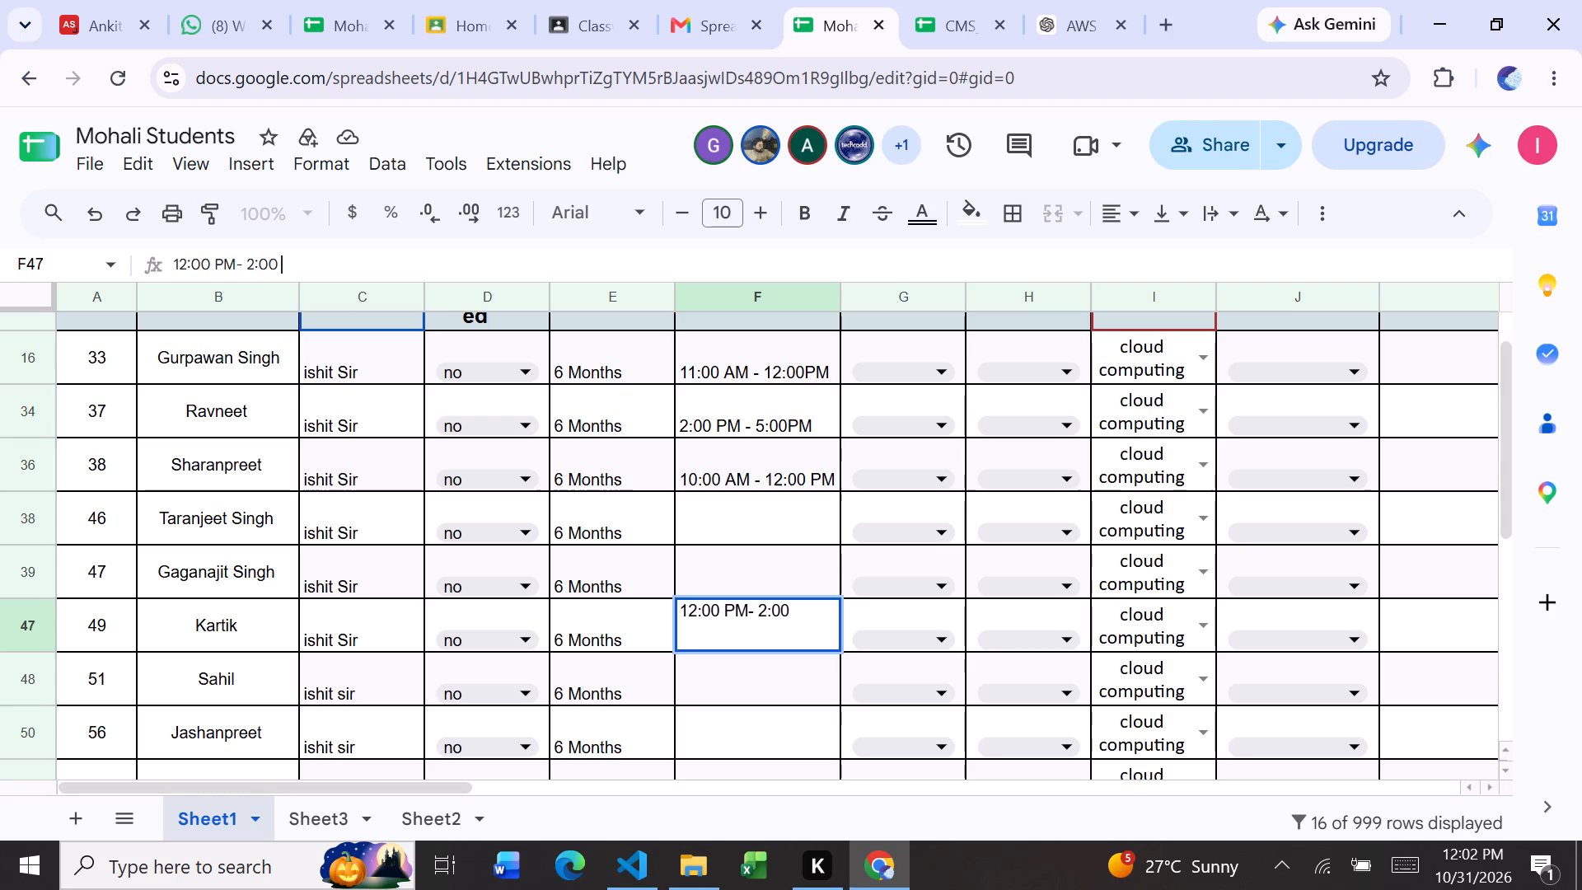
{"action": "type", "text": "PM"}
{"action": "key", "text": "Return"}
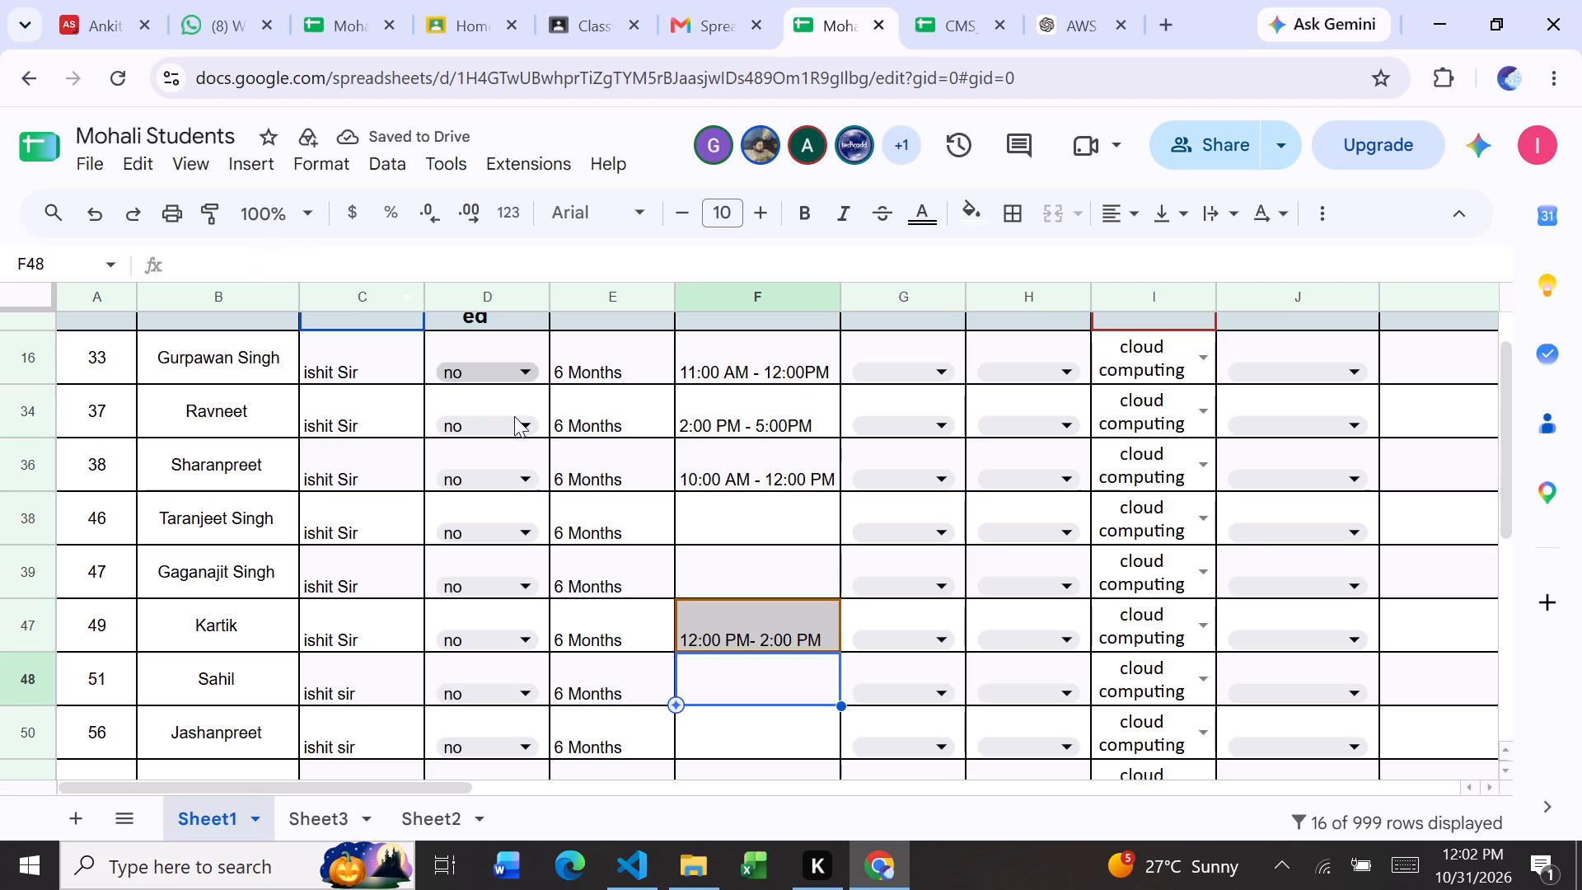
Copy the Timing text from row 47 into the empty Timing cells of rows 38 and 39.
{"action": "scroll", "coordinate": [684, 552], "scroll_direction": "down", "scroll_amount": 1}
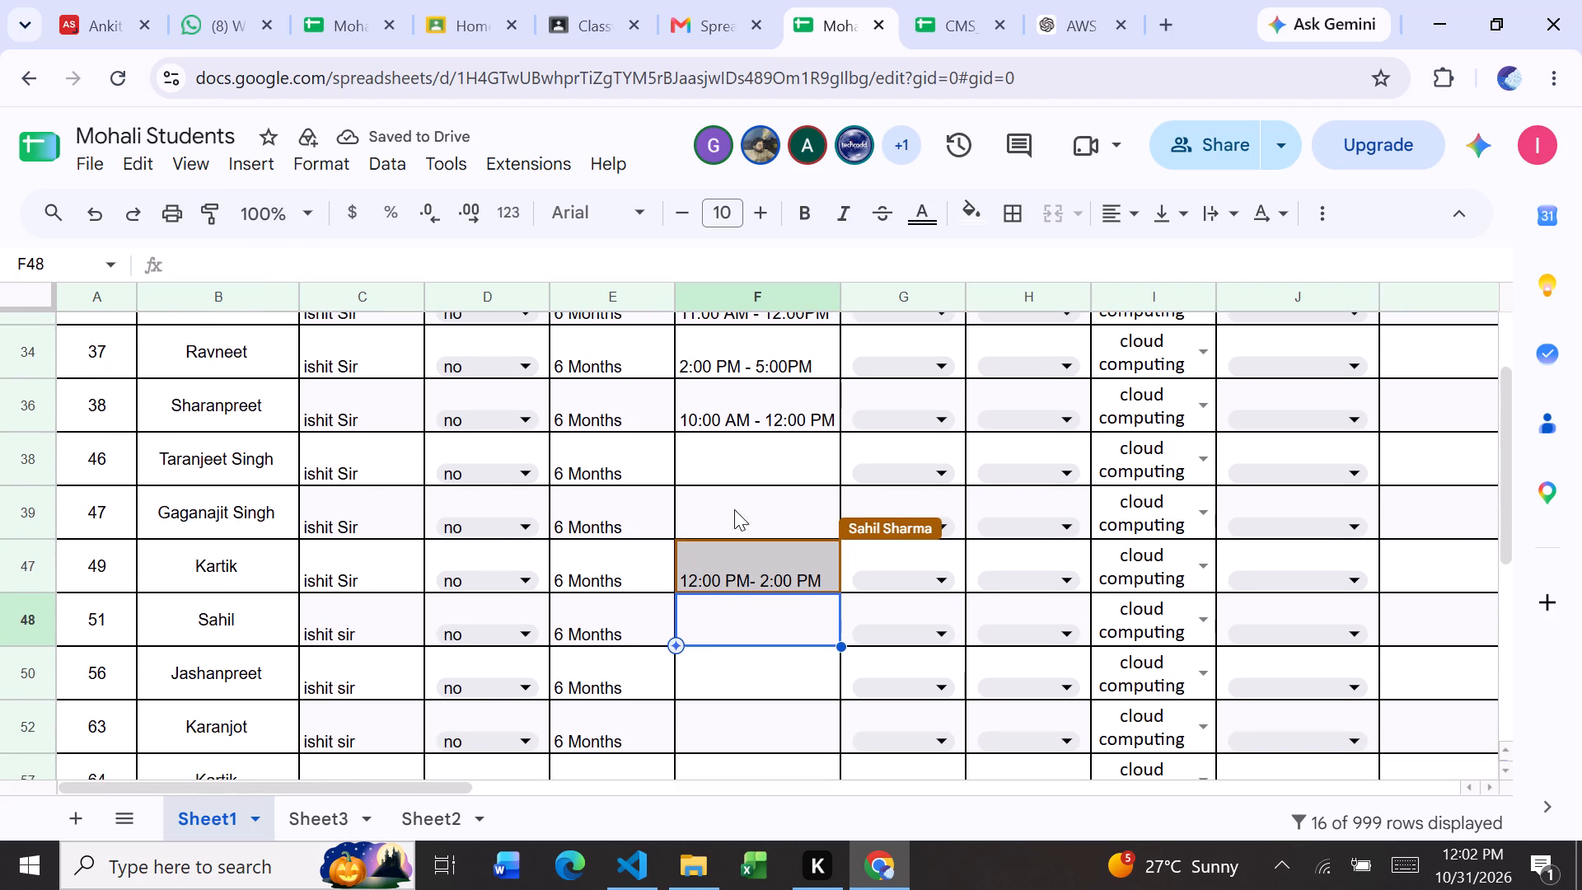
{"action": "left_click", "coordinate": [723, 567]}
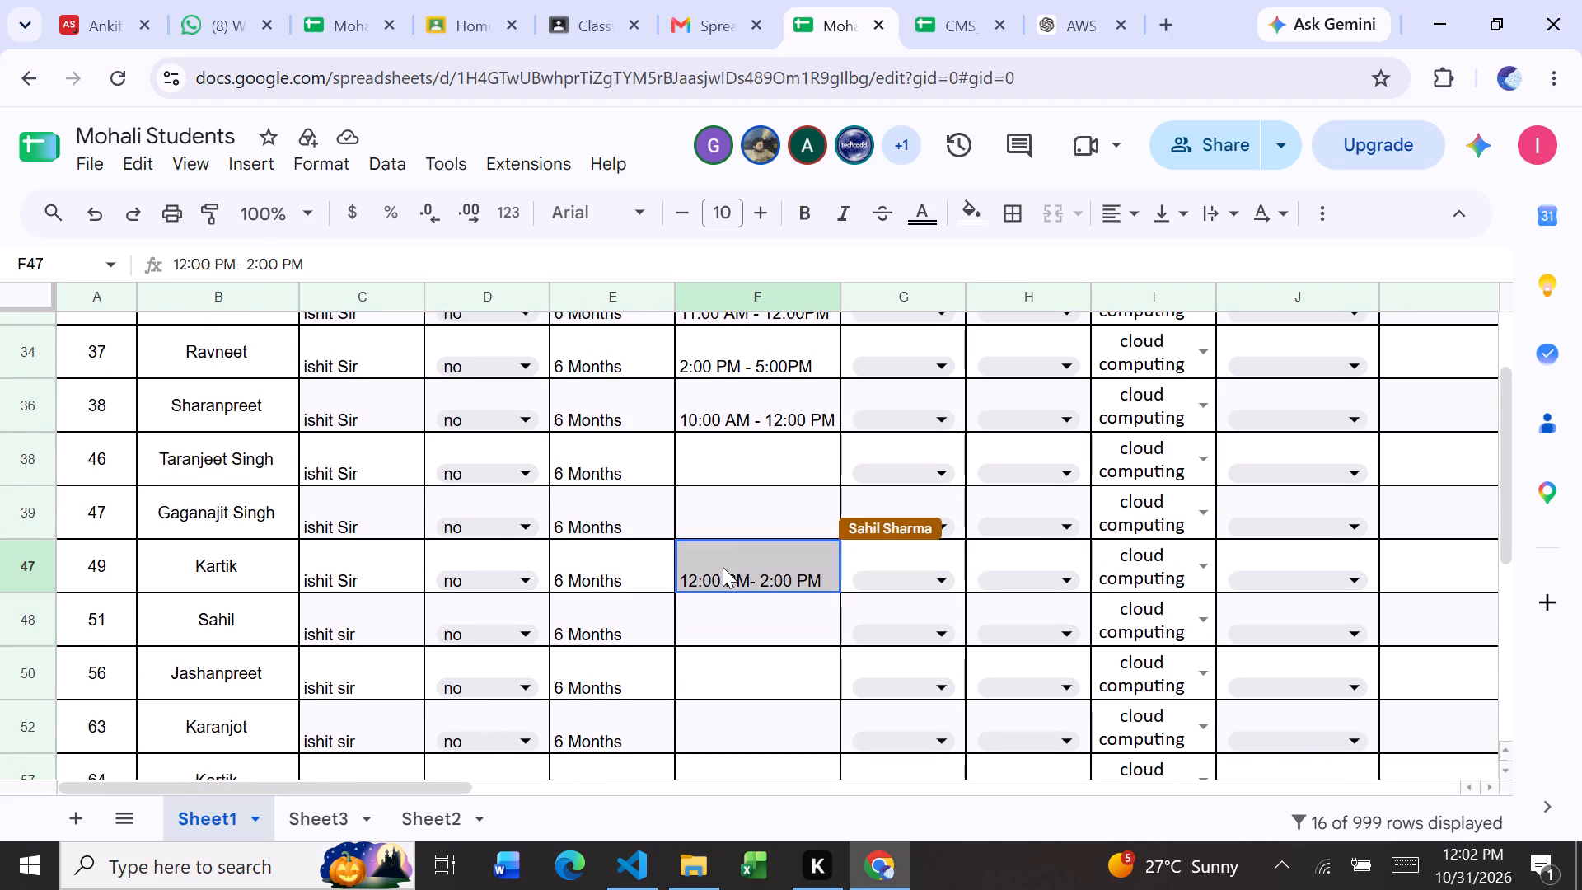
{"action": "left_click", "coordinate": [343, 256]}
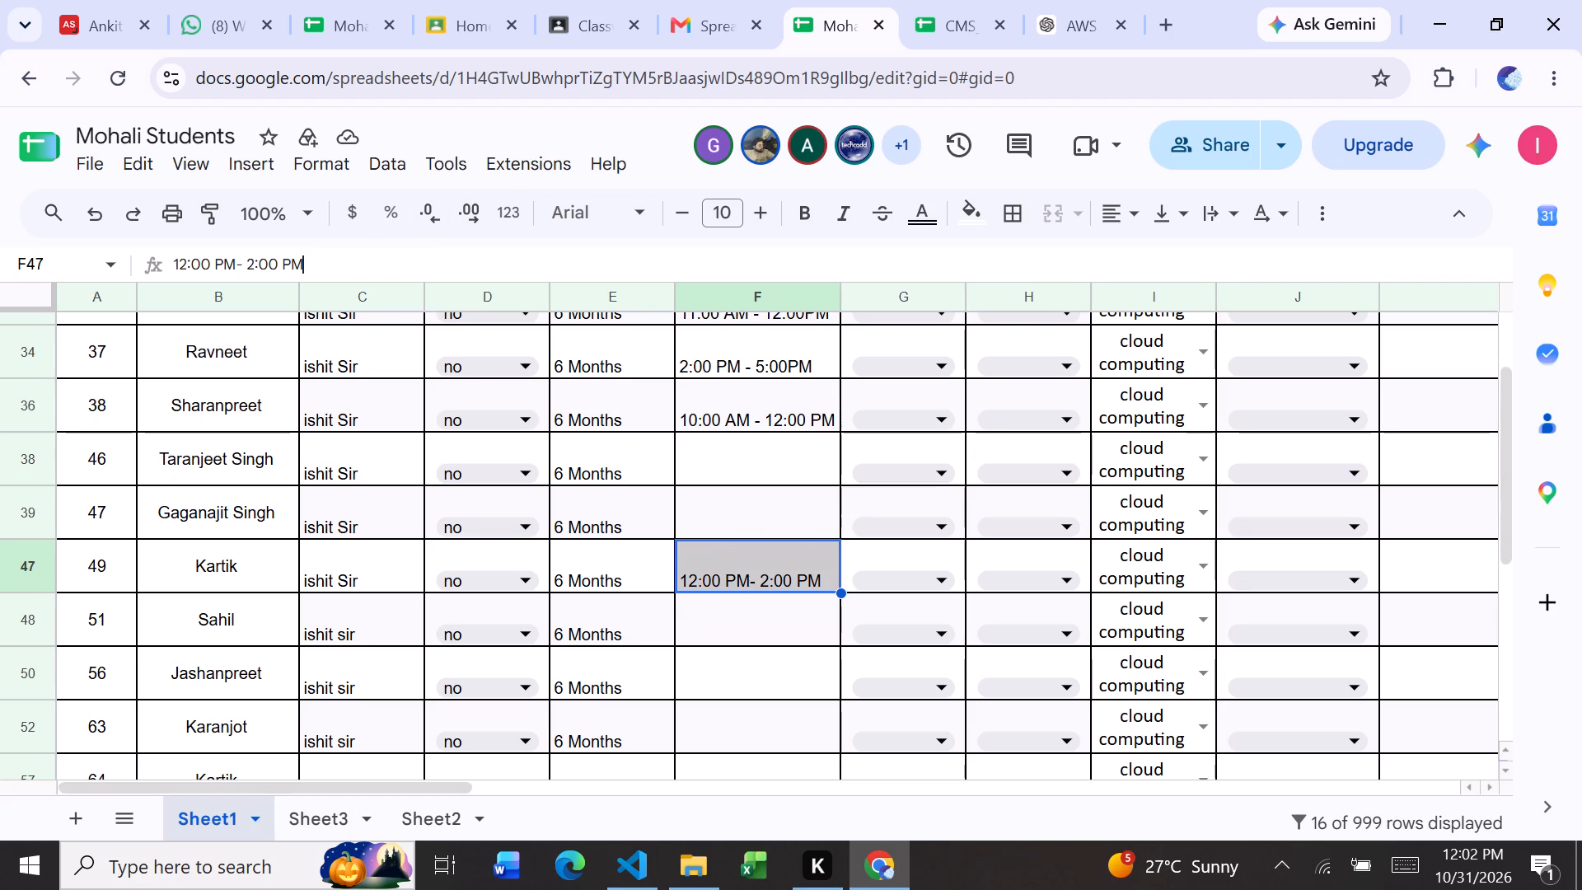
{"action": "key", "text": "ctrl+a"}
{"action": "key", "text": "ctrl+c"}
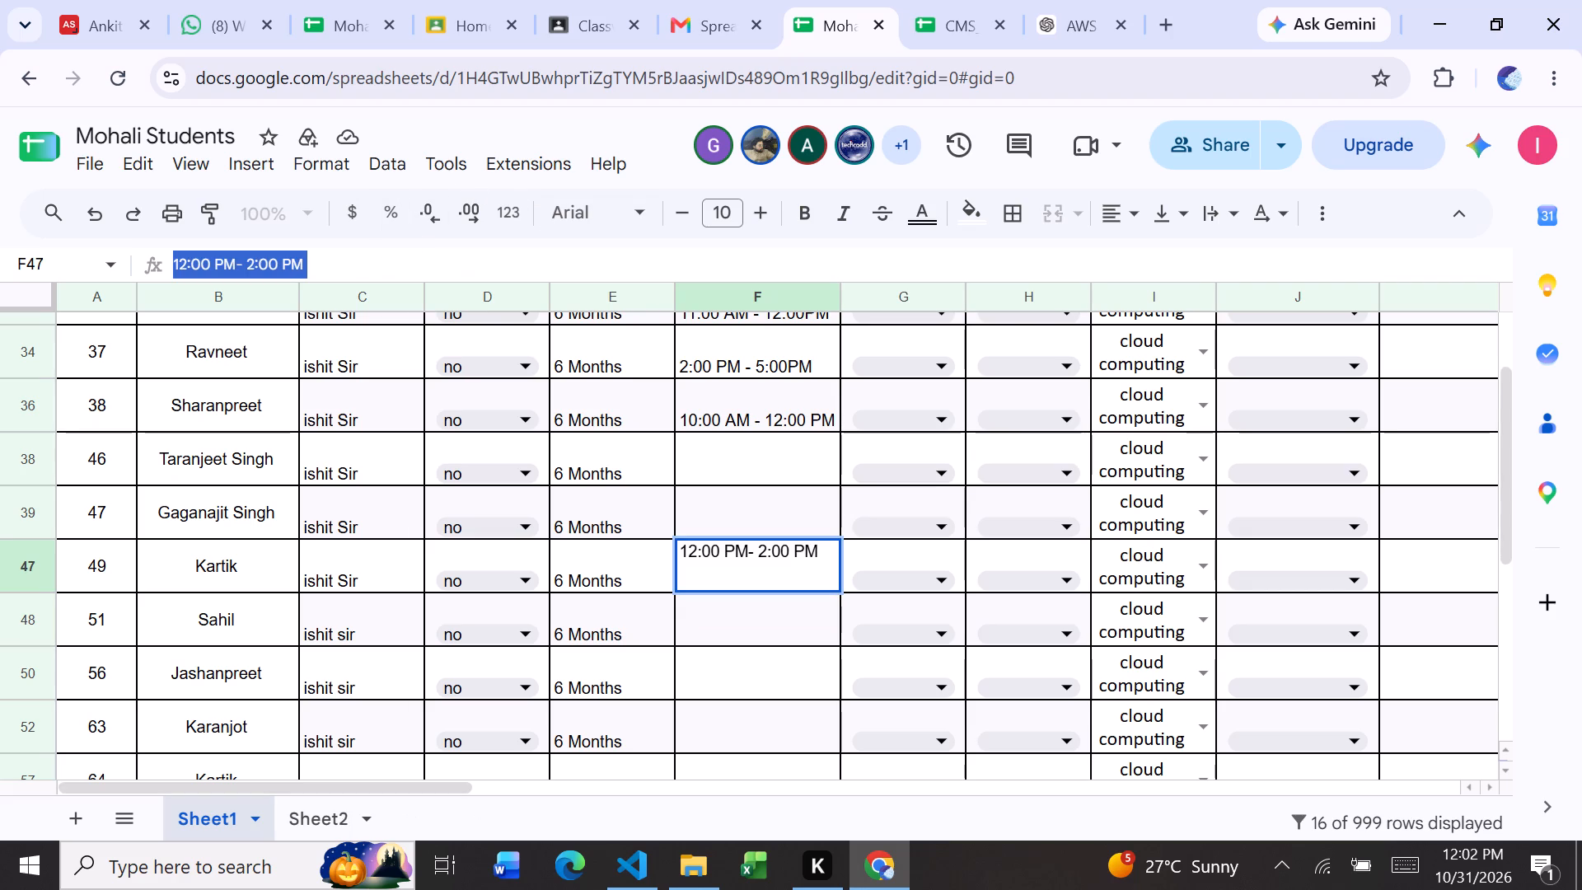
{"action": "left_click", "coordinate": [721, 454]}
{"action": "key", "text": "ctrl+v"}
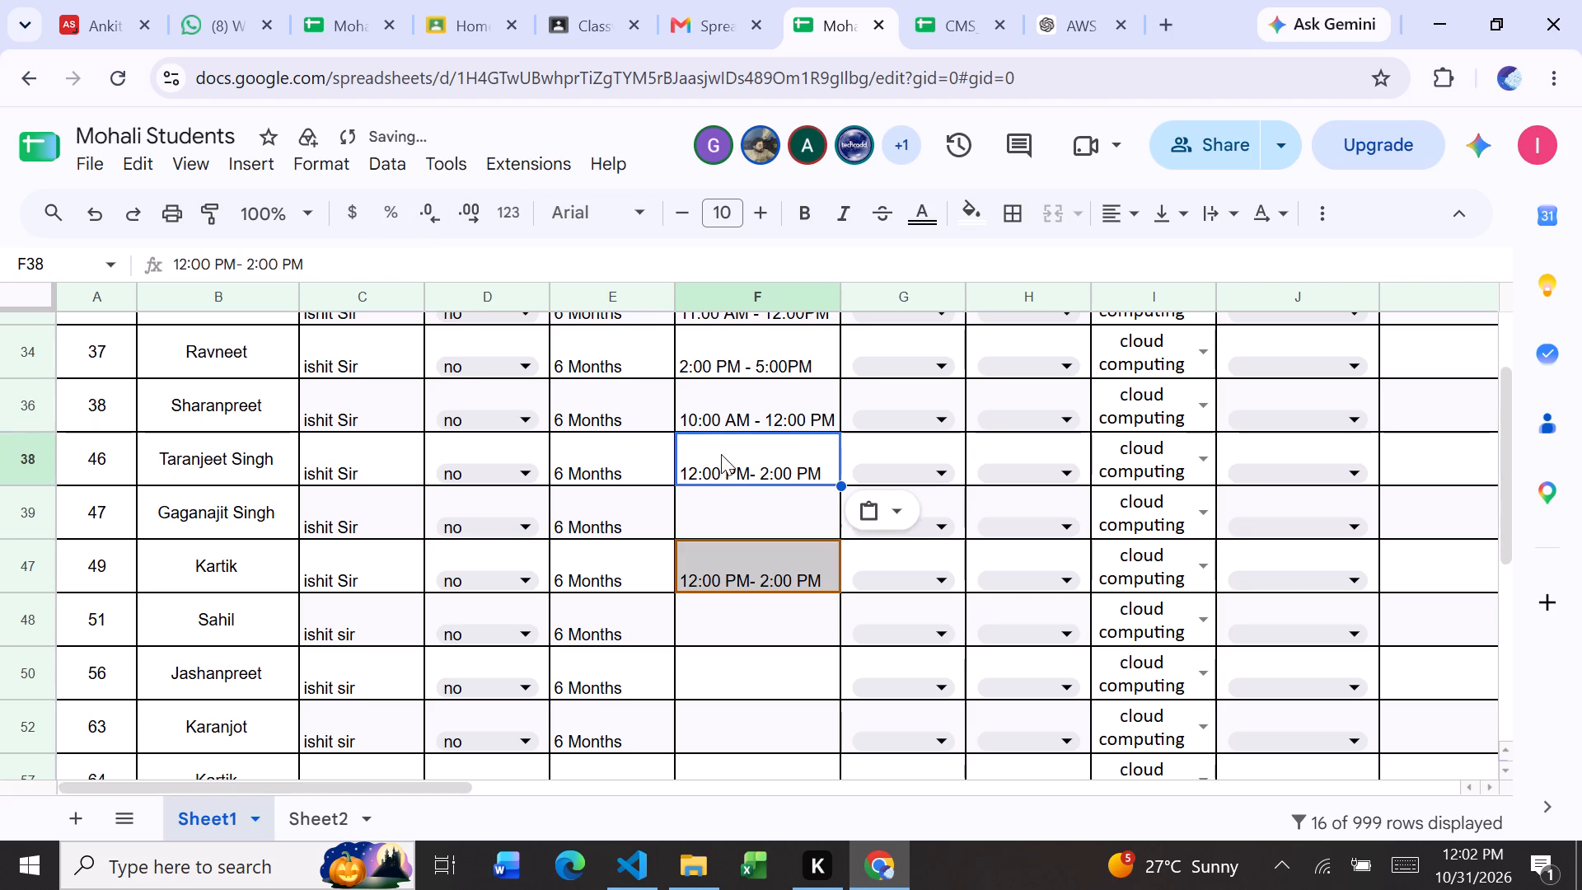
{"action": "left_click", "coordinate": [721, 499]}
{"action": "key", "text": "ctrl+v"}
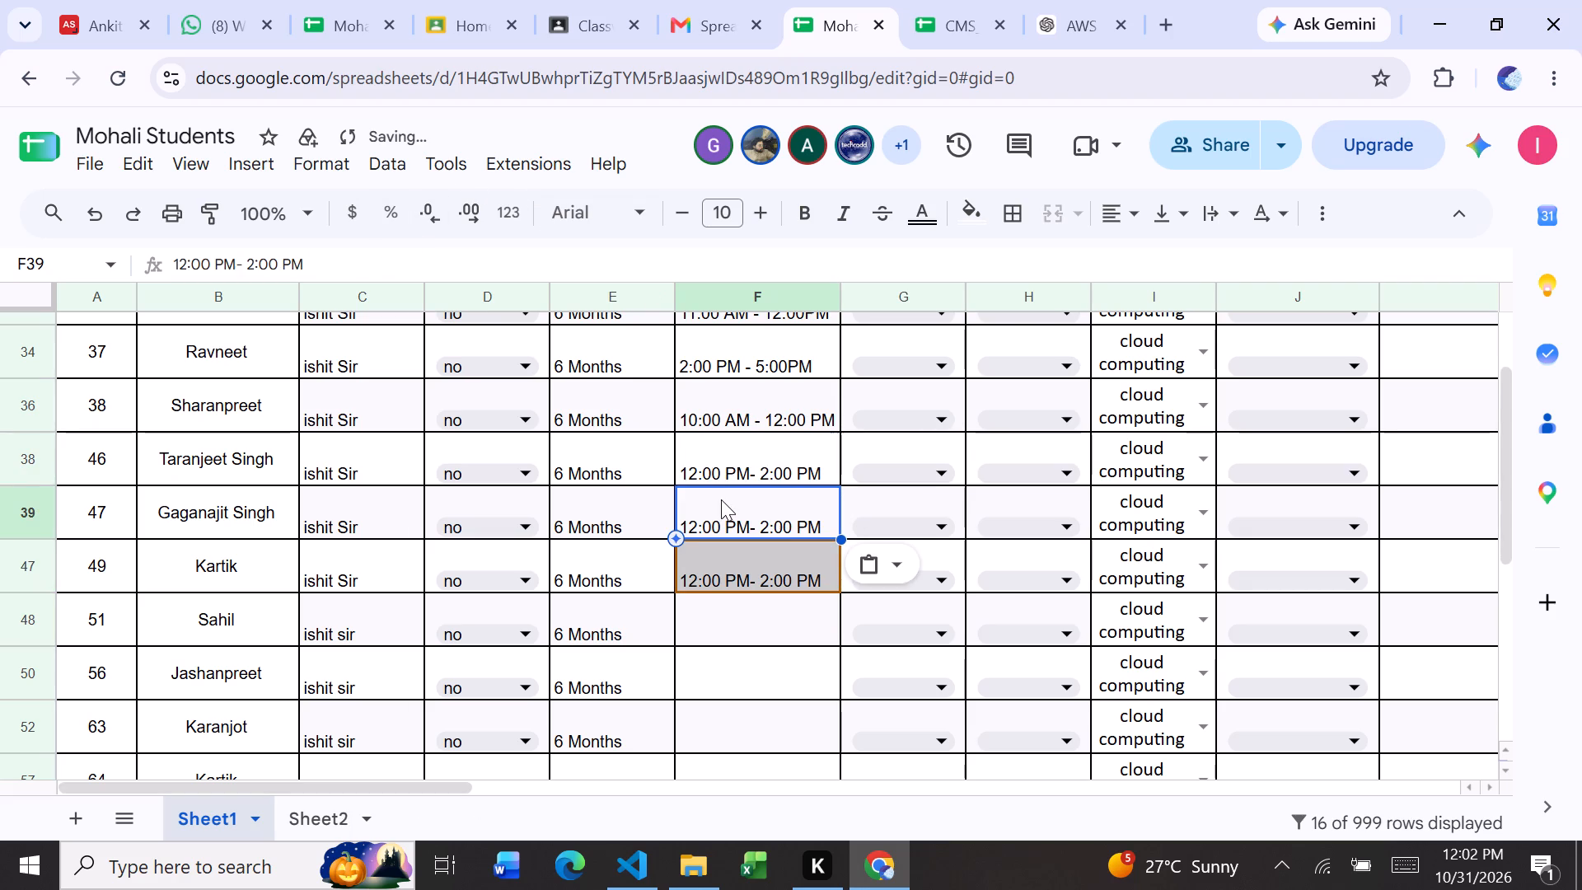
Clear the Timing text of the student in row 47.
{"action": "left_click", "coordinate": [690, 574]}
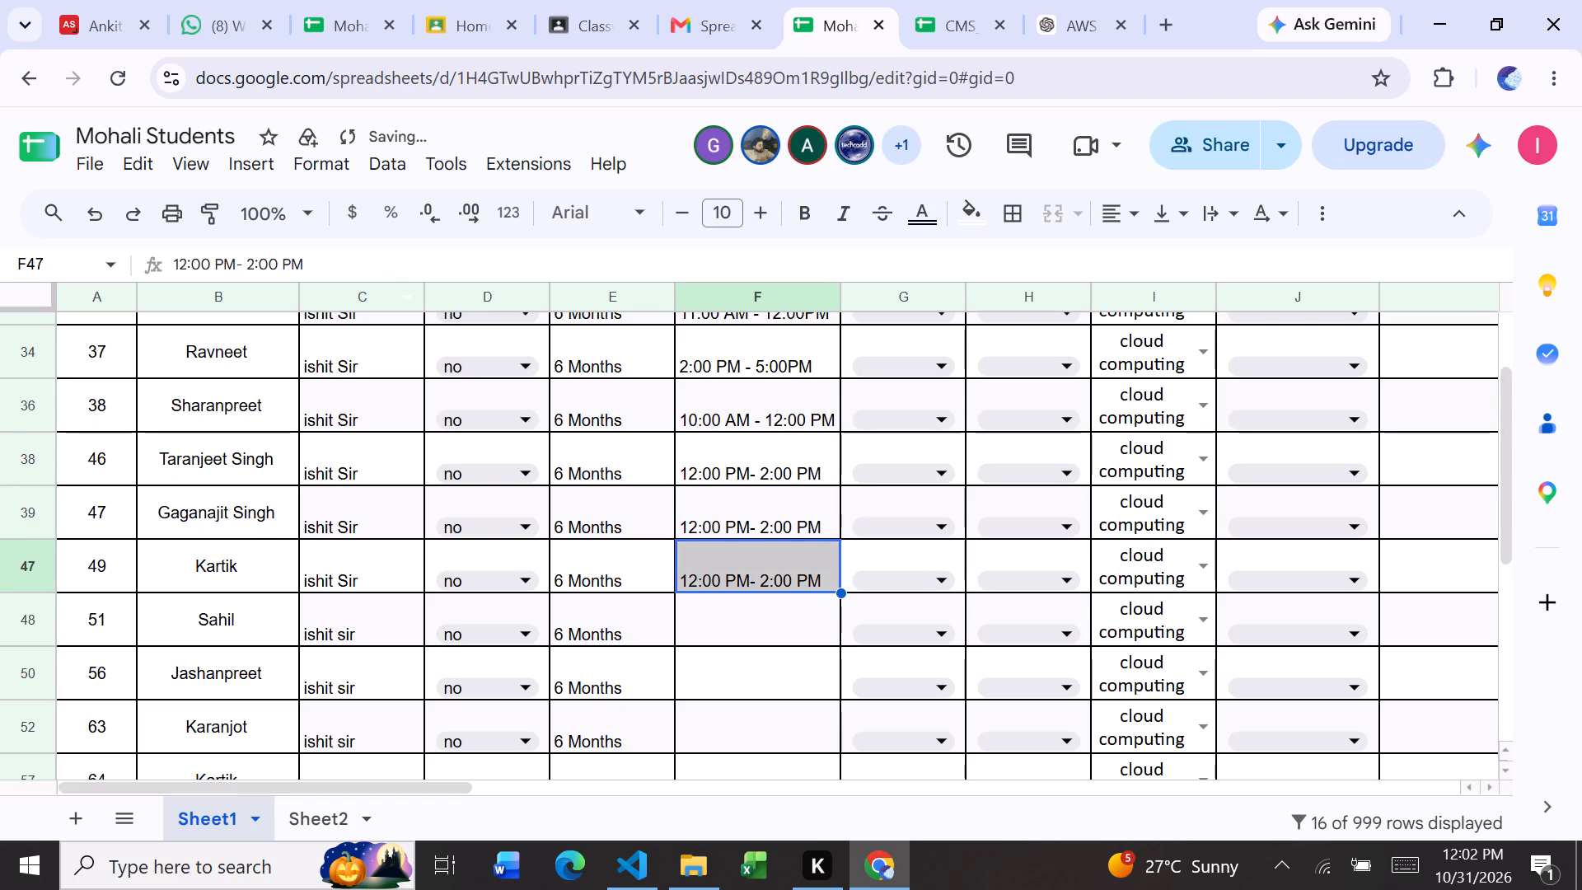
{"action": "left_click", "coordinate": [358, 260]}
{"action": "key", "text": "ctrl+a"}
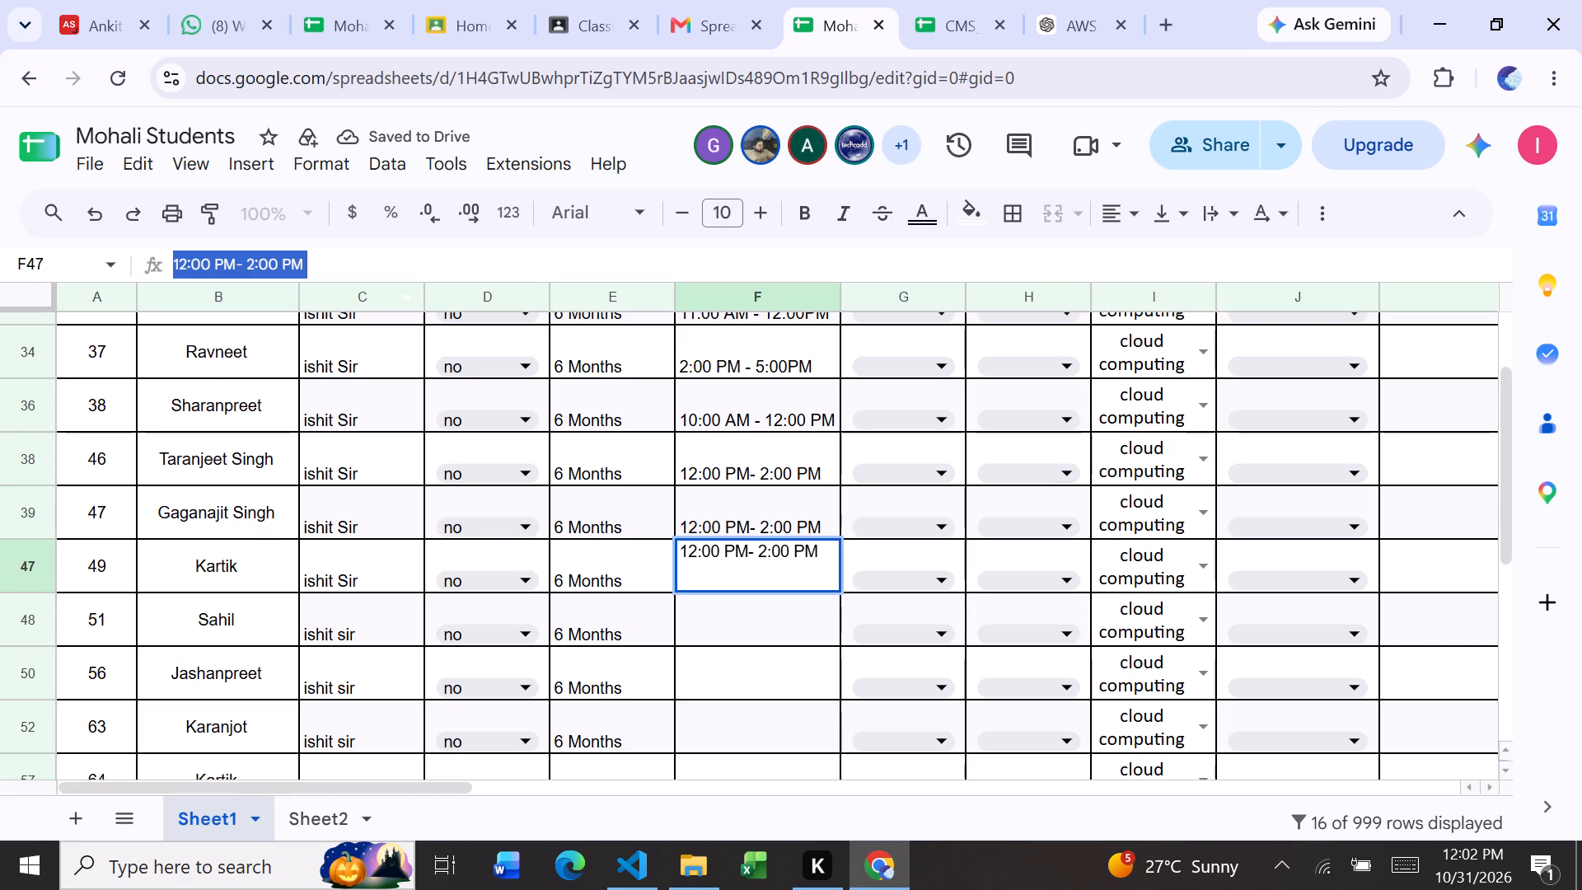
{"action": "key", "text": "BackSpace"}
{"action": "scroll", "coordinate": [505, 549], "scroll_direction": "down", "scroll_amount": 1}
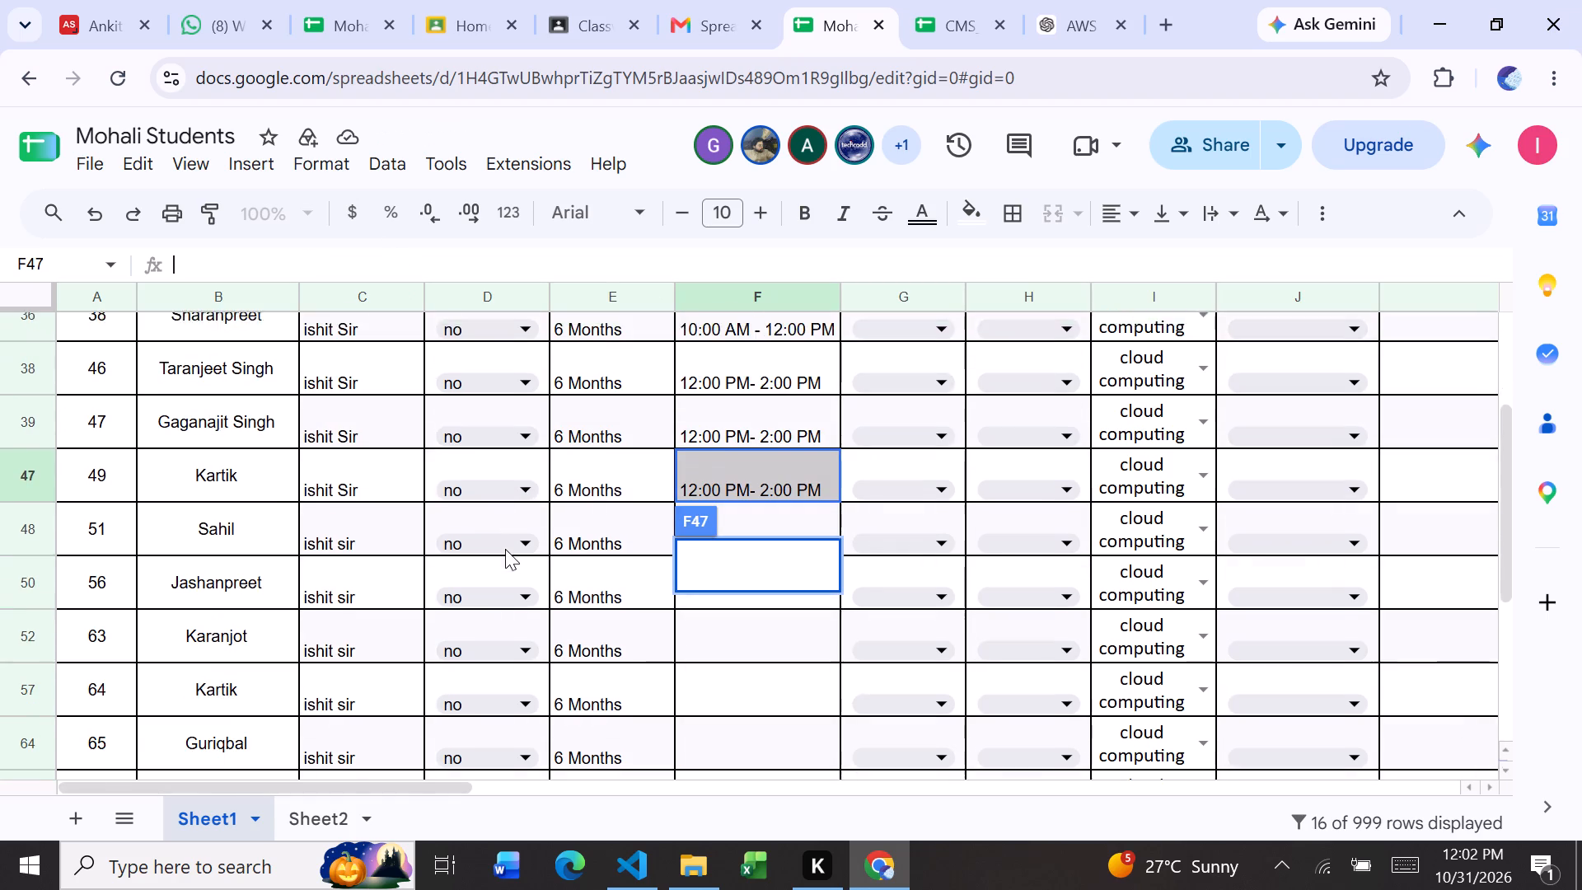
{"action": "scroll", "coordinate": [505, 549], "scroll_direction": "down", "scroll_amount": 2}
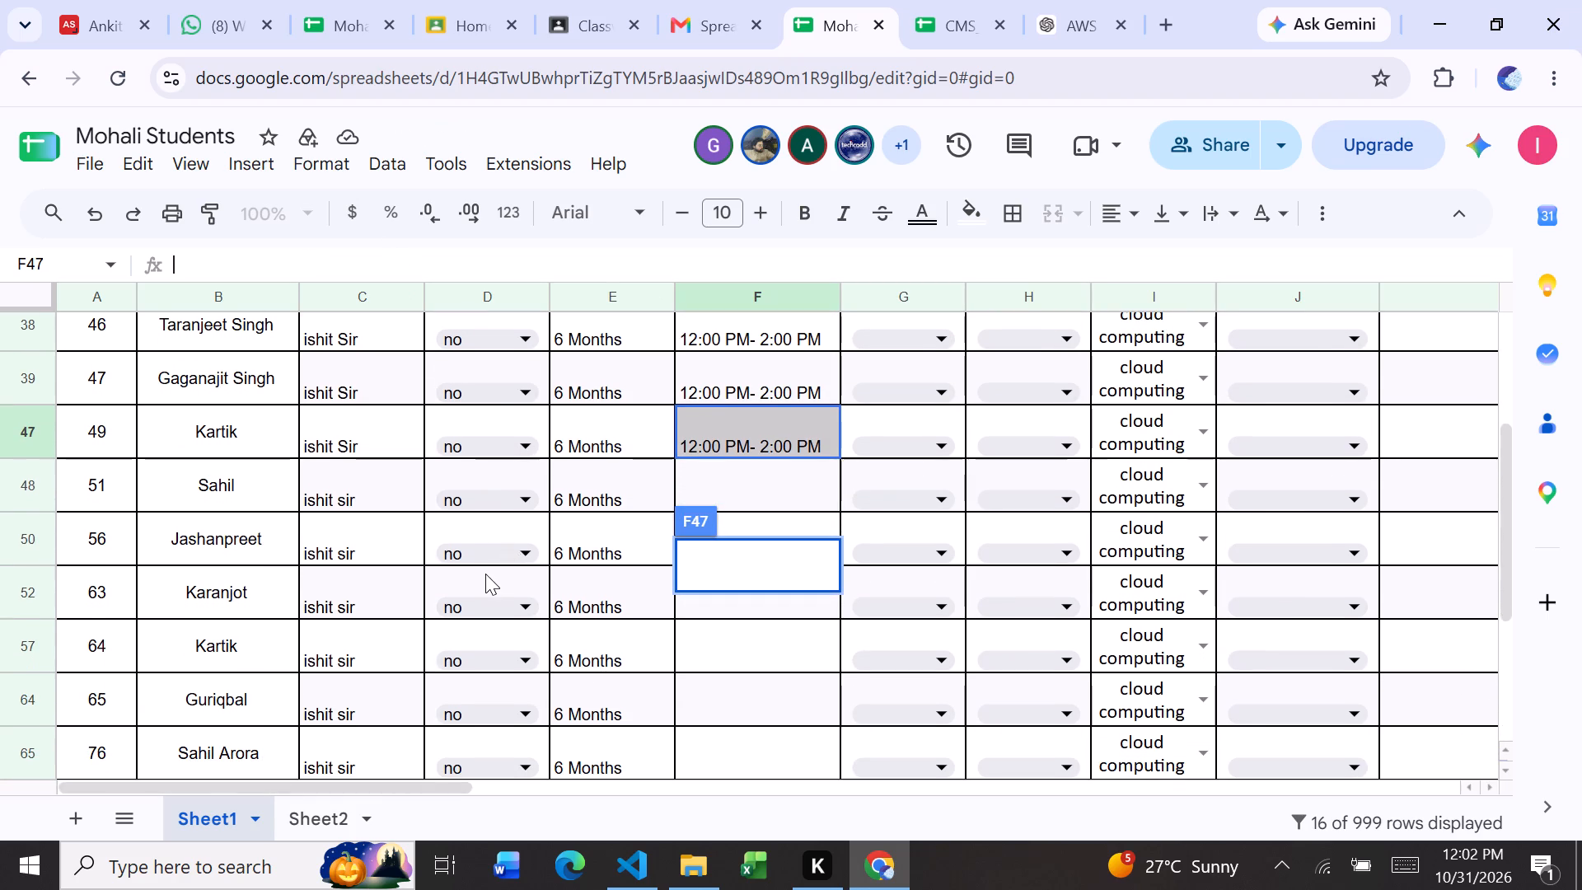
{"action": "scroll", "coordinate": [485, 574], "scroll_direction": "down", "scroll_amount": 1}
{"action": "scroll", "coordinate": [558, 588], "scroll_direction": "down", "scroll_amount": 1}
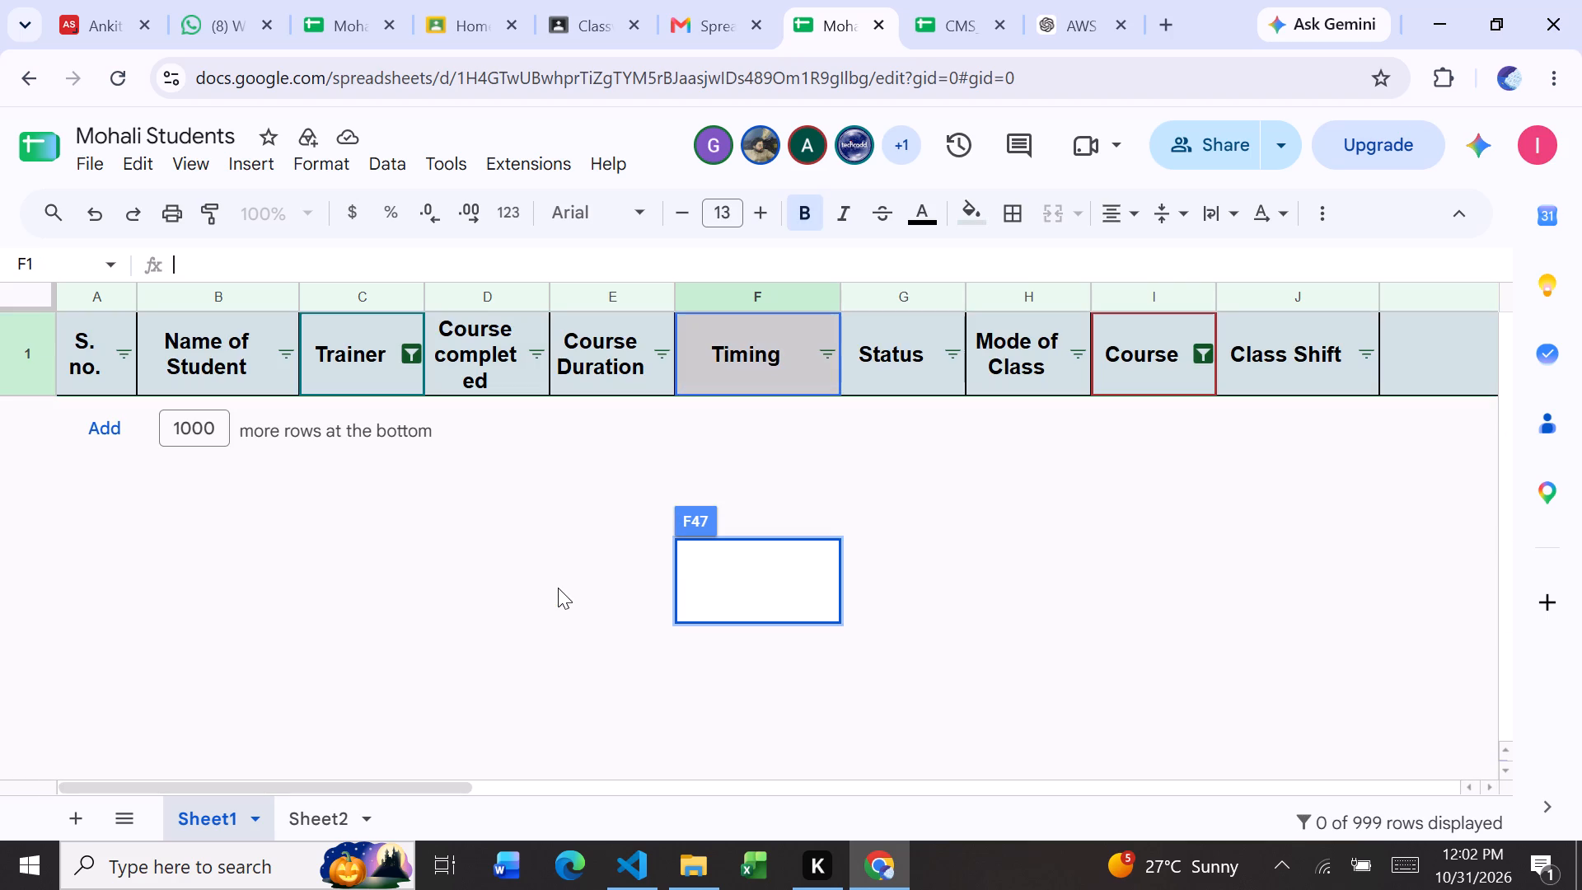
{"action": "scroll", "coordinate": [558, 588], "scroll_direction": "up", "scroll_amount": 1}
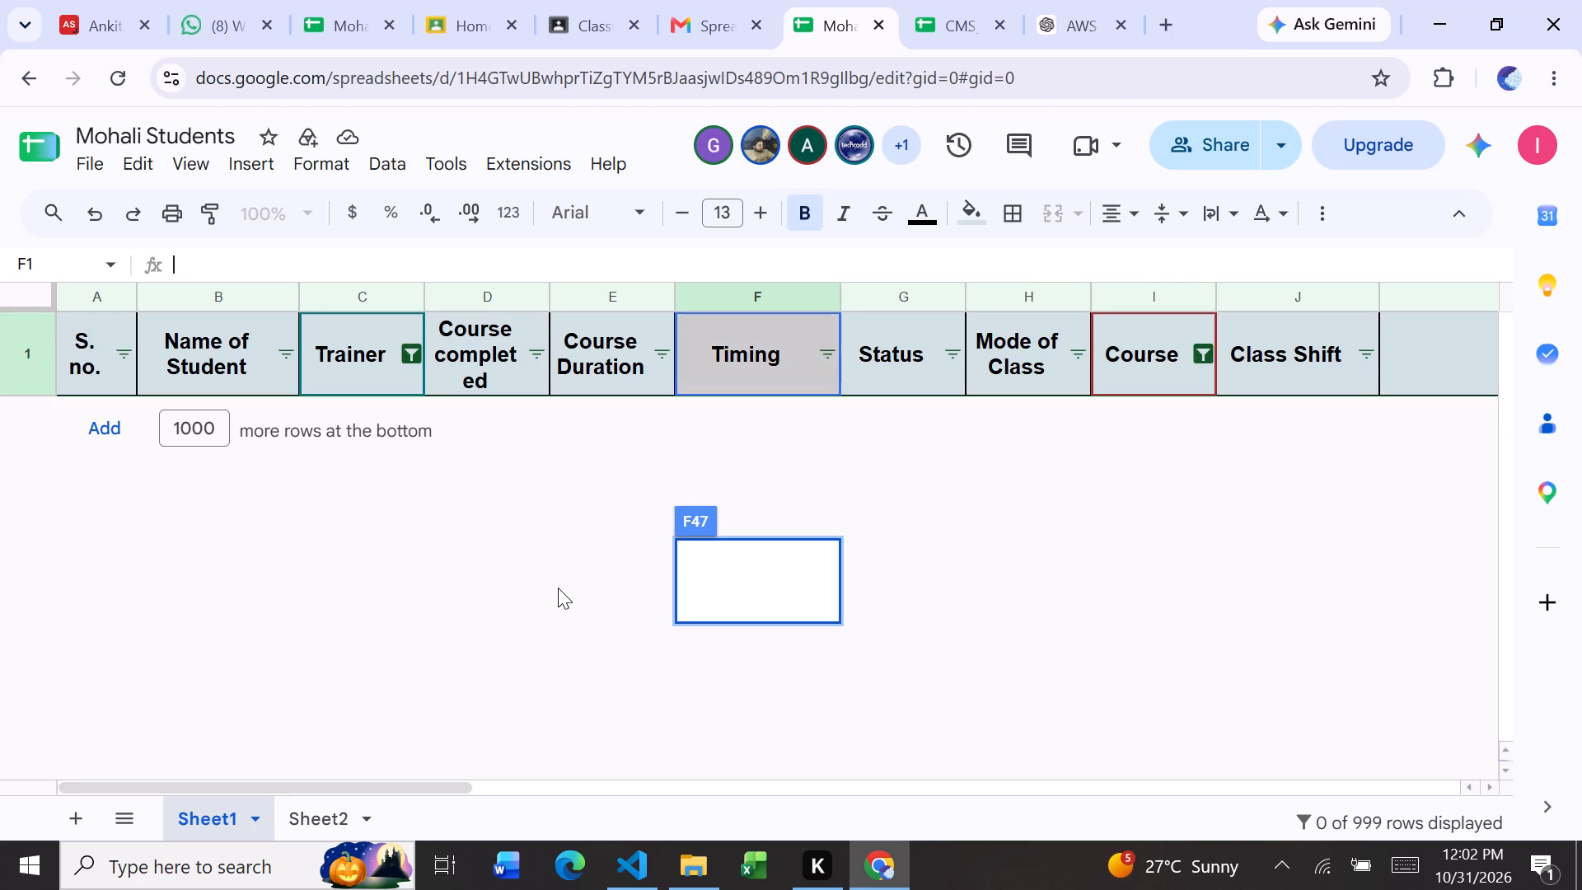
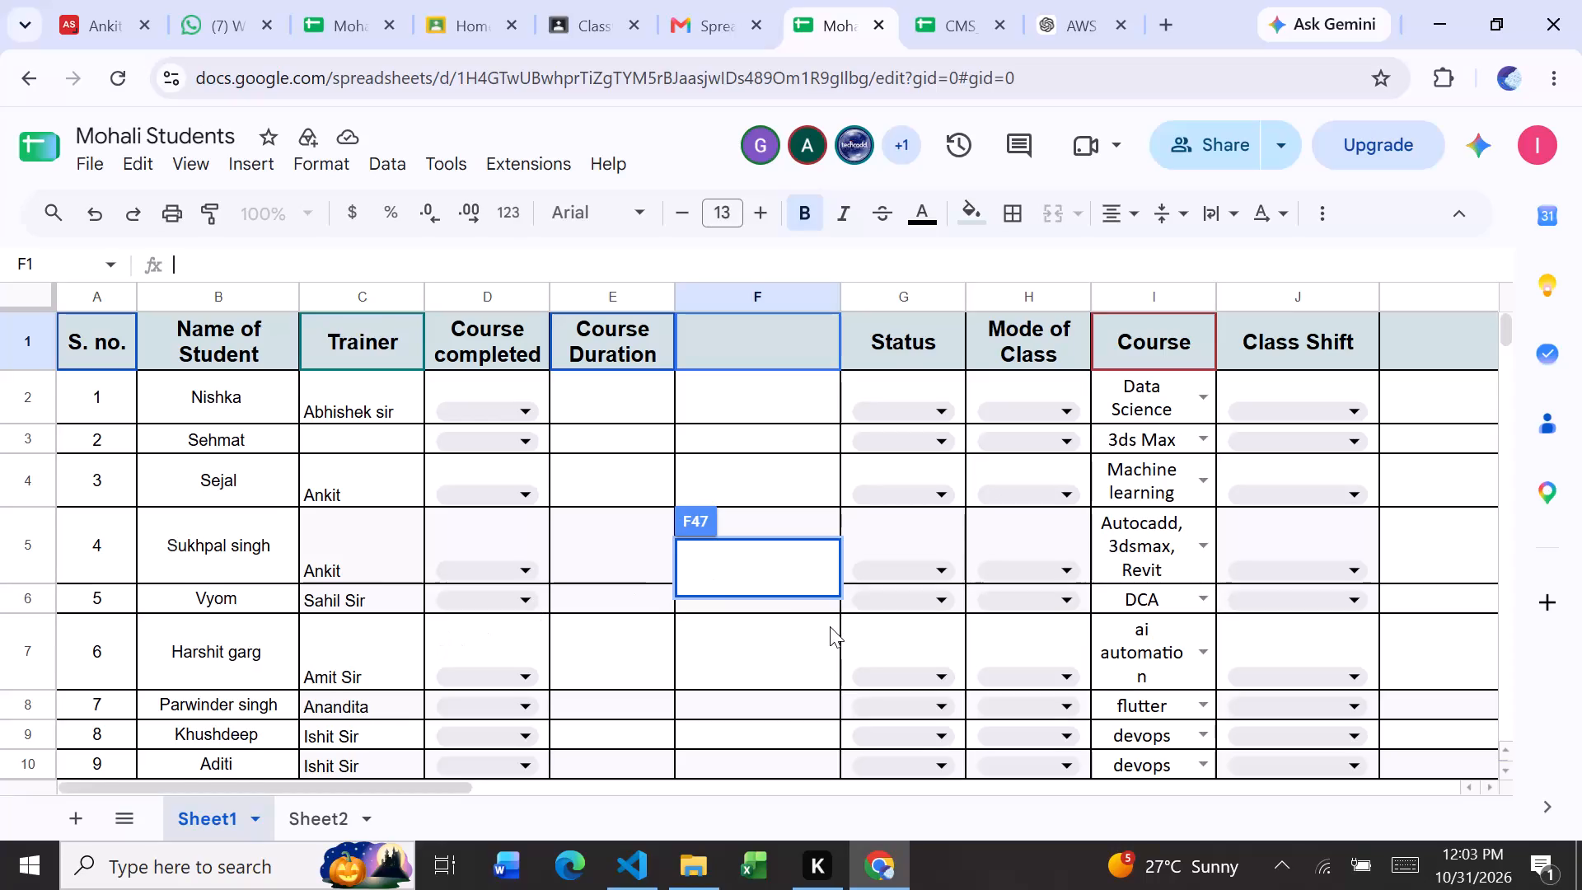
Look over Sheet2 and the student rows of Sheet1 to check which details are still missing.
{"action": "scroll", "coordinate": [830, 626], "scroll_direction": "up", "scroll_amount": 4}
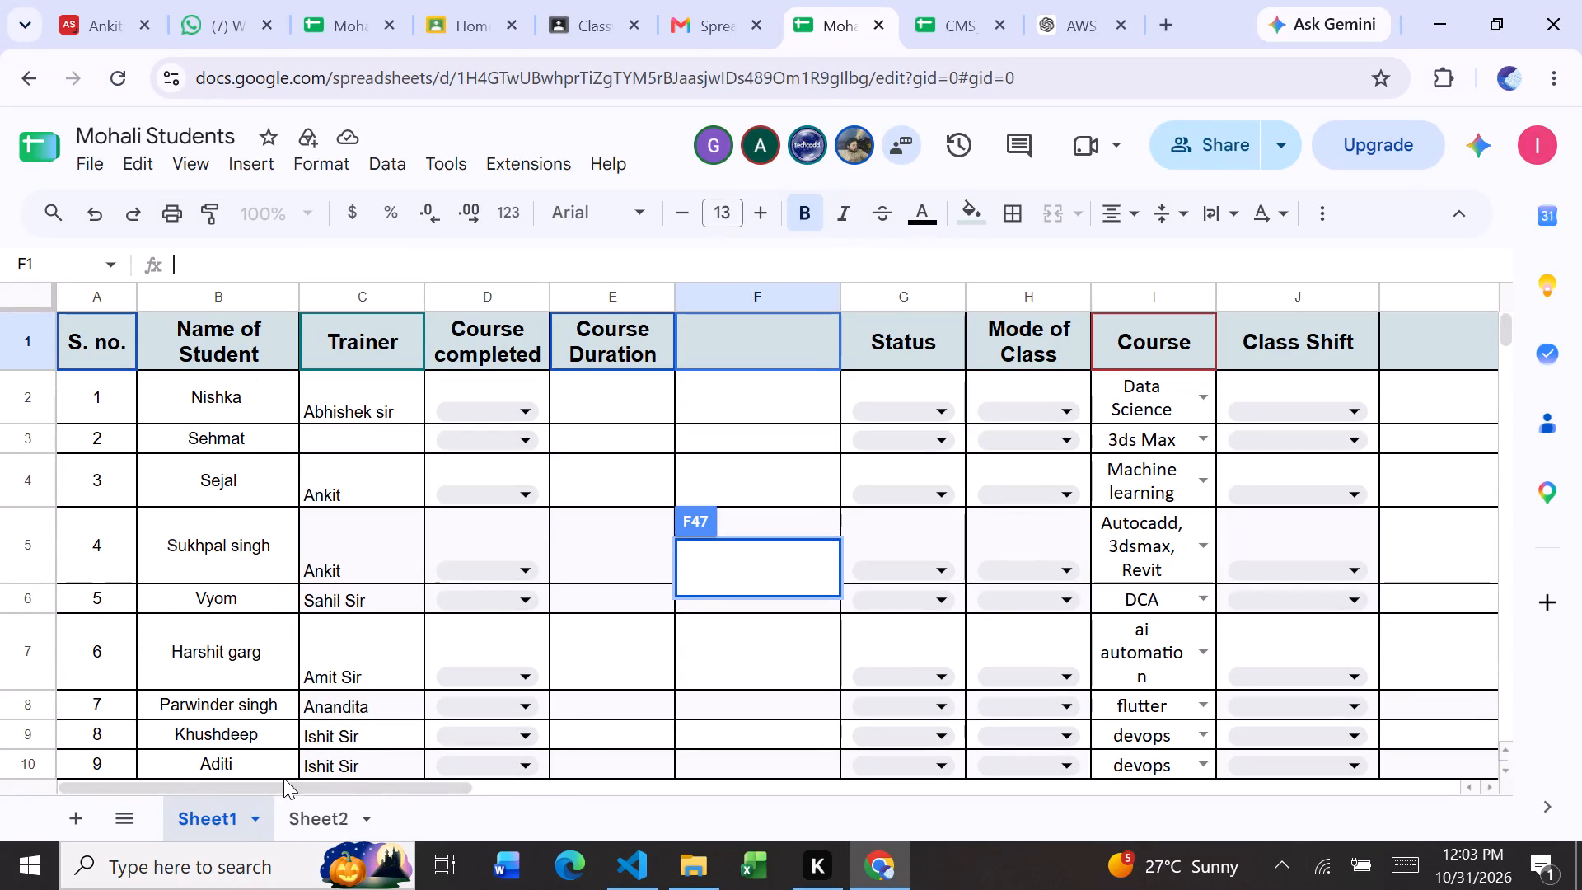
{"action": "left_click", "coordinate": [297, 814]}
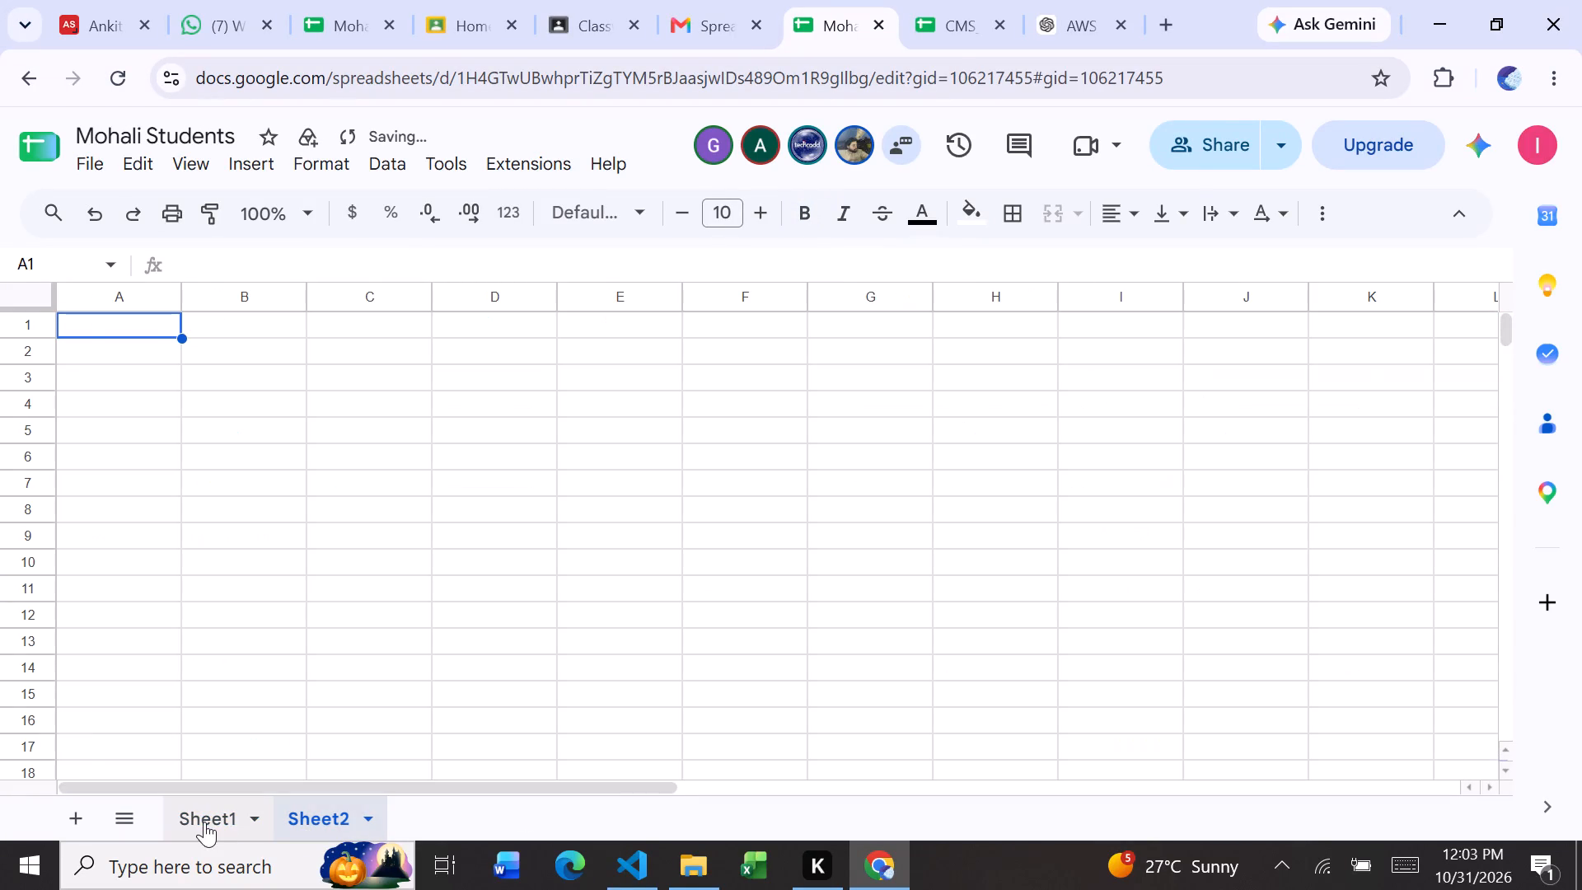
{"action": "left_click", "coordinate": [204, 822]}
{"action": "scroll", "coordinate": [694, 515], "scroll_direction": "down", "scroll_amount": 1}
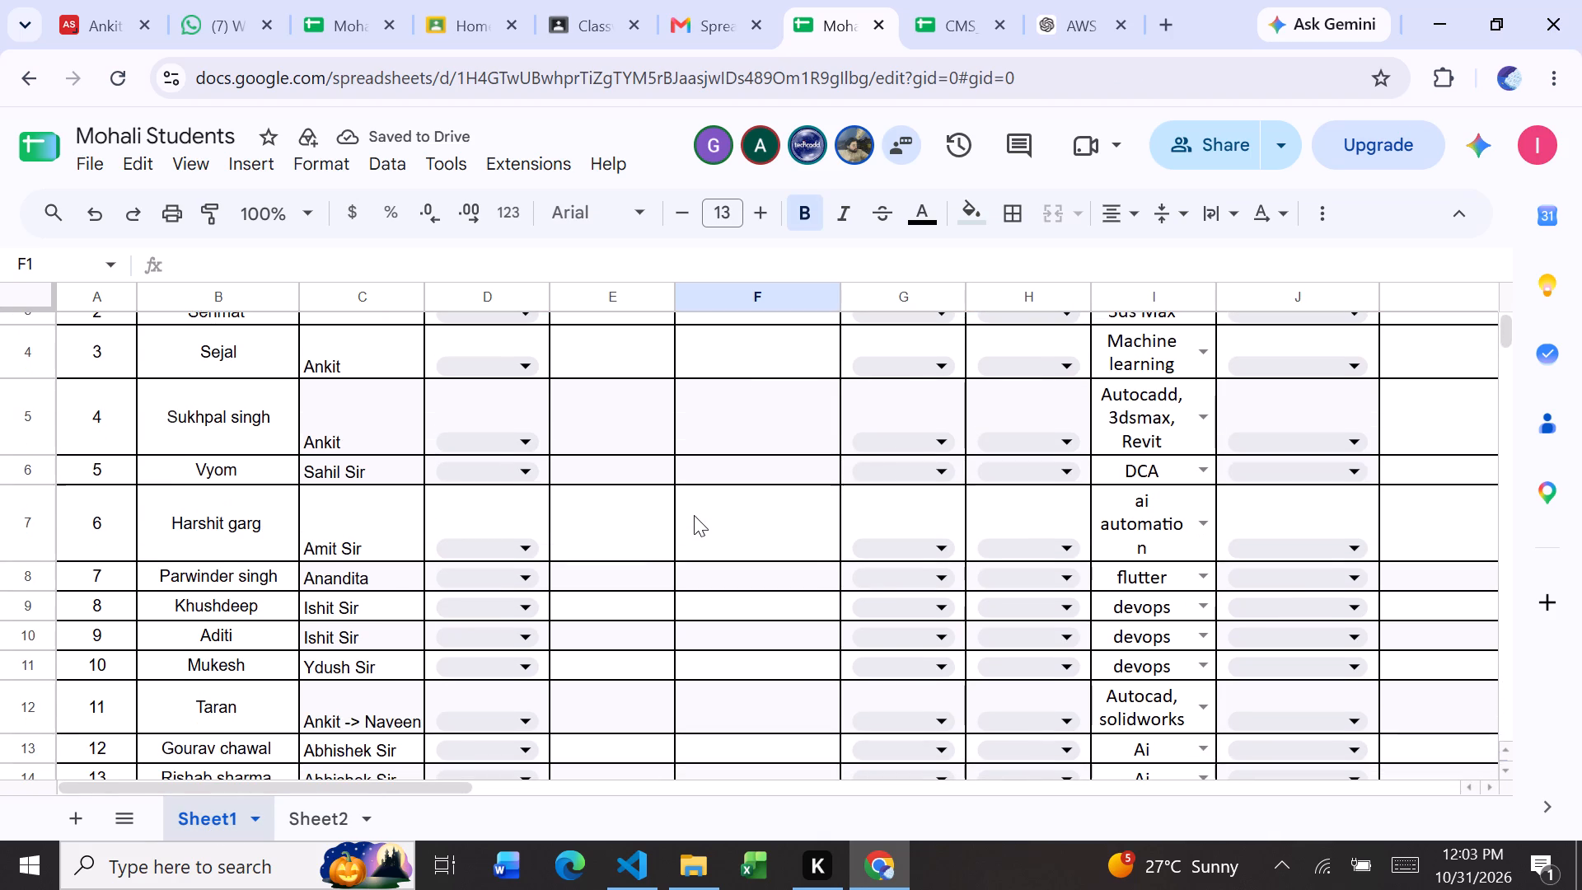
{"action": "scroll", "coordinate": [694, 515], "scroll_direction": "down", "scroll_amount": 2}
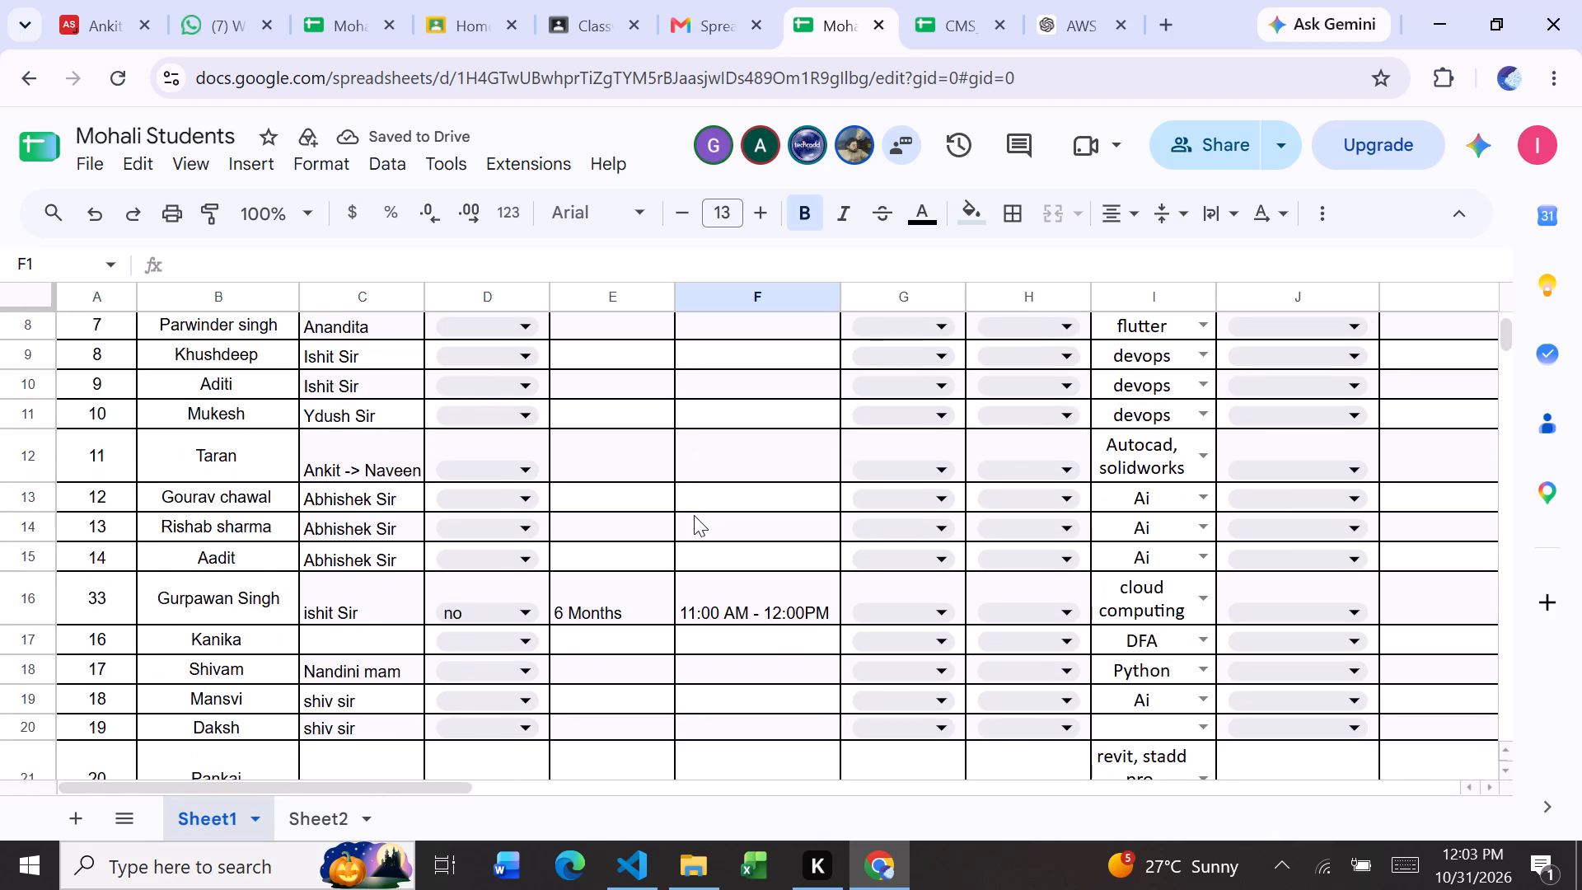
{"action": "scroll", "coordinate": [694, 515], "scroll_direction": "down", "scroll_amount": 3}
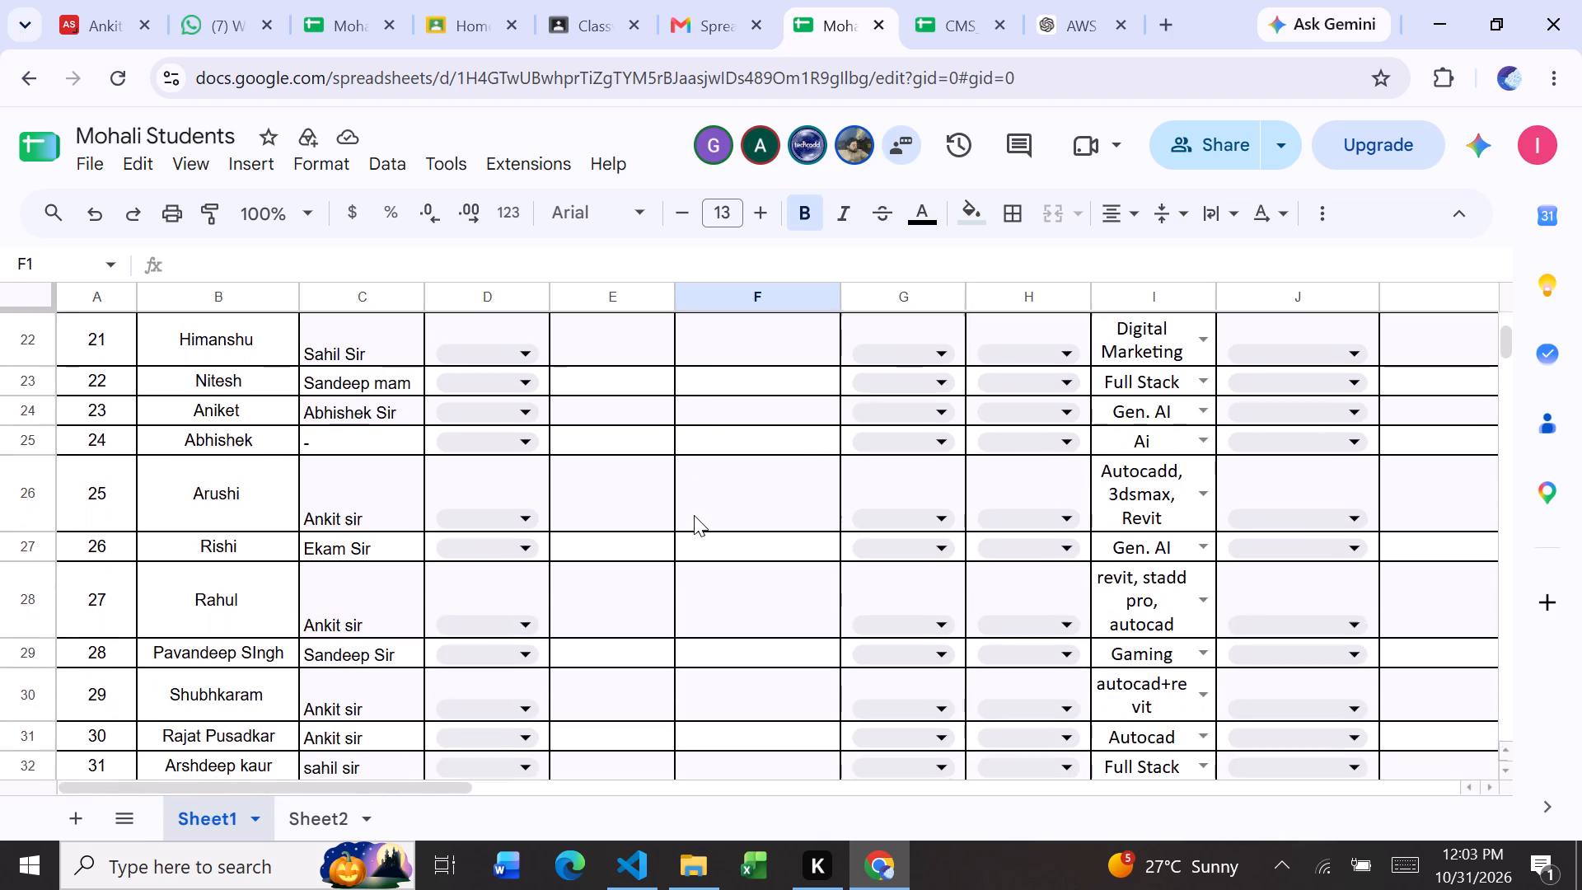
{"action": "scroll", "coordinate": [694, 515], "scroll_direction": "up", "scroll_amount": 6}
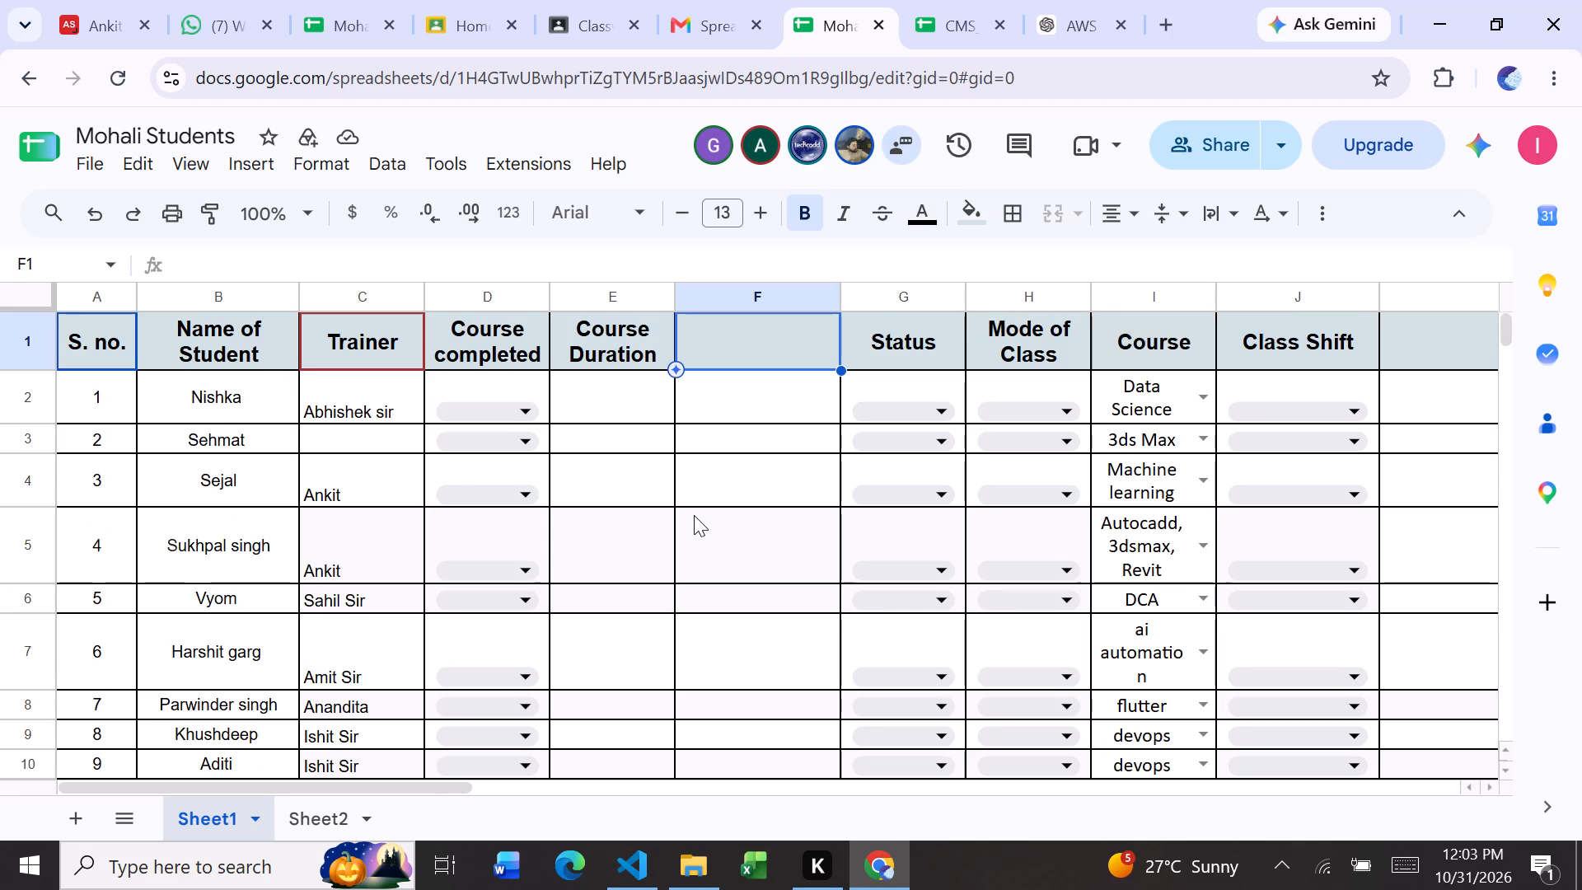
{"action": "scroll", "coordinate": [694, 515], "scroll_direction": "down", "scroll_amount": 7}
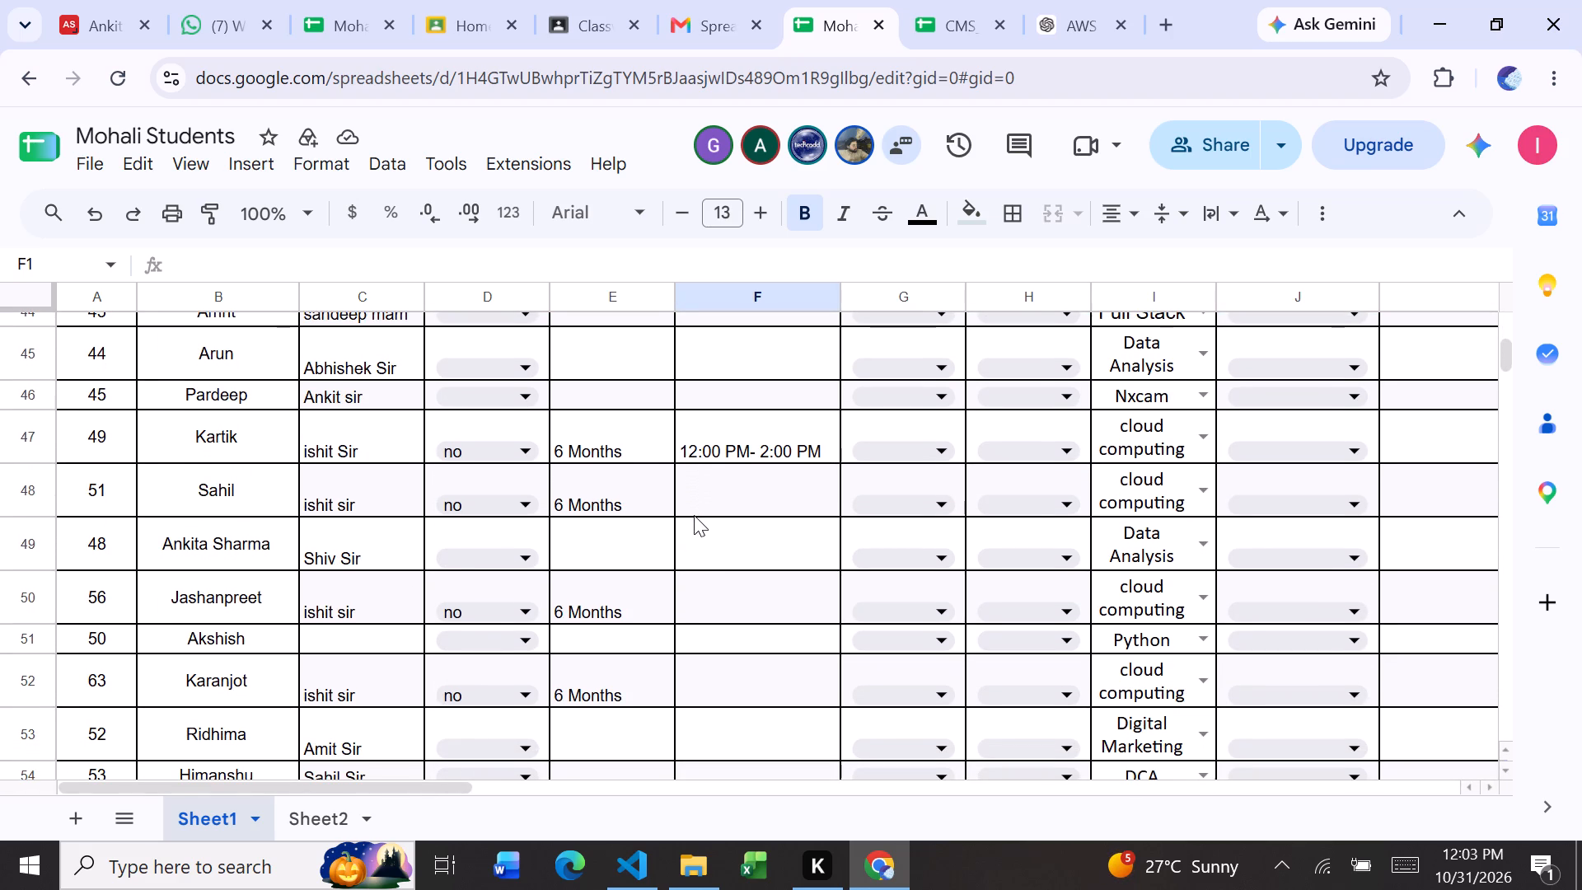
Search Sheet1 for the trainer name Ishit.
{"action": "key", "text": "ctrl+f"}
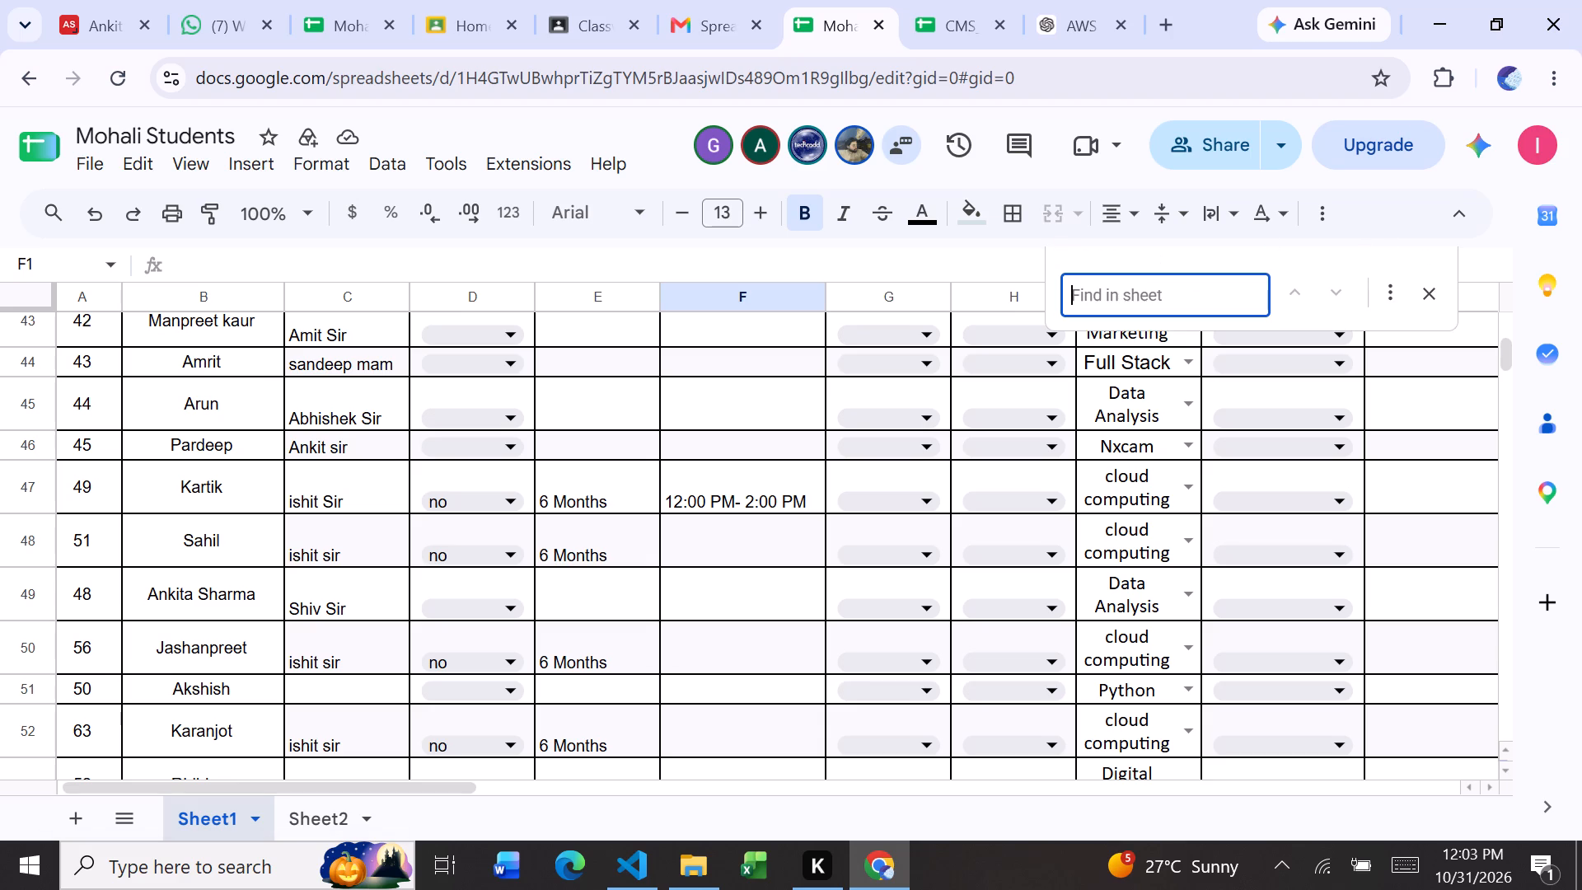
{"action": "key", "text": "shift+i"}
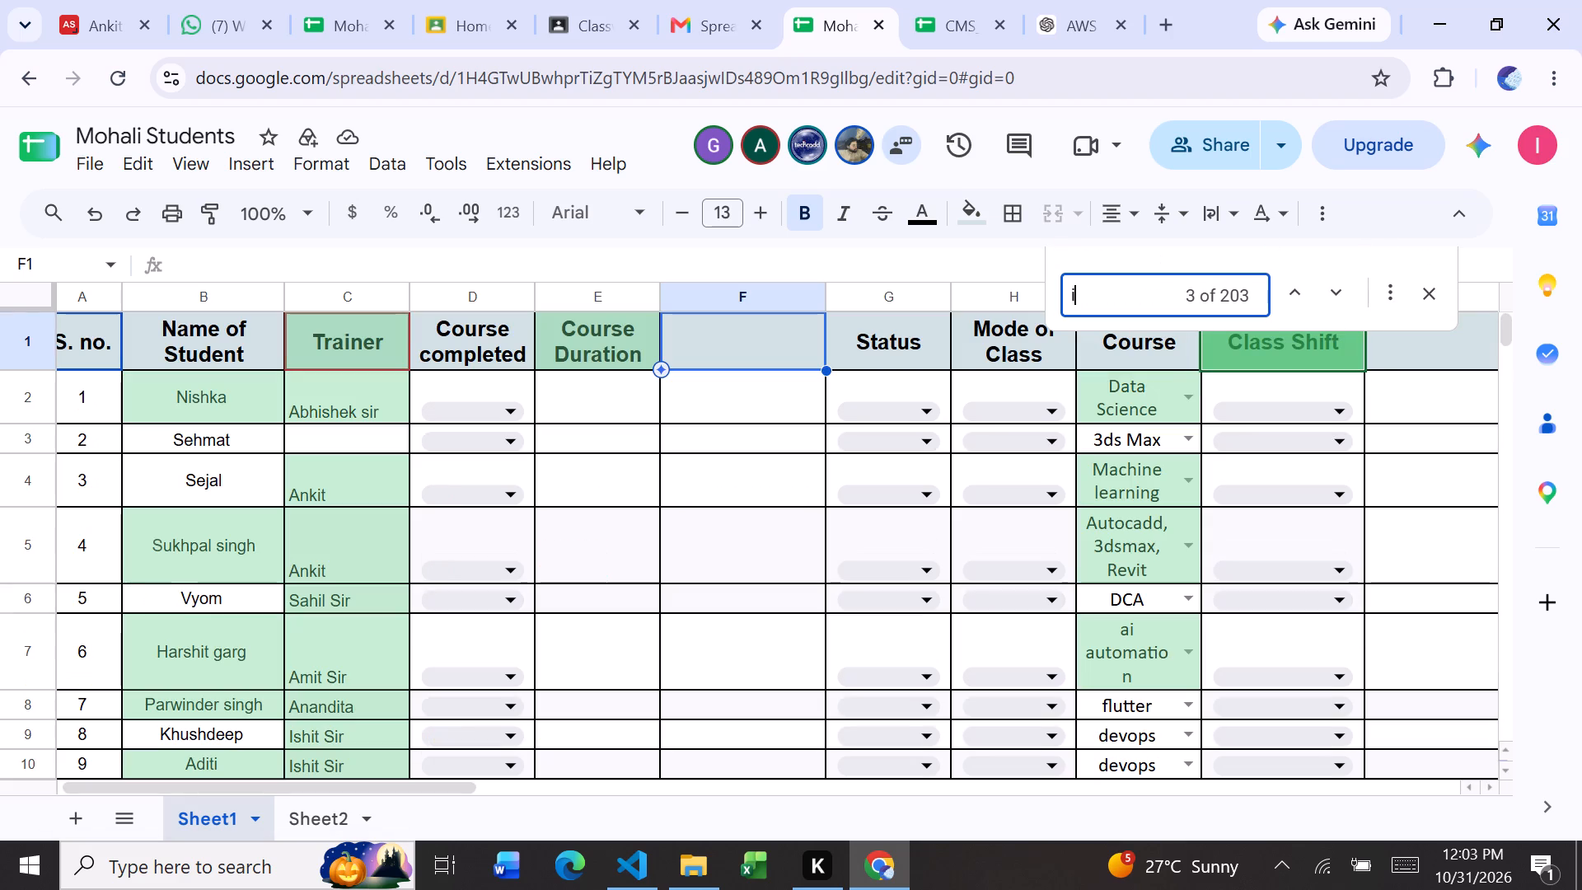
{"action": "key", "text": "BackSpace"}
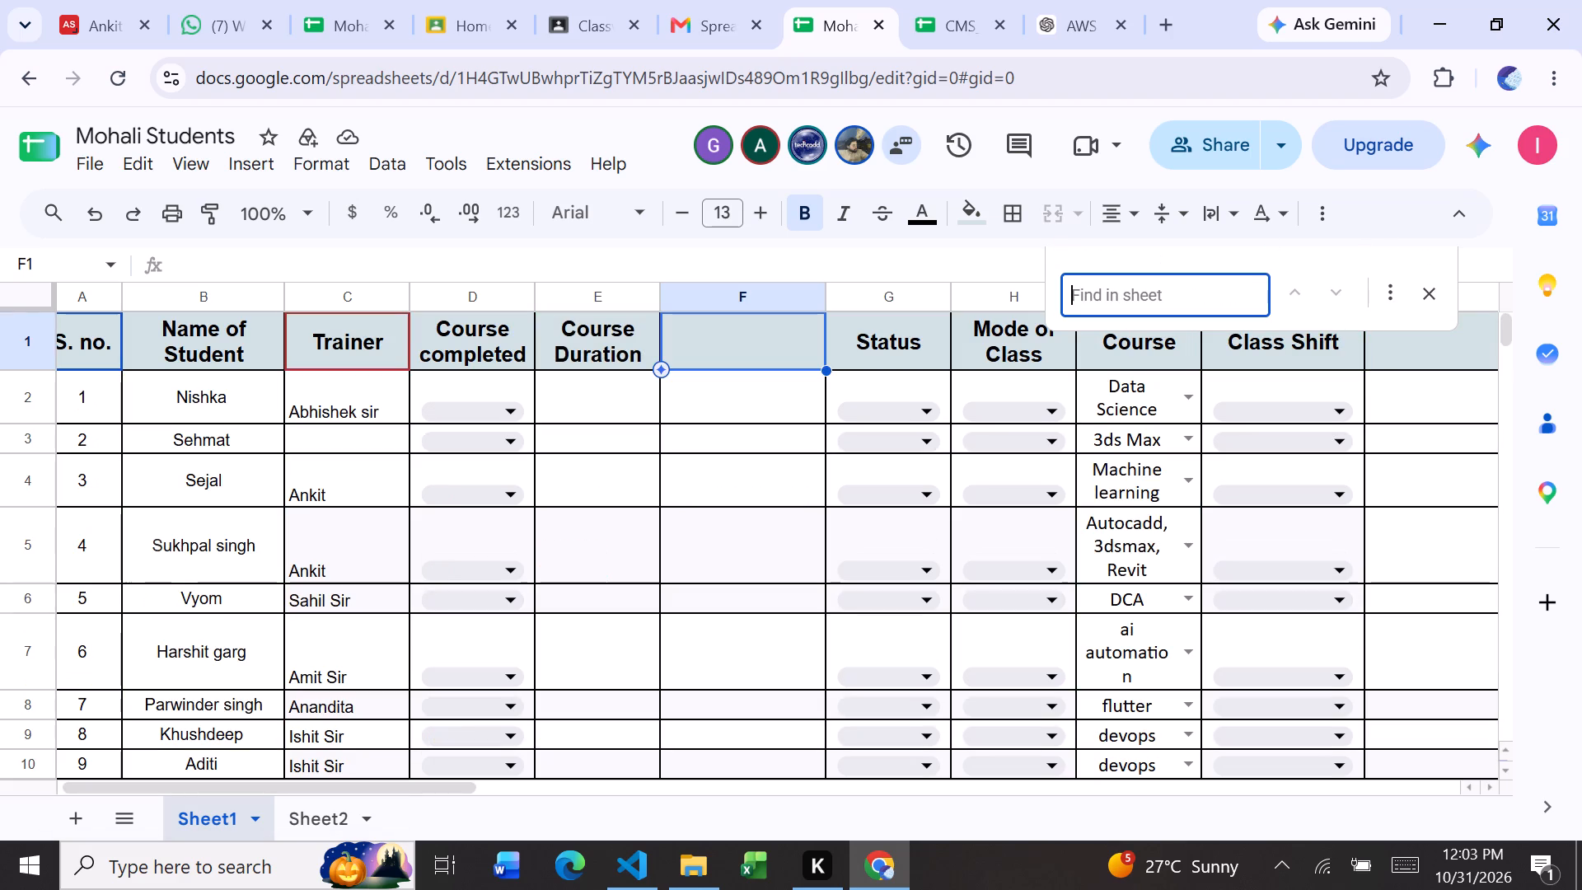
{"action": "key", "text": "i"}
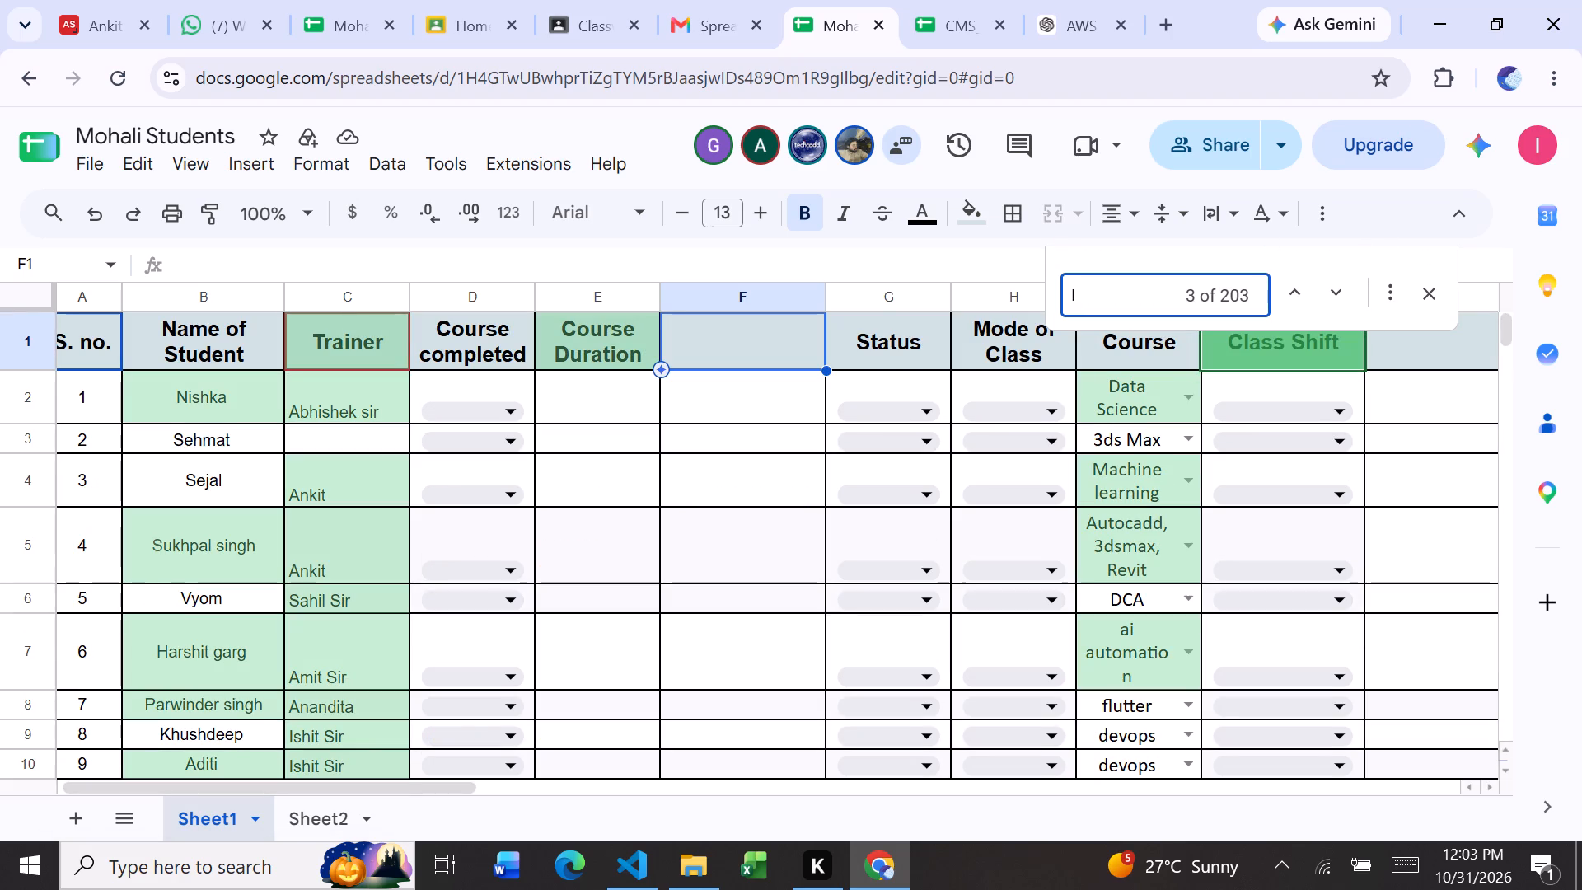
{"action": "type", "text": "shit"}
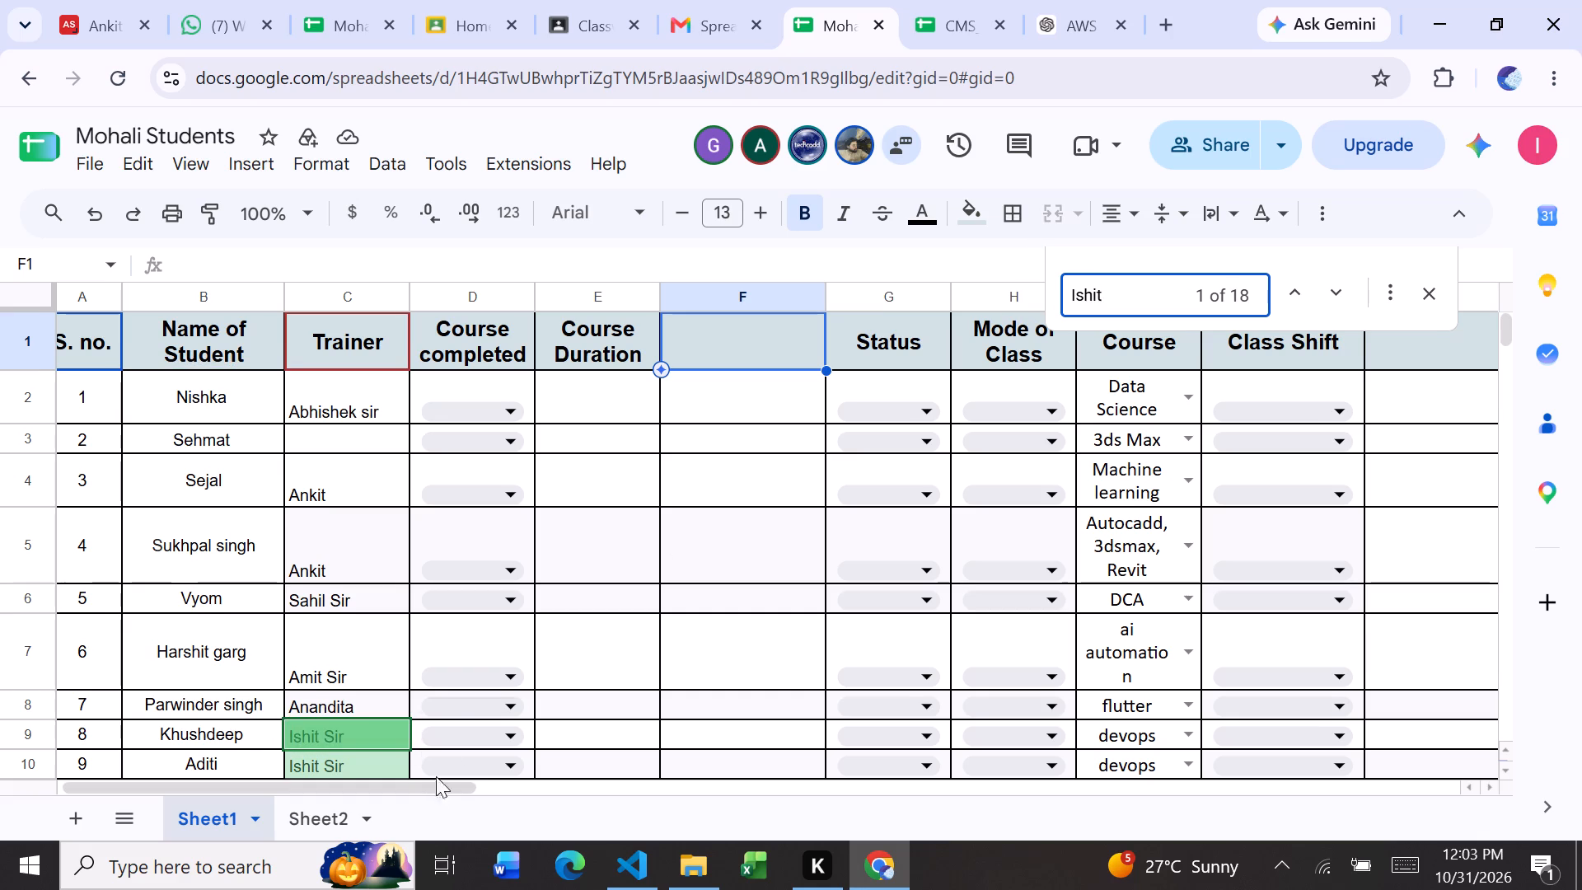
Set Course completed to yes for the devops student in row 9.
{"action": "scroll", "coordinate": [429, 789], "scroll_direction": "down", "scroll_amount": 2}
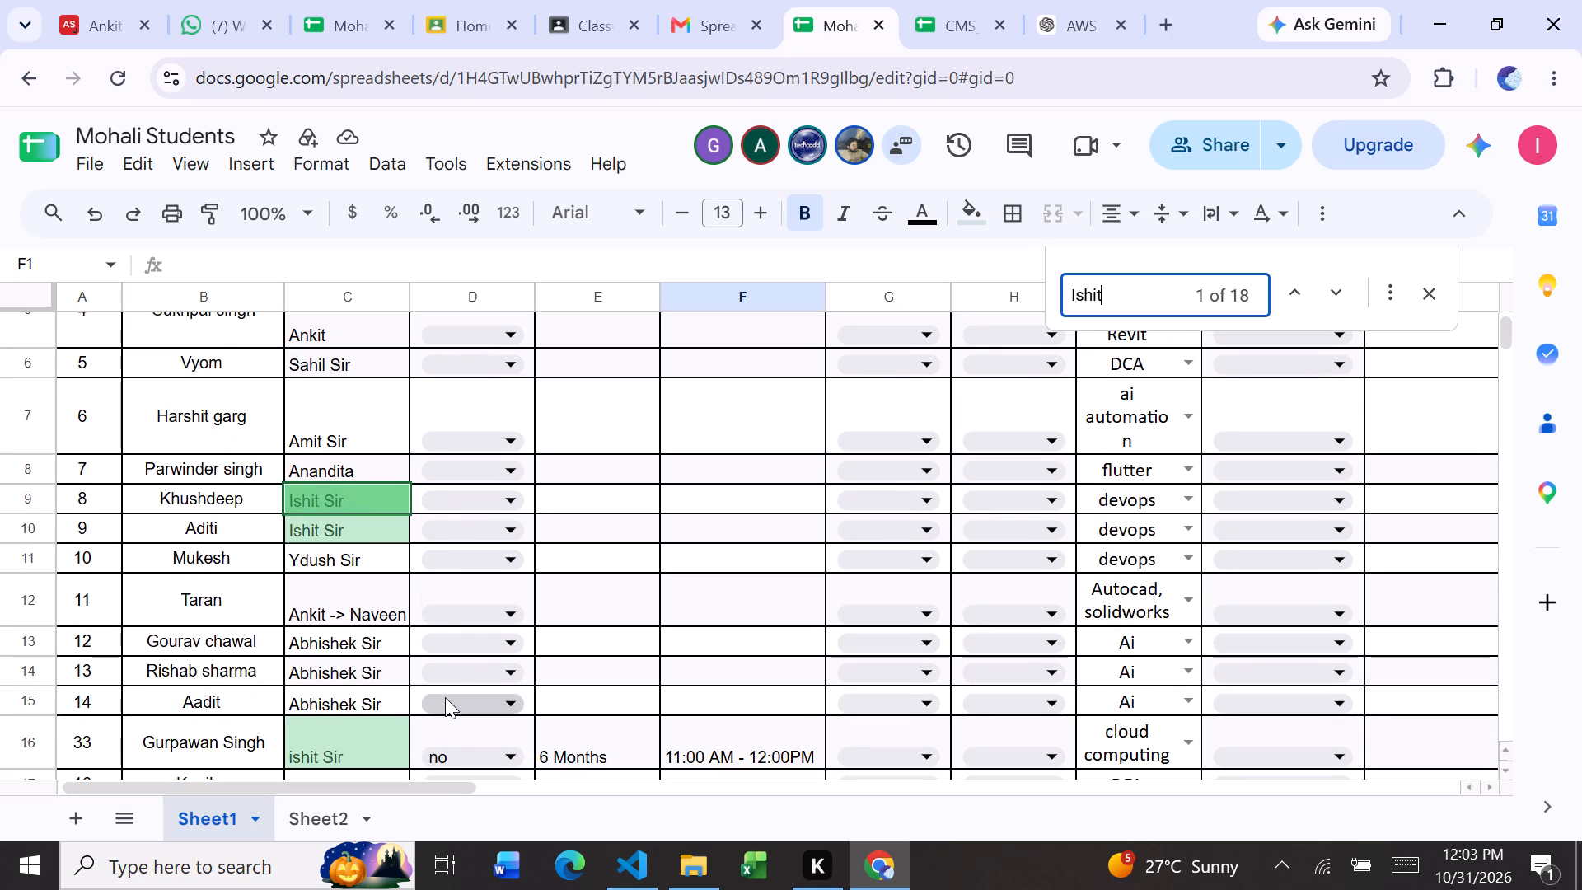
{"action": "scroll", "coordinate": [481, 489], "scroll_direction": "up", "scroll_amount": 2}
{"action": "scroll", "coordinate": [481, 489], "scroll_direction": "down", "scroll_amount": 1}
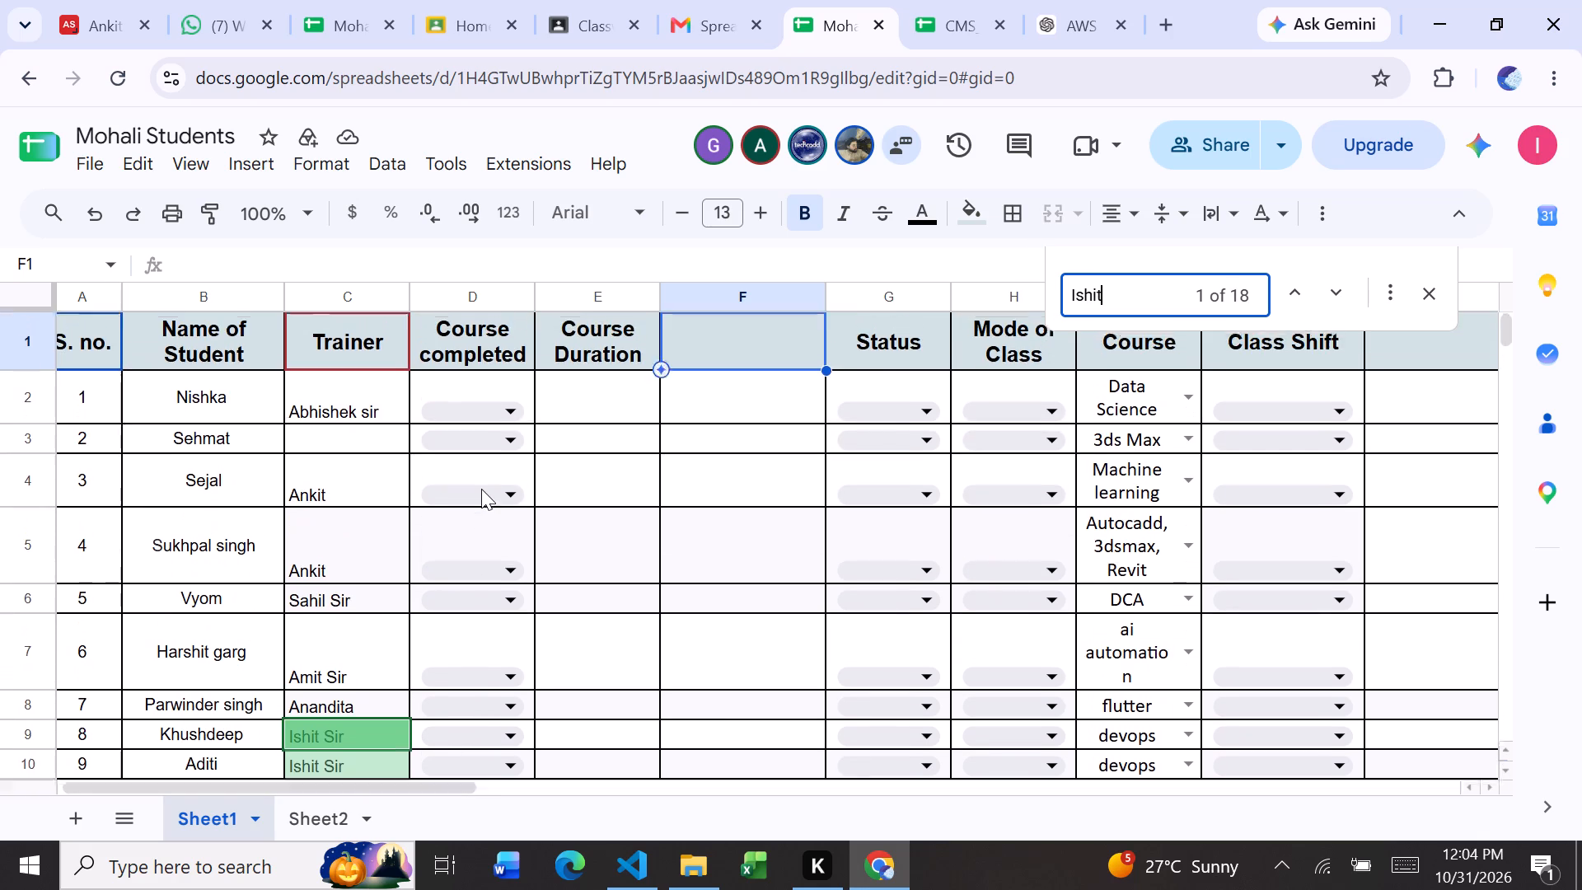
{"action": "scroll", "coordinate": [481, 489], "scroll_direction": "down", "scroll_amount": 1}
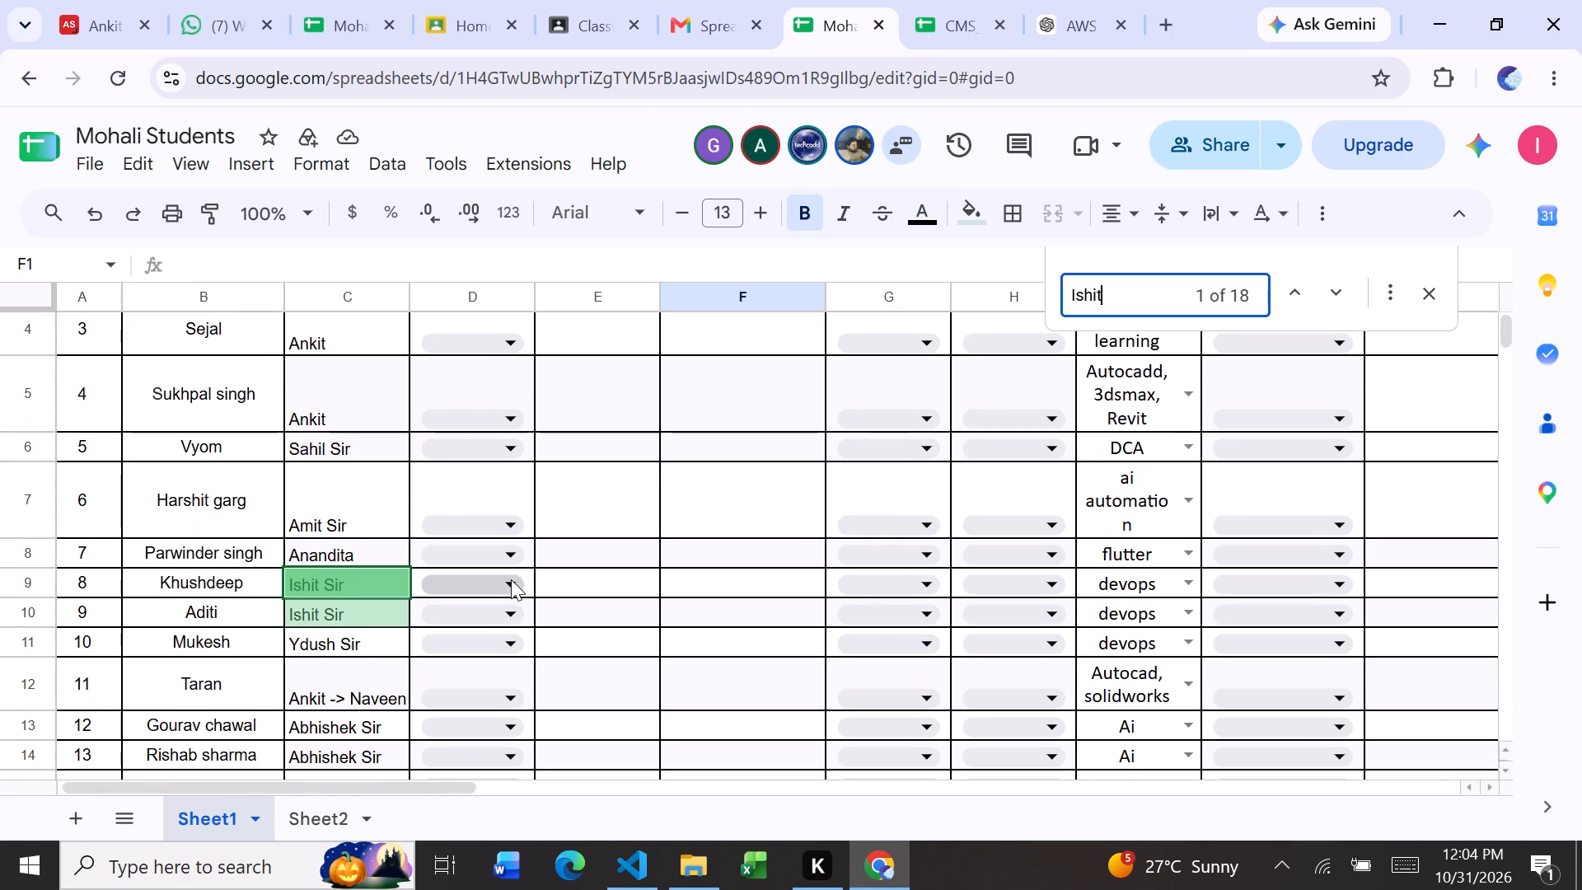
{"action": "left_click", "coordinate": [511, 579]}
{"action": "left_click", "coordinate": [447, 628]}
Examine the student rows and the remaining columns from Status through Current Topic in Sheet1.
{"action": "scroll", "coordinate": [447, 628], "scroll_direction": "down", "scroll_amount": 2}
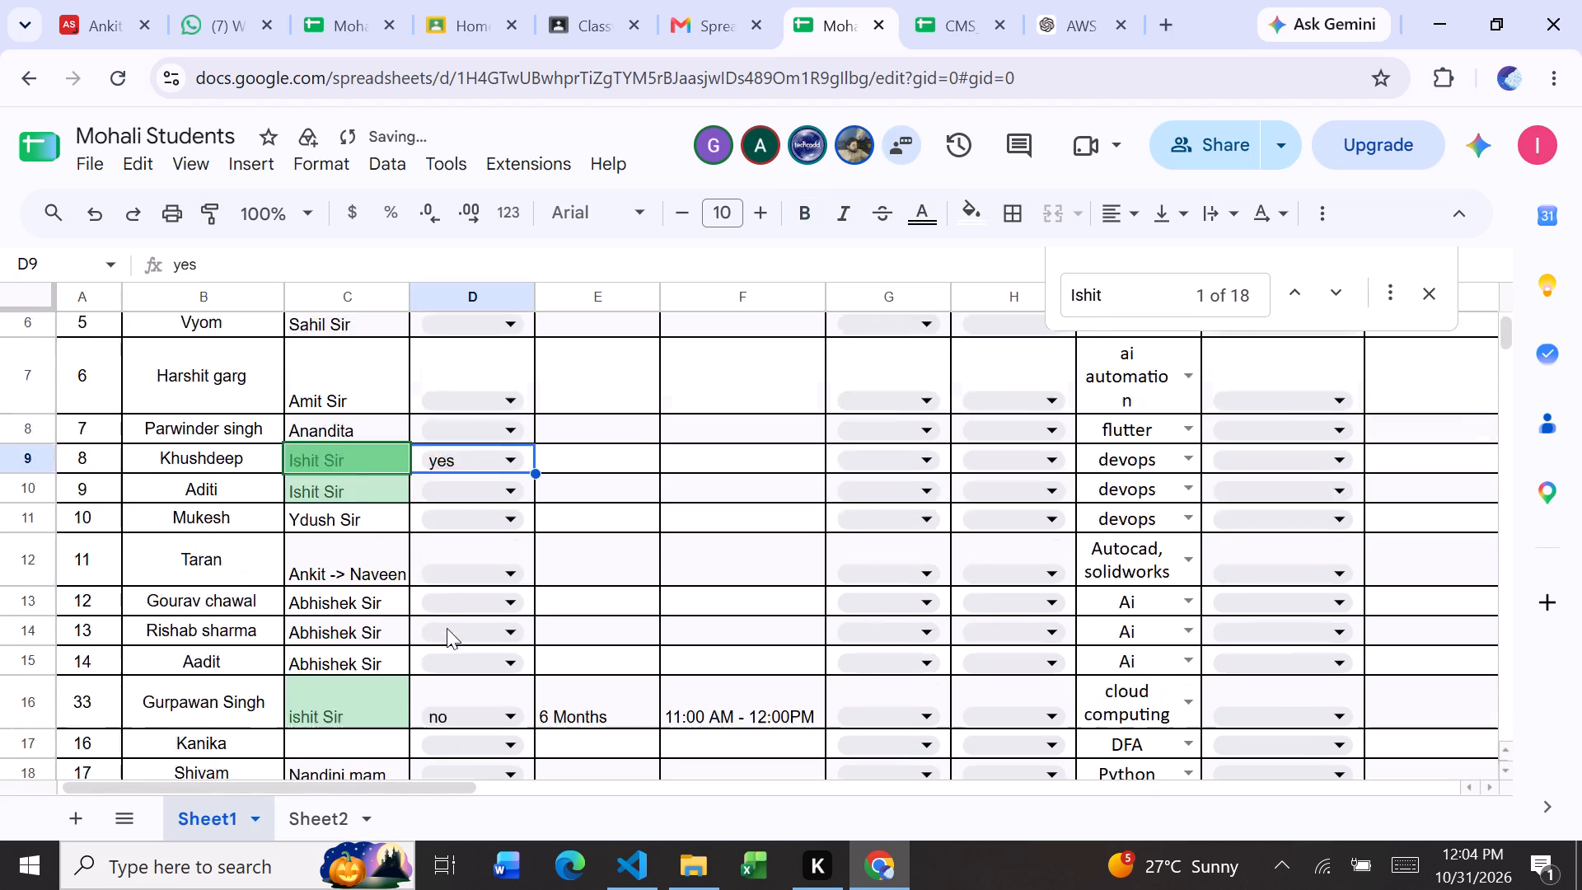
{"action": "scroll", "coordinate": [447, 628], "scroll_direction": "down", "scroll_amount": 6}
{"action": "scroll", "coordinate": [447, 628], "scroll_direction": "up", "scroll_amount": 6}
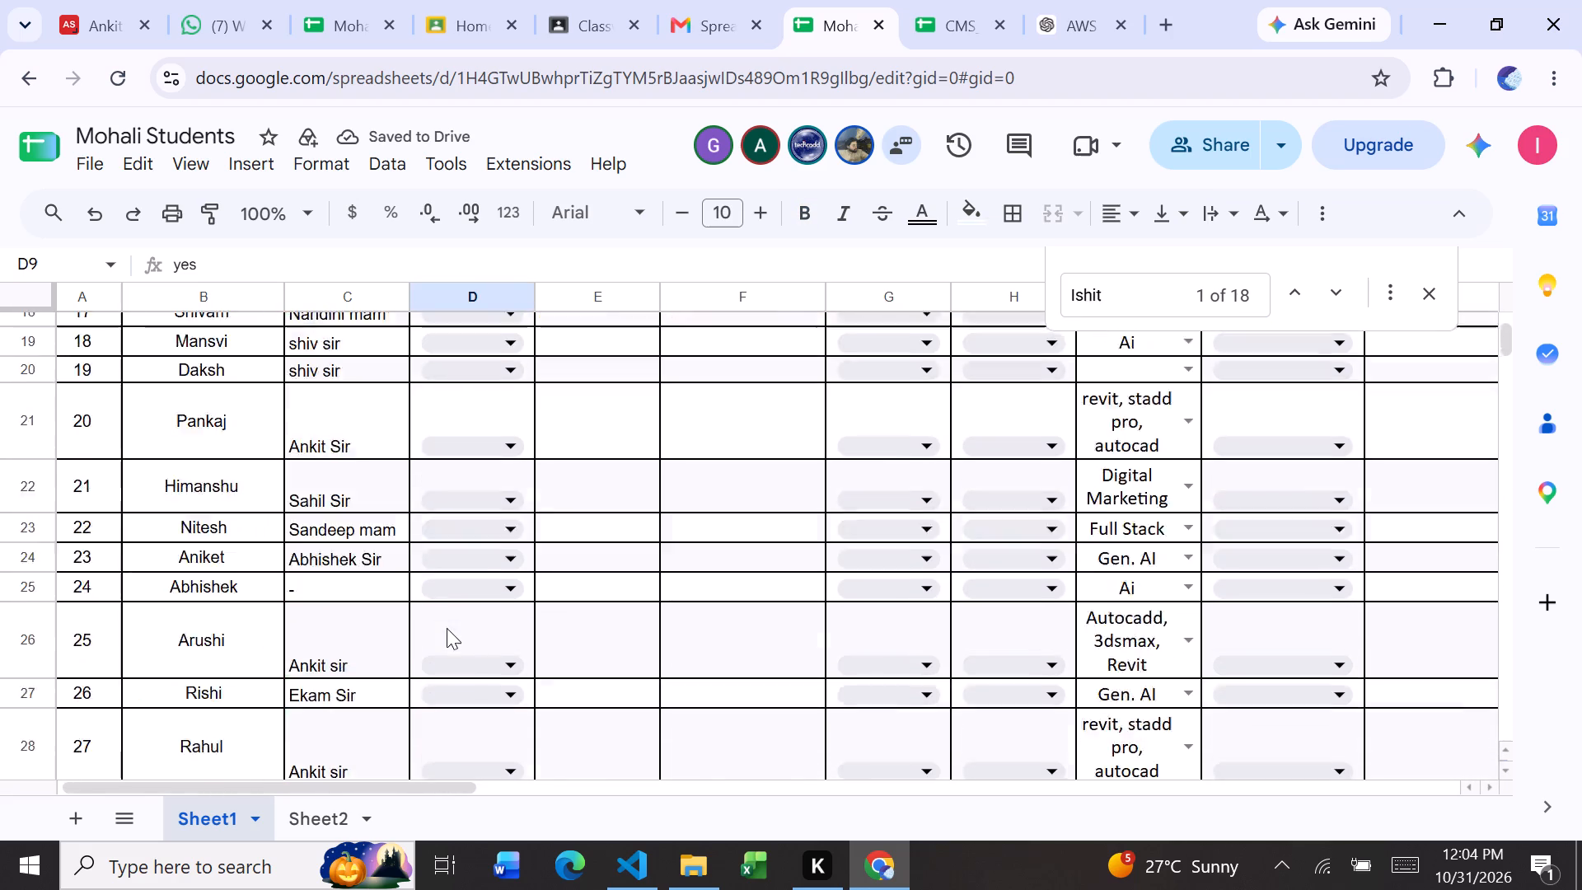
{"action": "scroll", "coordinate": [447, 628], "scroll_direction": "up", "scroll_amount": 7}
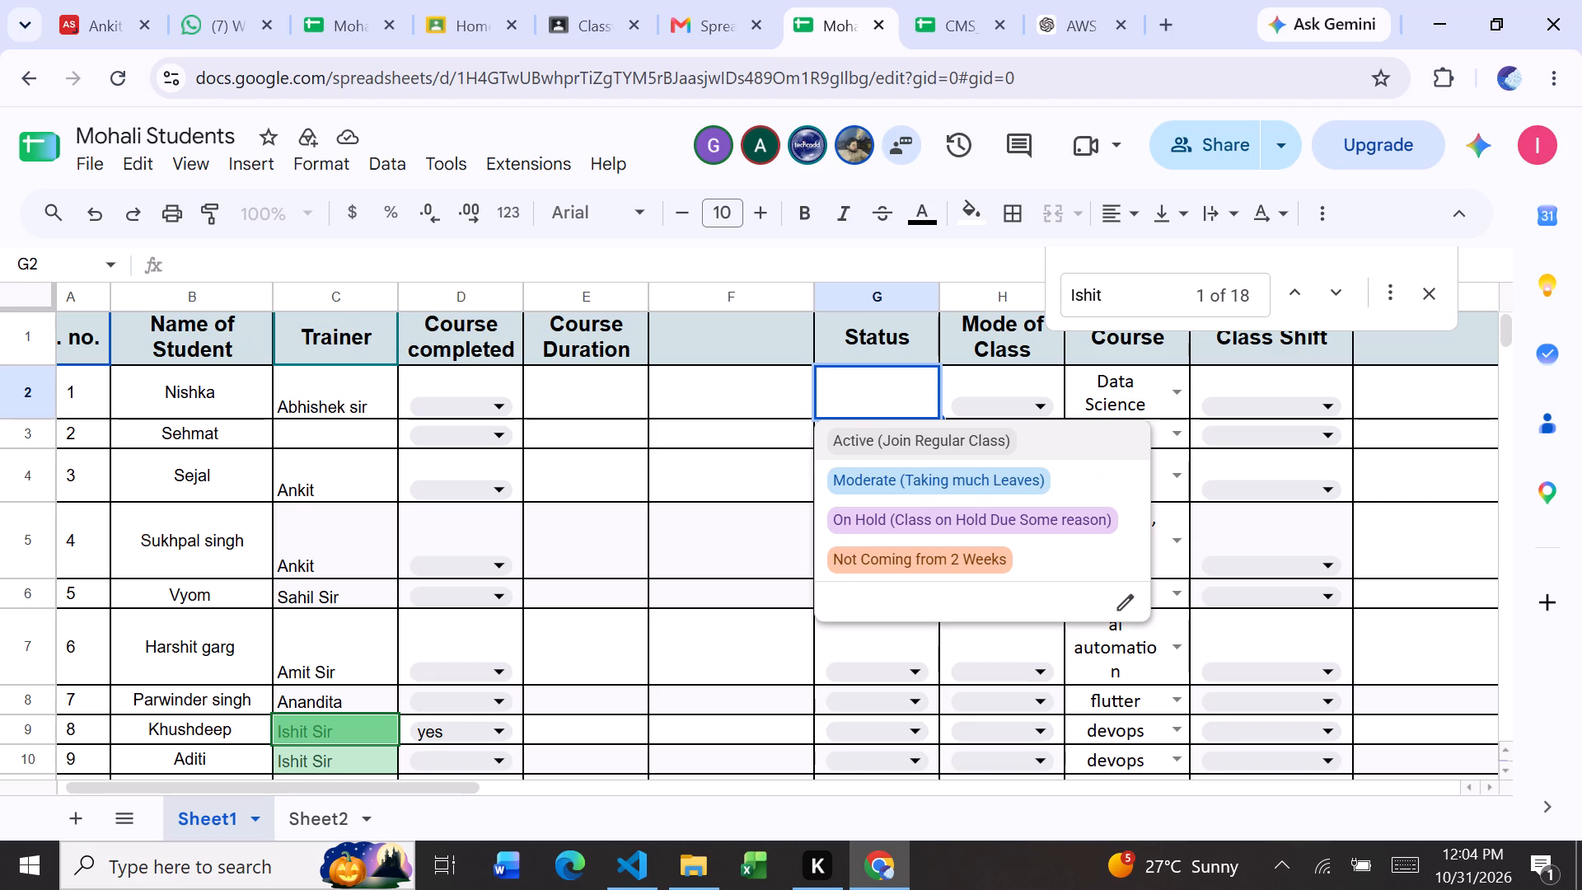
{"action": "scroll", "coordinate": [447, 628], "scroll_direction": "left", "scroll_amount": 4}
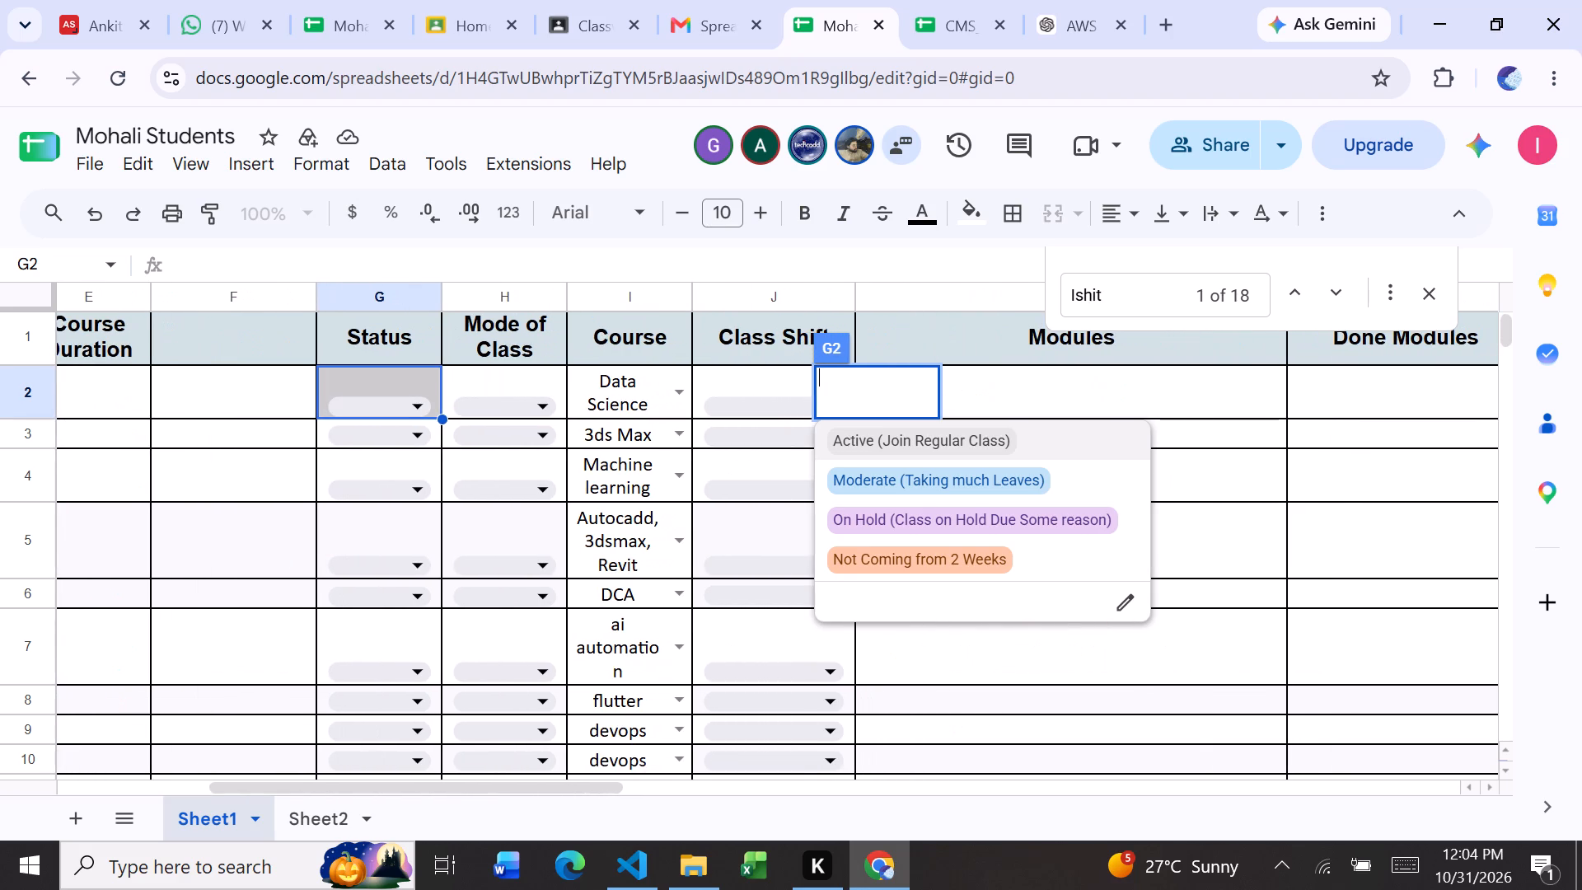
{"action": "left_click", "coordinate": [447, 628]}
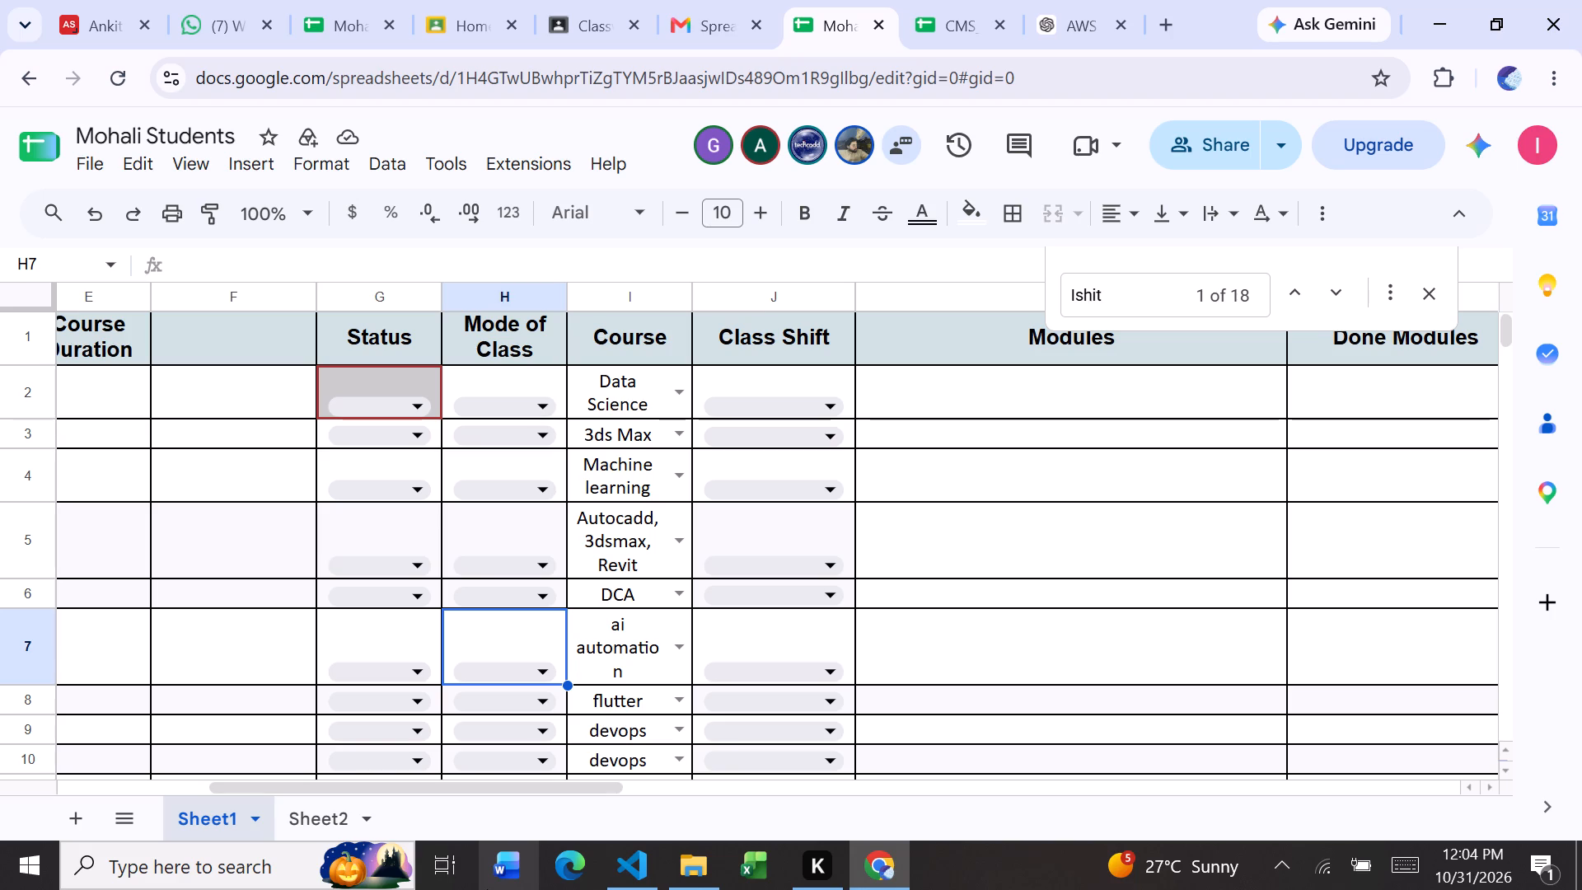
{"action": "scroll", "coordinate": [487, 889], "scroll_direction": "left", "scroll_amount": 8}
{"action": "scroll", "coordinate": [487, 889], "scroll_direction": "down", "scroll_amount": 3}
{"action": "scroll", "coordinate": [460, 889], "scroll_direction": "up", "scroll_amount": 1}
{"action": "scroll", "coordinate": [478, 889], "scroll_direction": "down", "scroll_amount": 1}
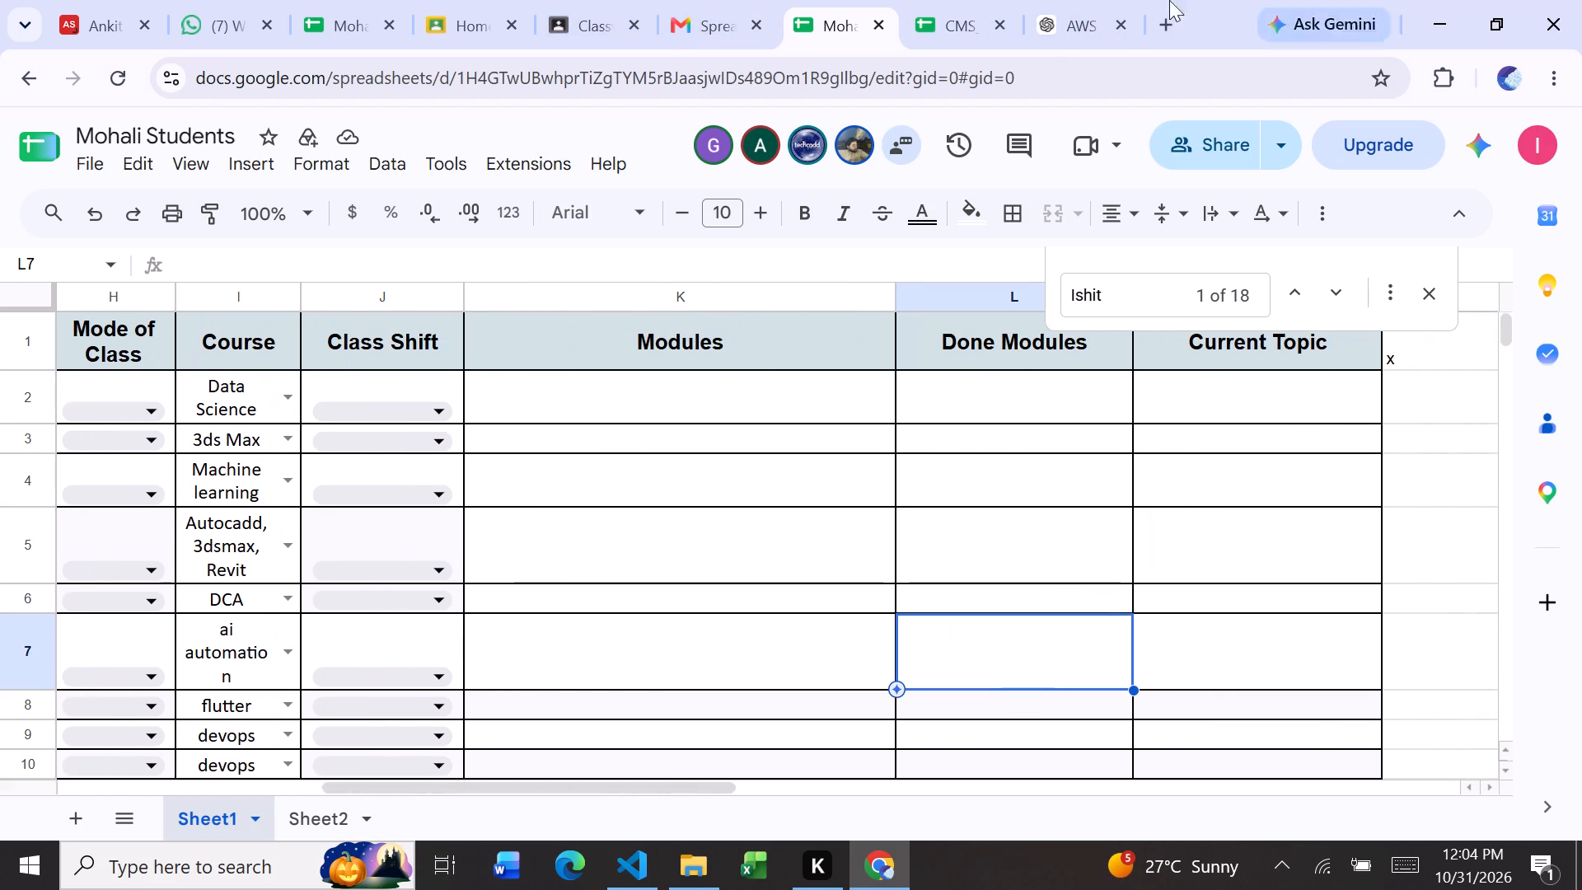
Check the students, modules and timings on the Ishit sir sheet of the Mohali (2026 Record) spreadsheet.
{"action": "left_click", "coordinate": [337, 3]}
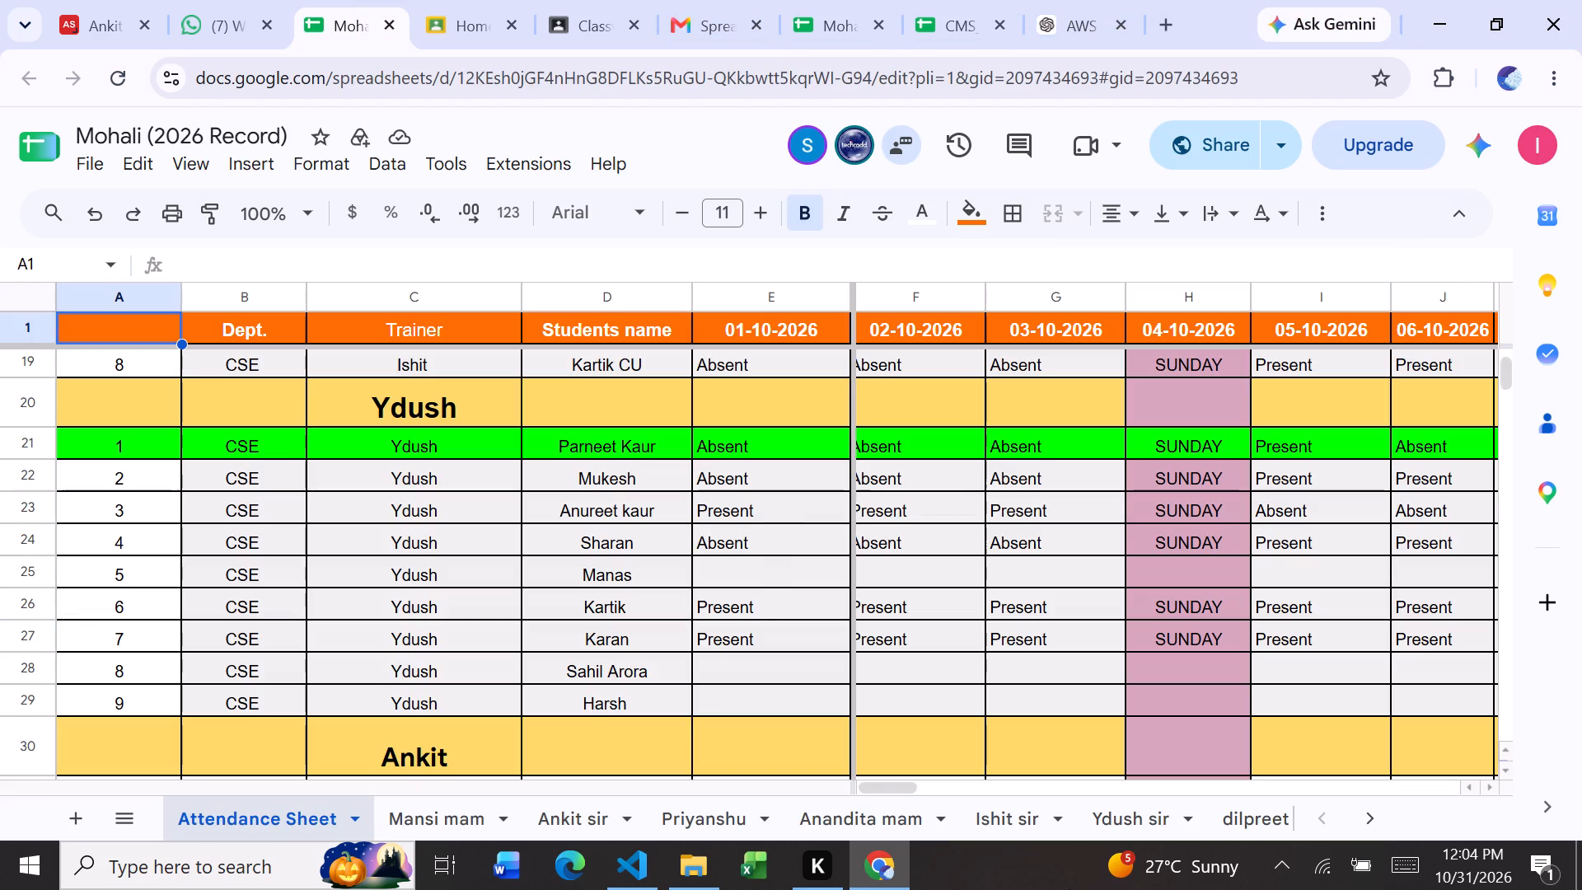
{"action": "left_click", "coordinate": [990, 829]}
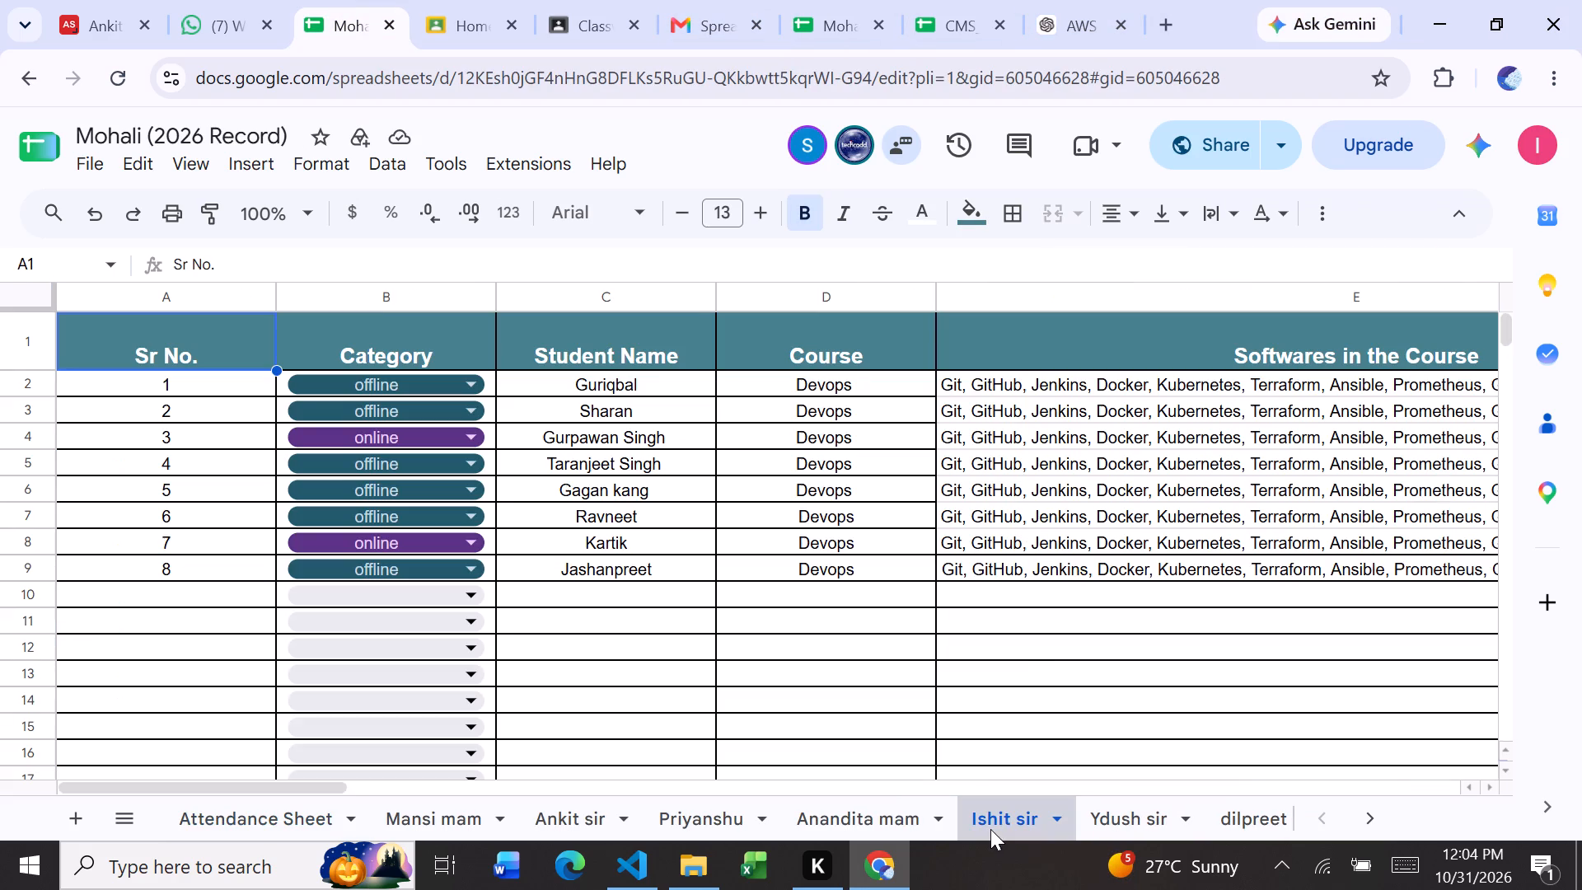
{"action": "scroll", "coordinate": [1029, 643], "scroll_direction": "left", "scroll_amount": 8}
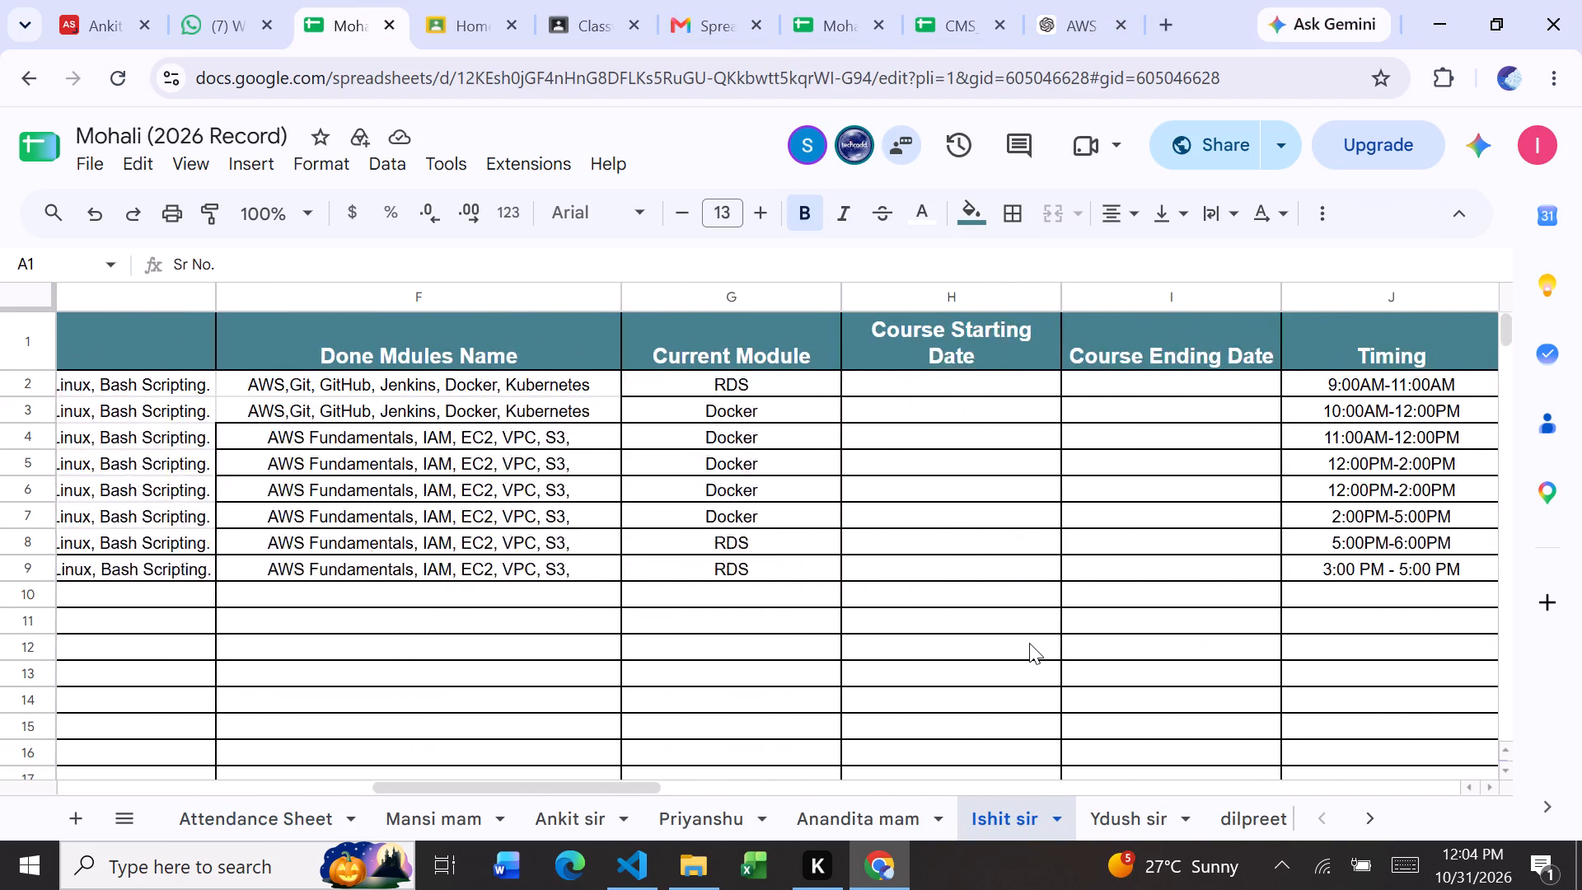
{"action": "scroll", "coordinate": [1029, 643], "scroll_direction": "left", "scroll_amount": 4}
{"action": "scroll", "coordinate": [1029, 643], "scroll_direction": "right", "scroll_amount": 10}
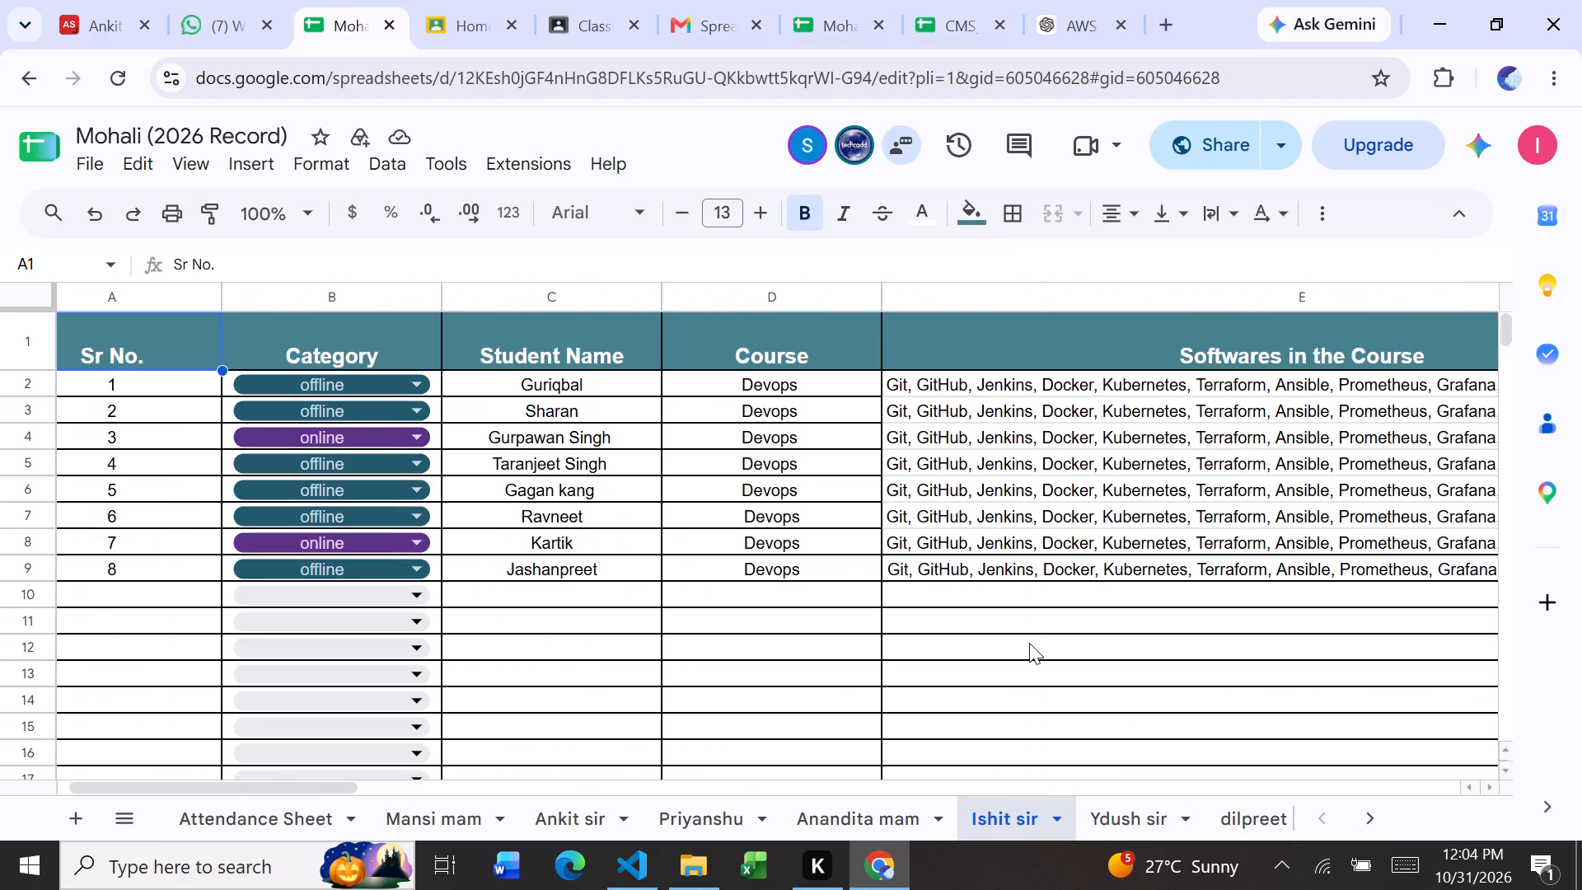
Return to the Mohali Students spreadsheet and set Course completed to yes for the devops student in row 10.
{"action": "left_click", "coordinate": [798, 18]}
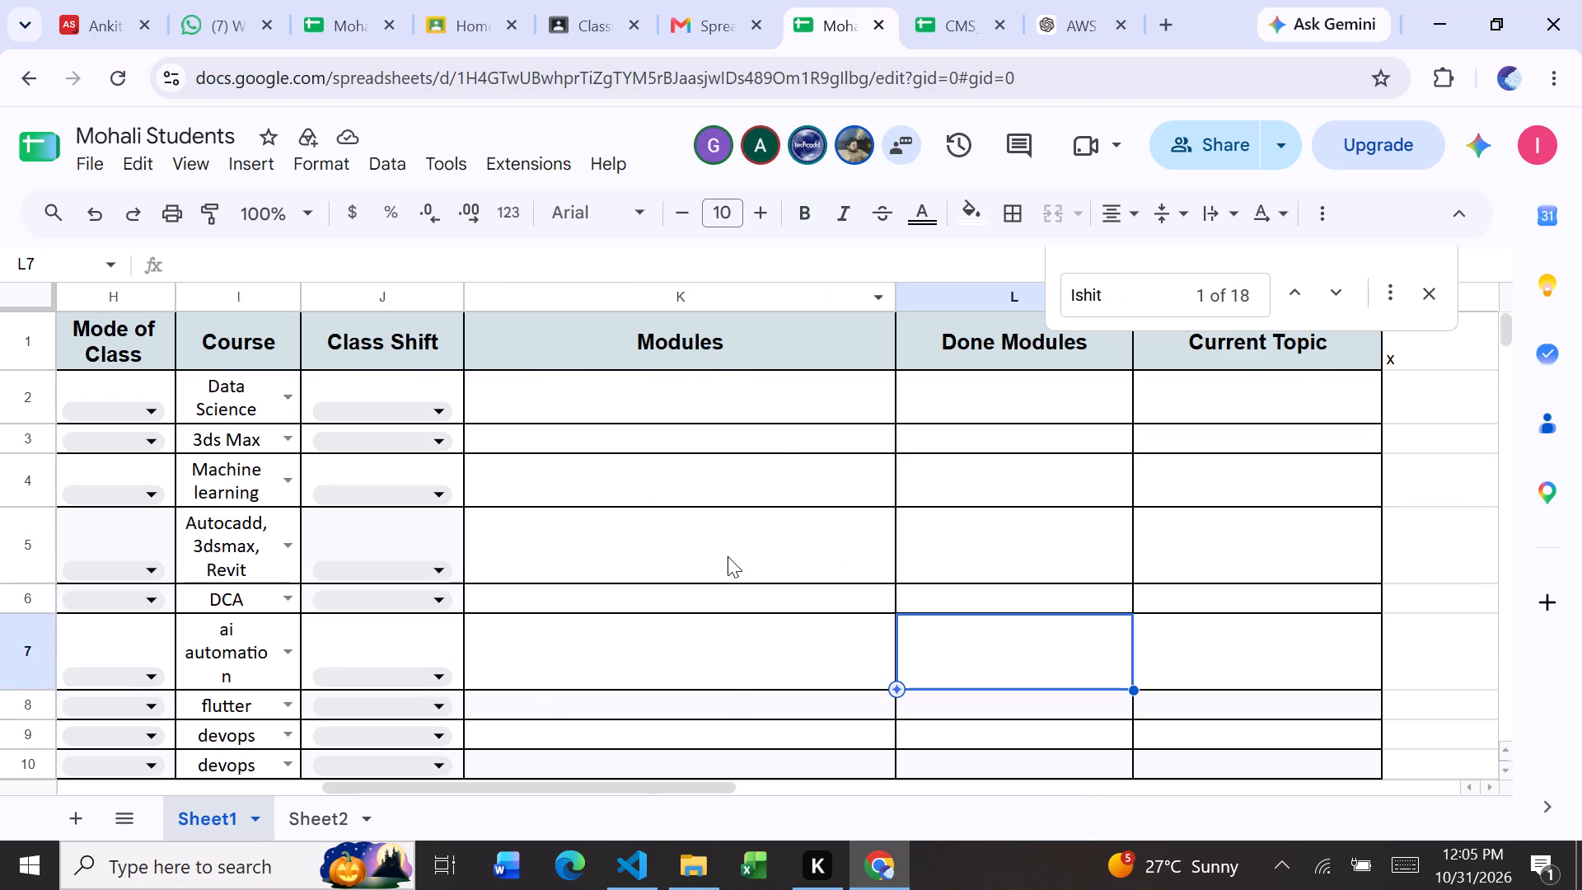
{"action": "scroll", "coordinate": [728, 556], "scroll_direction": "right", "scroll_amount": 7}
{"action": "scroll", "coordinate": [728, 556], "scroll_direction": "down", "scroll_amount": 3}
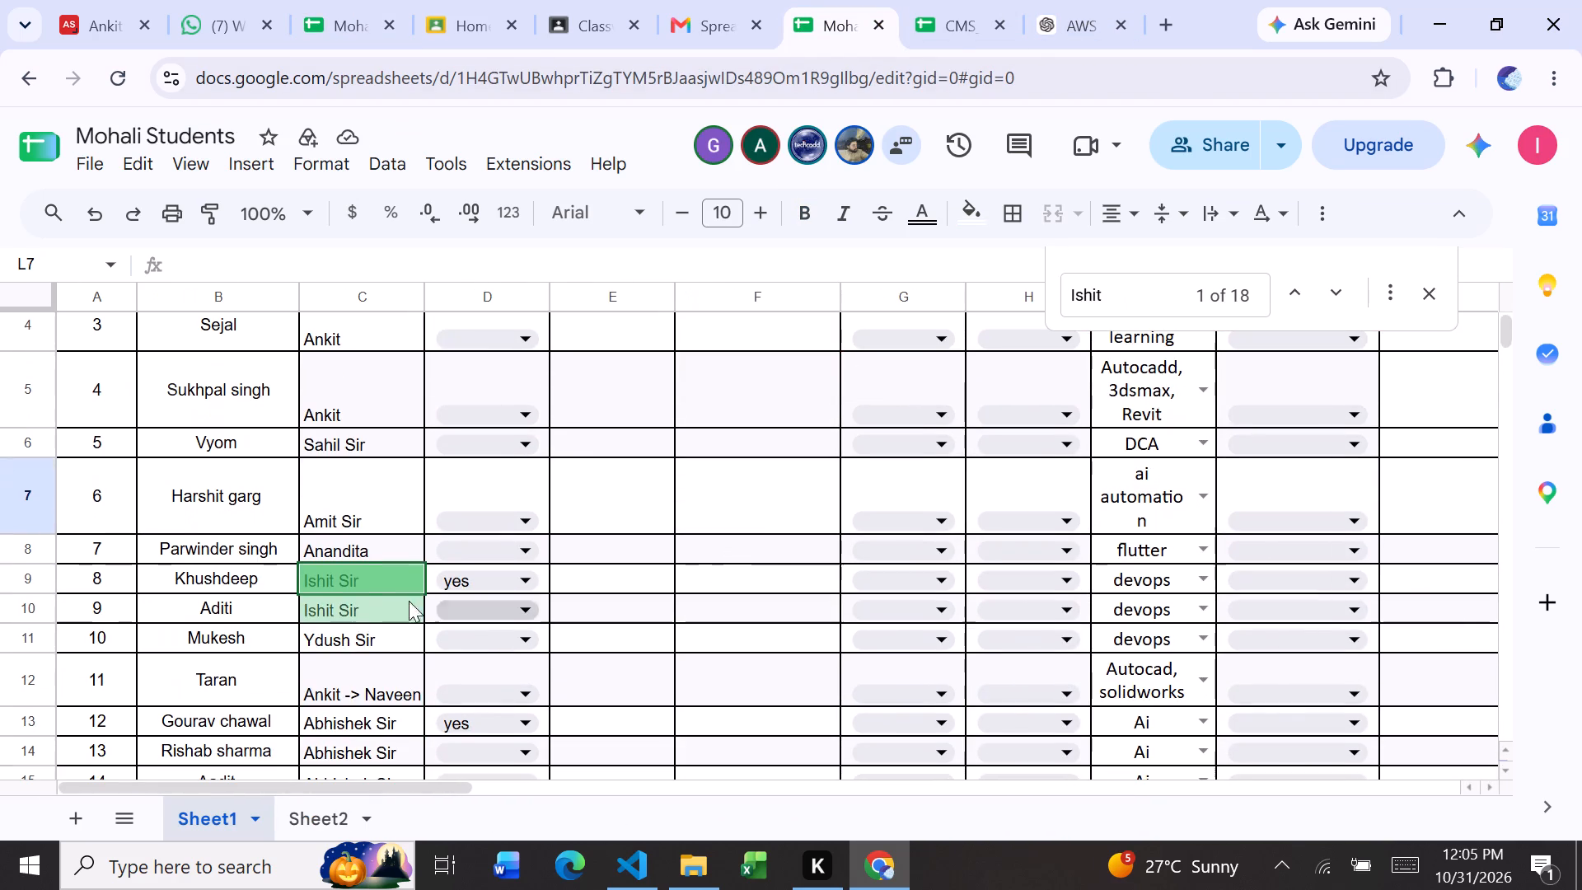
{"action": "left_click", "coordinate": [520, 607]}
{"action": "left_click", "coordinate": [461, 647]}
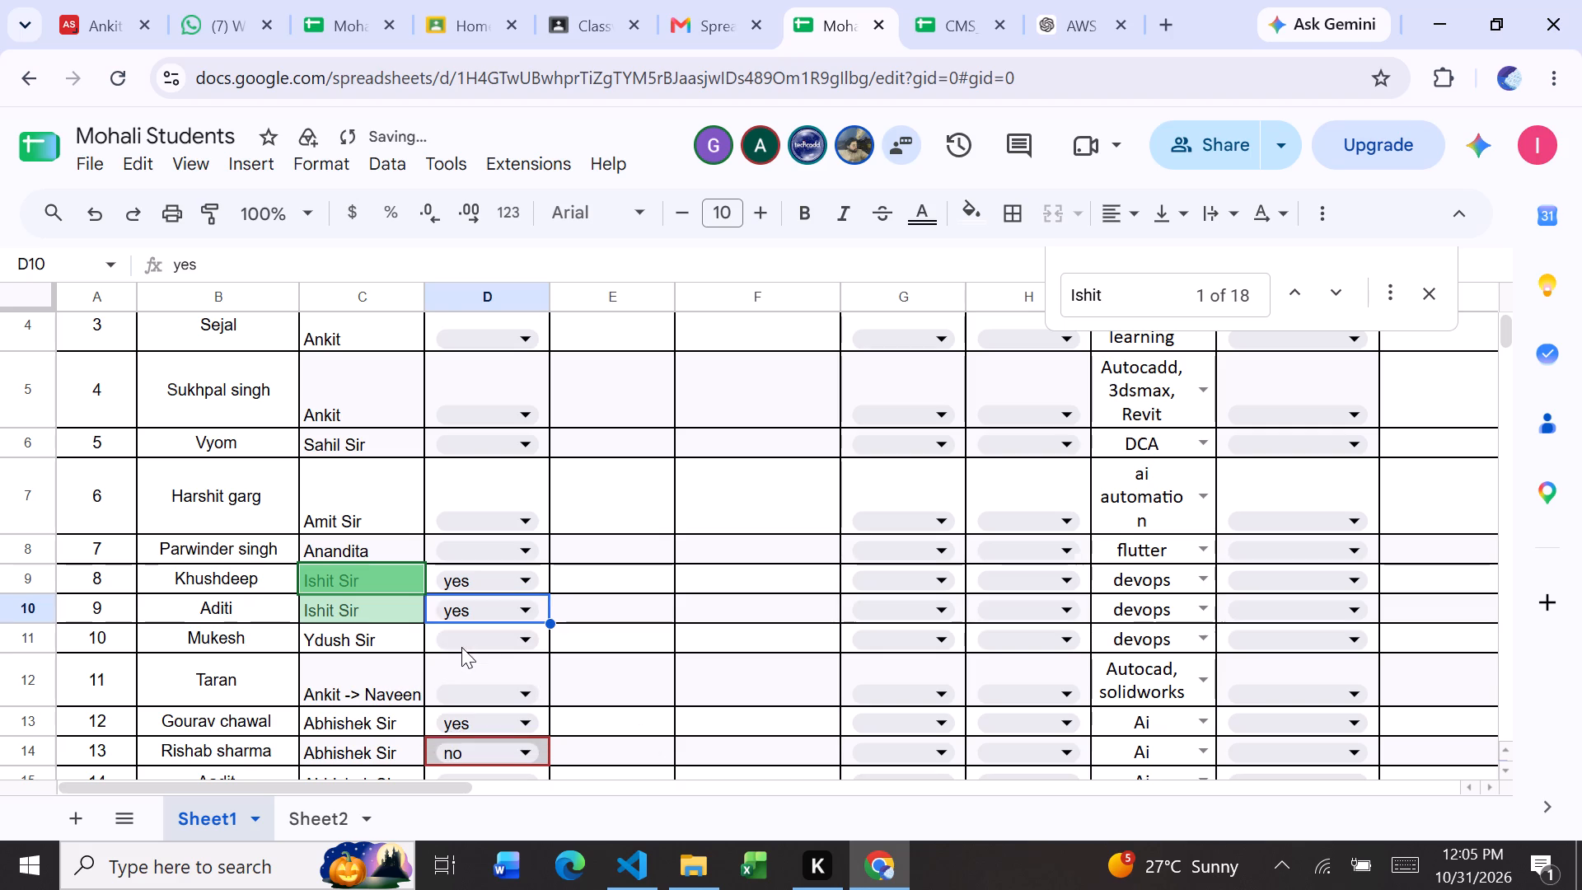
Review the highlighted rows of trainer Ishit throughout Sheet1 for details still missing.
{"action": "scroll", "coordinate": [715, 545], "scroll_direction": "up", "scroll_amount": 3}
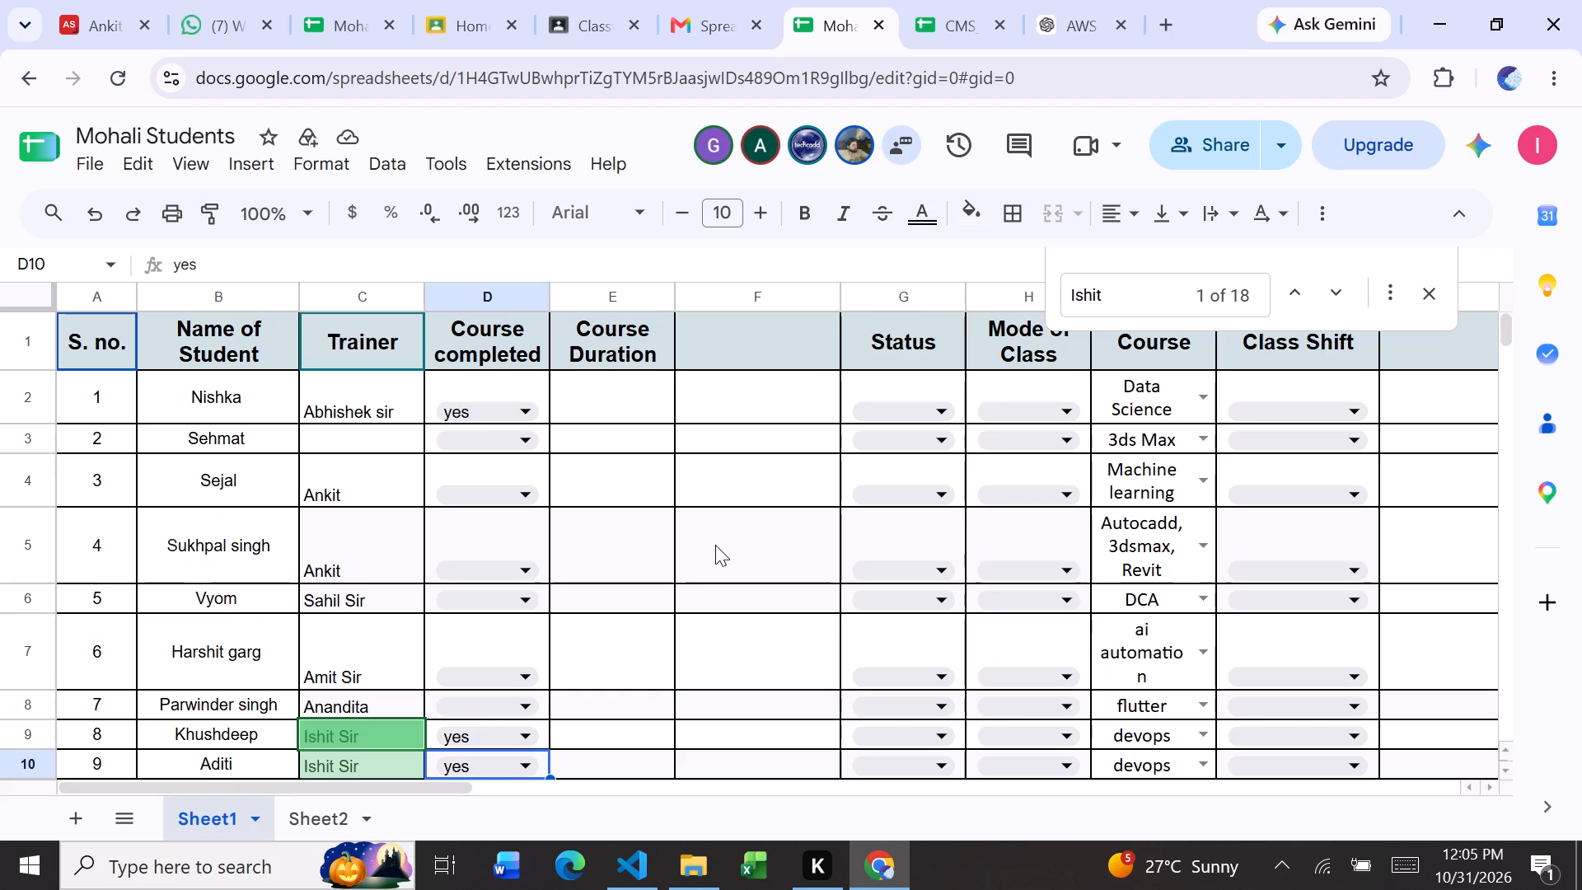
{"action": "scroll", "coordinate": [715, 545], "scroll_direction": "down", "scroll_amount": 6}
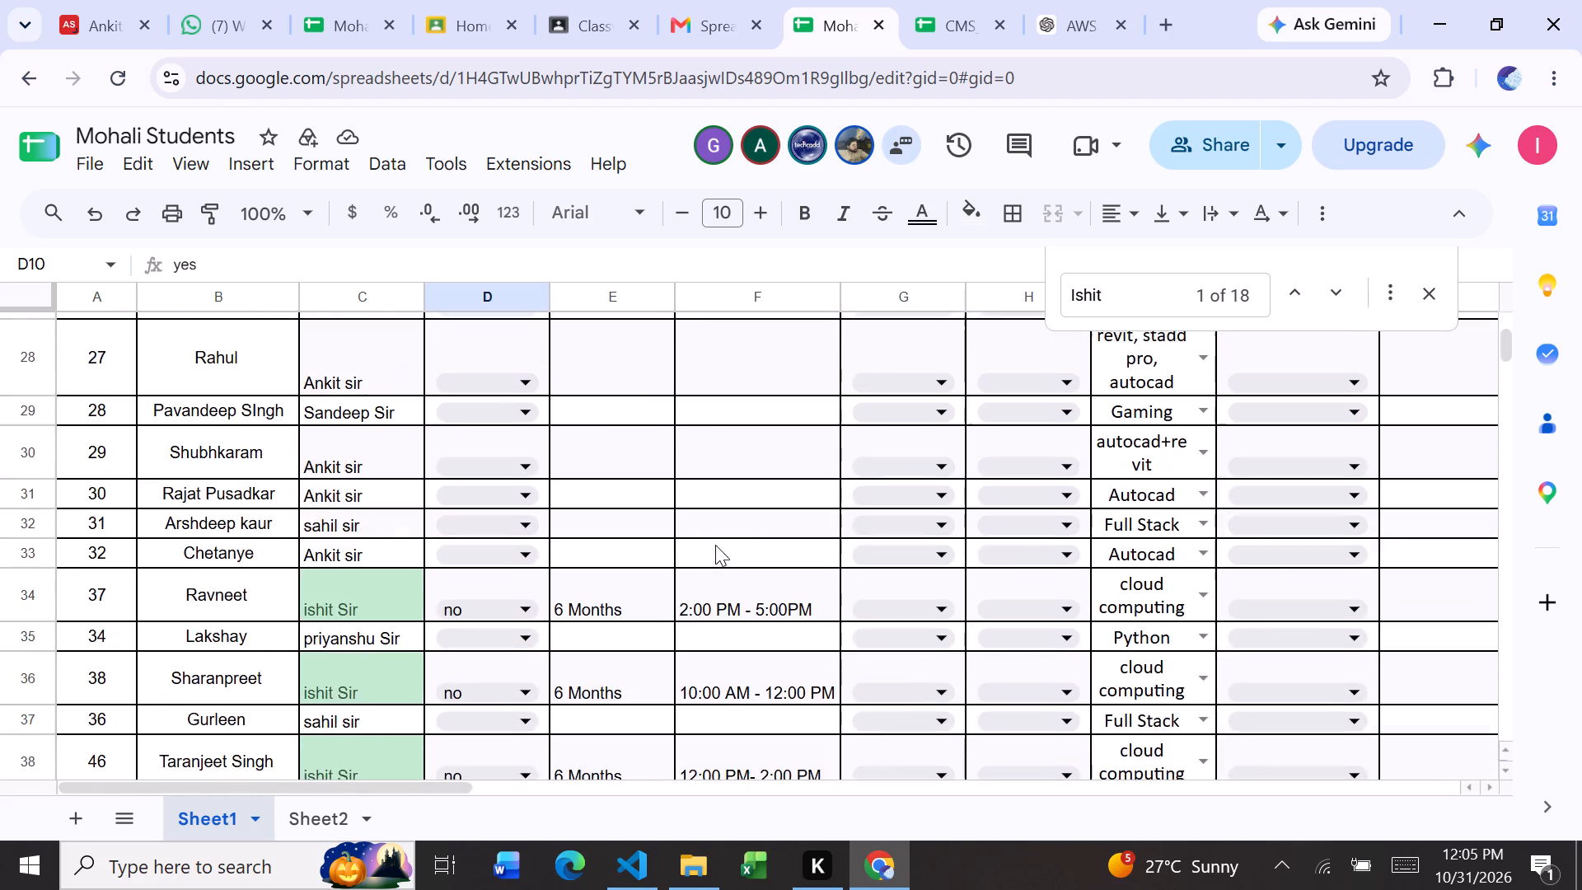
{"action": "scroll", "coordinate": [715, 545], "scroll_direction": "down", "scroll_amount": 11}
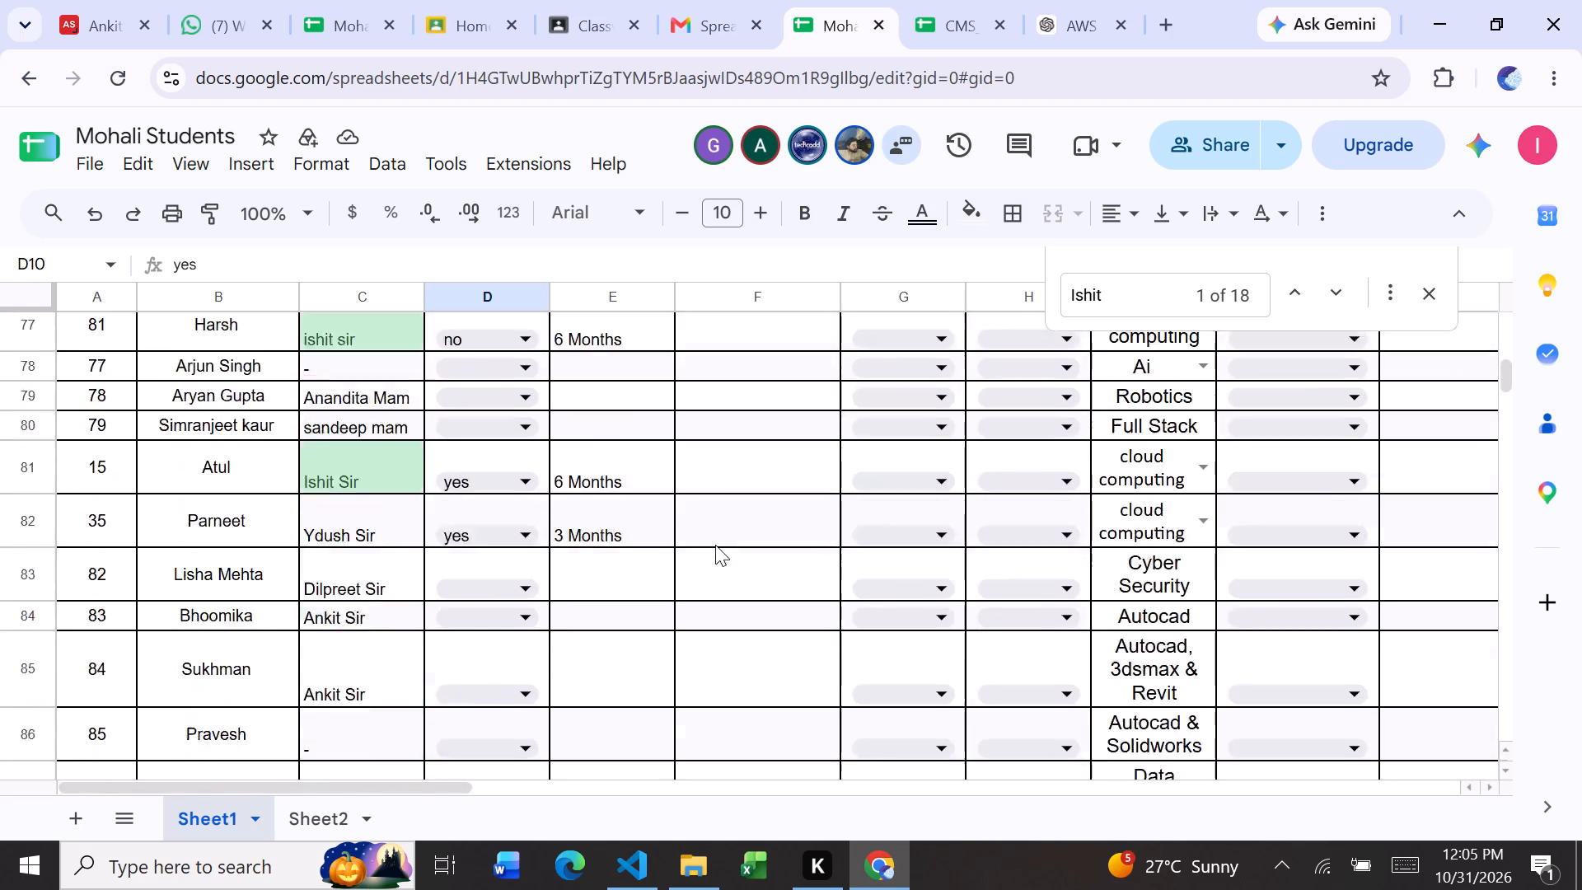
{"action": "scroll", "coordinate": [715, 545], "scroll_direction": "down", "scroll_amount": 4}
{"action": "scroll", "coordinate": [715, 545], "scroll_direction": "up", "scroll_amount": 2}
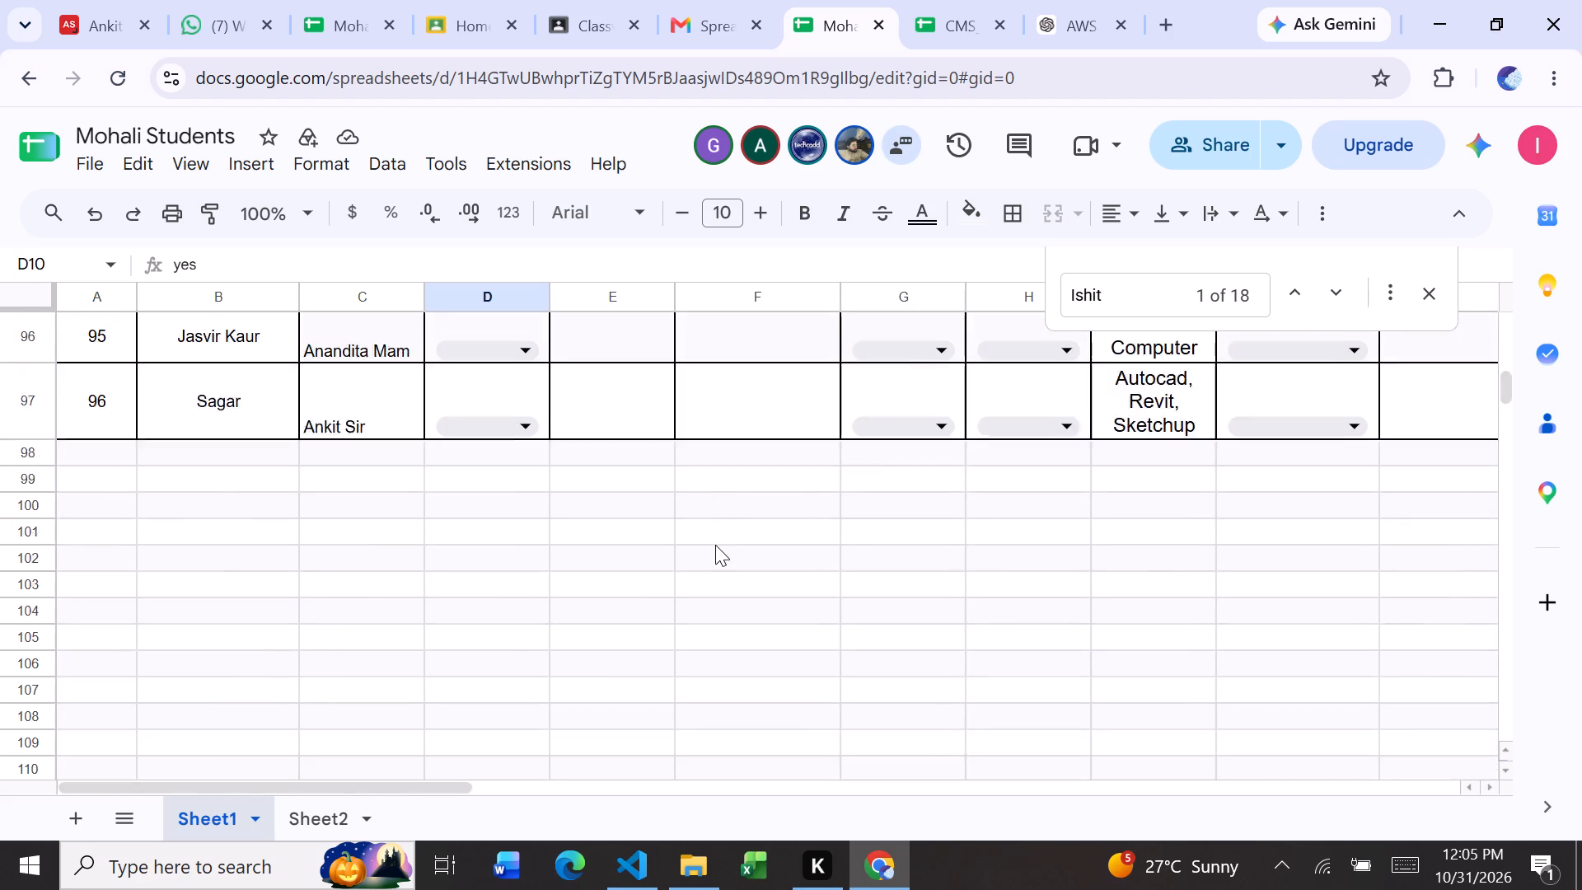
{"action": "scroll", "coordinate": [715, 545], "scroll_direction": "up", "scroll_amount": 9}
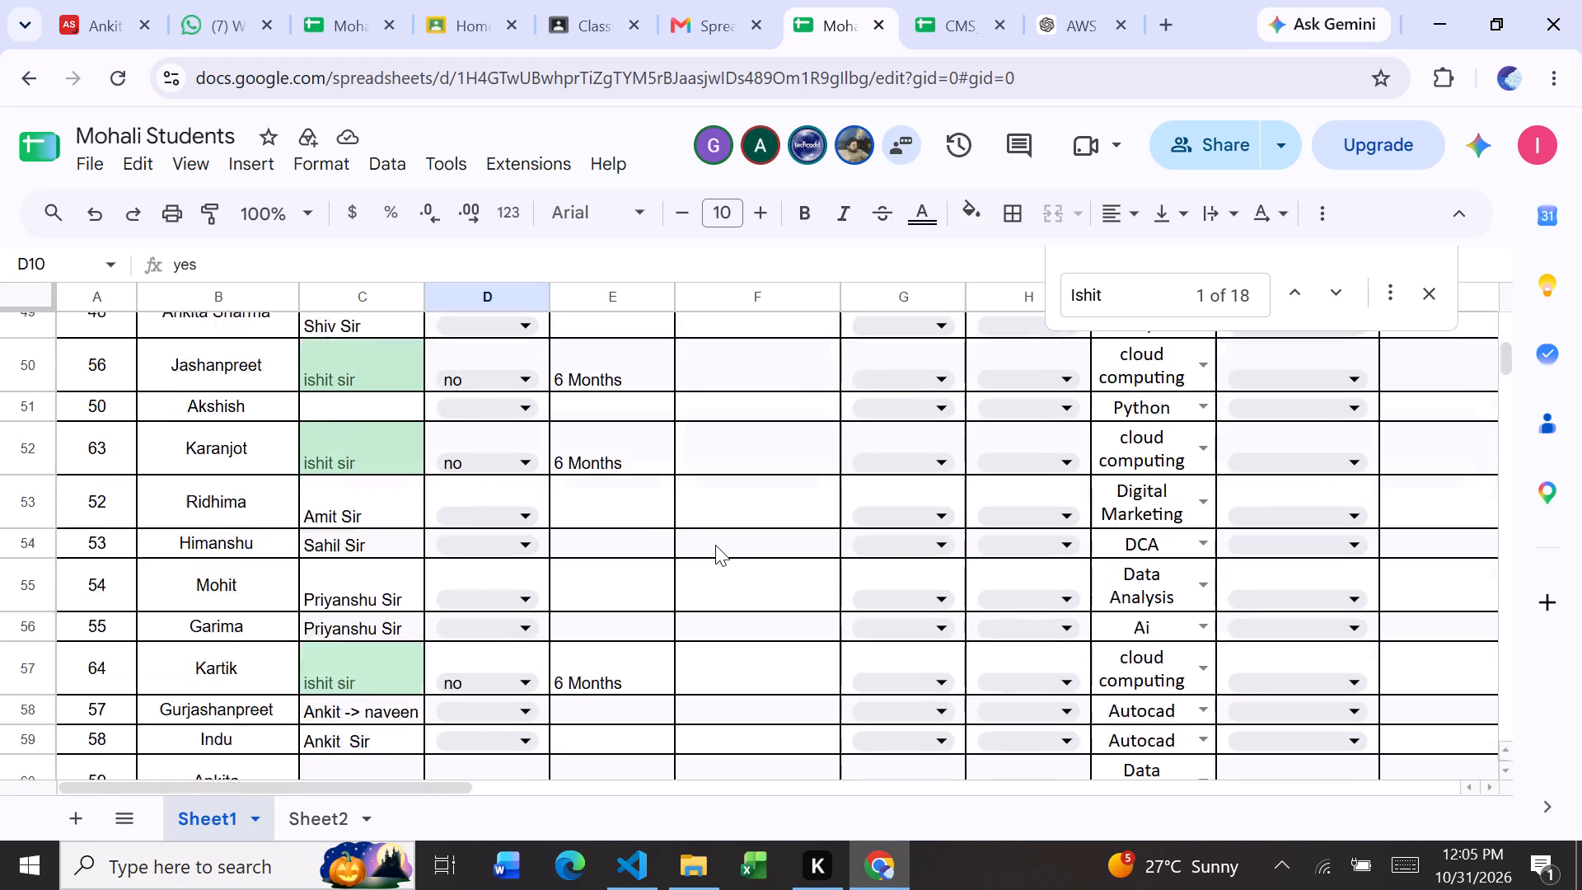
{"action": "scroll", "coordinate": [715, 545], "scroll_direction": "up", "scroll_amount": 7}
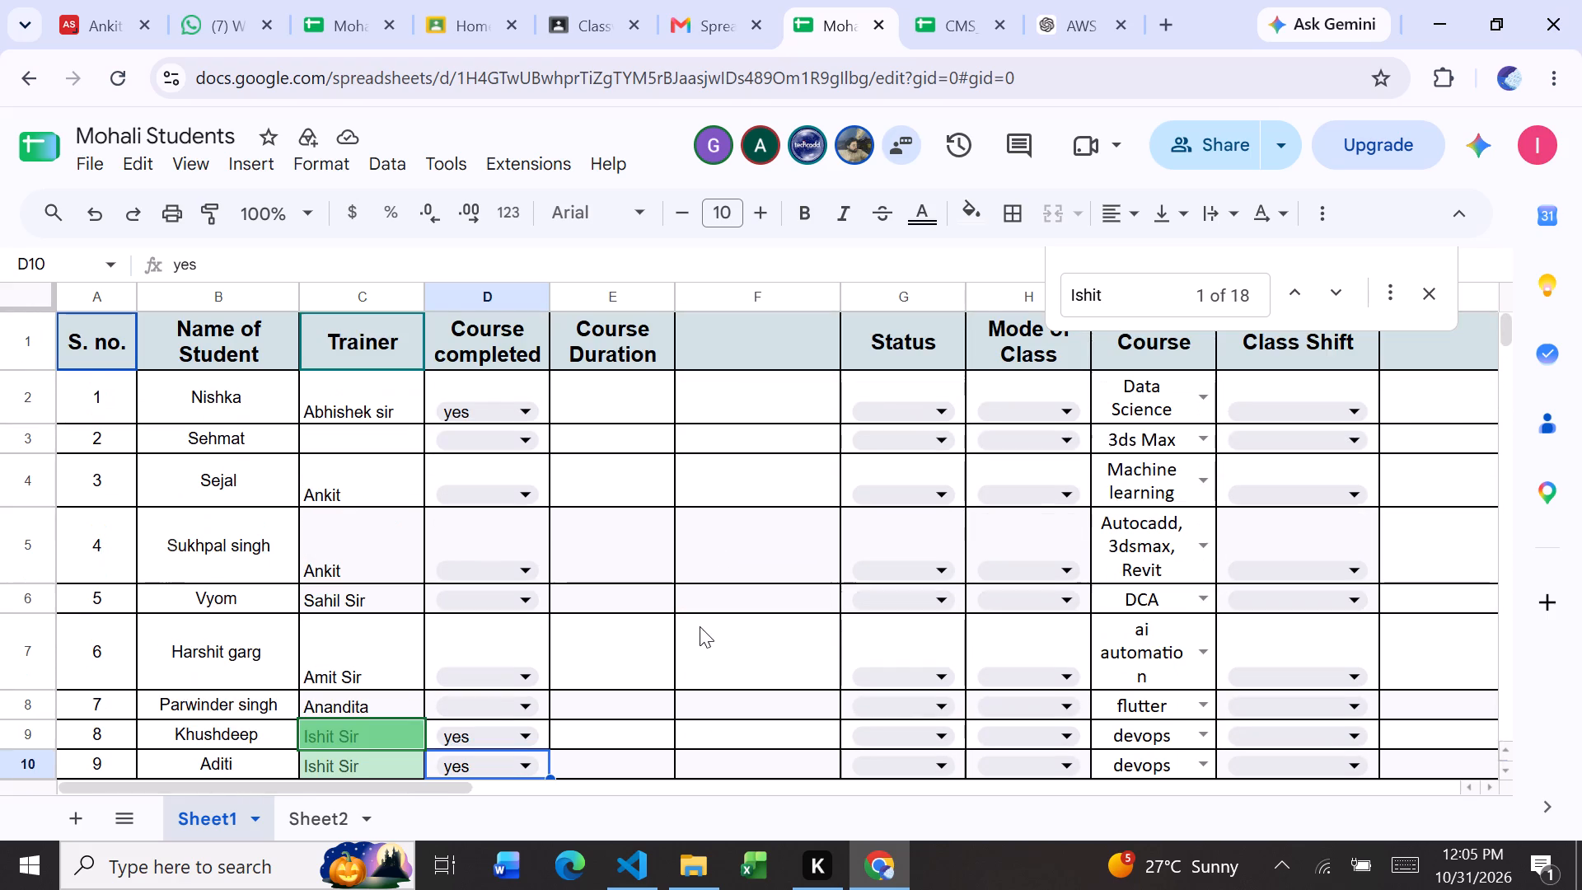
Set the row 16 cloud computing student's Status to Active (Join Regular Class) and Mode of Class to Online.
{"action": "scroll", "coordinate": [700, 626], "scroll_direction": "down", "scroll_amount": 2}
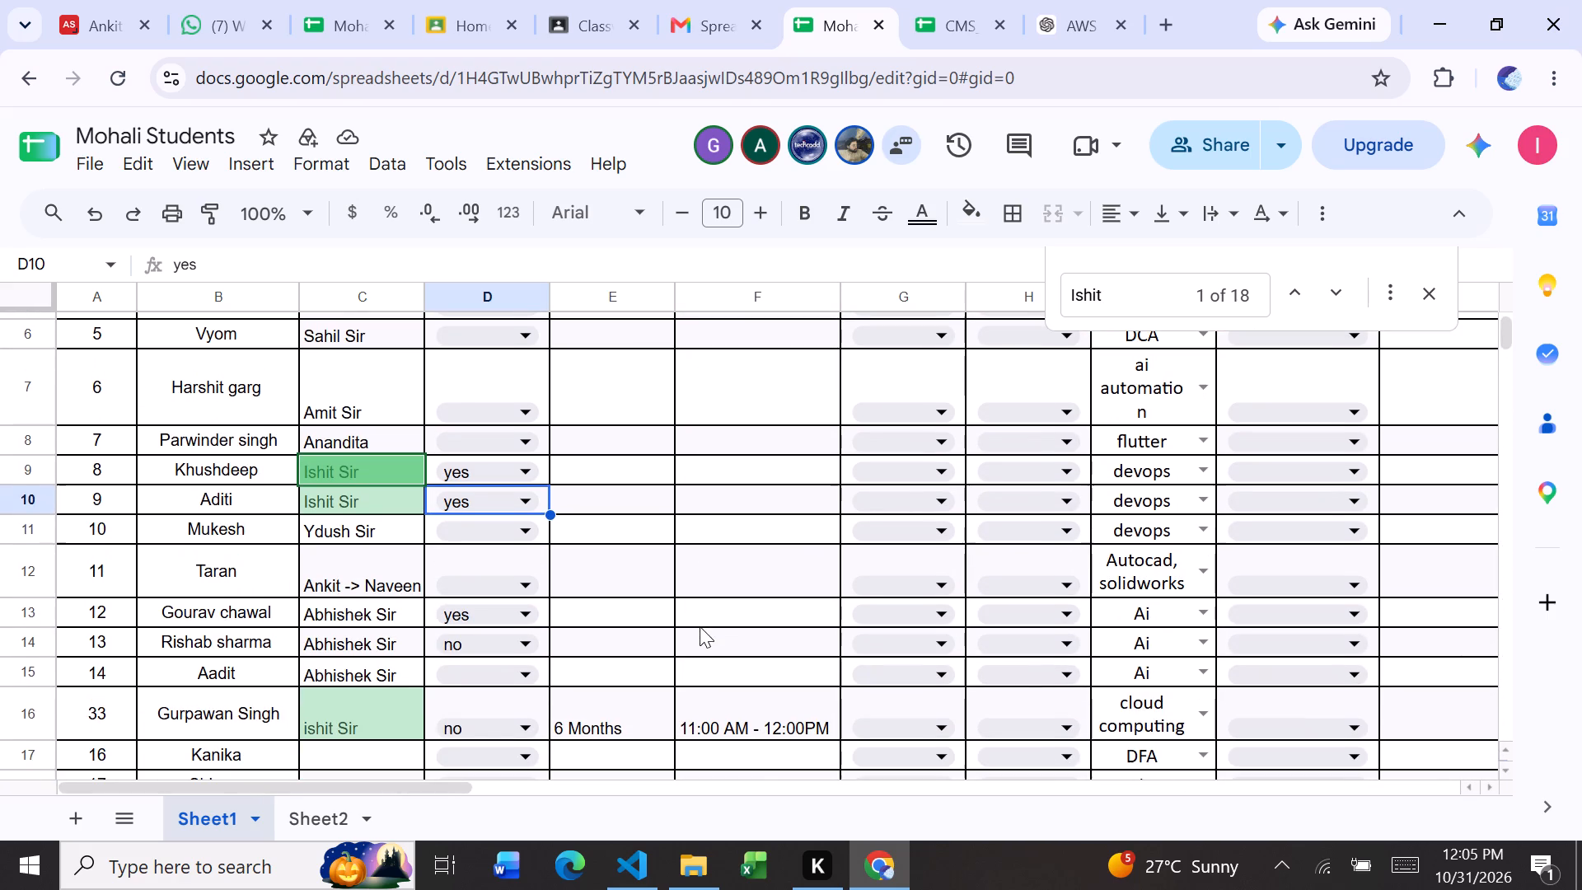
{"action": "scroll", "coordinate": [553, 588], "scroll_direction": "down", "scroll_amount": 1}
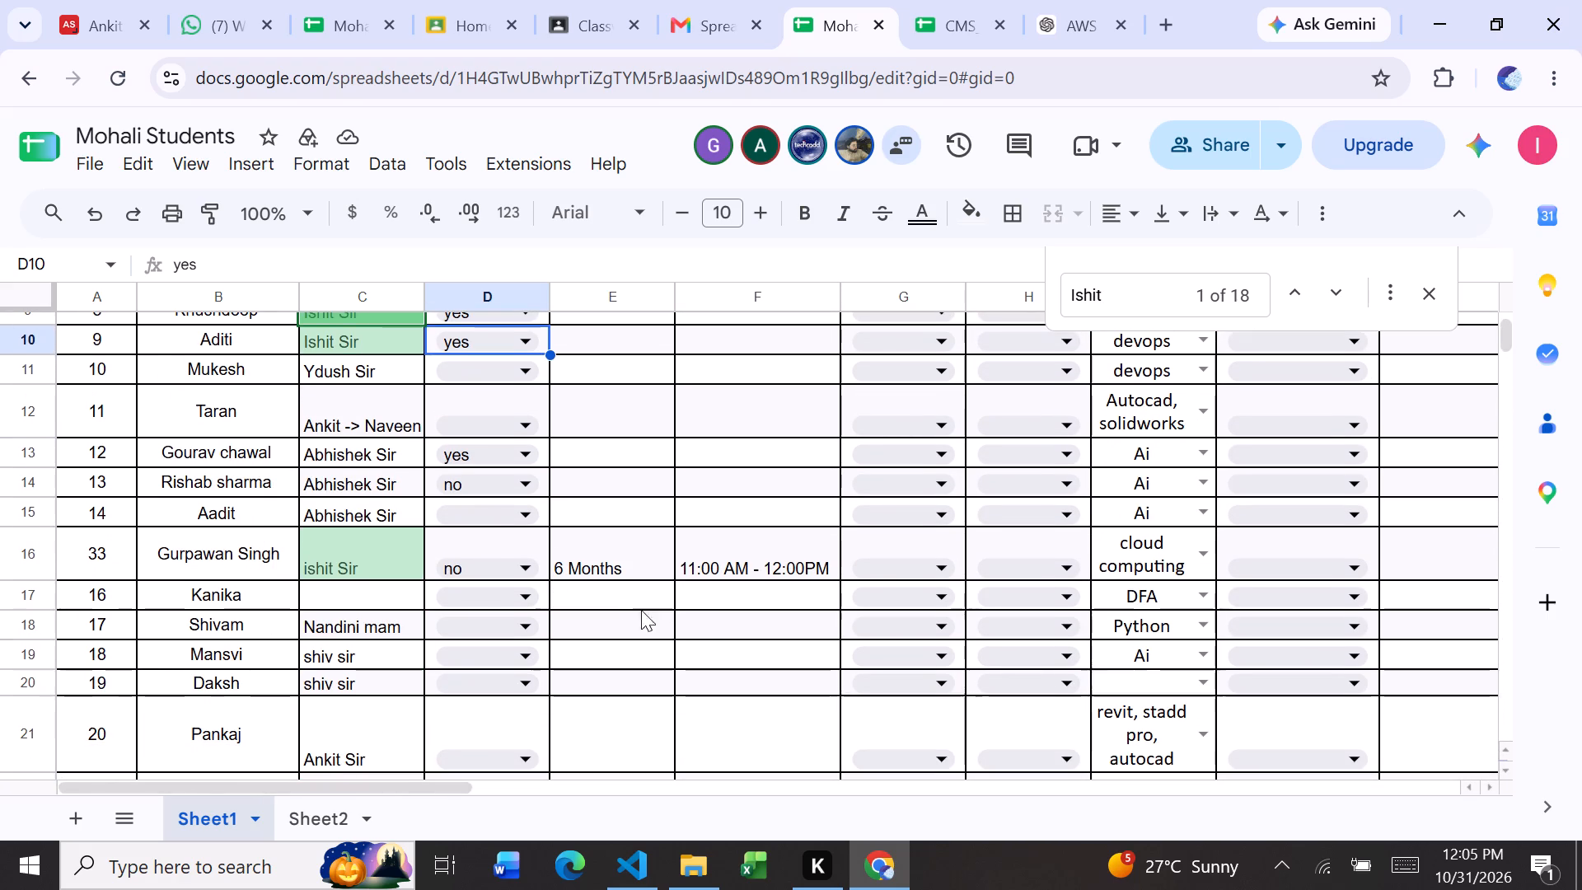
{"action": "scroll", "coordinate": [614, 615], "scroll_direction": "up", "scroll_amount": 4}
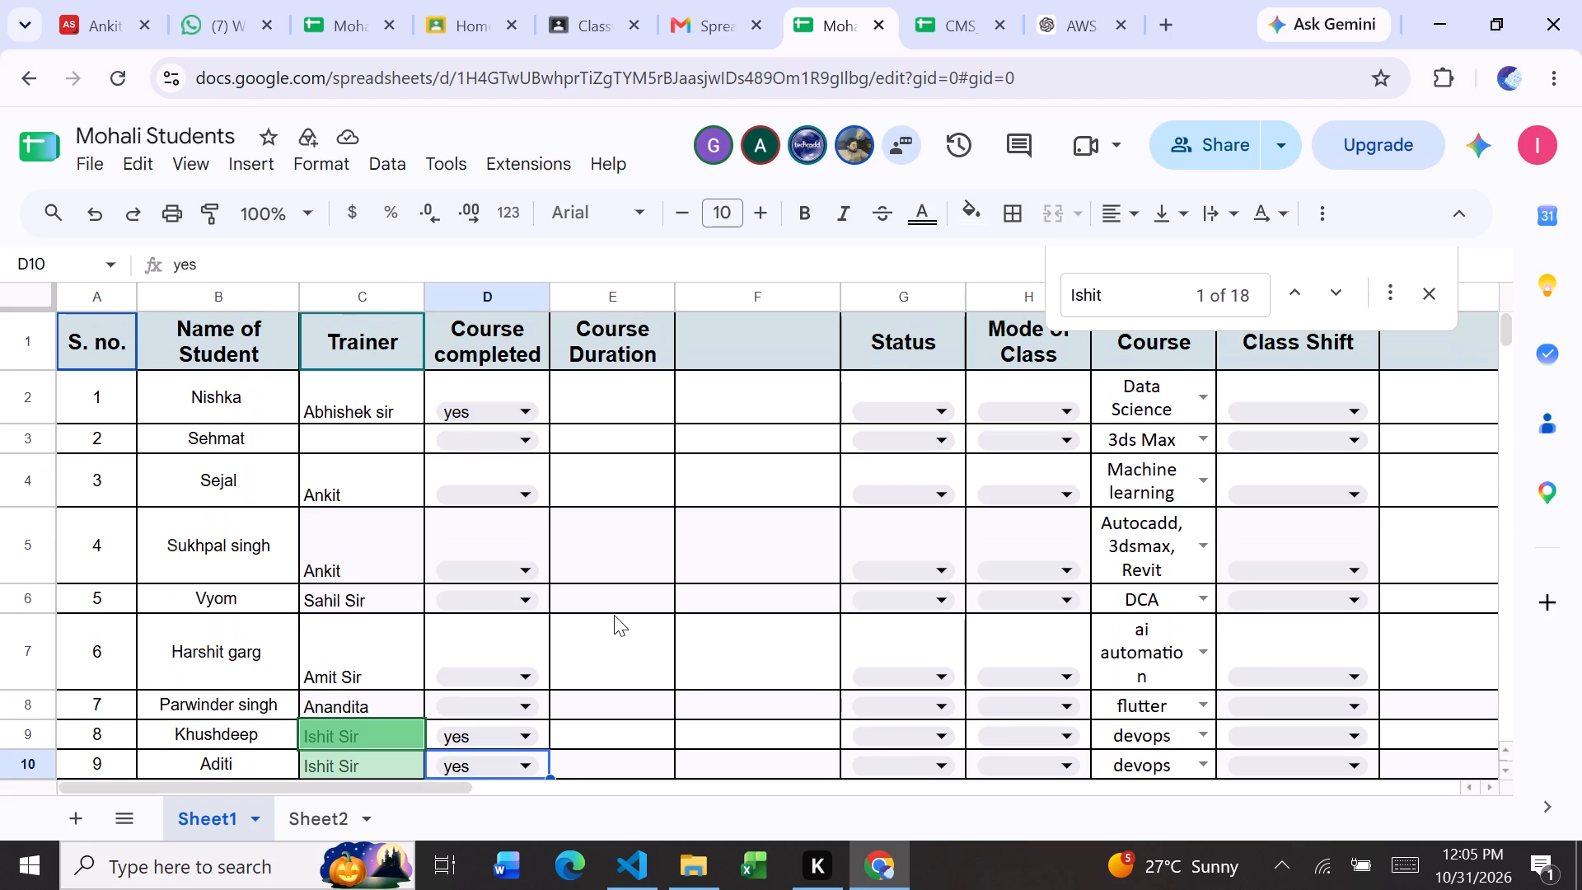
{"action": "scroll", "coordinate": [719, 625], "scroll_direction": "down", "scroll_amount": 1}
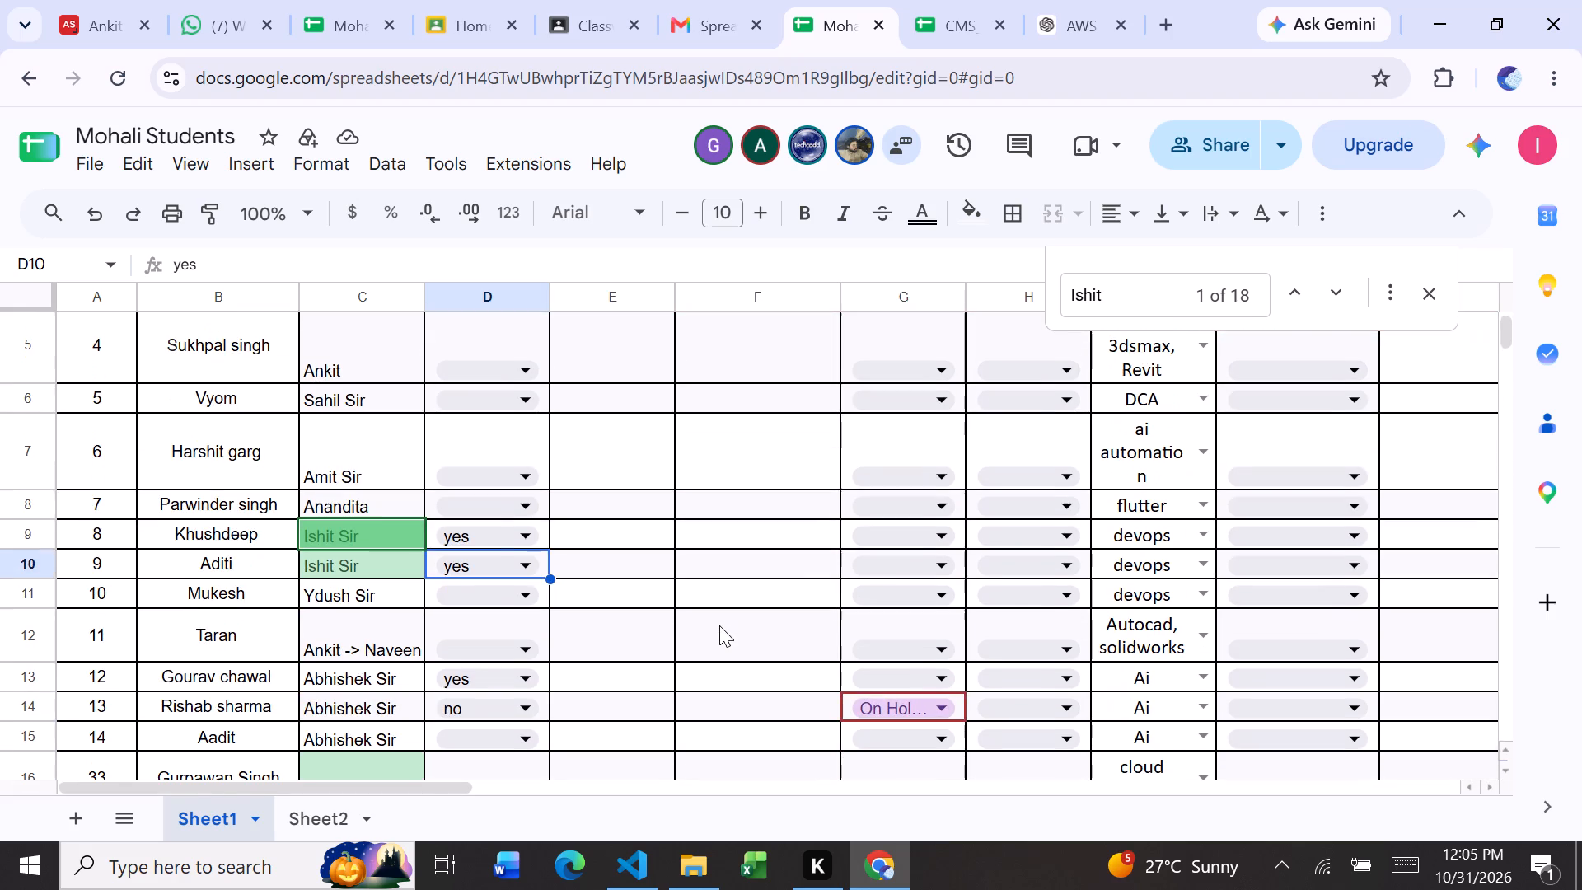
{"action": "scroll", "coordinate": [719, 625], "scroll_direction": "down", "scroll_amount": 2}
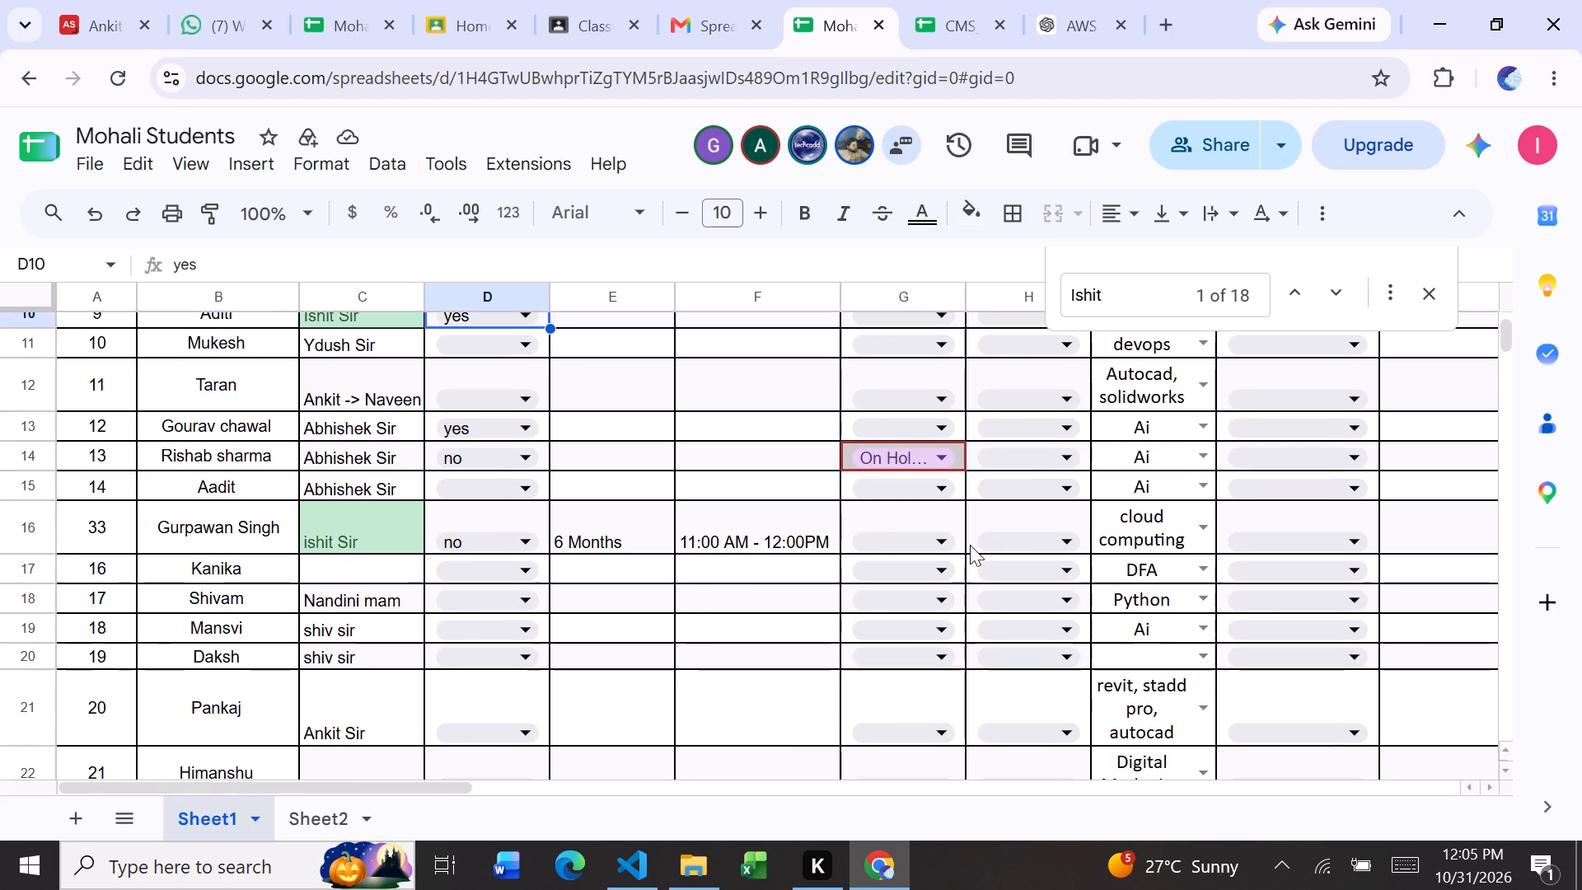
{"action": "scroll", "coordinate": [943, 553], "scroll_direction": "up", "scroll_amount": 2}
{"action": "scroll", "coordinate": [943, 553], "scroll_direction": "down", "scroll_amount": 2}
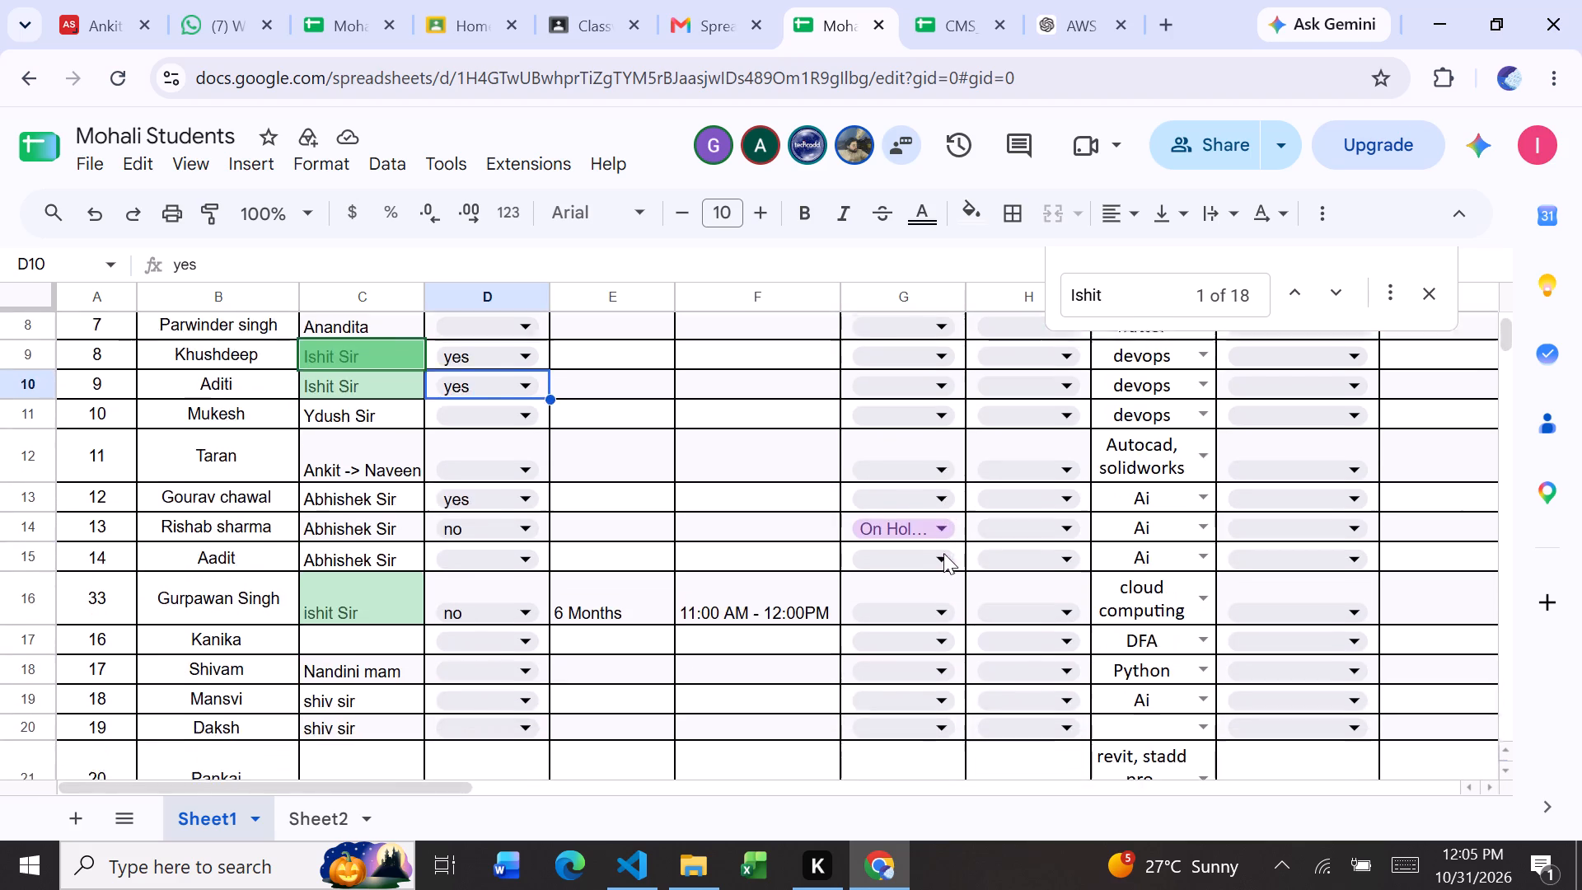
{"action": "scroll", "coordinate": [943, 553], "scroll_direction": "down", "scroll_amount": 1}
{"action": "left_click", "coordinate": [946, 535]}
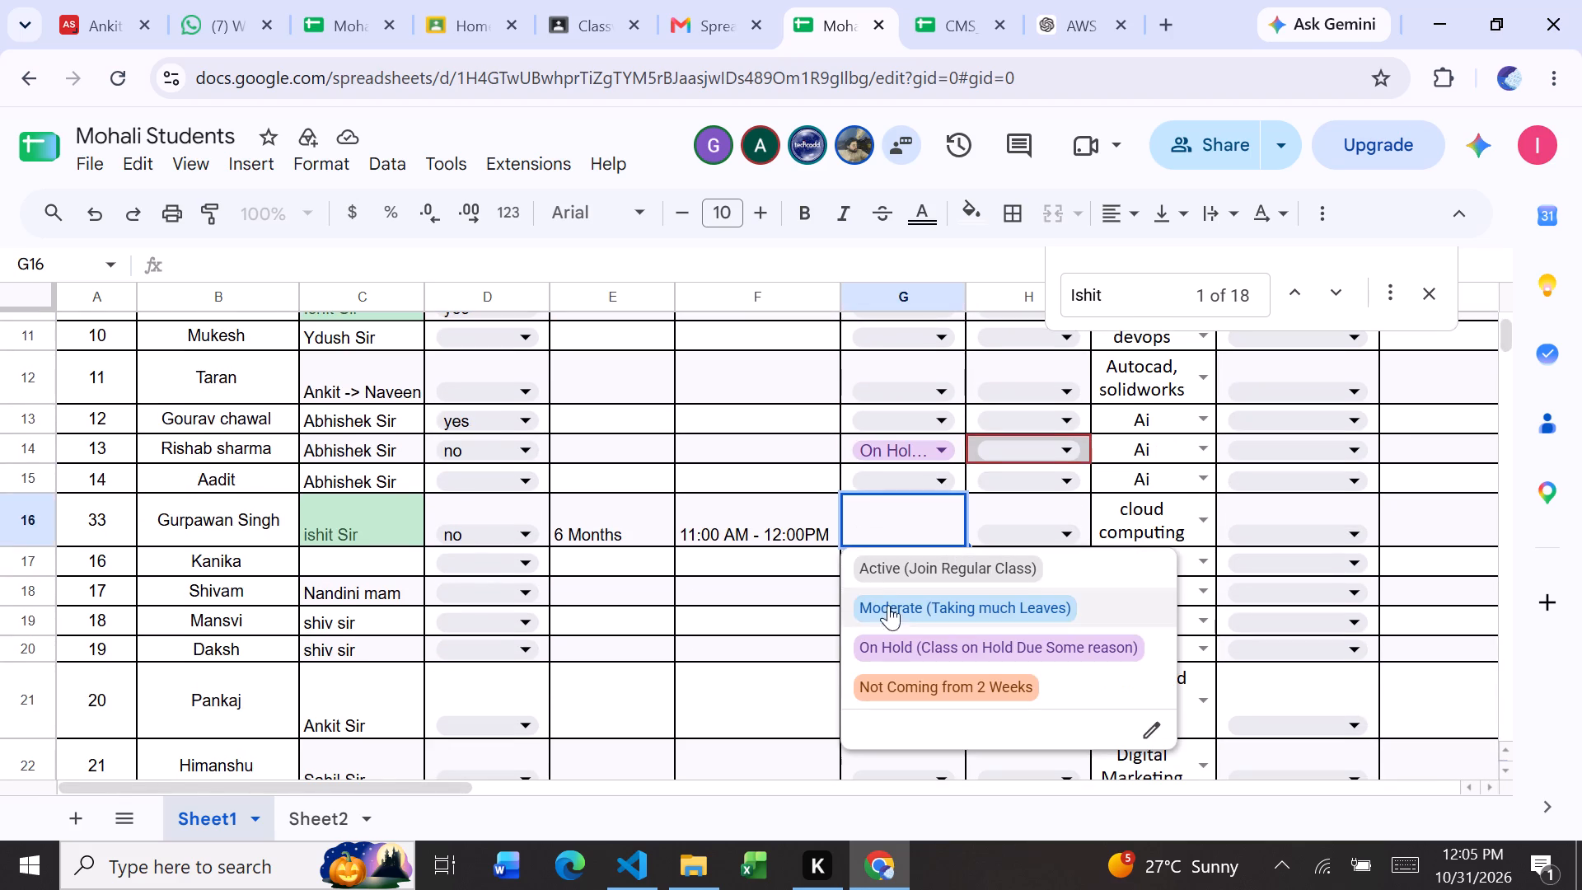
{"action": "left_click", "coordinate": [895, 560]}
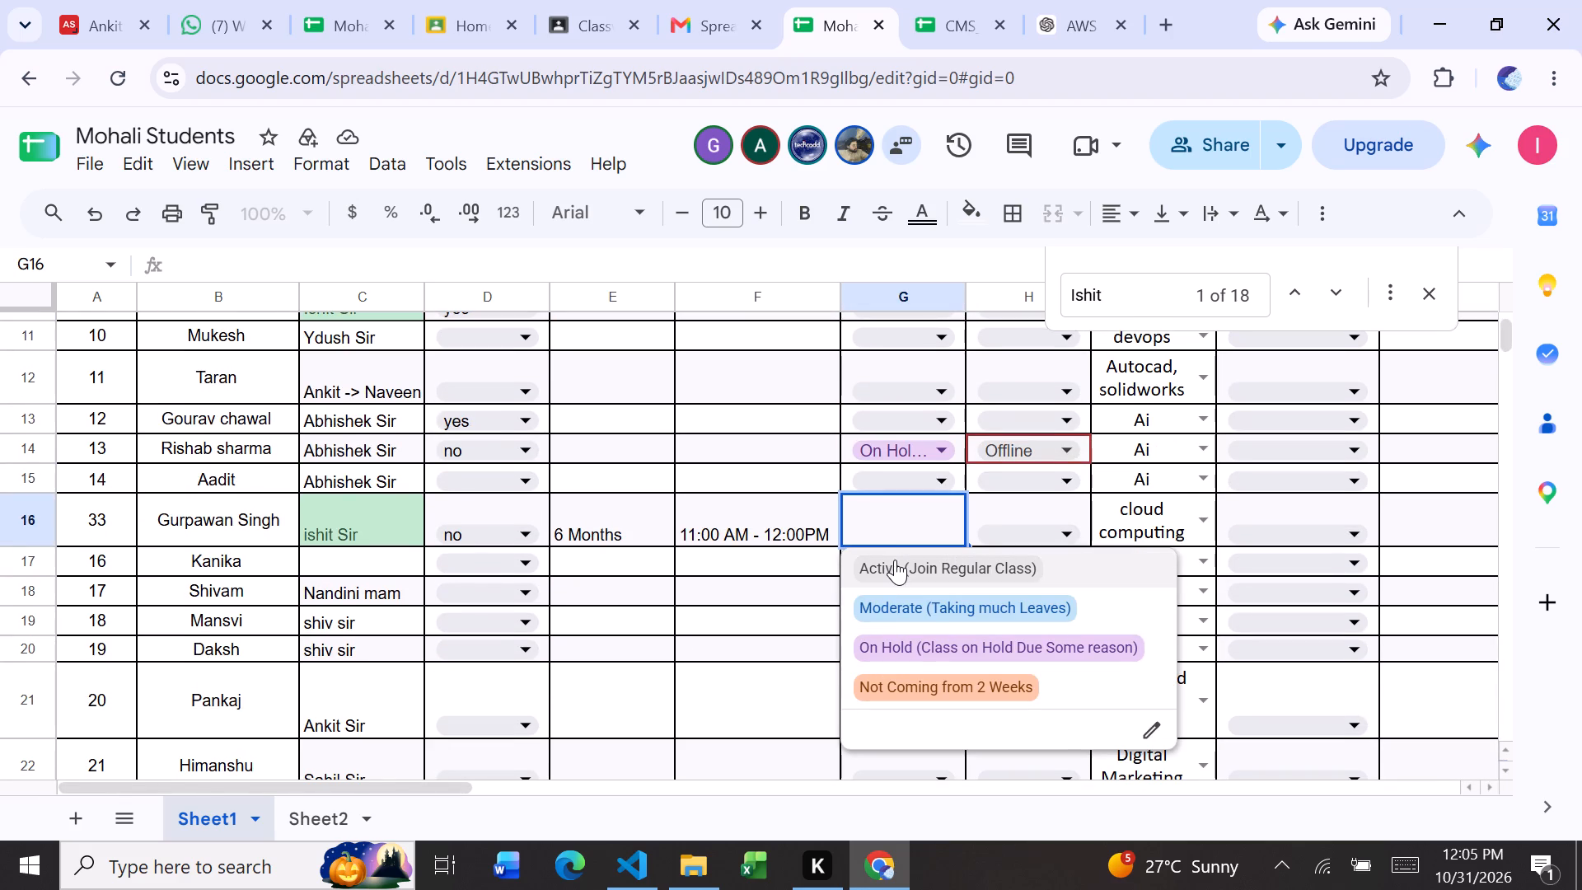
{"action": "scroll", "coordinate": [1058, 534], "scroll_direction": "up", "scroll_amount": 4}
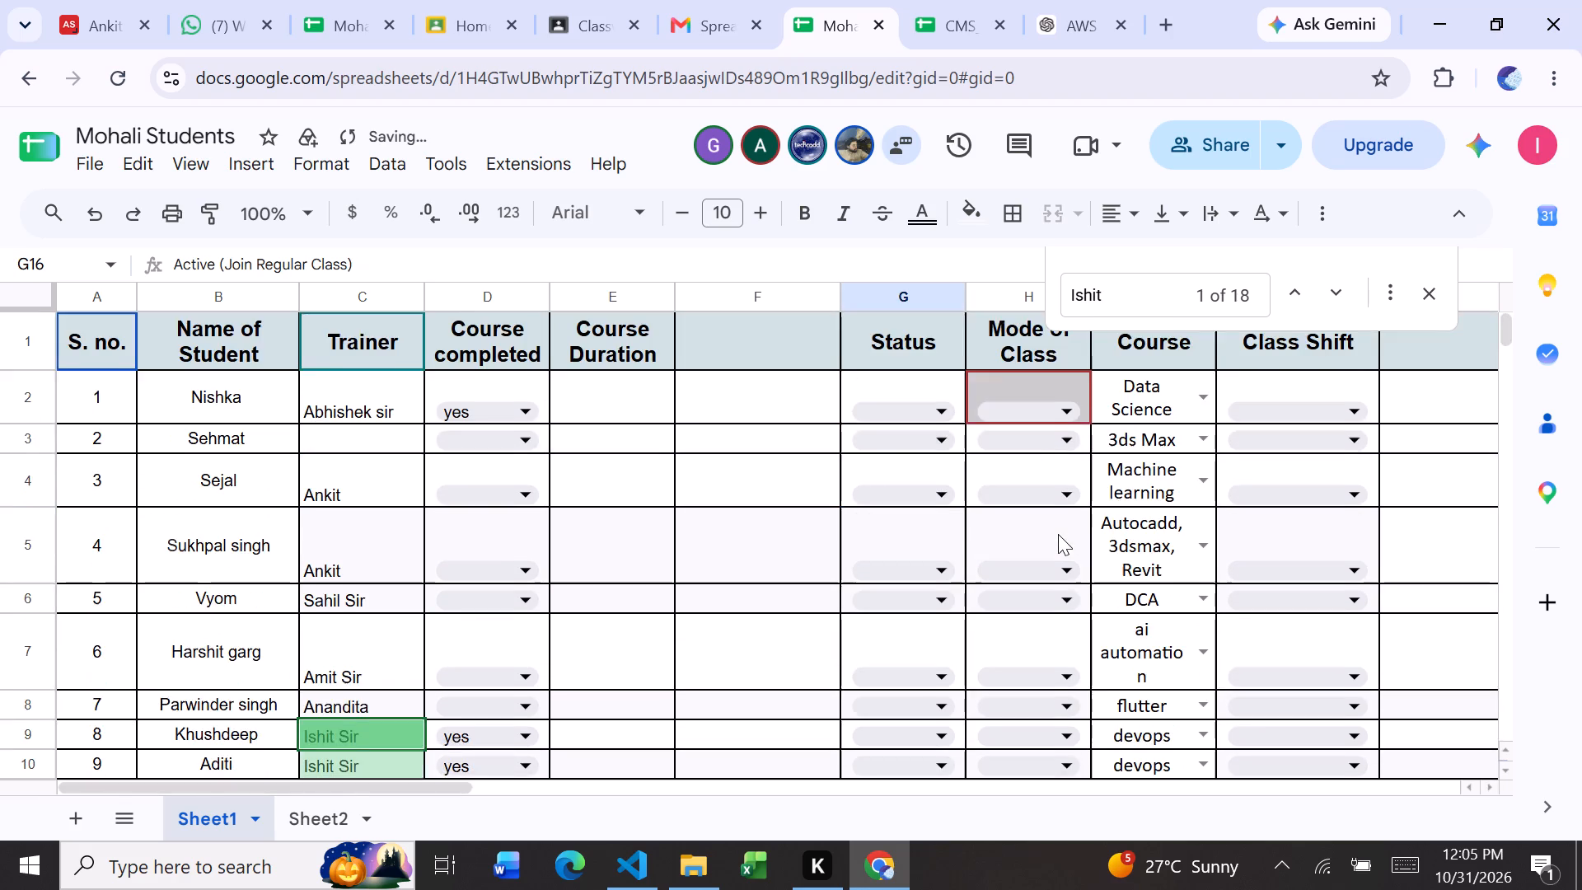
{"action": "scroll", "coordinate": [1058, 534], "scroll_direction": "down", "scroll_amount": 3}
{"action": "left_click", "coordinate": [1068, 545]}
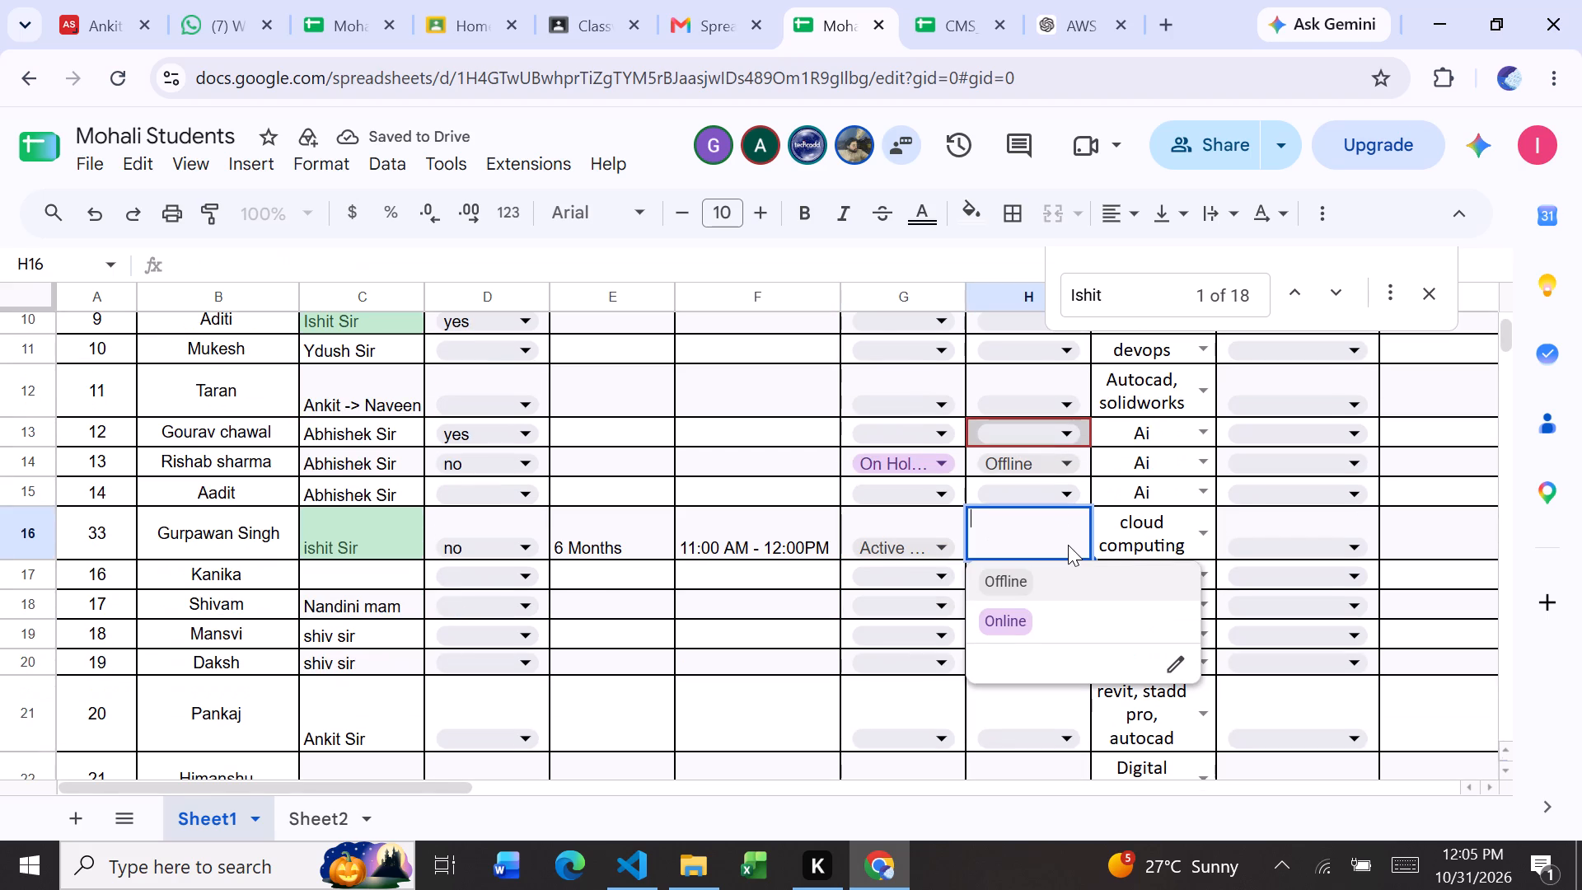
{"action": "left_click", "coordinate": [1004, 615]}
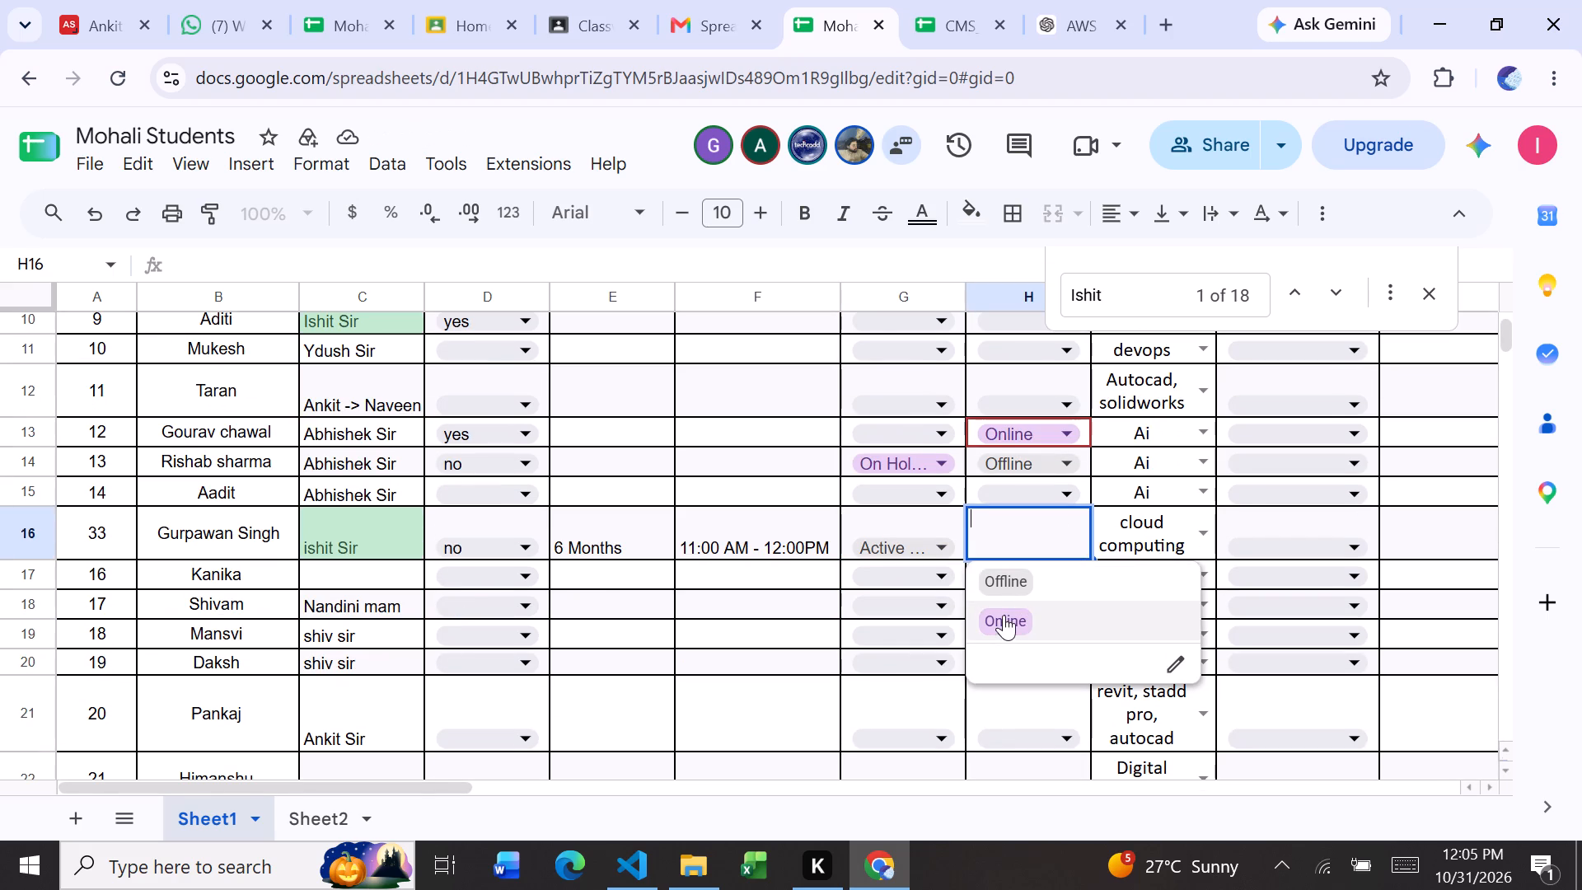
Set Class Shift to No for the cloud computing student in row 16.
{"action": "left_click", "coordinate": [1357, 550]}
{"action": "scroll", "coordinate": [1338, 553], "scroll_direction": "up", "scroll_amount": 4}
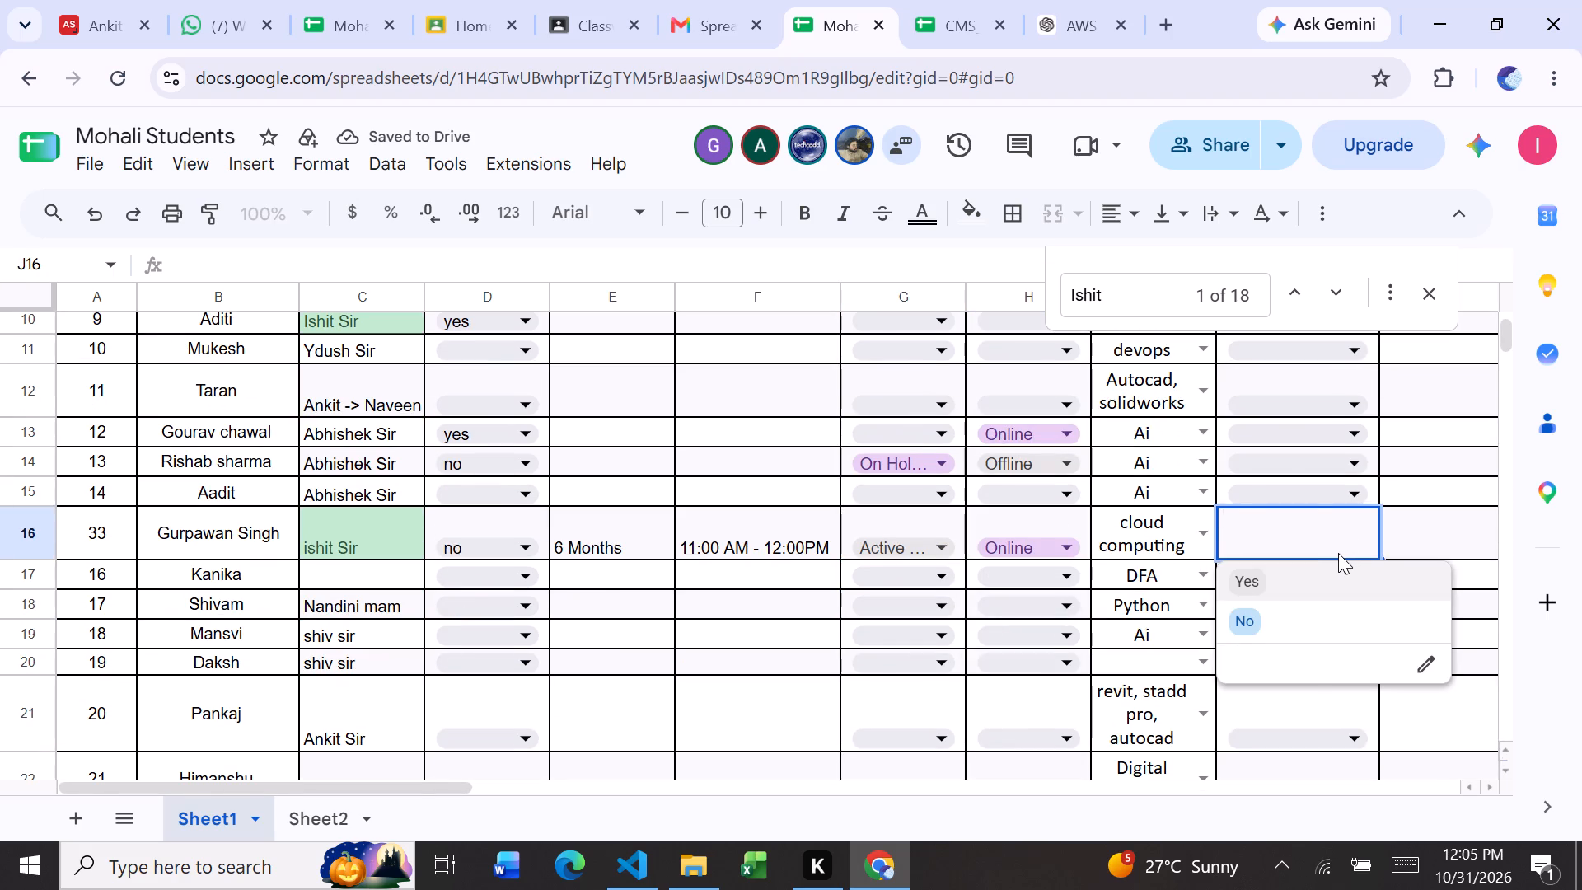
{"action": "scroll", "coordinate": [1266, 412], "scroll_direction": "up", "scroll_amount": 3}
{"action": "scroll", "coordinate": [1266, 412], "scroll_direction": "down", "scroll_amount": 2}
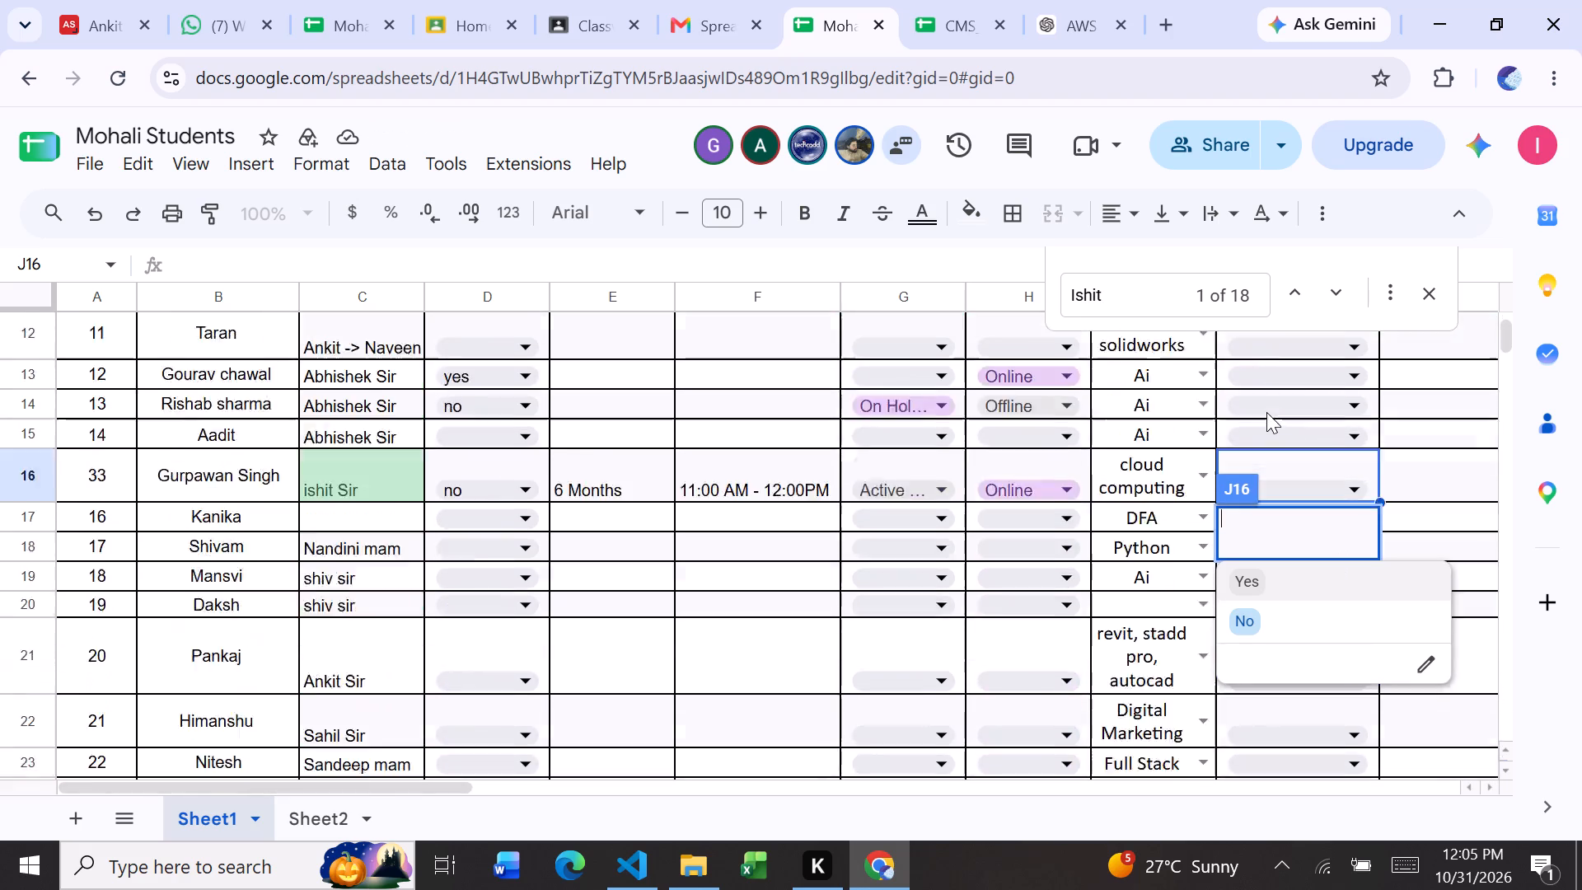
{"action": "scroll", "coordinate": [1266, 412], "scroll_direction": "down", "scroll_amount": 2}
{"action": "scroll", "coordinate": [1083, 494], "scroll_direction": "up", "scroll_amount": 1}
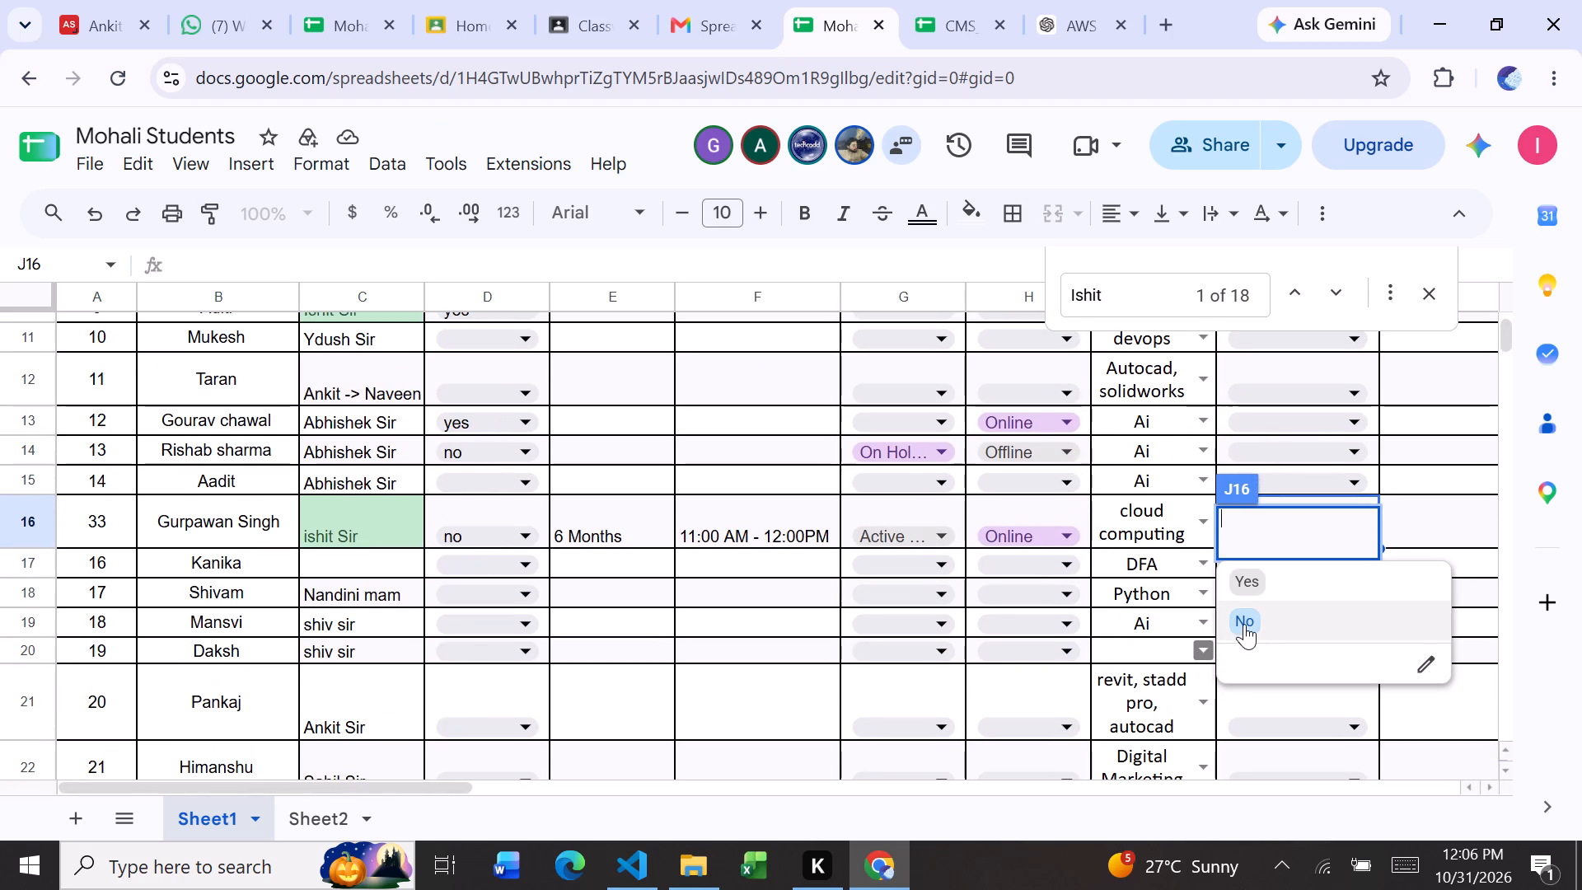
{"action": "left_click", "coordinate": [1244, 622]}
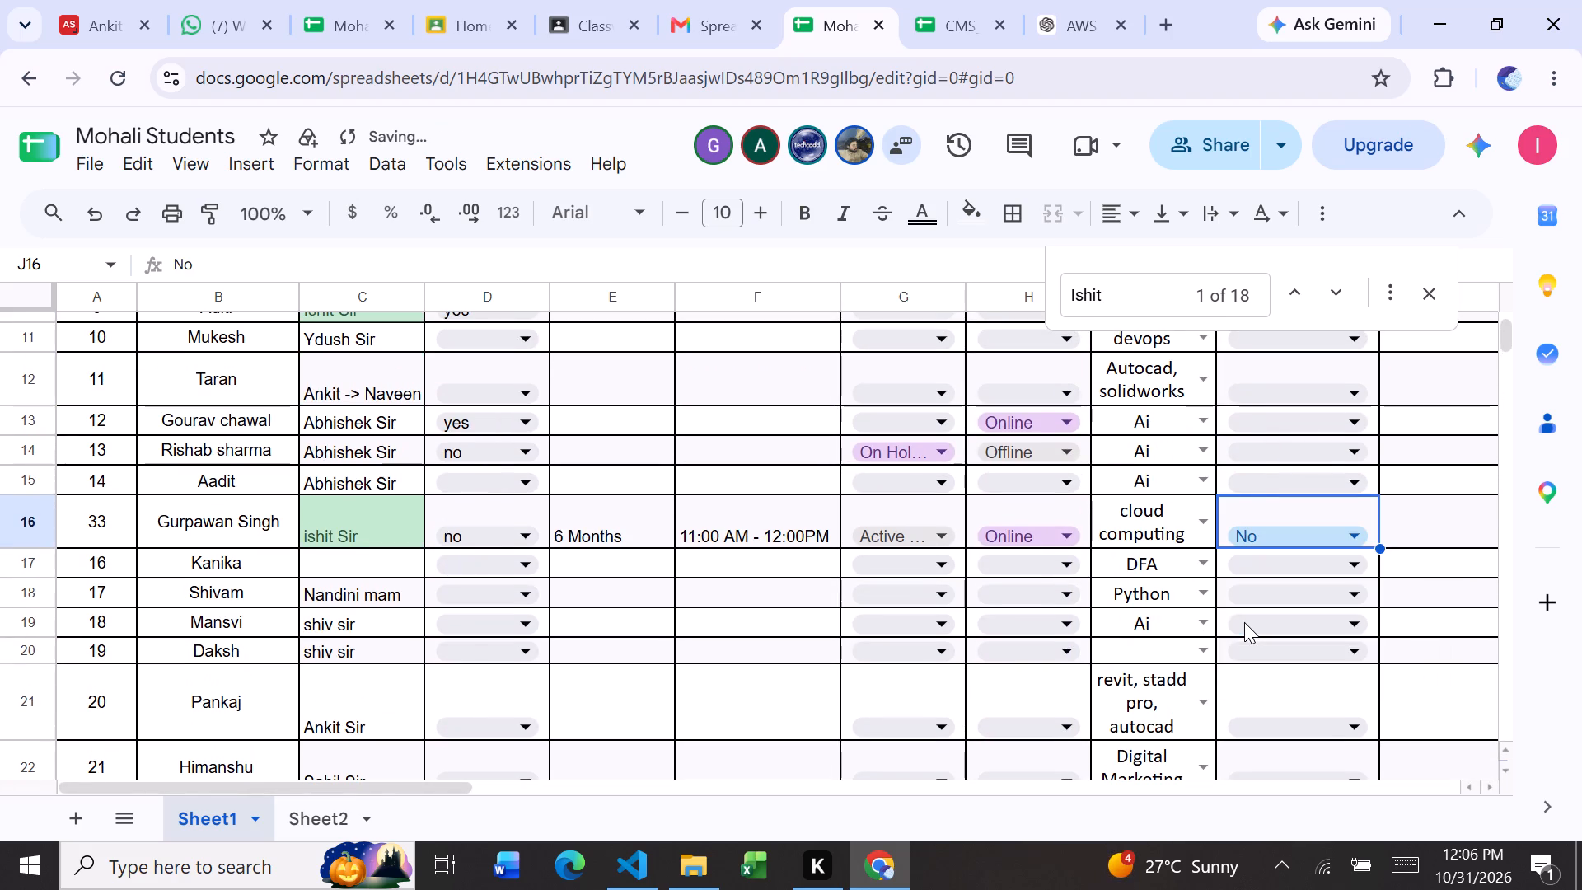
Fill in row 34 of trainer Ishit's students: Status Active (Join Regular Class), Mode of Class Offline, Class Shift No.
{"action": "scroll", "coordinate": [440, 606], "scroll_direction": "down", "scroll_amount": 1}
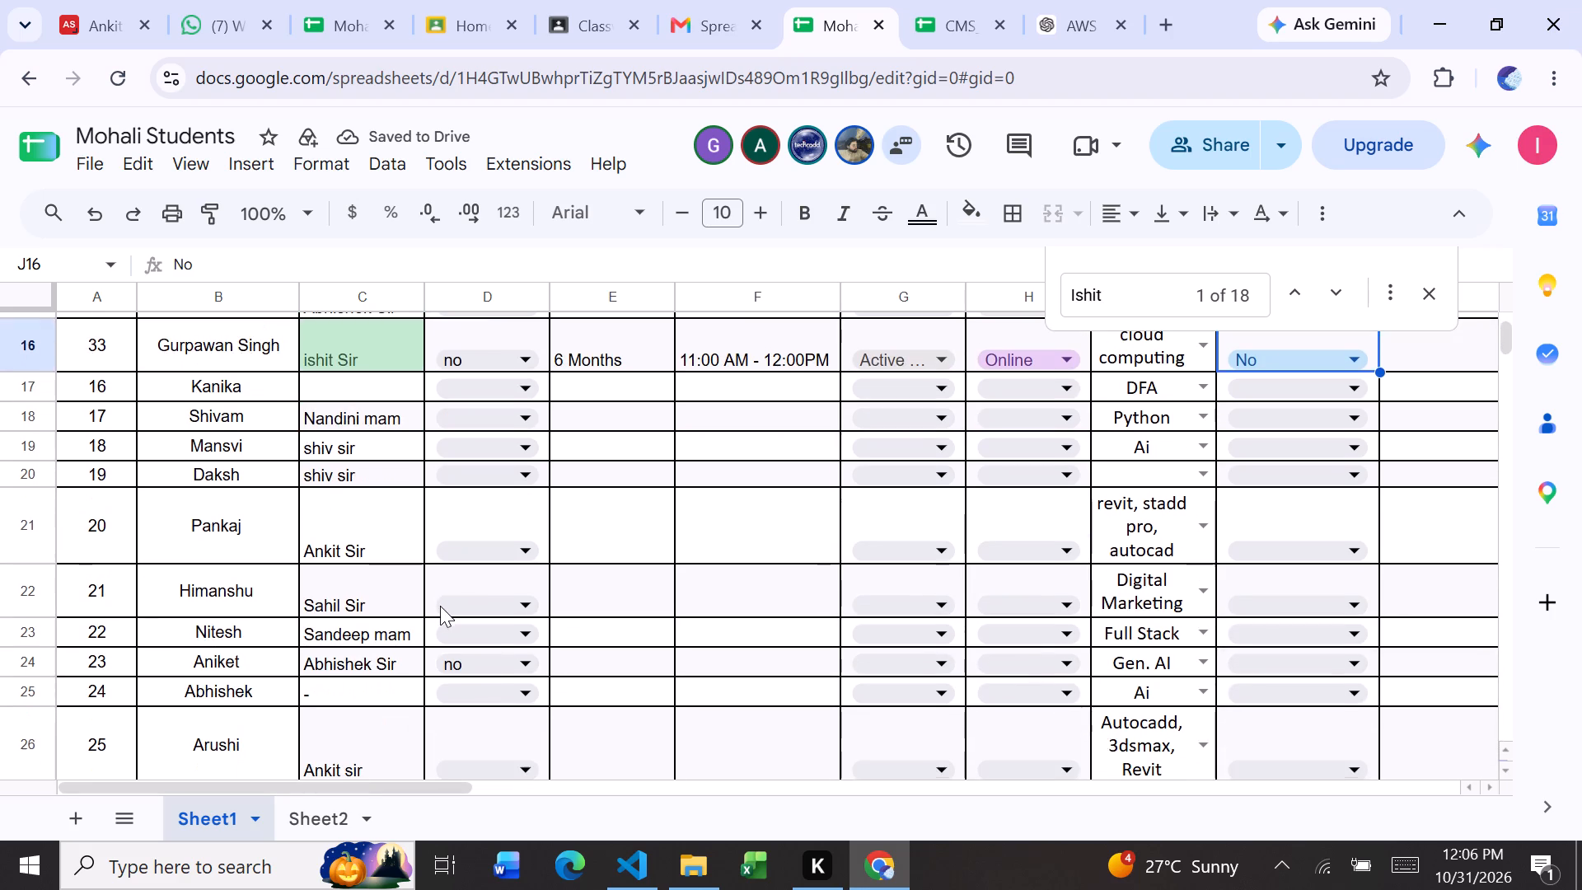
{"action": "scroll", "coordinate": [440, 606], "scroll_direction": "down", "scroll_amount": 1}
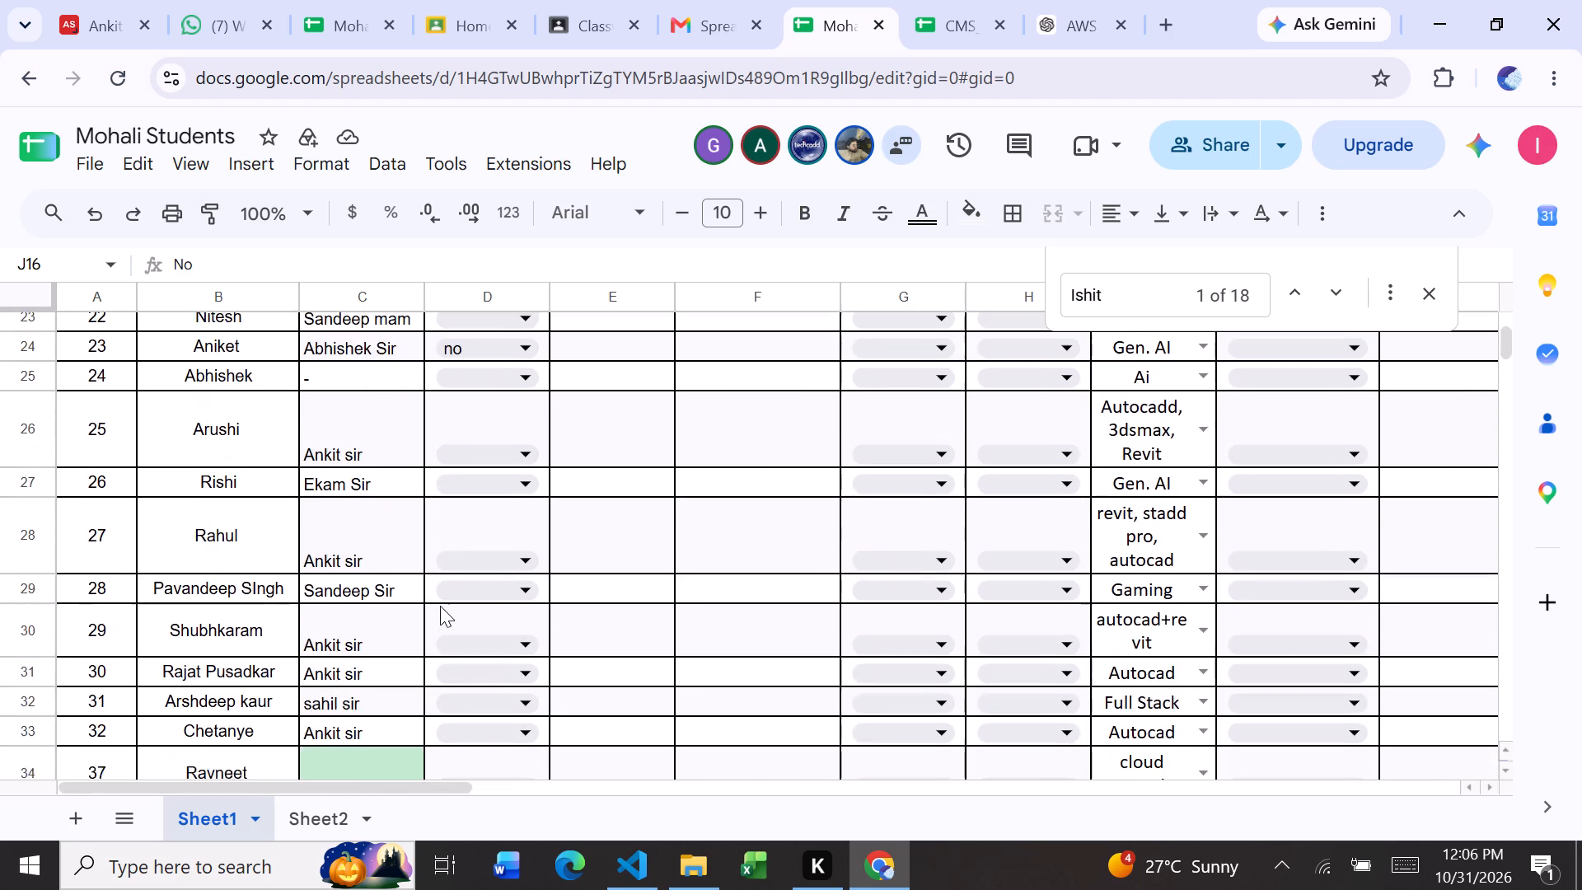
{"action": "scroll", "coordinate": [440, 606], "scroll_direction": "down", "scroll_amount": 4}
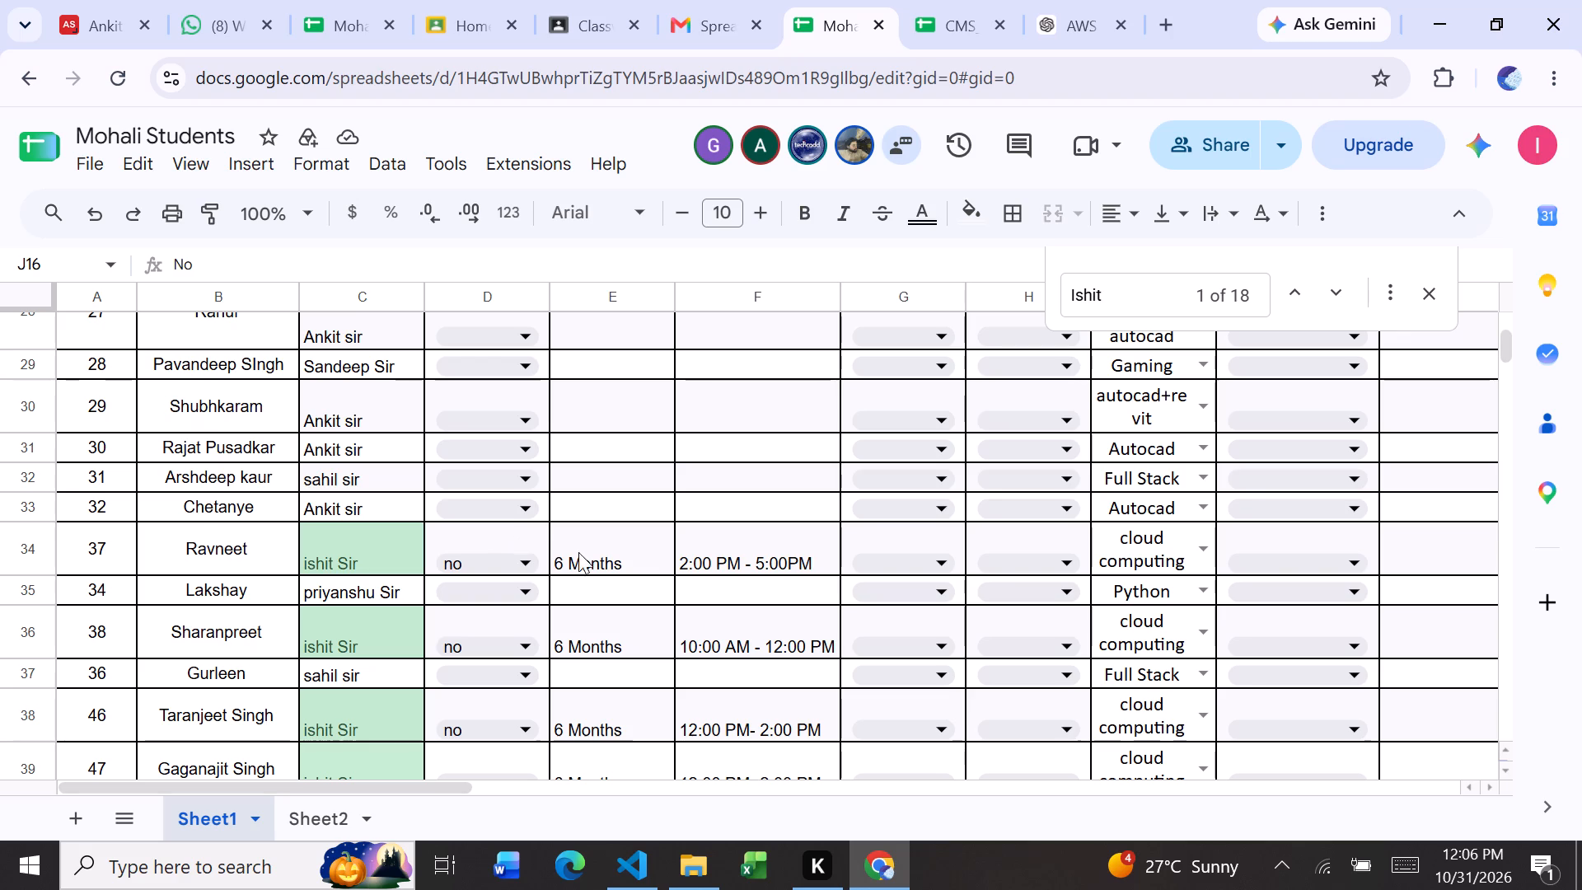
{"action": "left_click", "coordinate": [920, 563]}
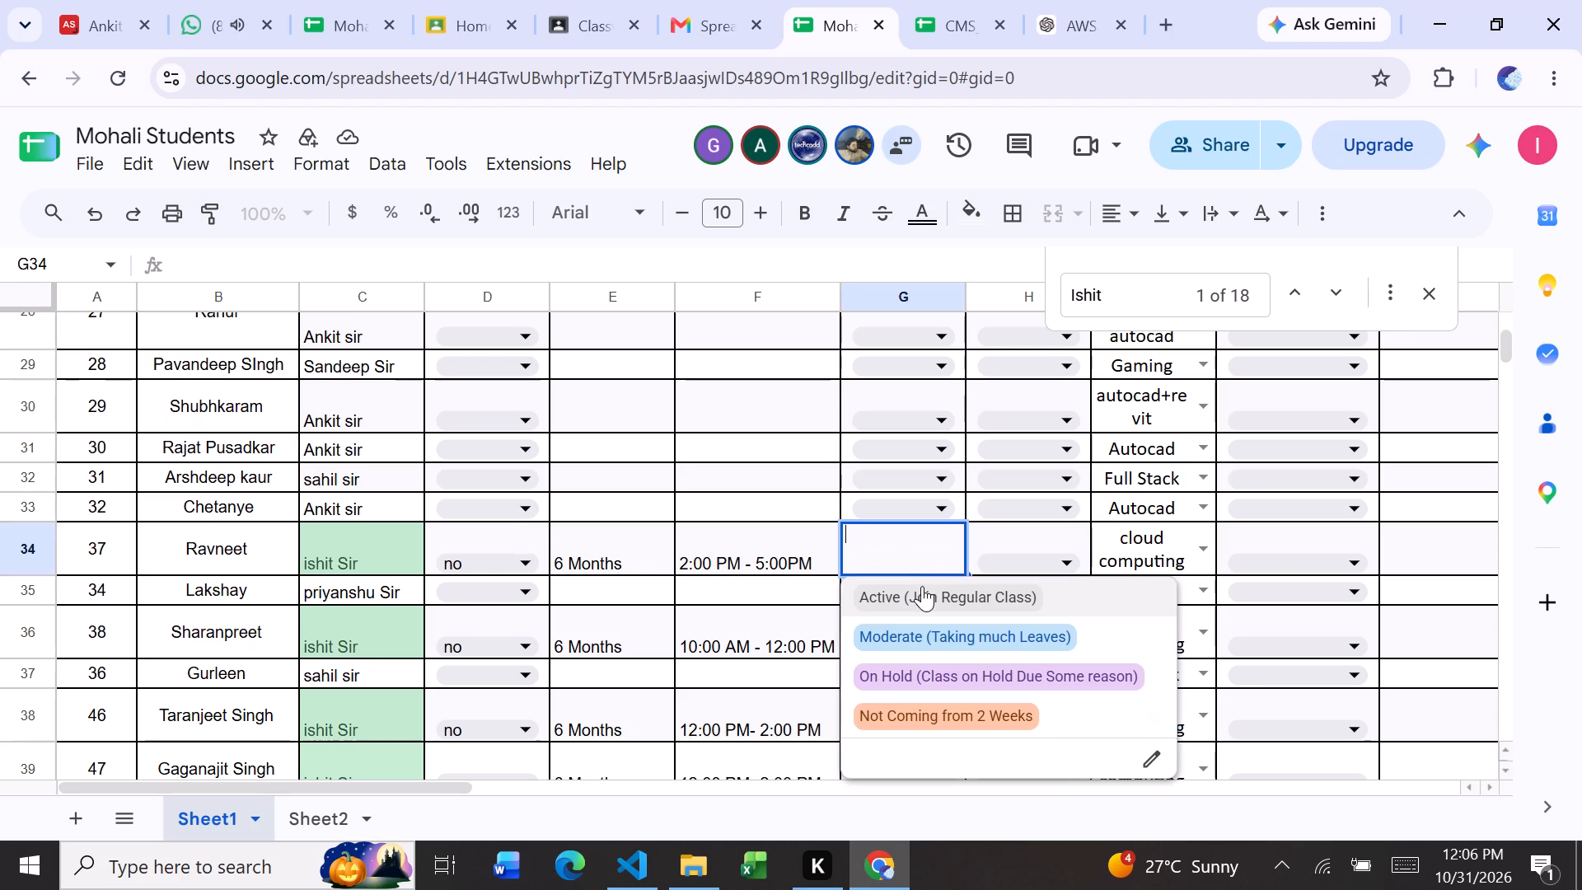
{"action": "left_click", "coordinate": [921, 597]}
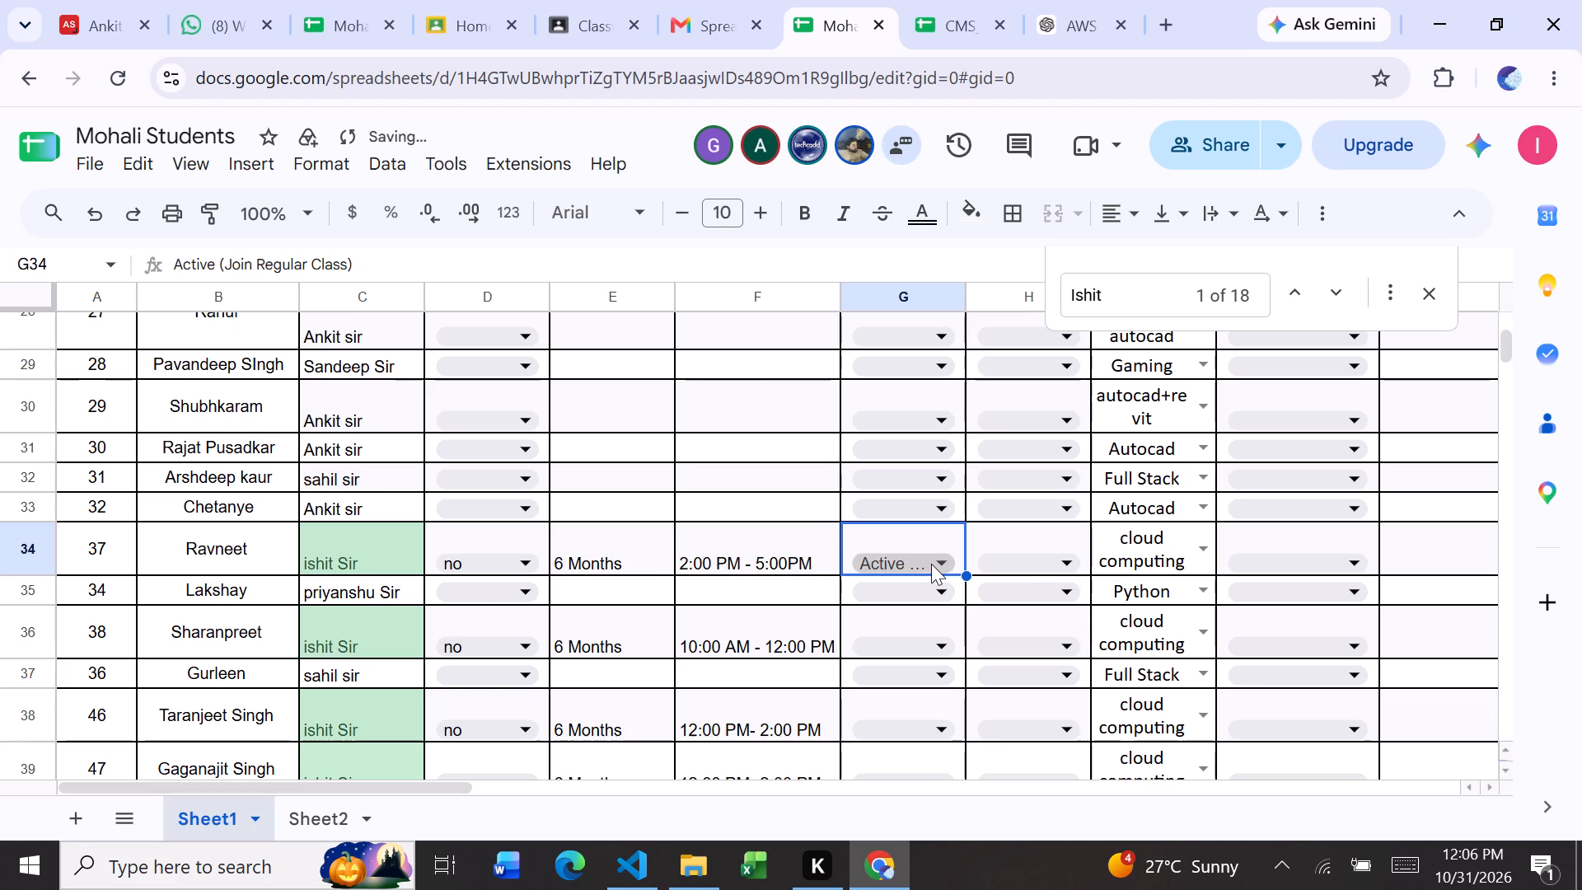
{"action": "left_click", "coordinate": [931, 564]}
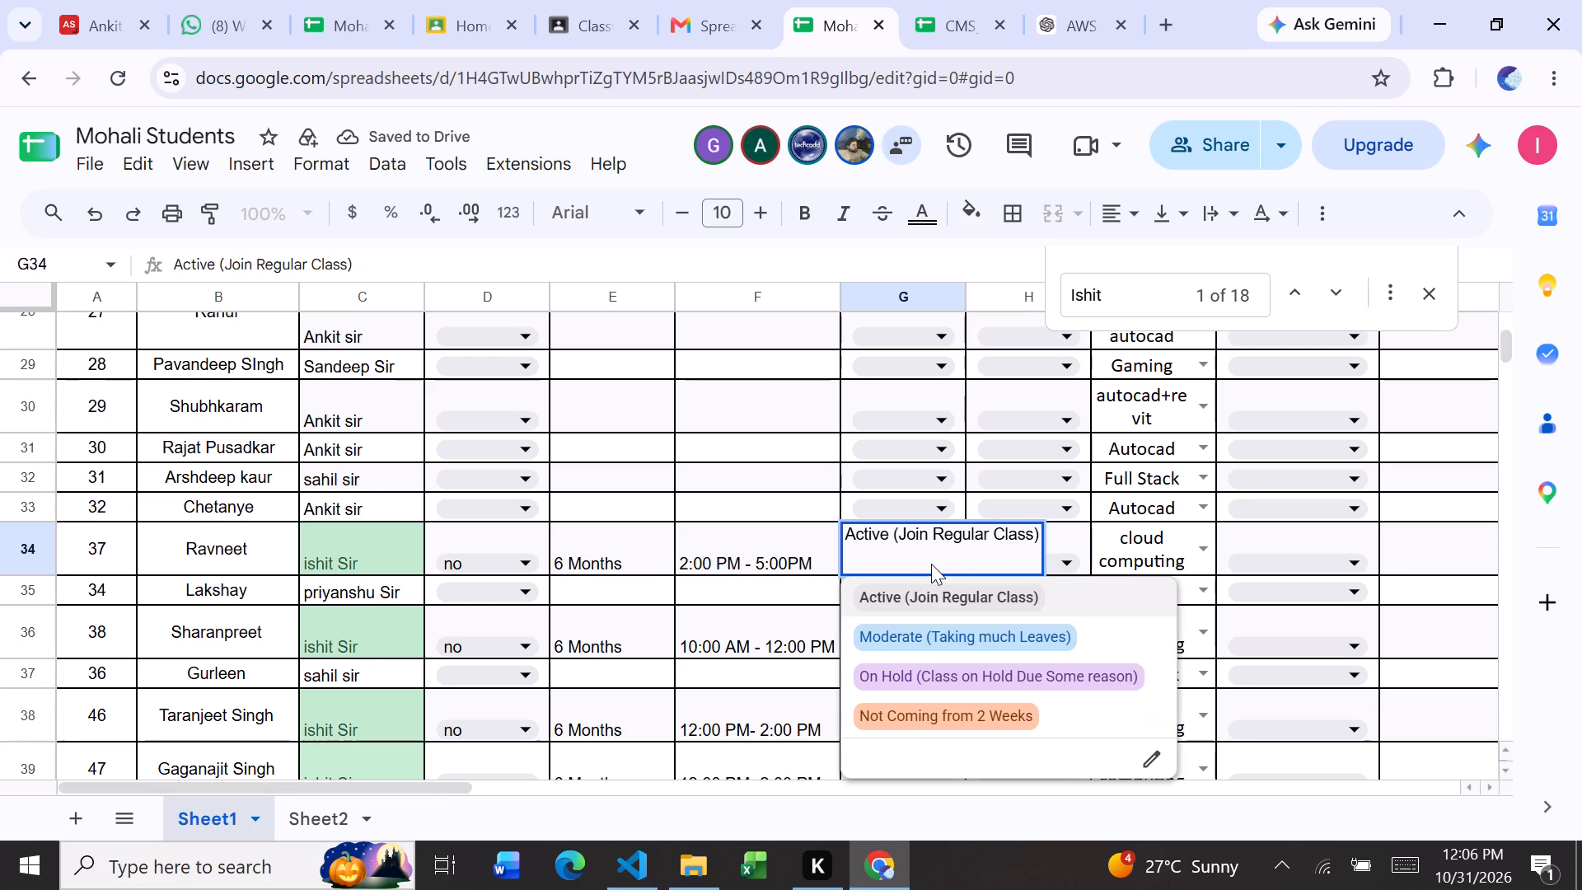
{"action": "left_click", "coordinate": [1057, 563]}
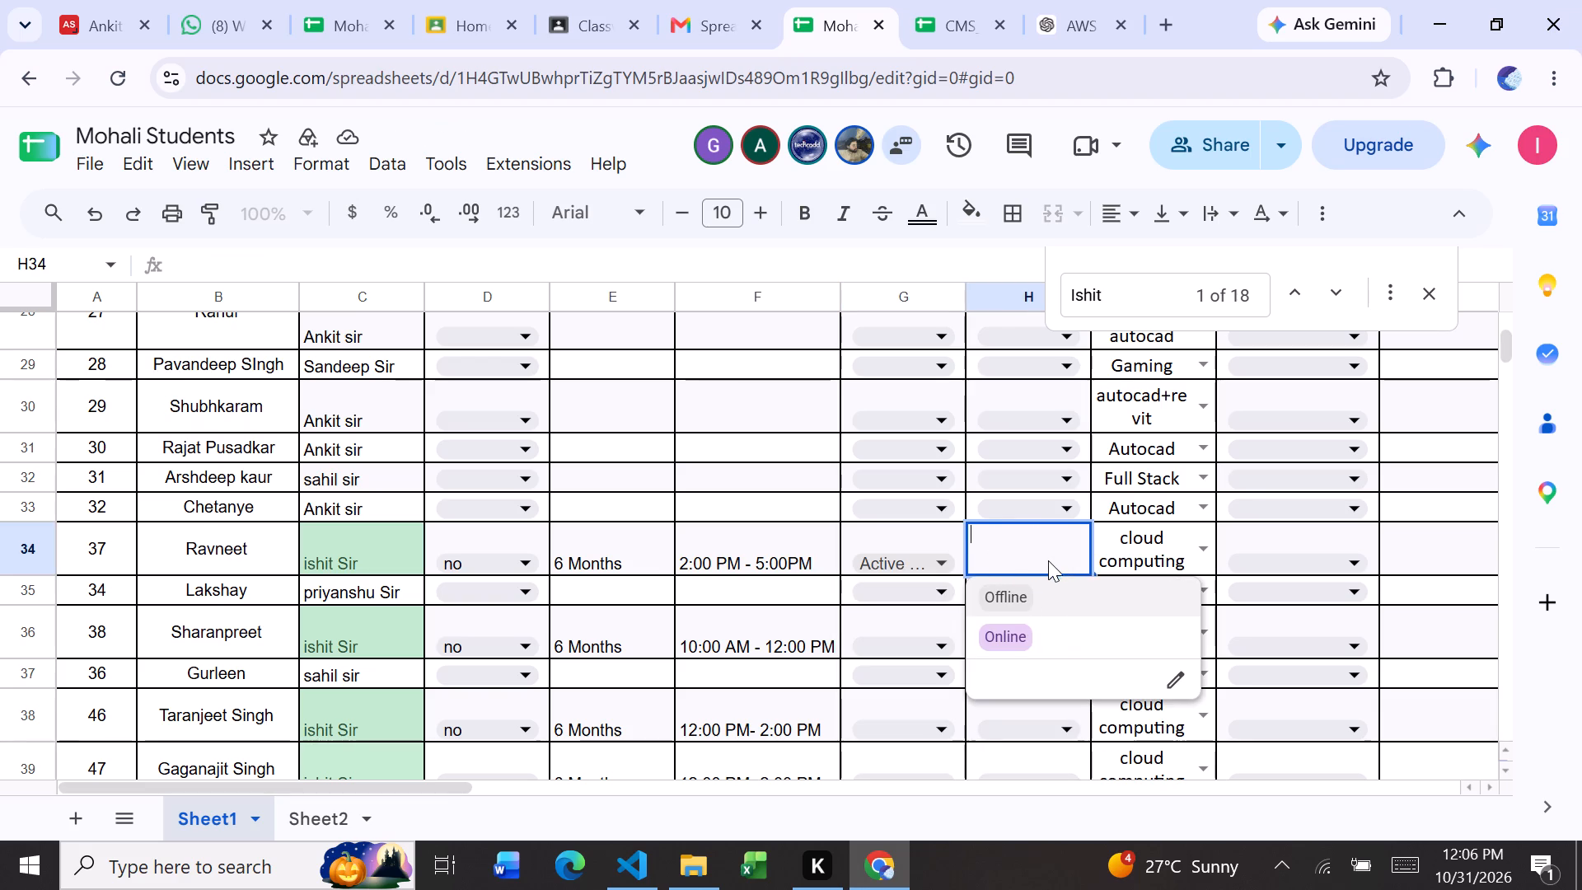
{"action": "left_click", "coordinate": [1007, 599]}
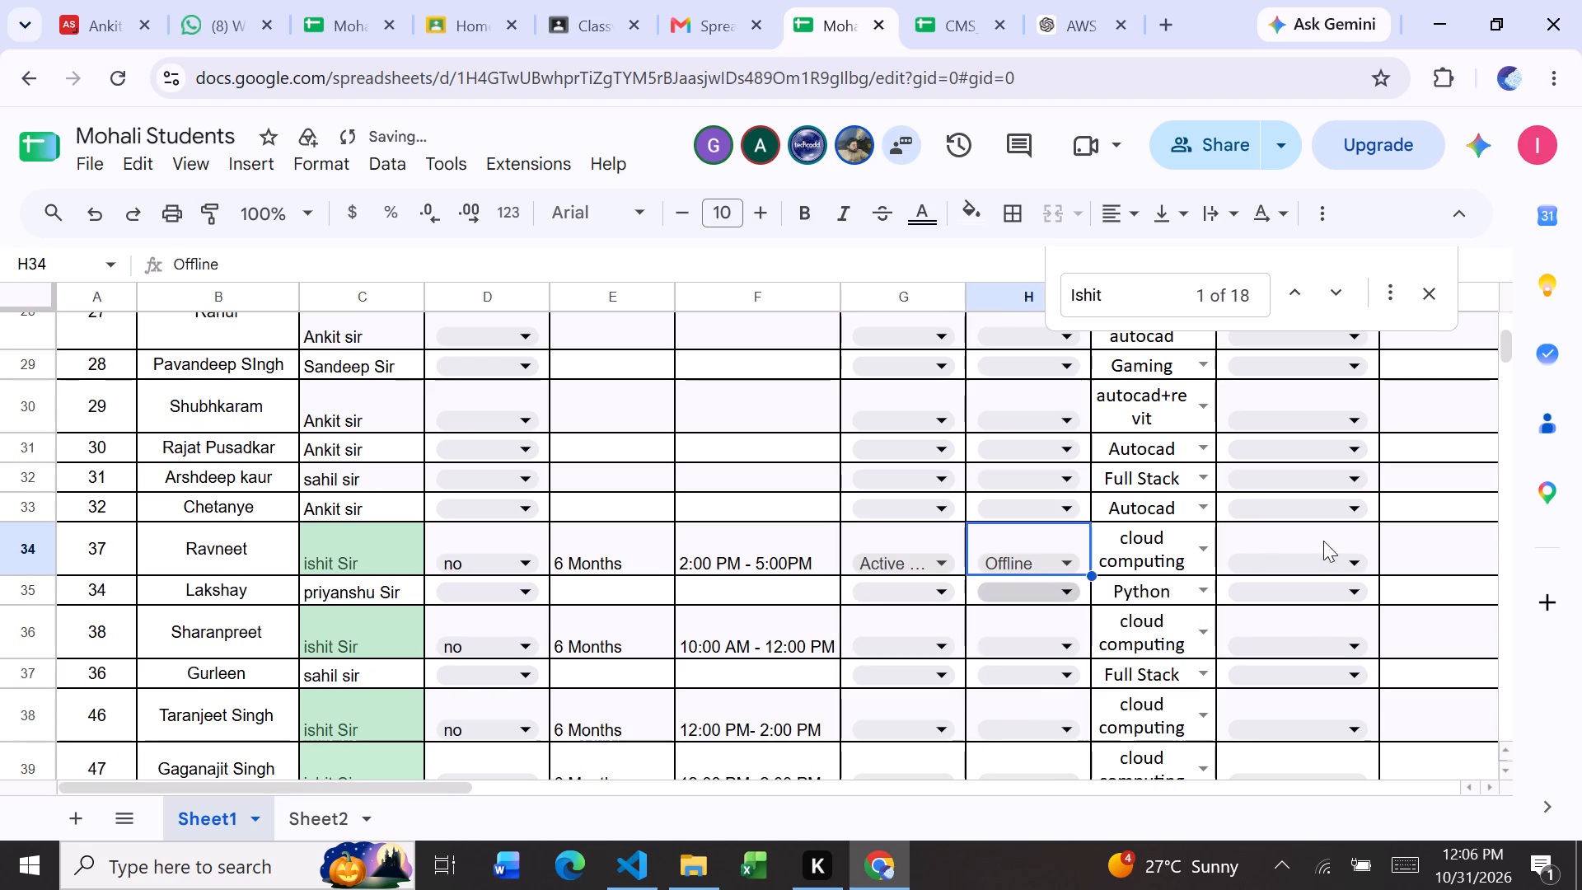
{"action": "left_click", "coordinate": [1355, 557]}
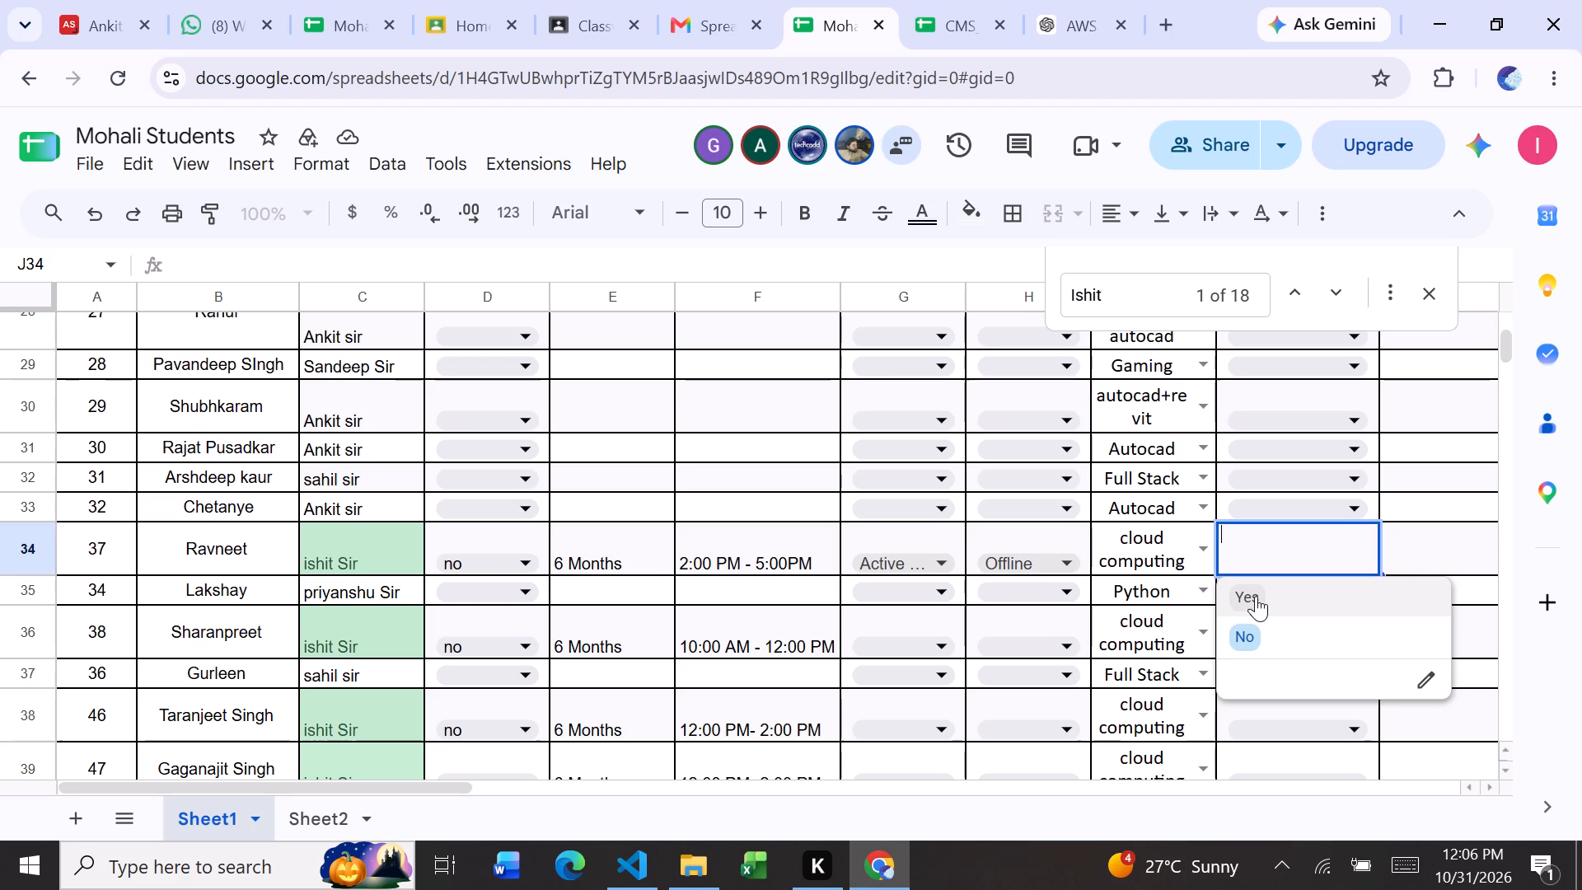
{"action": "left_click", "coordinate": [1252, 630]}
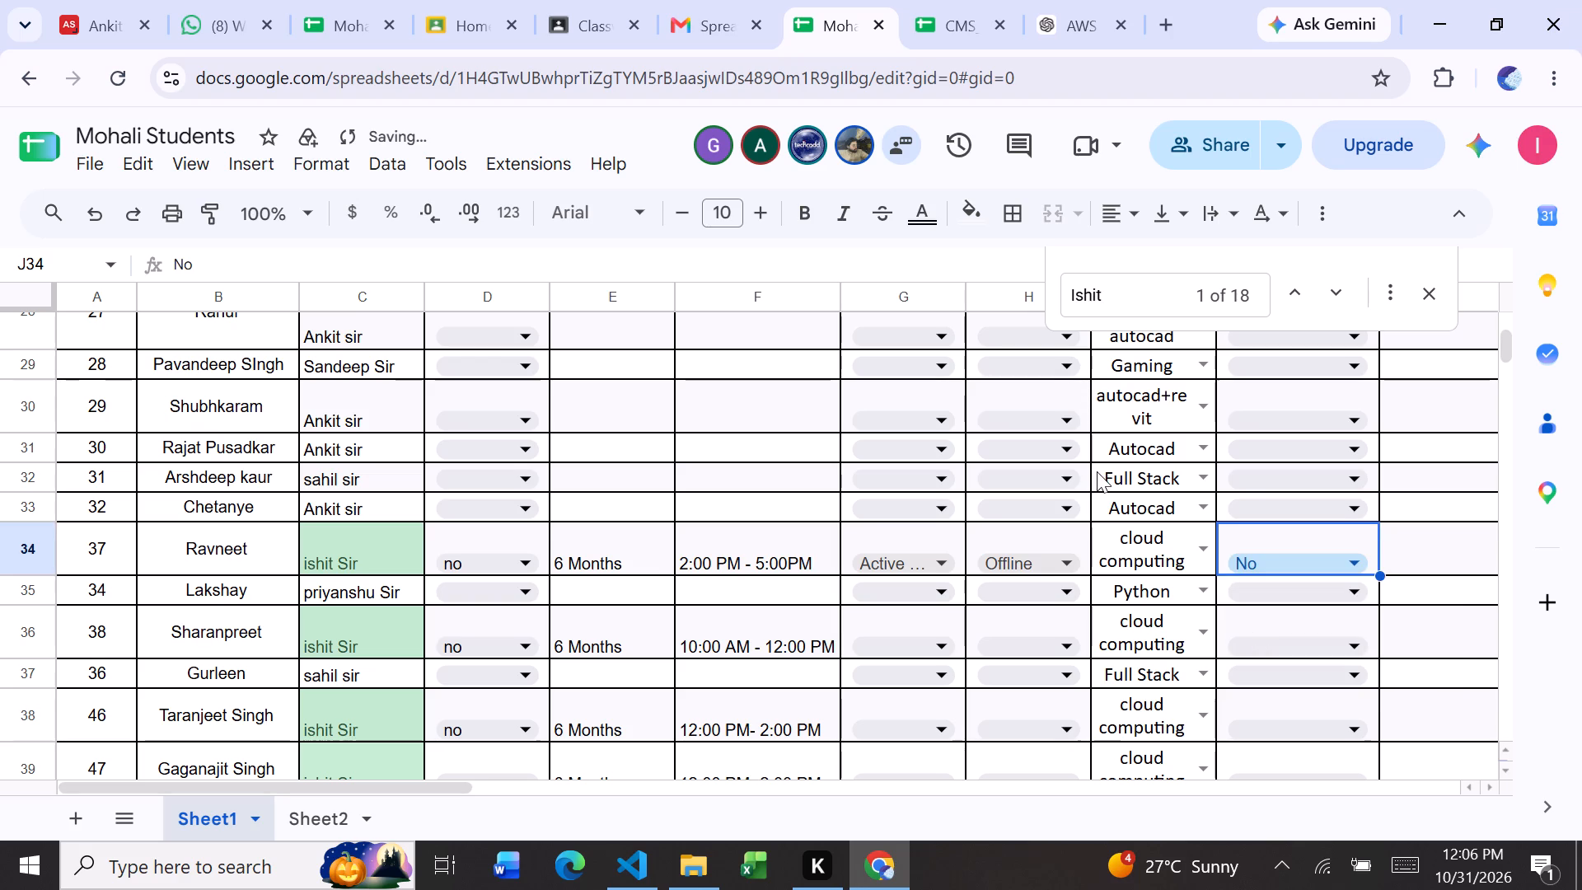
Complete the row 36 cloud computing student's details with Status Active (Join Regular Class), Mode of Class Offline and Class Shift No.
{"action": "scroll", "coordinate": [901, 536], "scroll_direction": "down", "scroll_amount": 1}
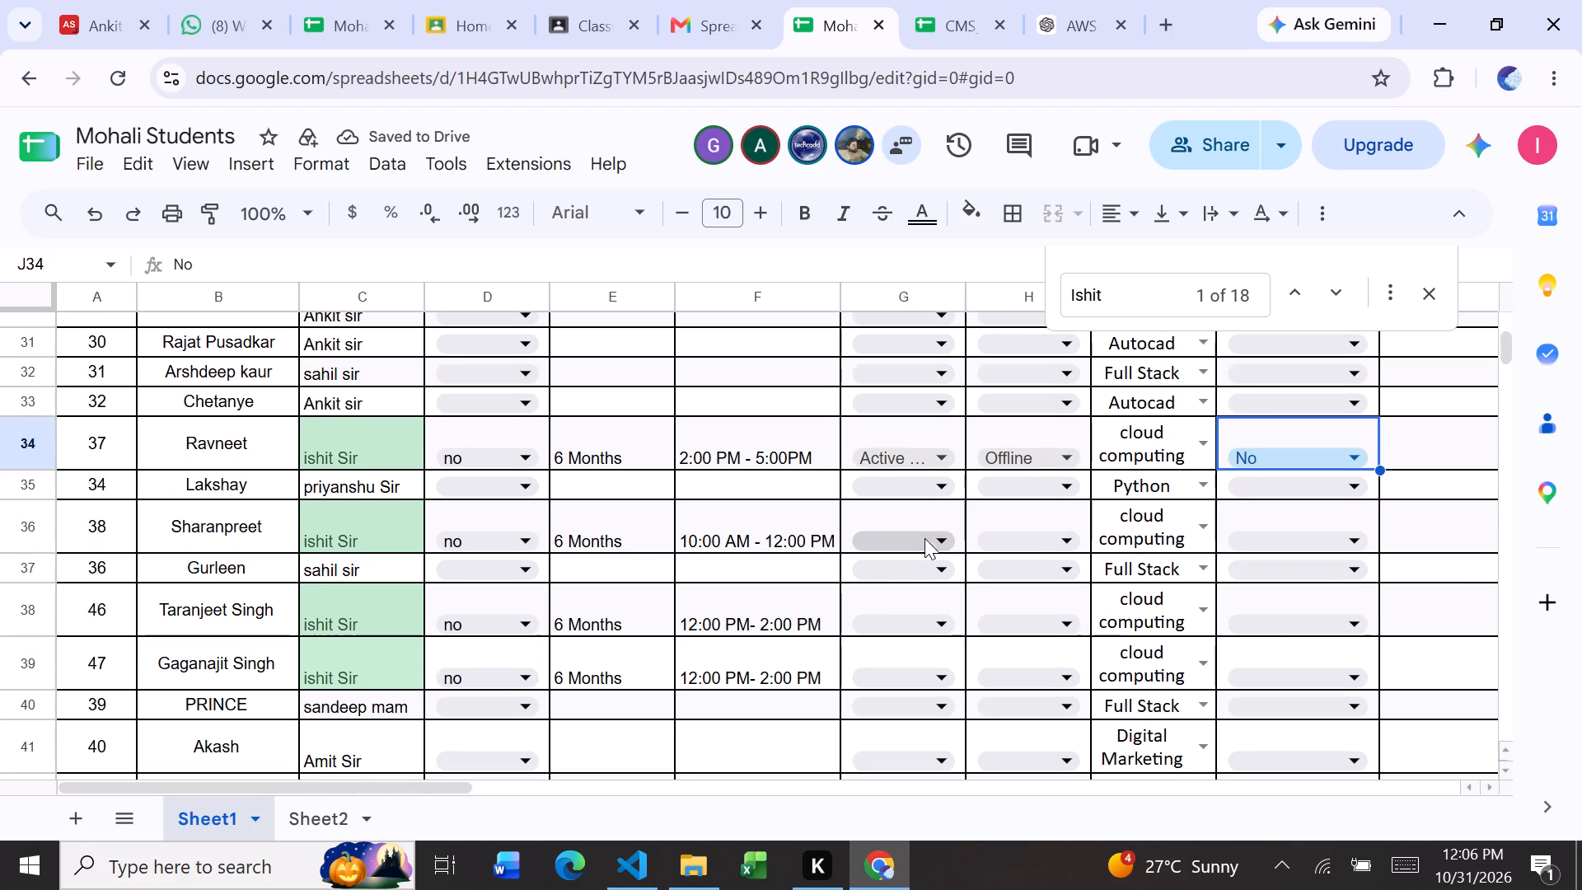
{"action": "left_click", "coordinate": [937, 538]}
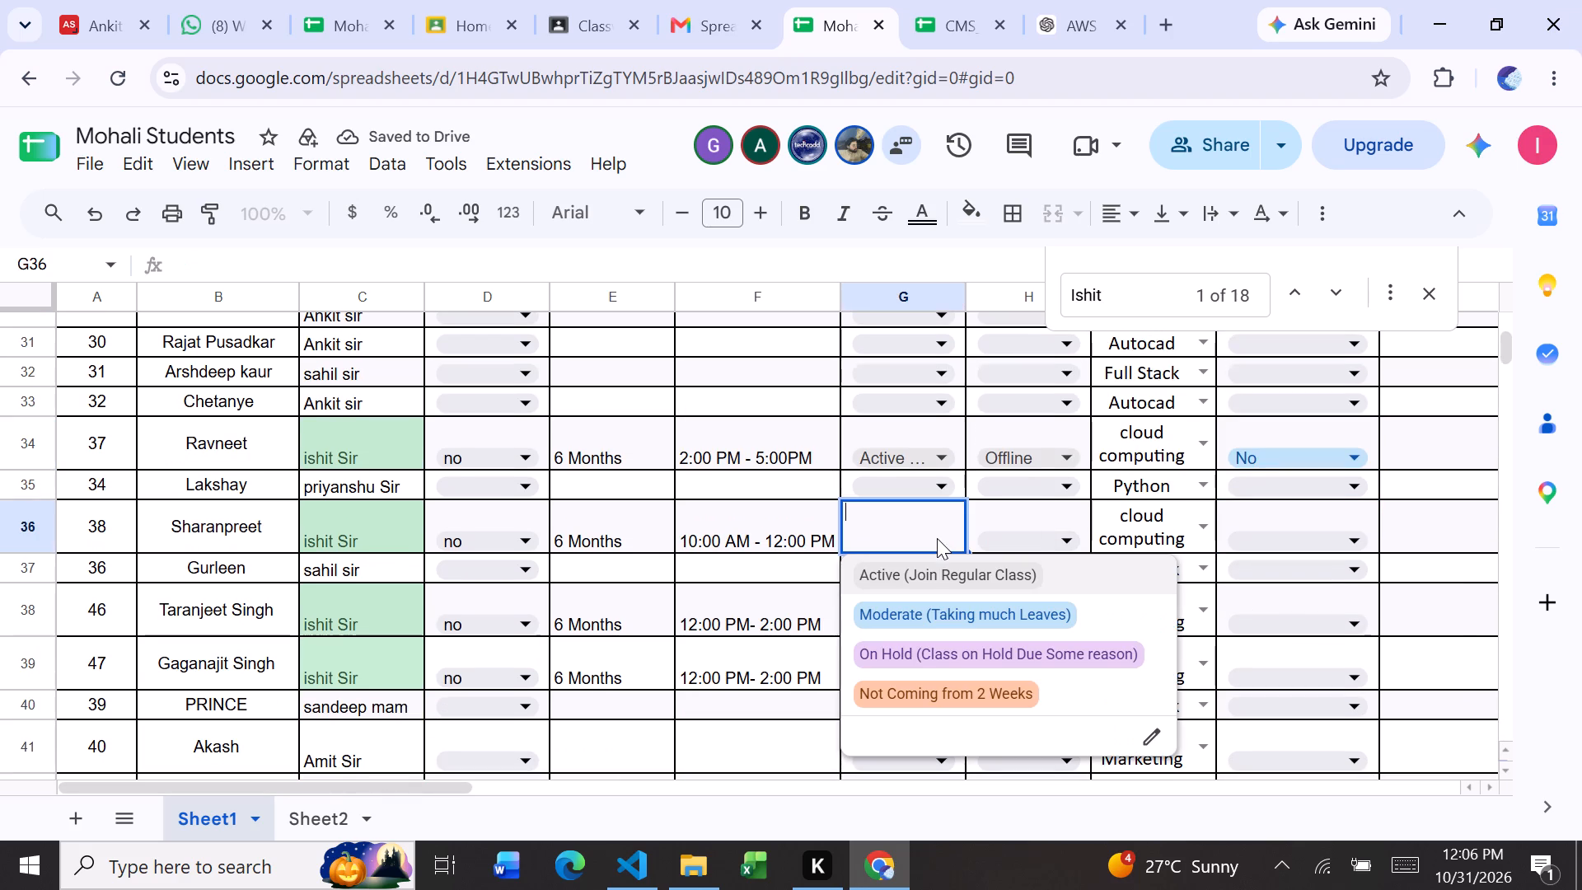
{"action": "left_click", "coordinate": [907, 575]}
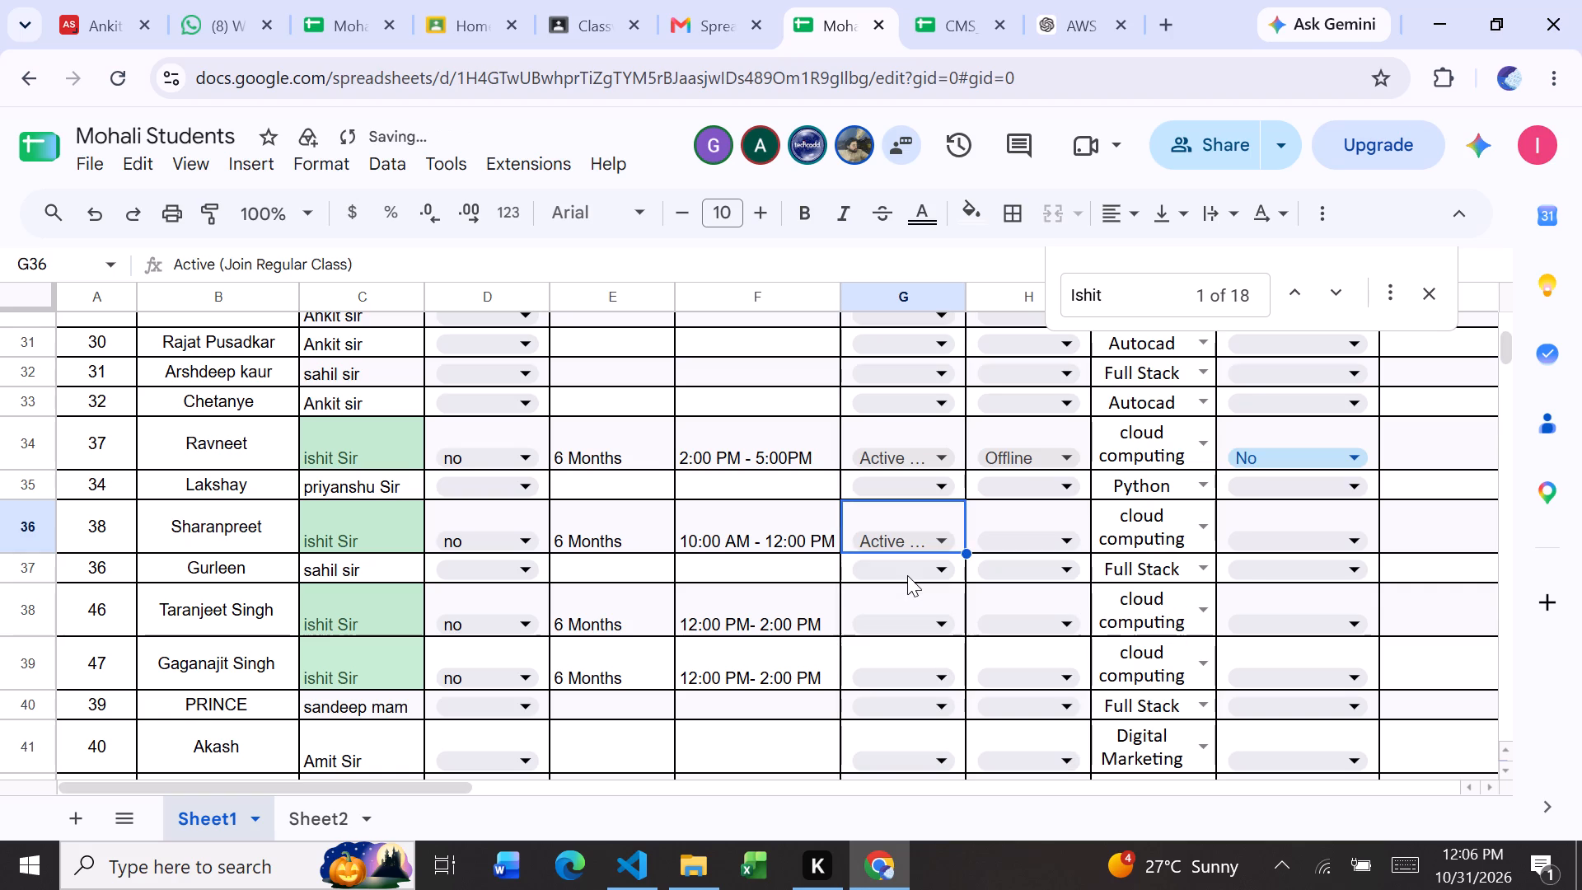
{"action": "left_click", "coordinate": [1046, 539]}
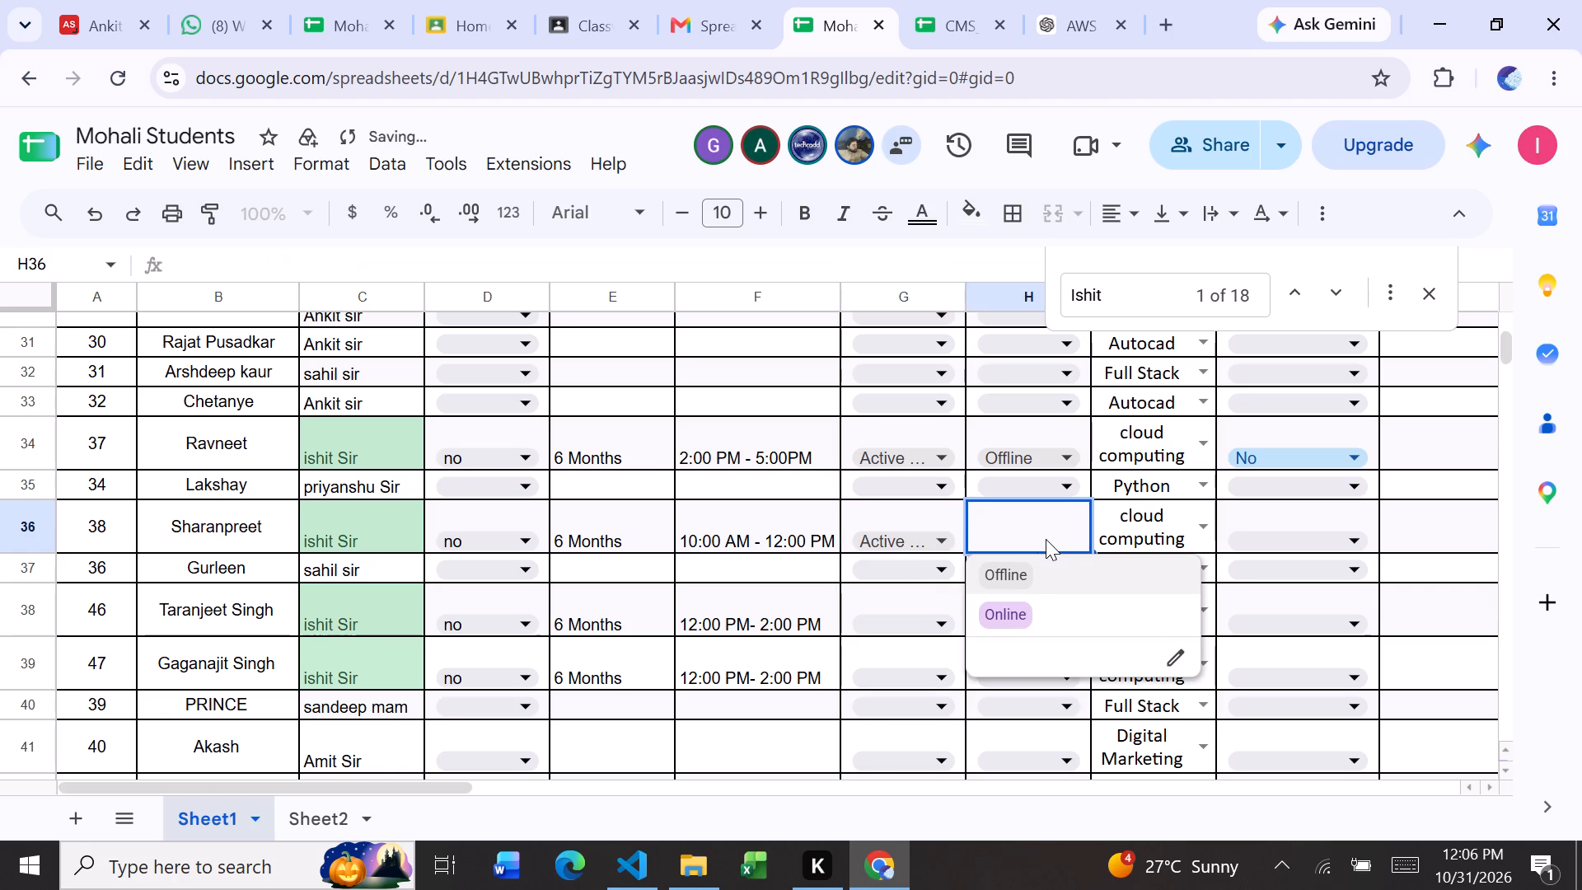
{"action": "left_click", "coordinate": [1011, 583]}
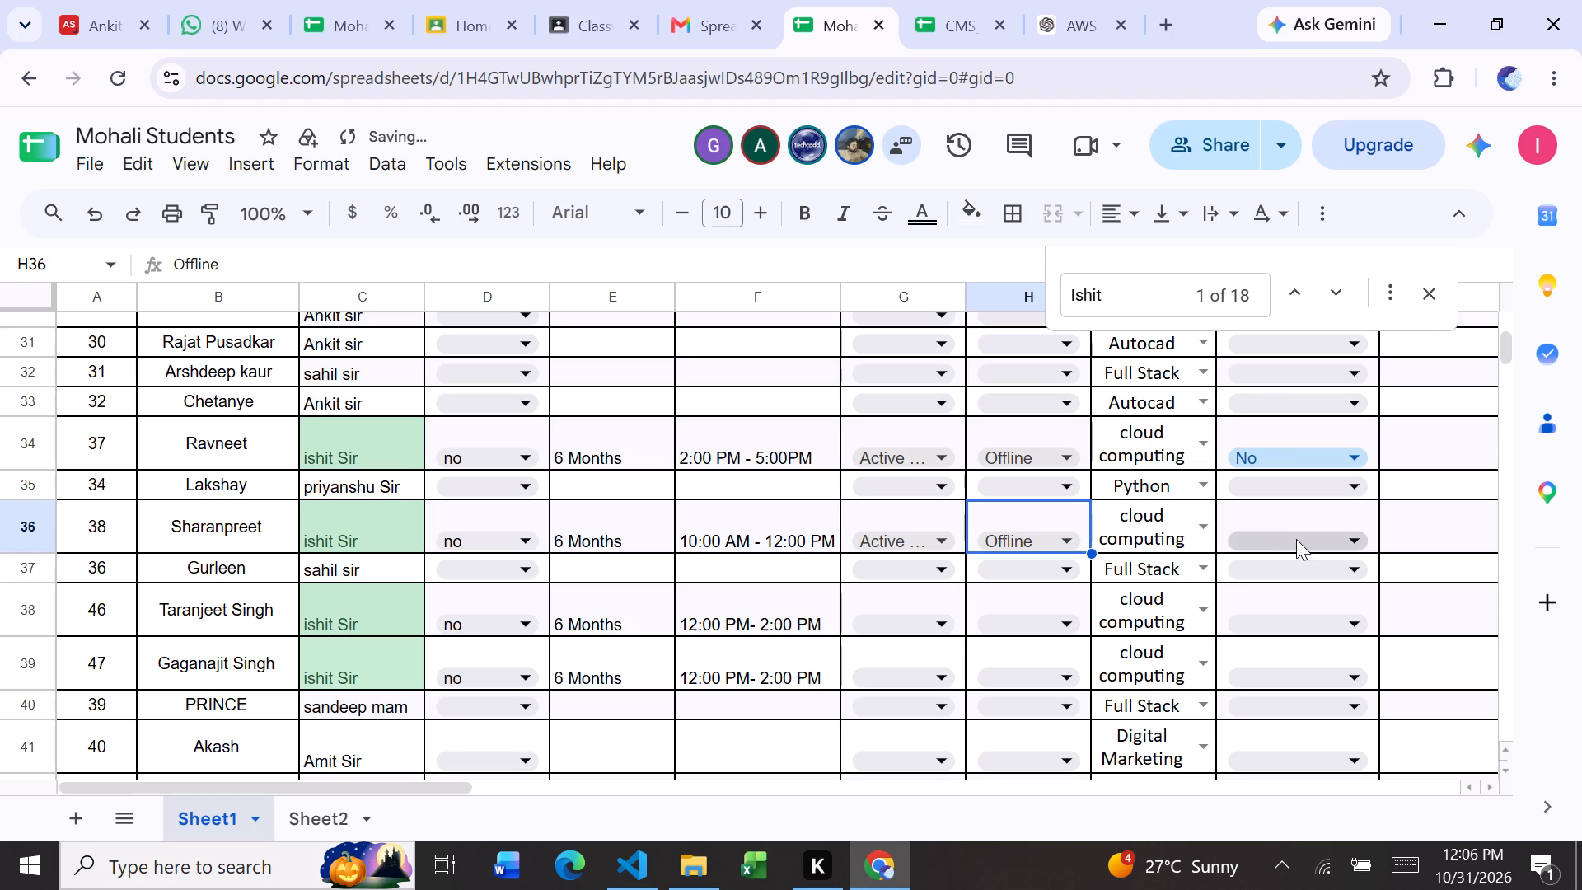
{"action": "left_click", "coordinate": [1303, 529]}
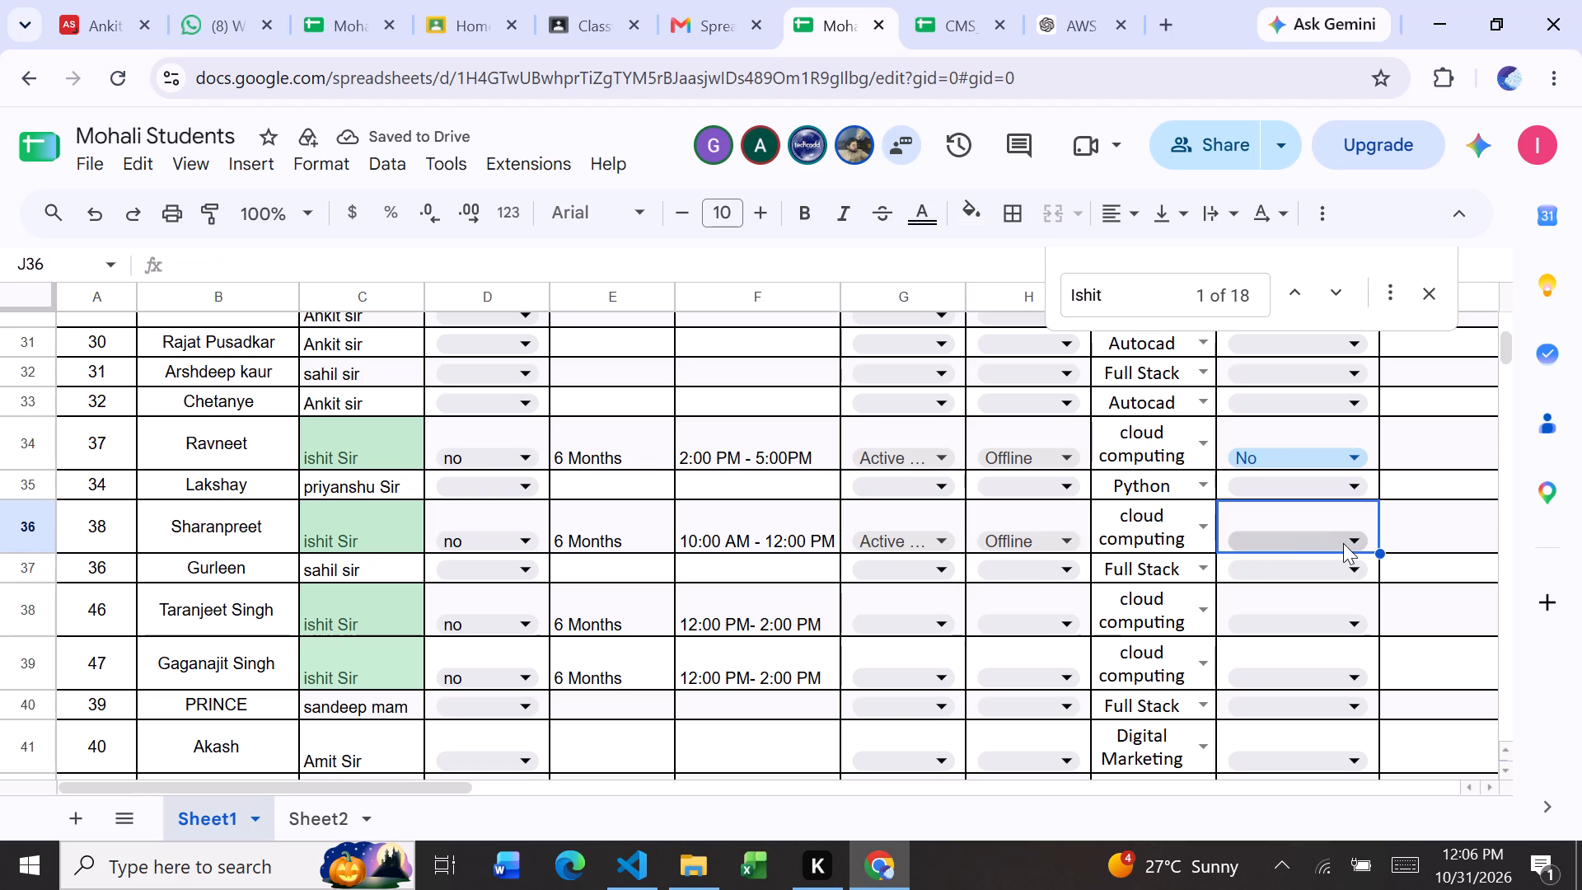
{"action": "left_click", "coordinate": [1344, 543]}
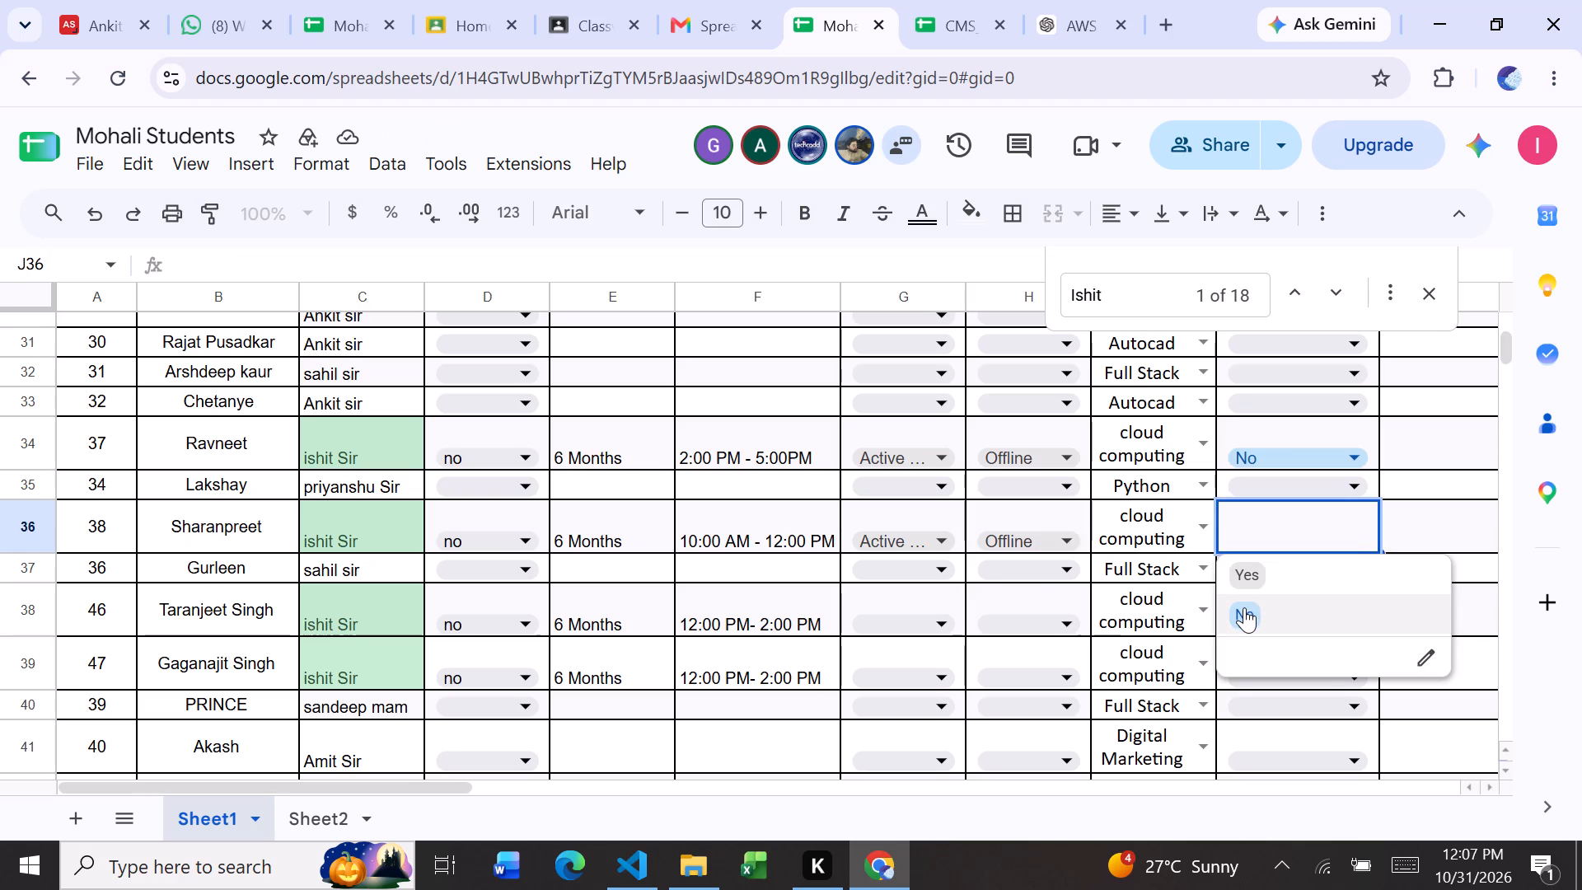
{"action": "left_click", "coordinate": [1244, 607]}
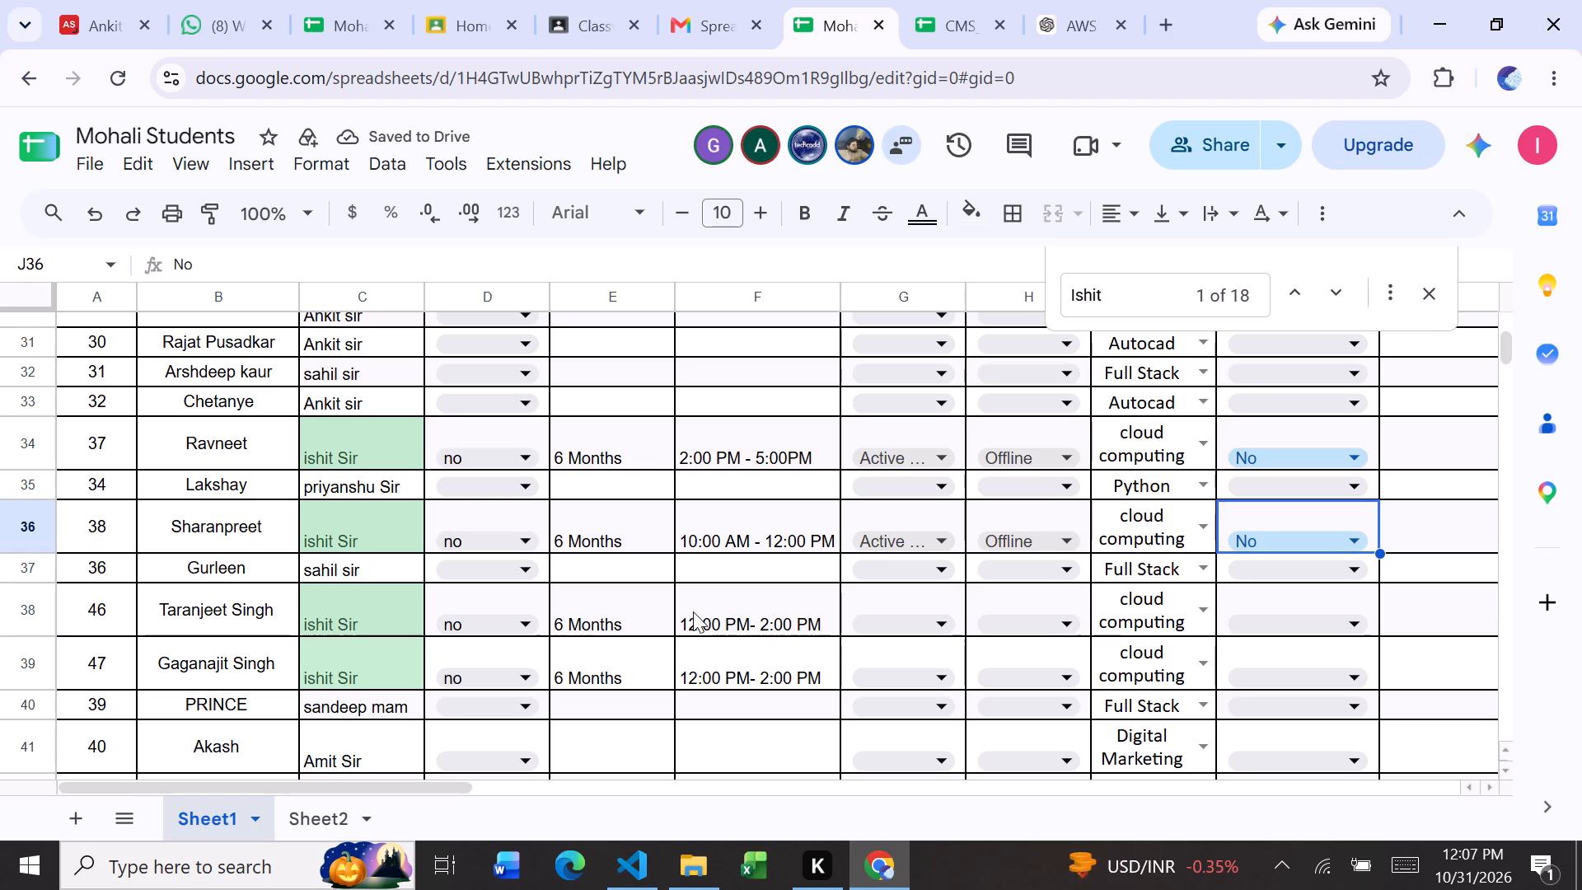
Set Status to Active (Join Regular Class) and Mode of Class to Offline for the cloud computing students in rows 38 and 39.
{"action": "scroll", "coordinate": [728, 601], "scroll_direction": "down", "scroll_amount": 1}
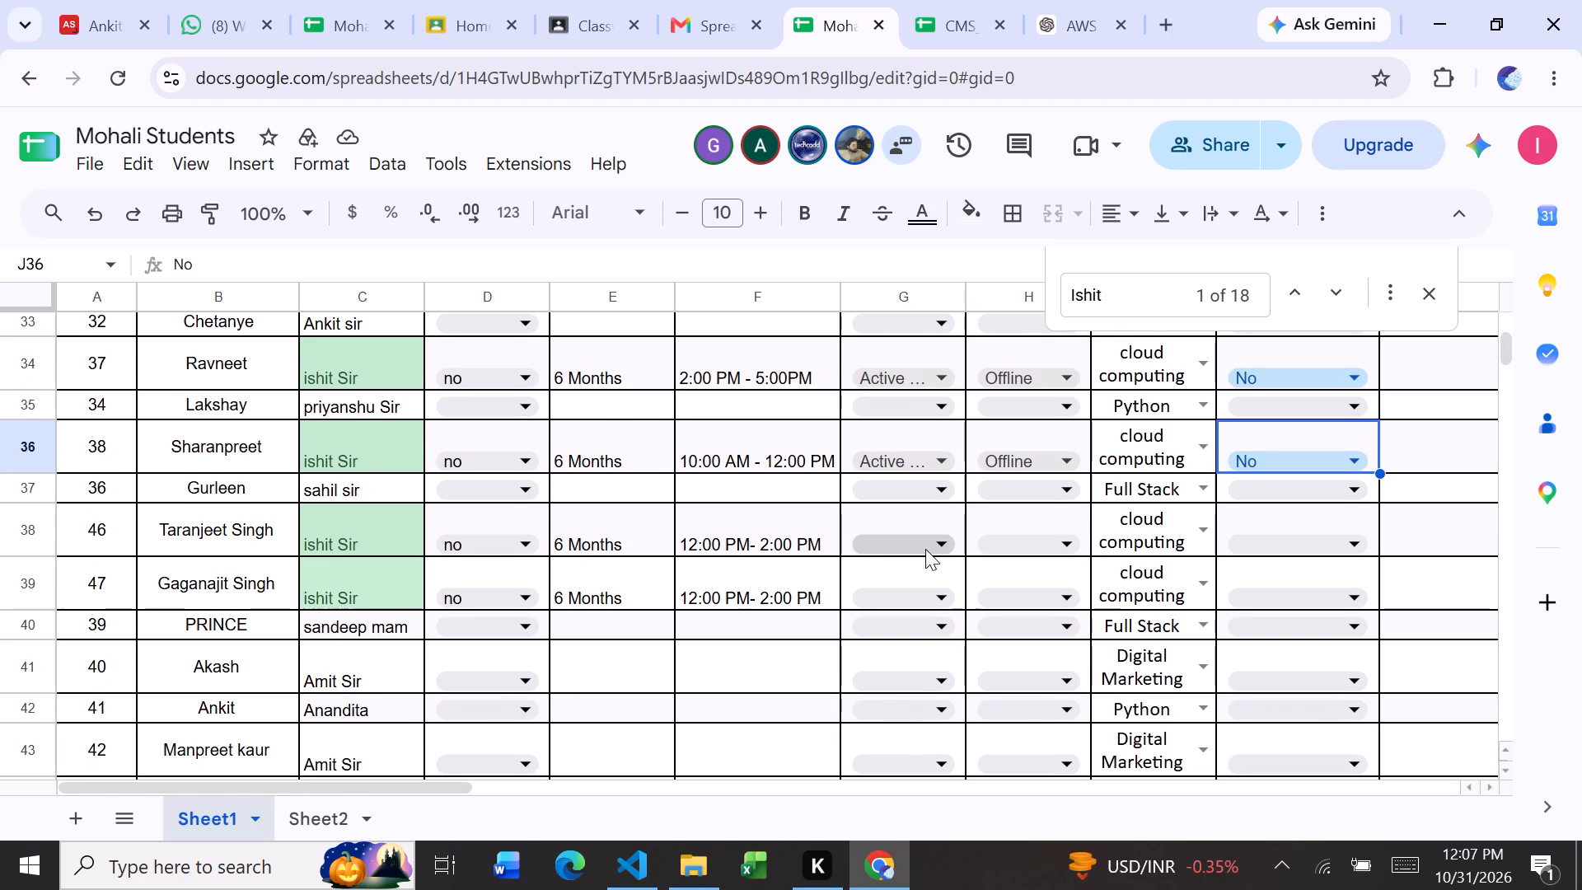
{"action": "left_click", "coordinate": [941, 549]}
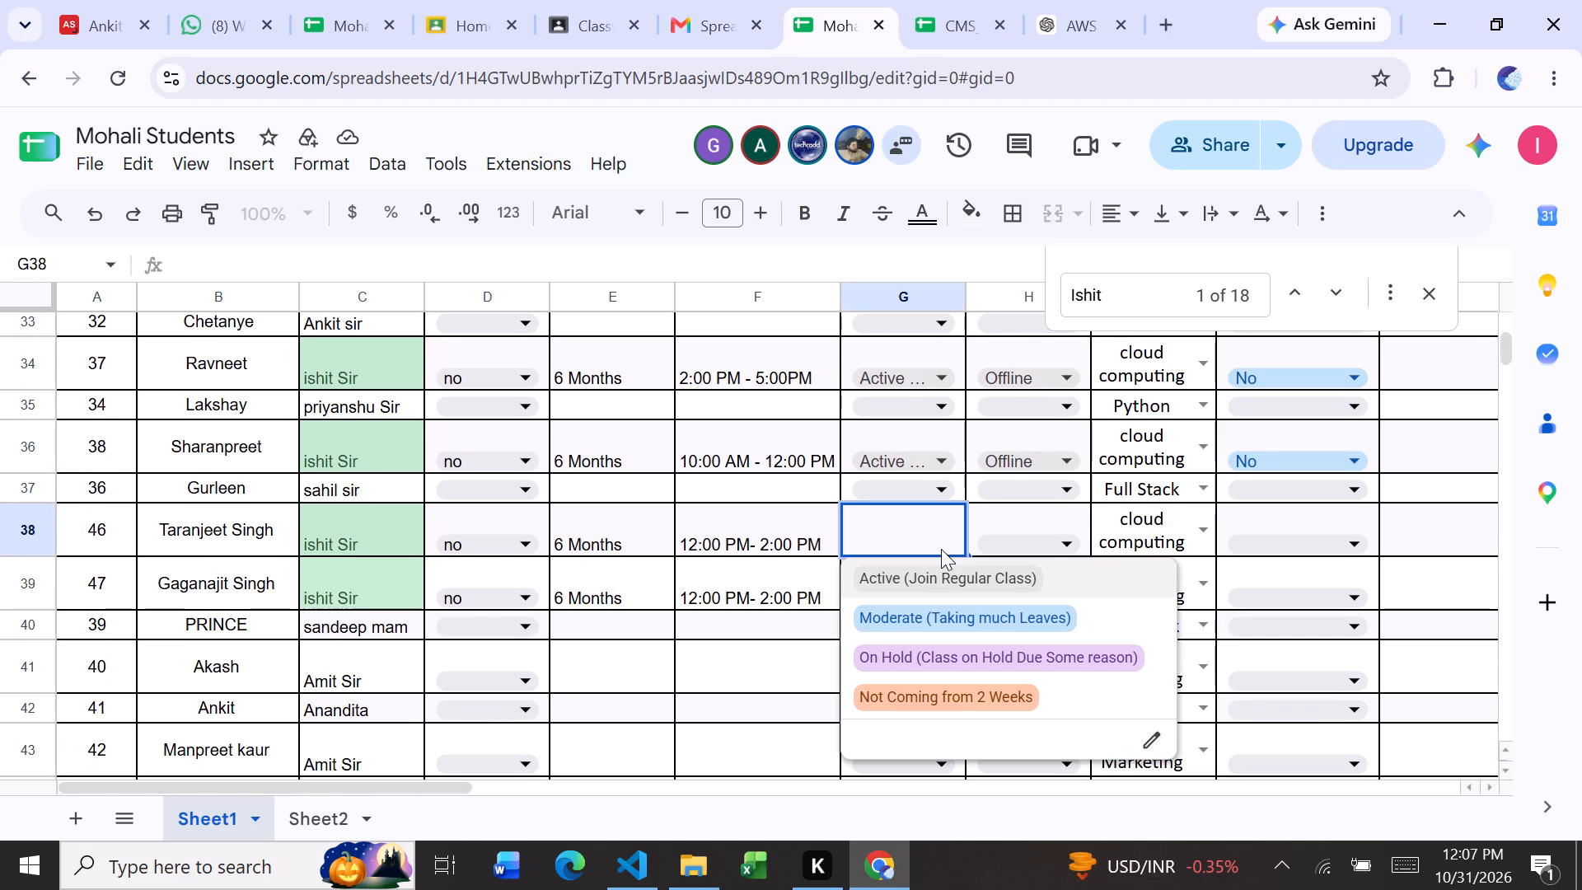
{"action": "left_click", "coordinate": [866, 585]}
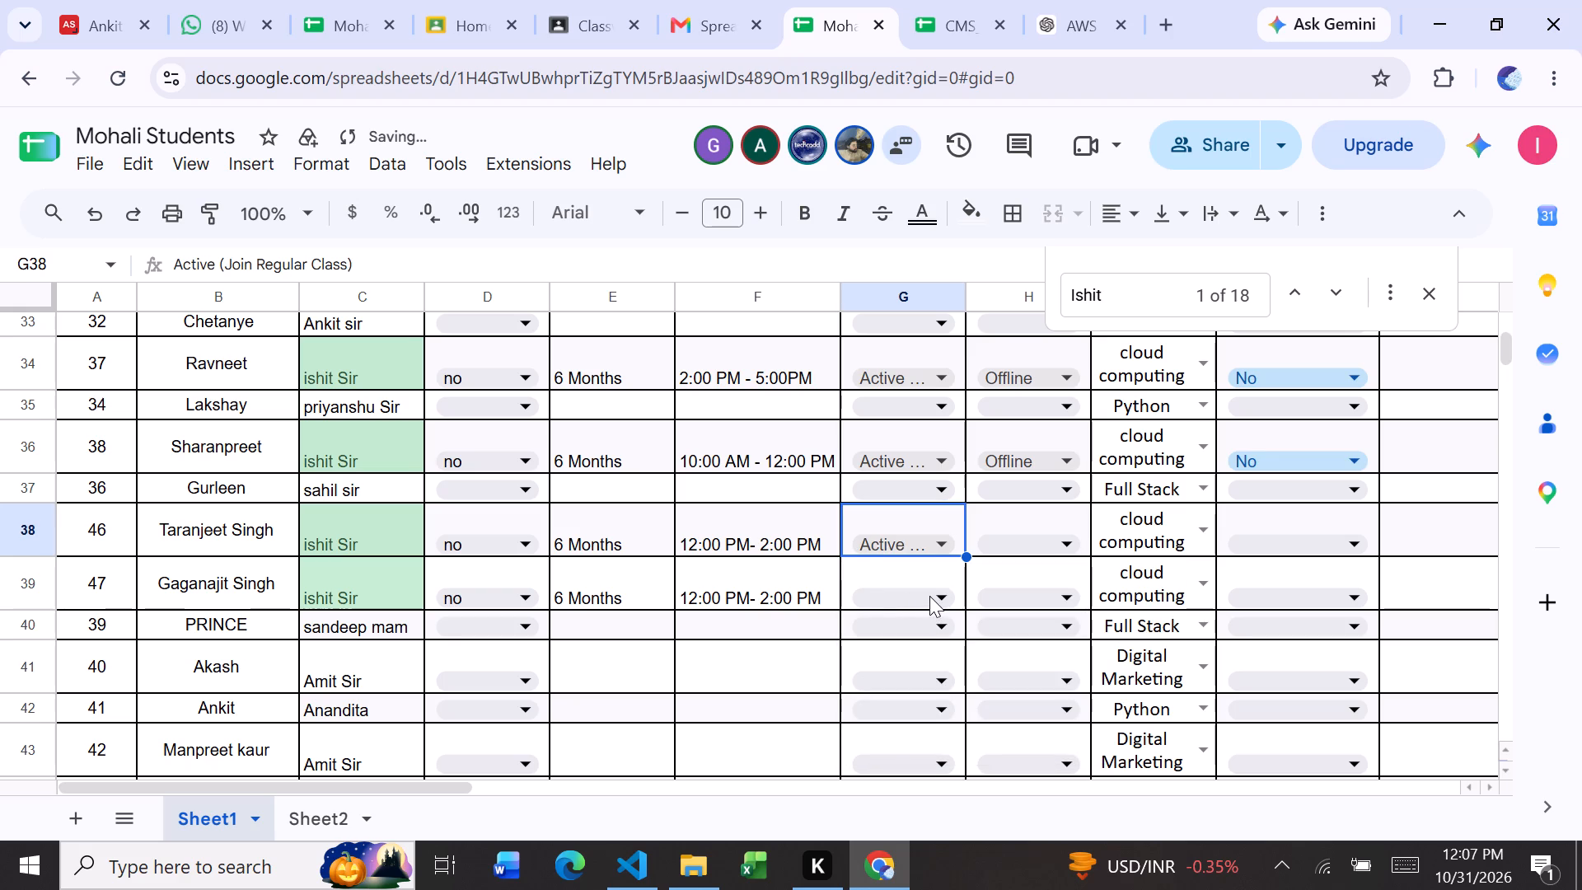
{"action": "left_click", "coordinate": [929, 596]}
{"action": "left_click", "coordinate": [922, 630]}
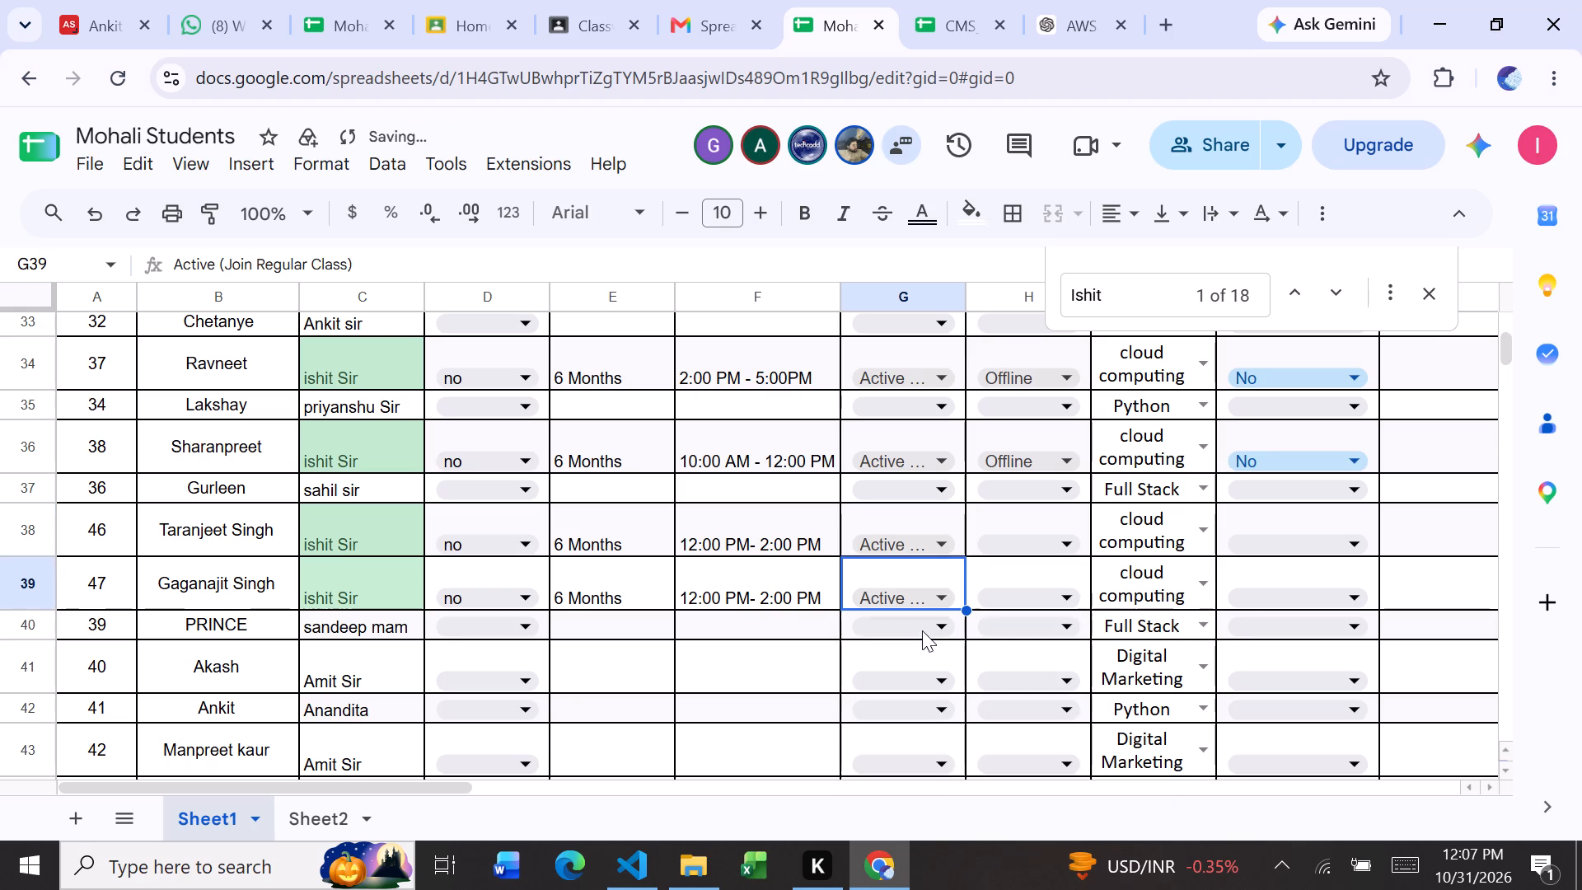
{"action": "left_click", "coordinate": [1066, 536]}
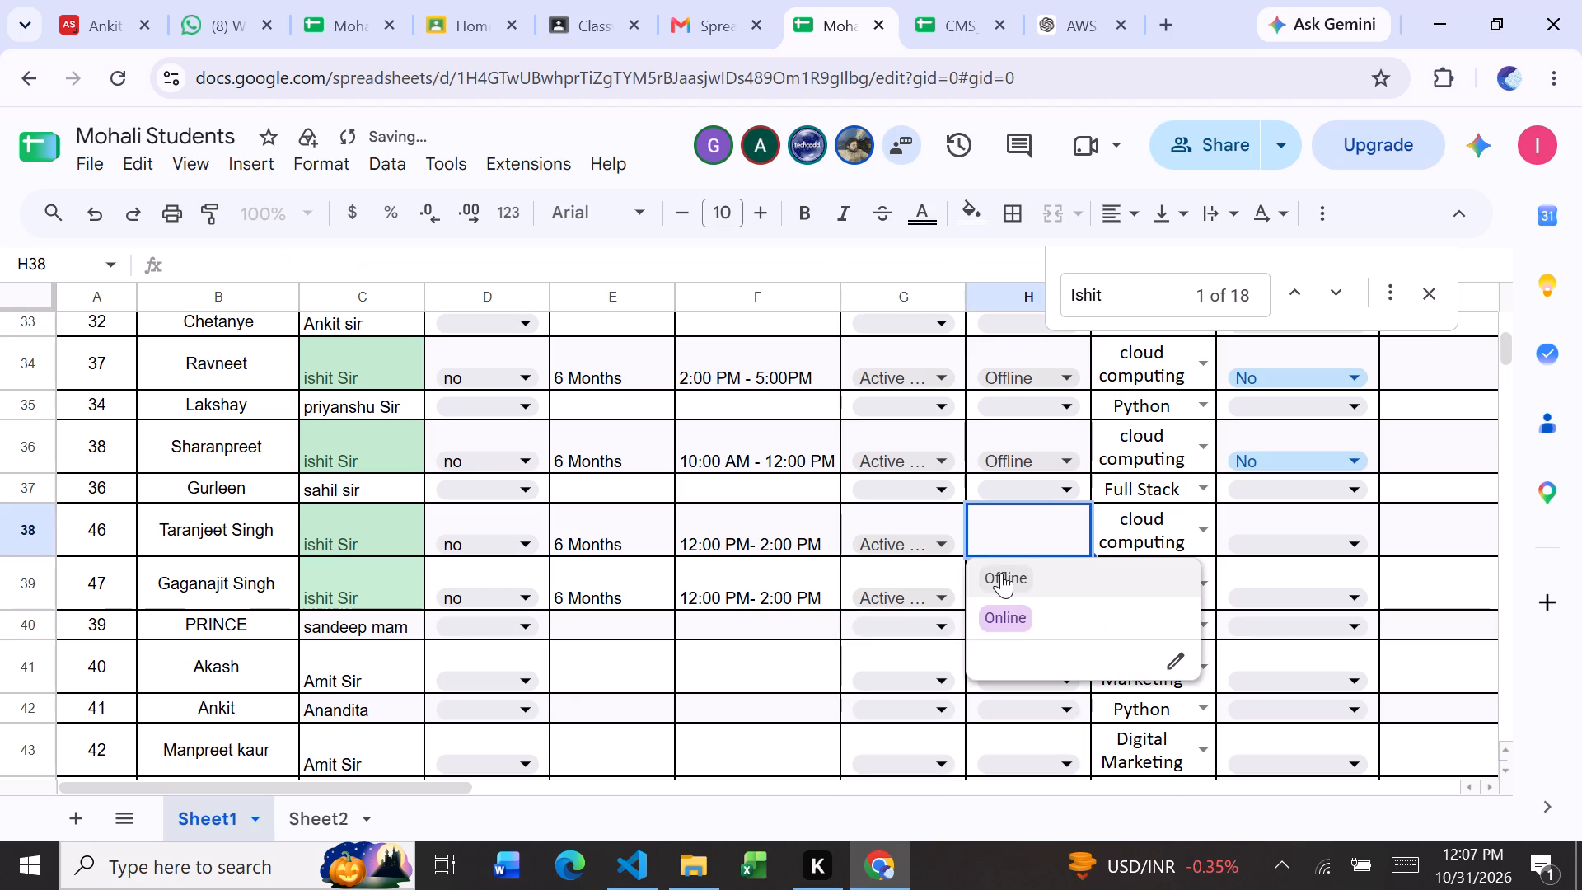
{"action": "left_click", "coordinate": [1004, 573]}
{"action": "left_click", "coordinate": [1063, 596]}
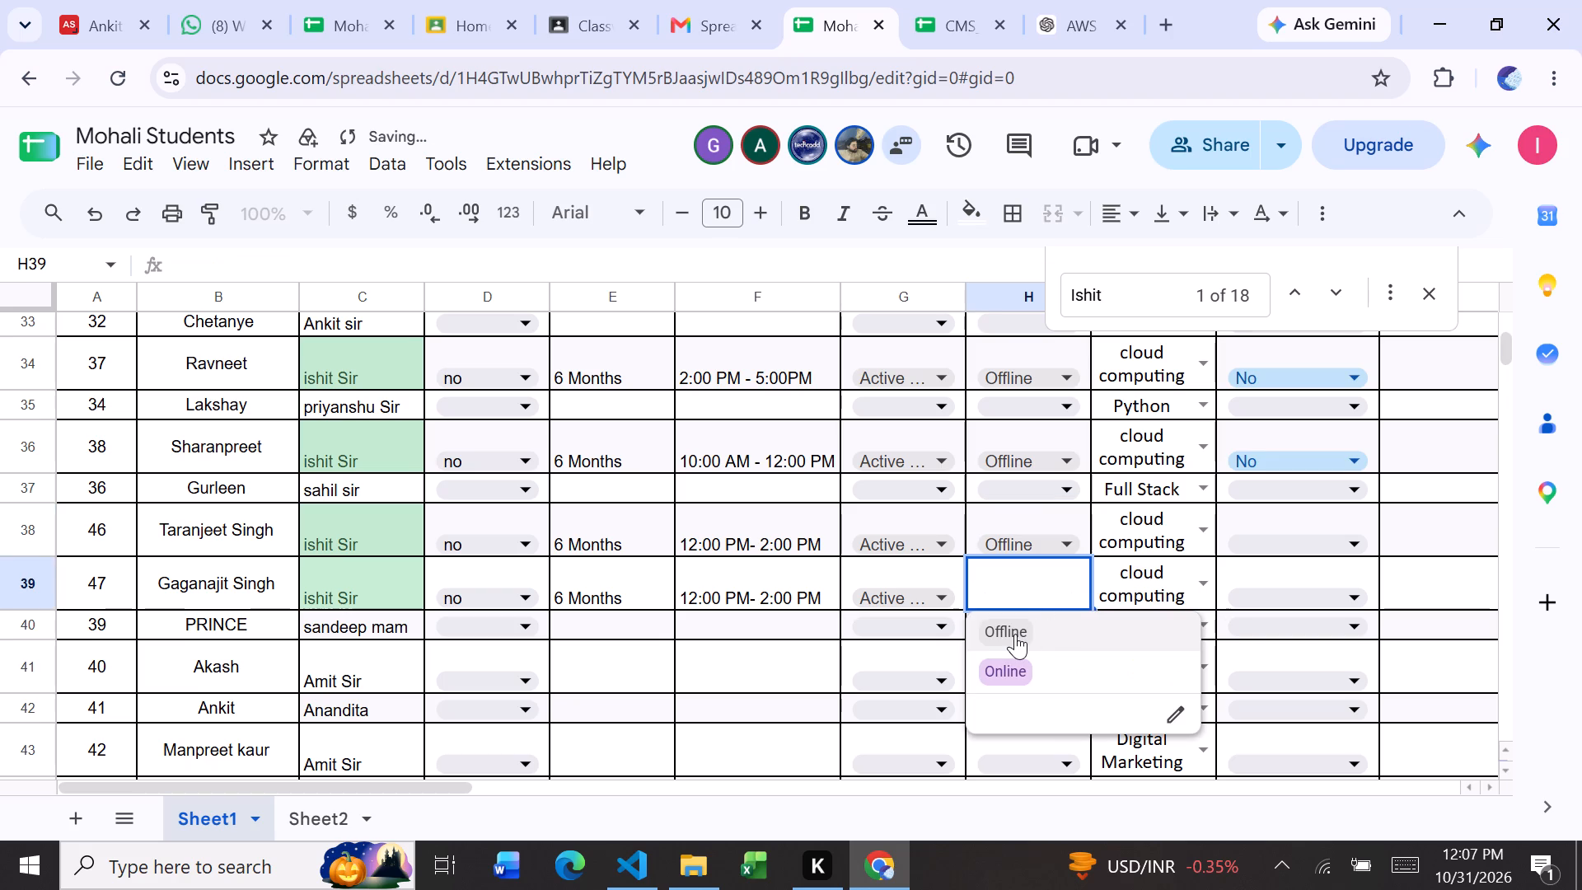
{"action": "left_click", "coordinate": [1015, 634]}
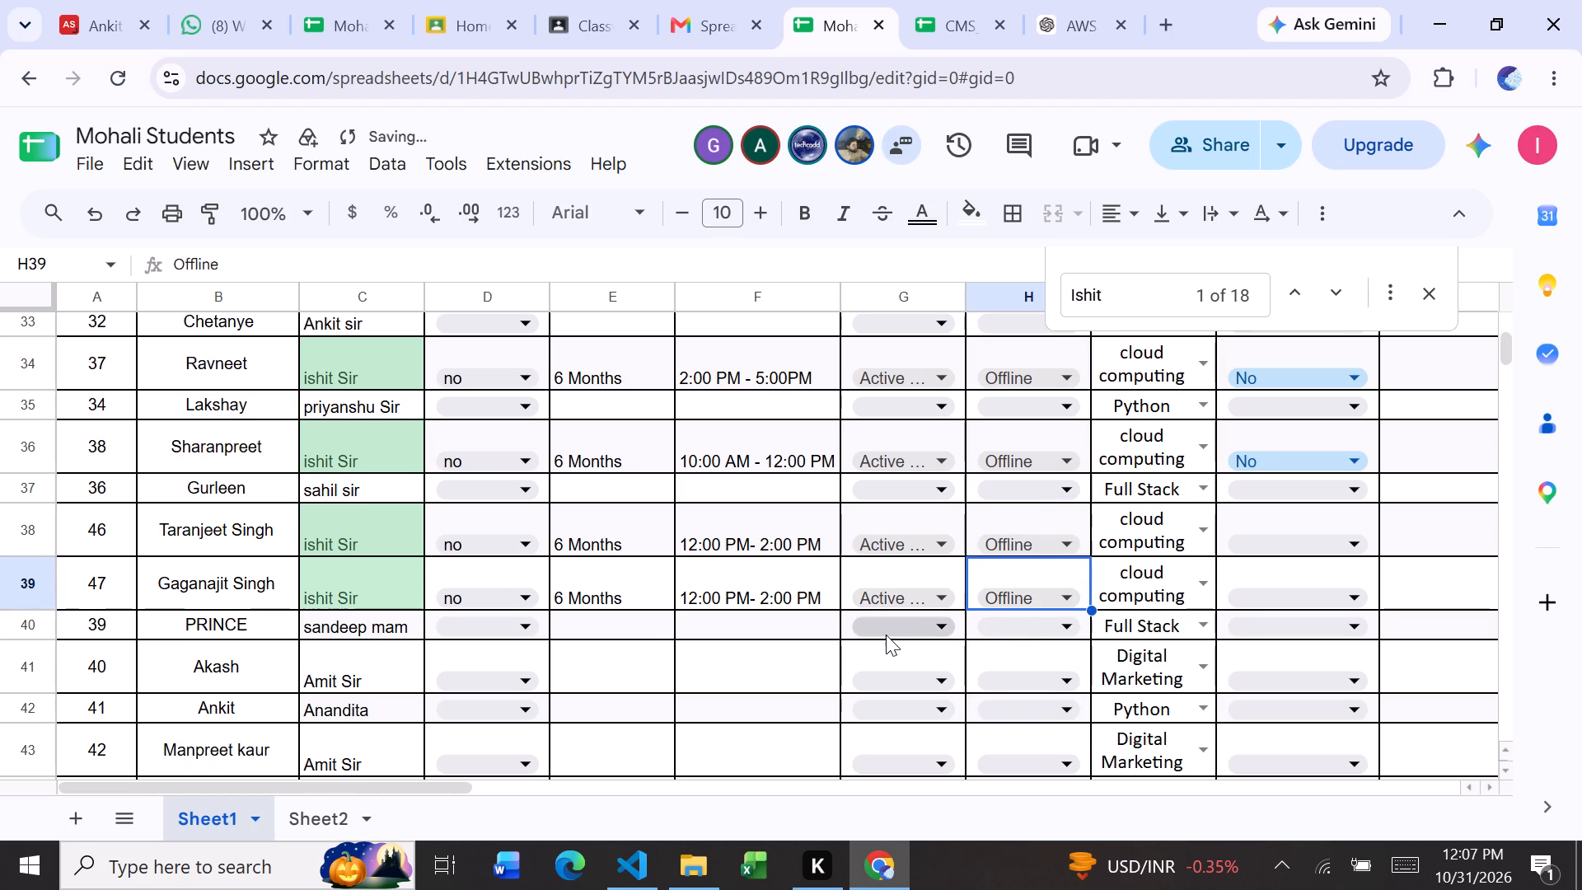
Set Class Shift to No for the cloud computing students in rows 38 and 39.
{"action": "scroll", "coordinate": [886, 635], "scroll_direction": "down", "scroll_amount": 1}
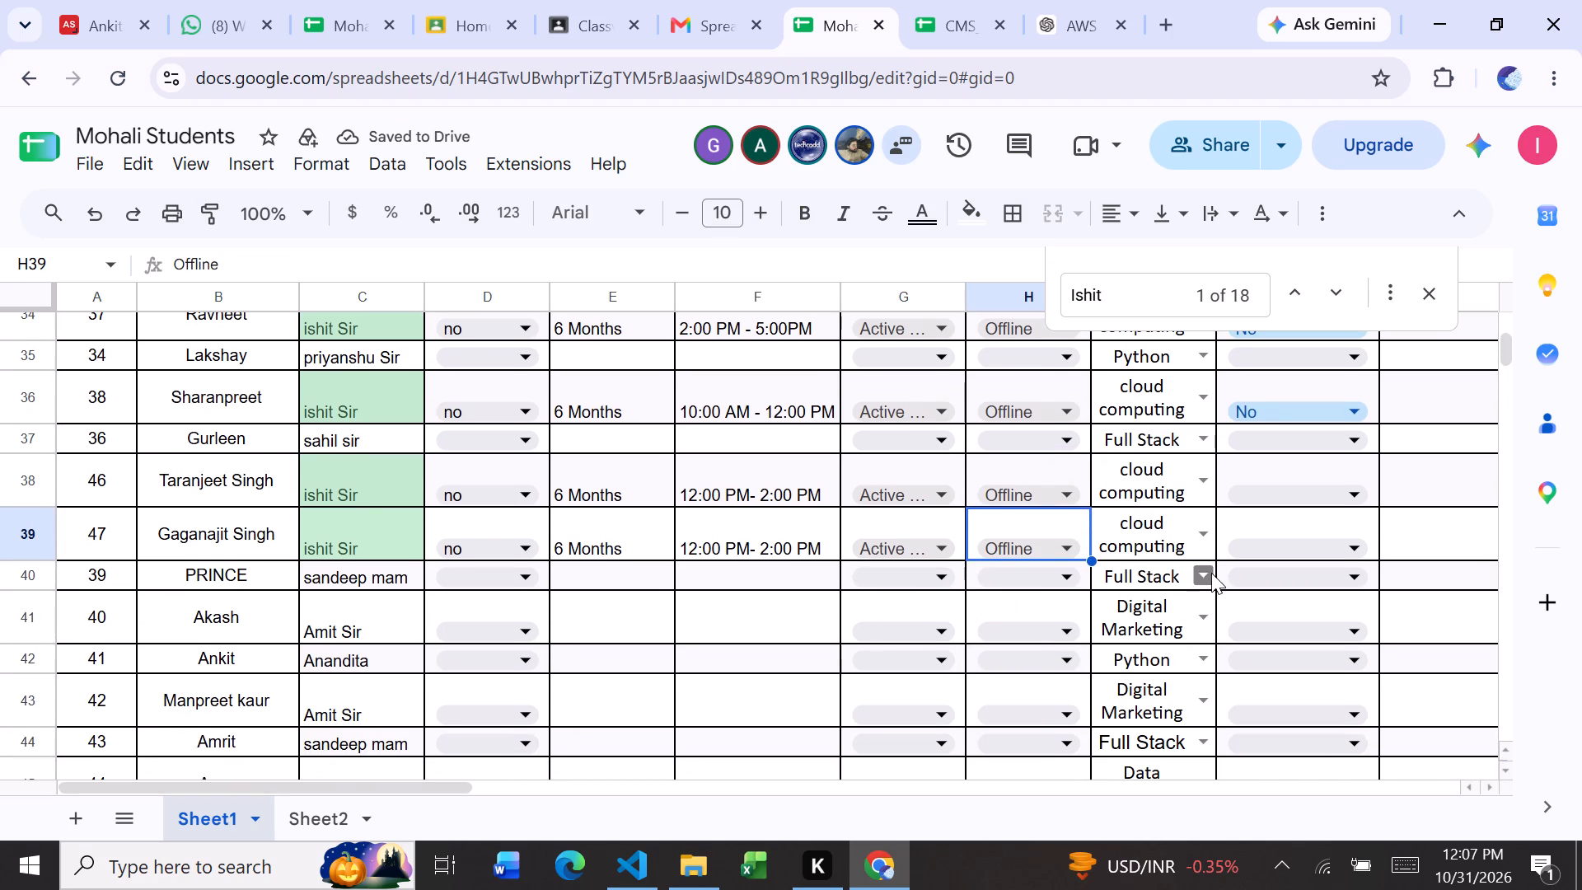
{"action": "left_click", "coordinate": [1346, 489]}
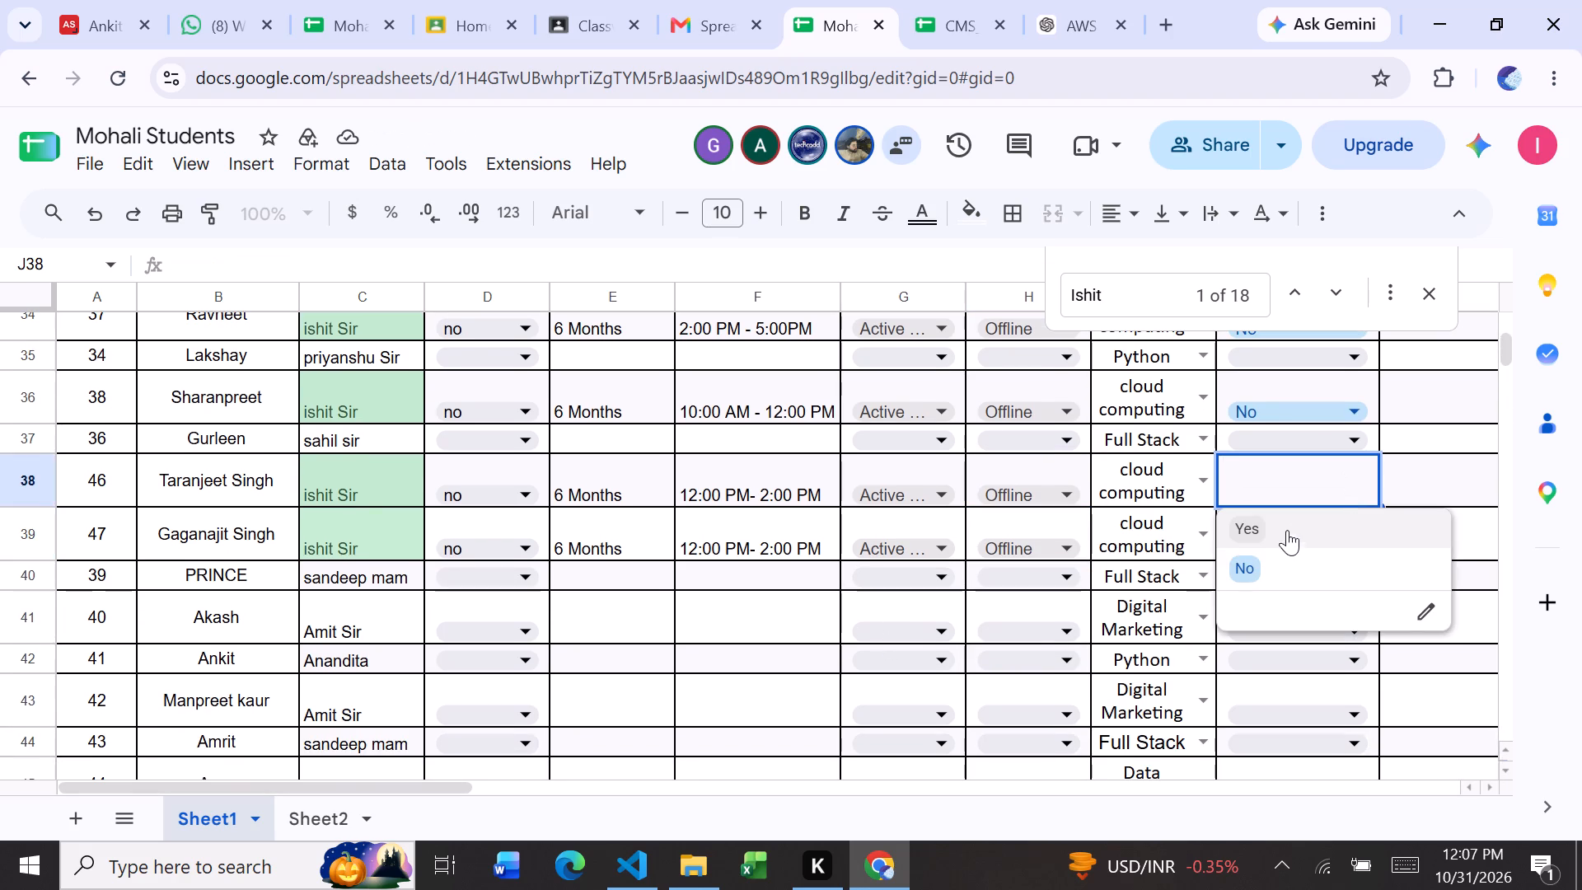
{"action": "left_click", "coordinate": [1250, 567]}
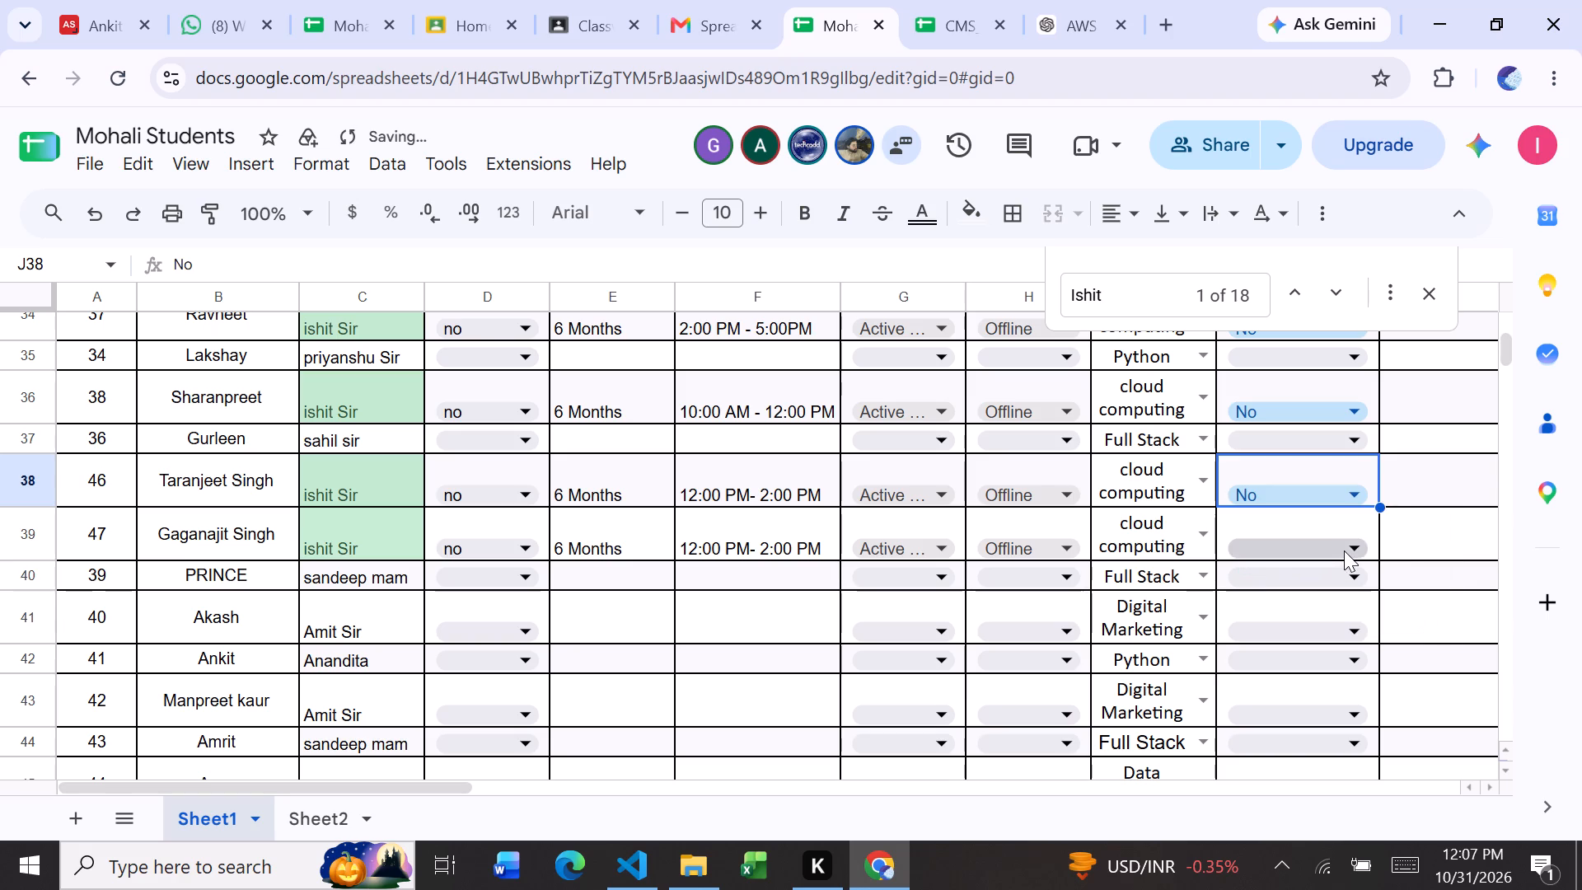
{"action": "left_click", "coordinate": [1344, 550]}
{"action": "left_click", "coordinate": [1244, 614]}
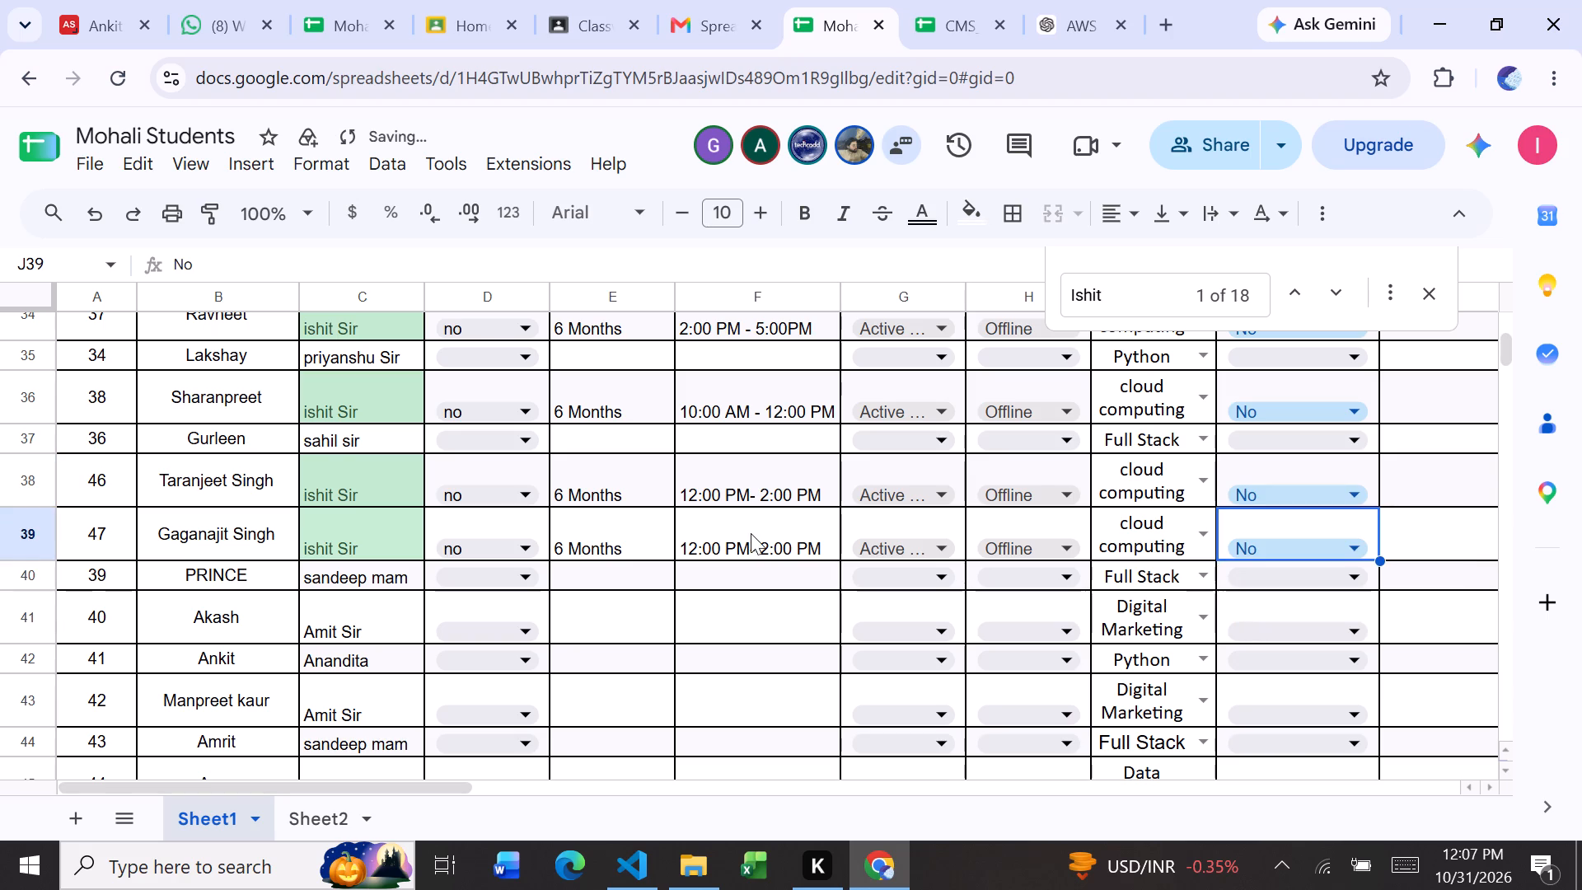
Append CU to the student name in row 57 to mark trainer Ishit's cloud computing student.
{"action": "scroll", "coordinate": [672, 574], "scroll_direction": "down", "scroll_amount": 2}
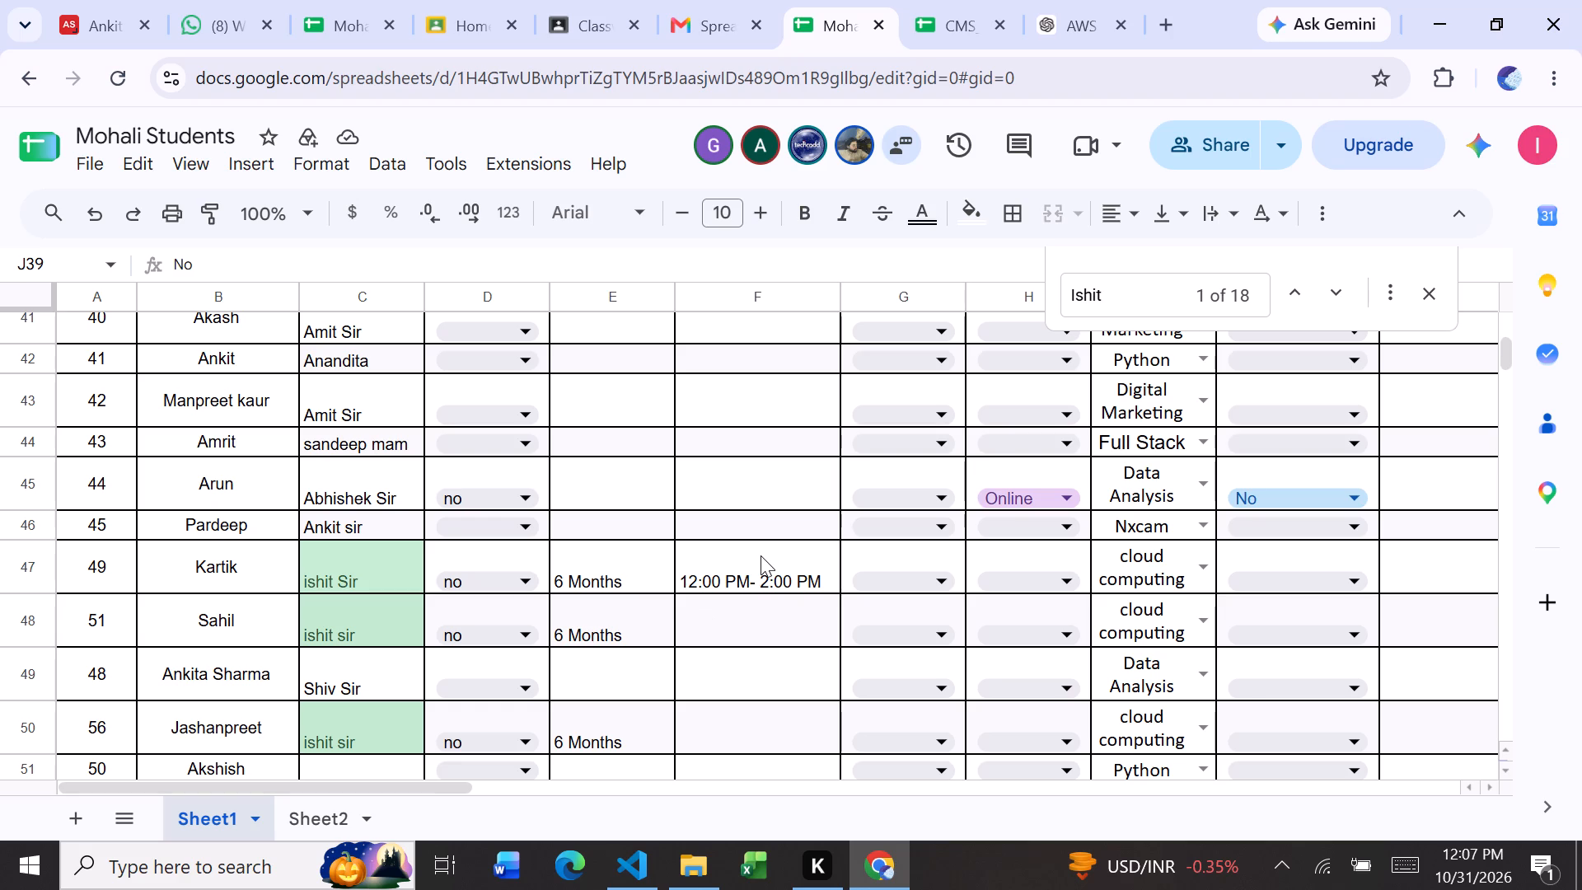
{"action": "scroll", "coordinate": [713, 604], "scroll_direction": "down", "scroll_amount": 2}
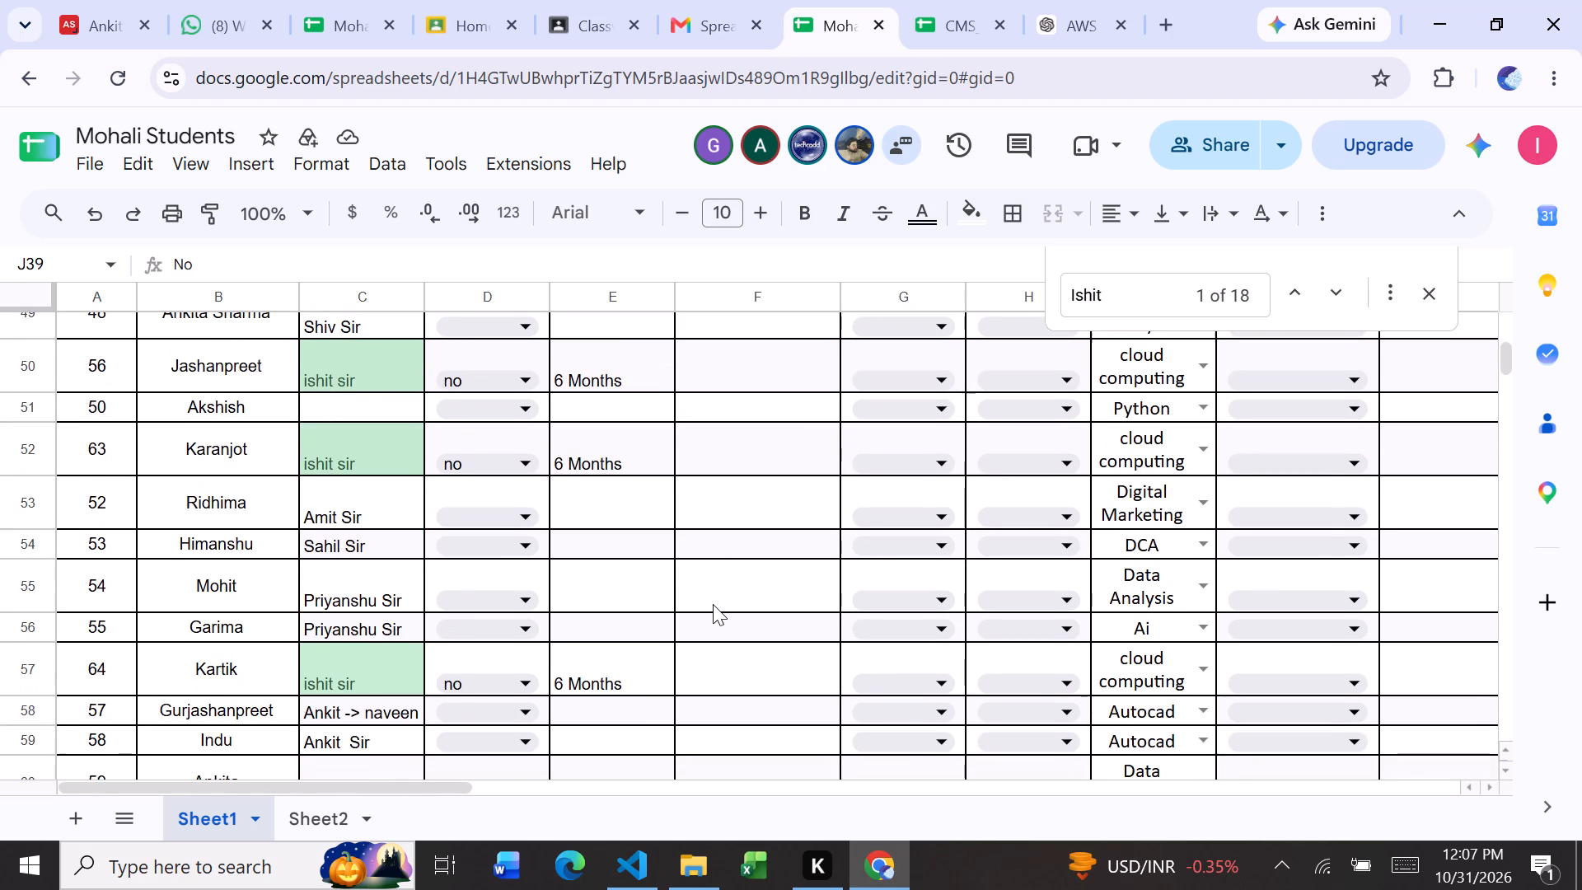
{"action": "scroll", "coordinate": [713, 604], "scroll_direction": "down", "scroll_amount": 1}
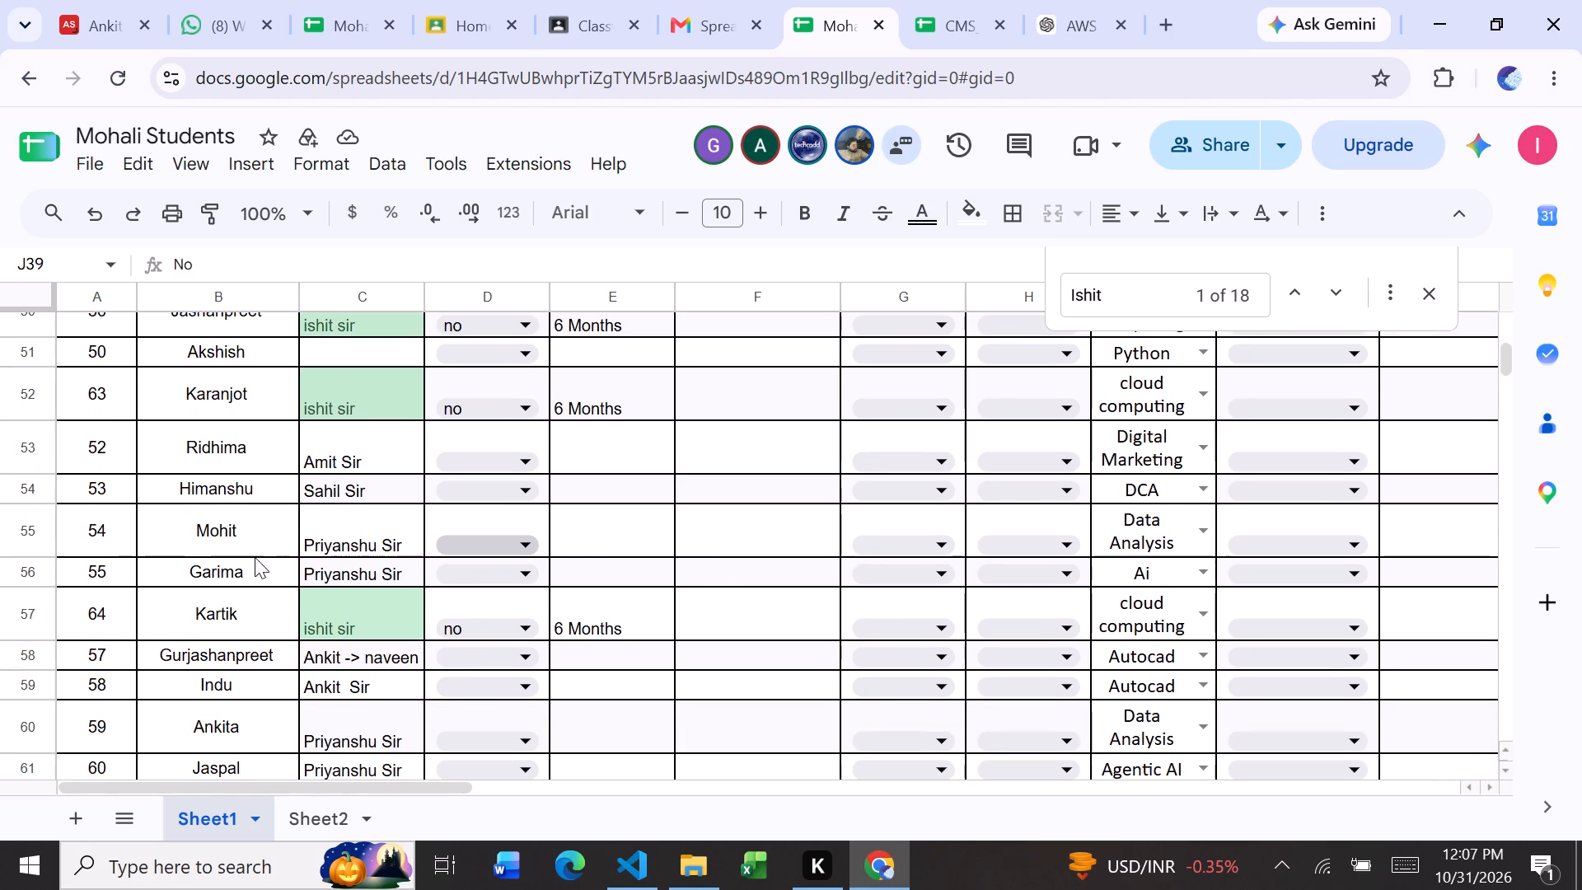
{"action": "left_click", "coordinate": [241, 598]}
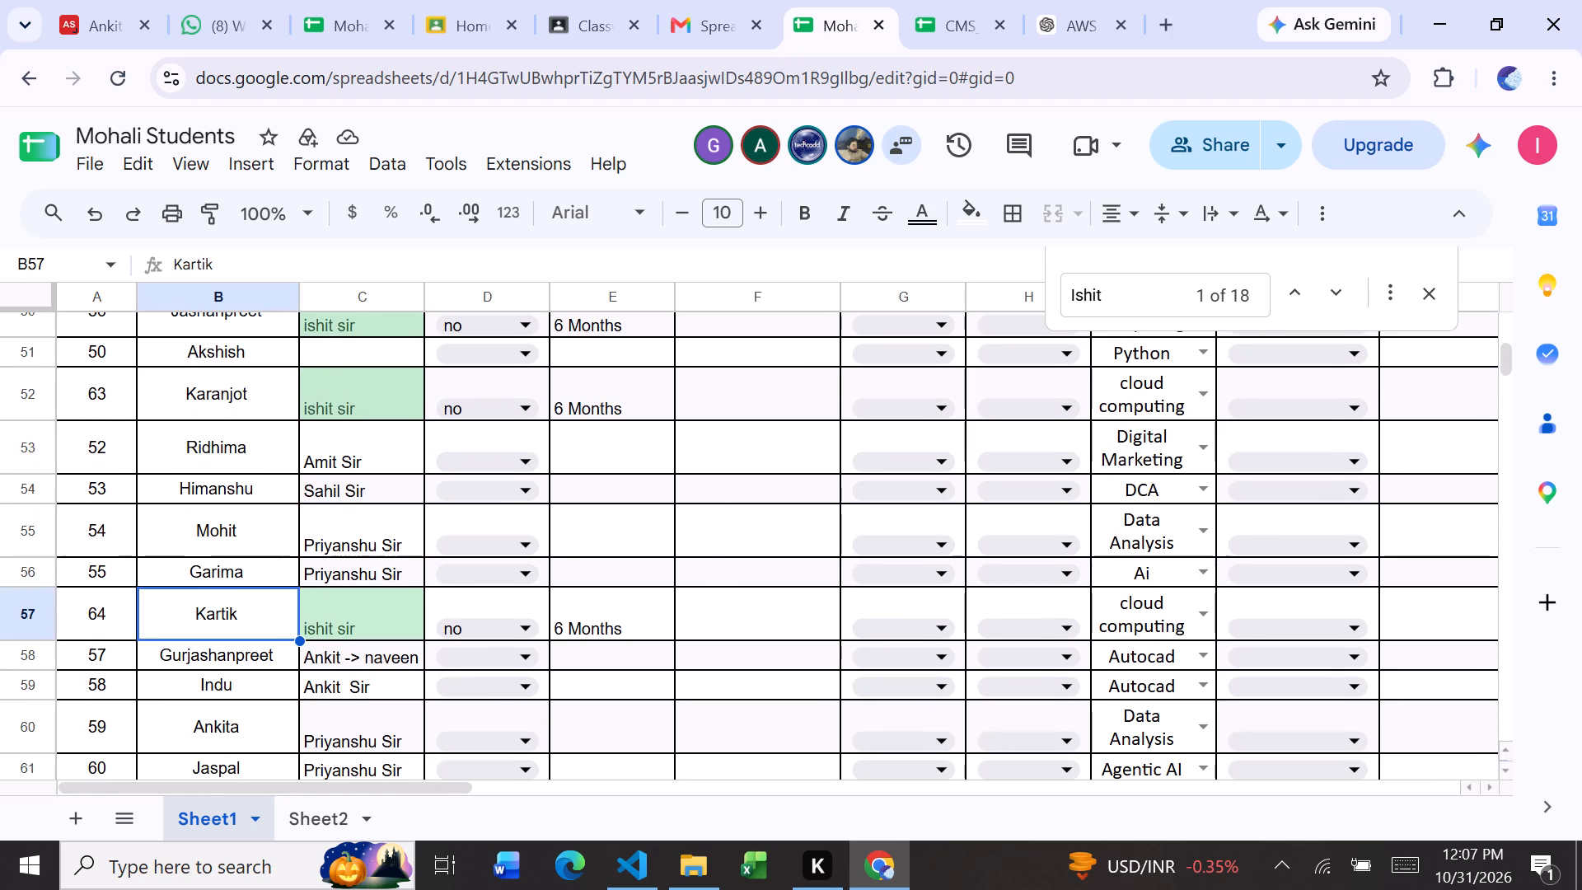
{"action": "left_click", "coordinate": [288, 265]}
{"action": "key", "text": "space"}
{"action": "type", "text": "CU"}
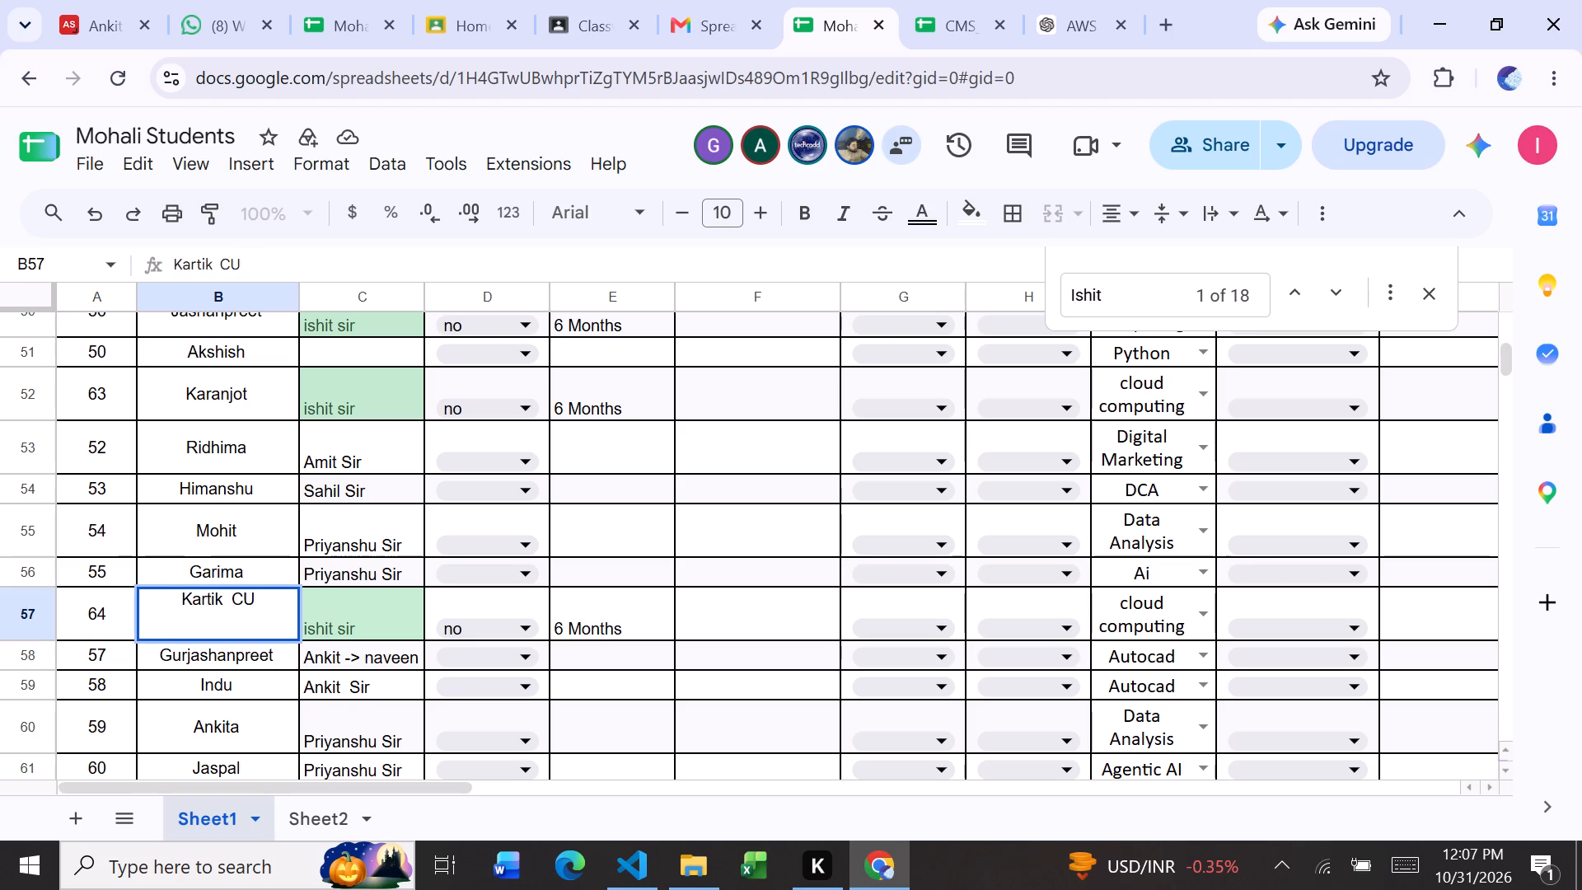
{"action": "scroll", "coordinate": [461, 451], "scroll_direction": "up", "scroll_amount": 3}
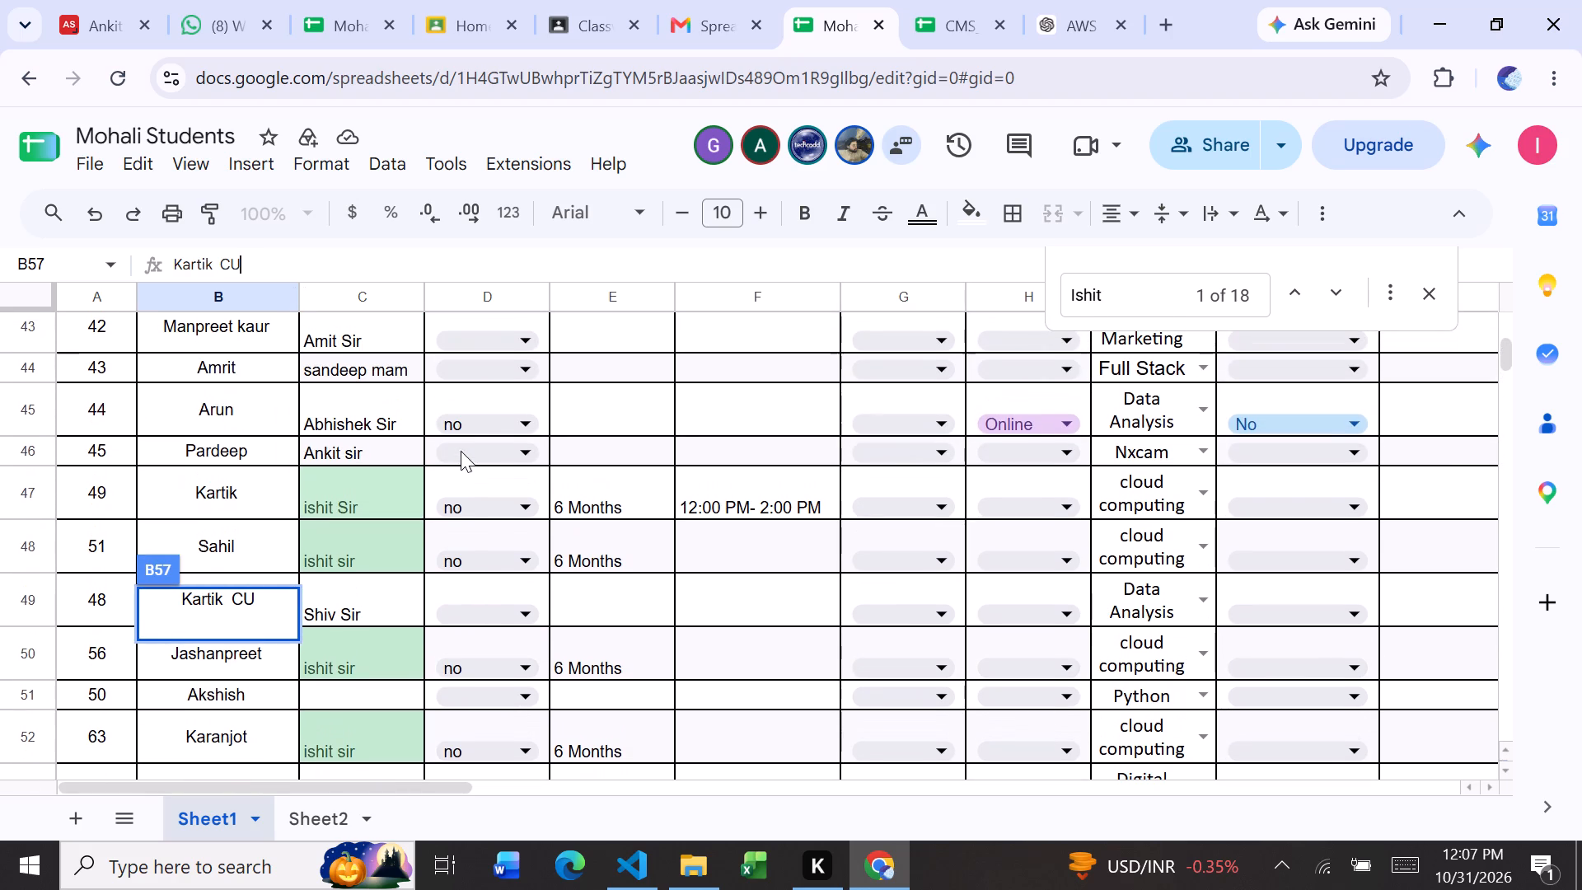
{"action": "scroll", "coordinate": [597, 585], "scroll_direction": "down", "scroll_amount": 2}
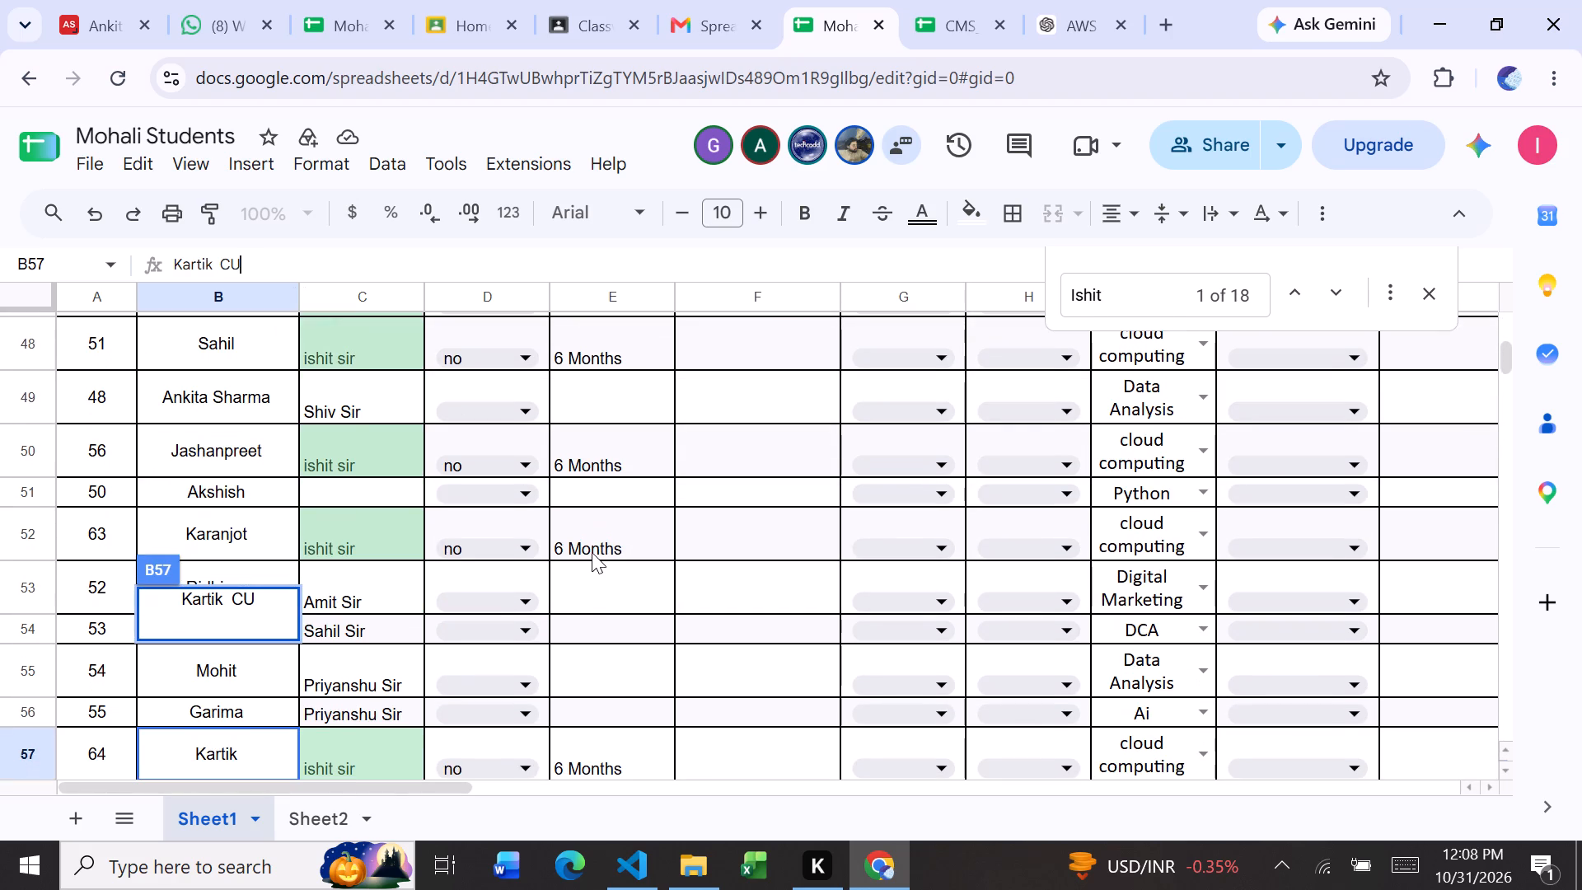
{"action": "scroll", "coordinate": [480, 535], "scroll_direction": "up", "scroll_amount": 3}
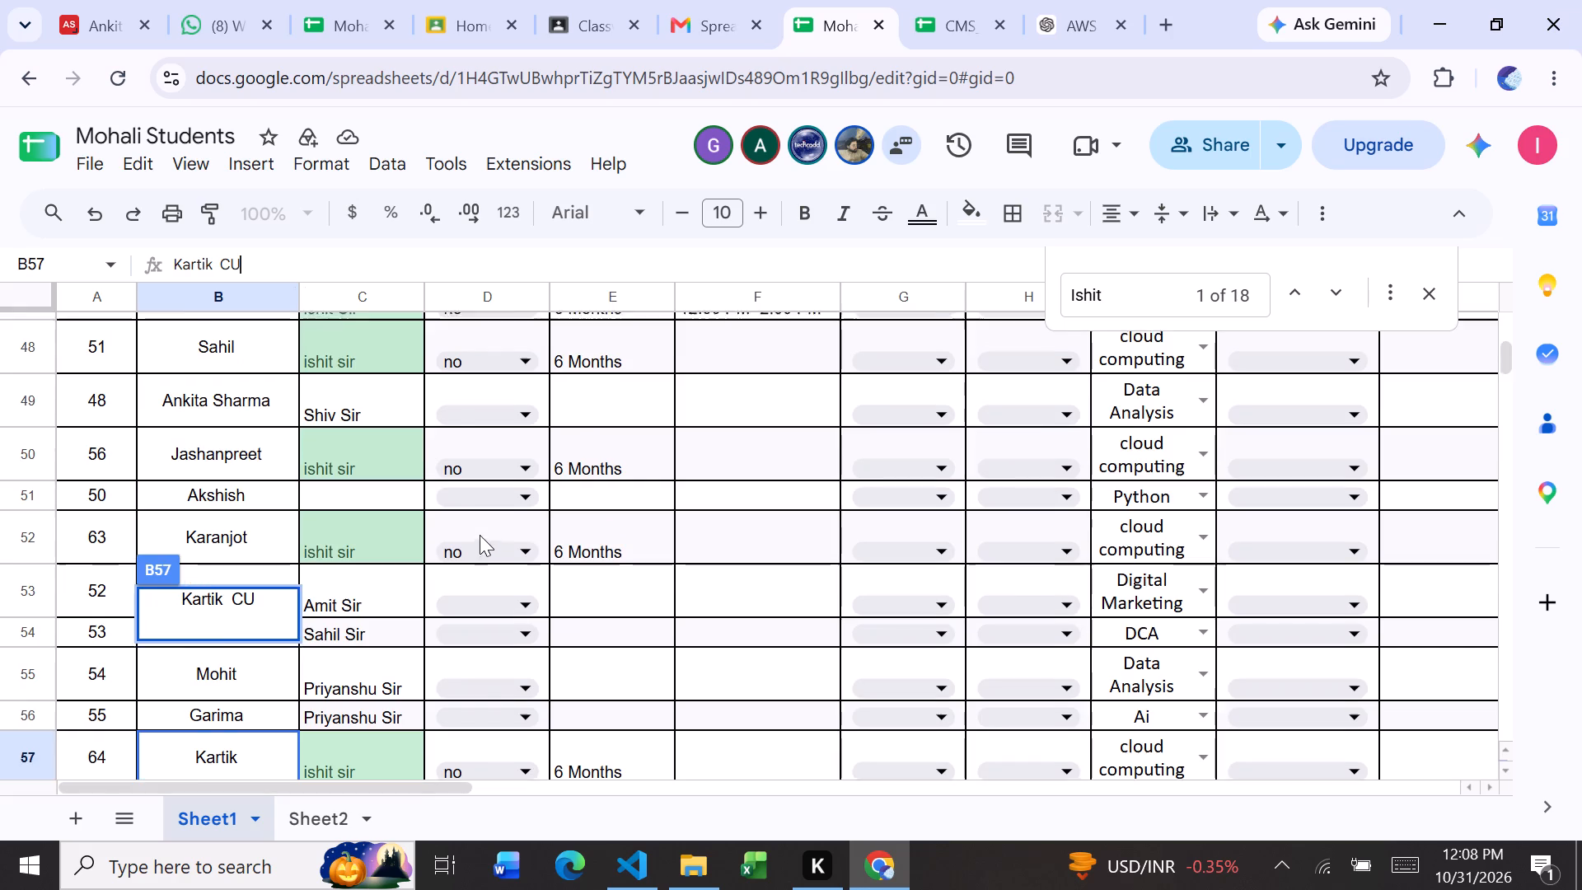
{"action": "scroll", "coordinate": [480, 535], "scroll_direction": "up", "scroll_amount": 1}
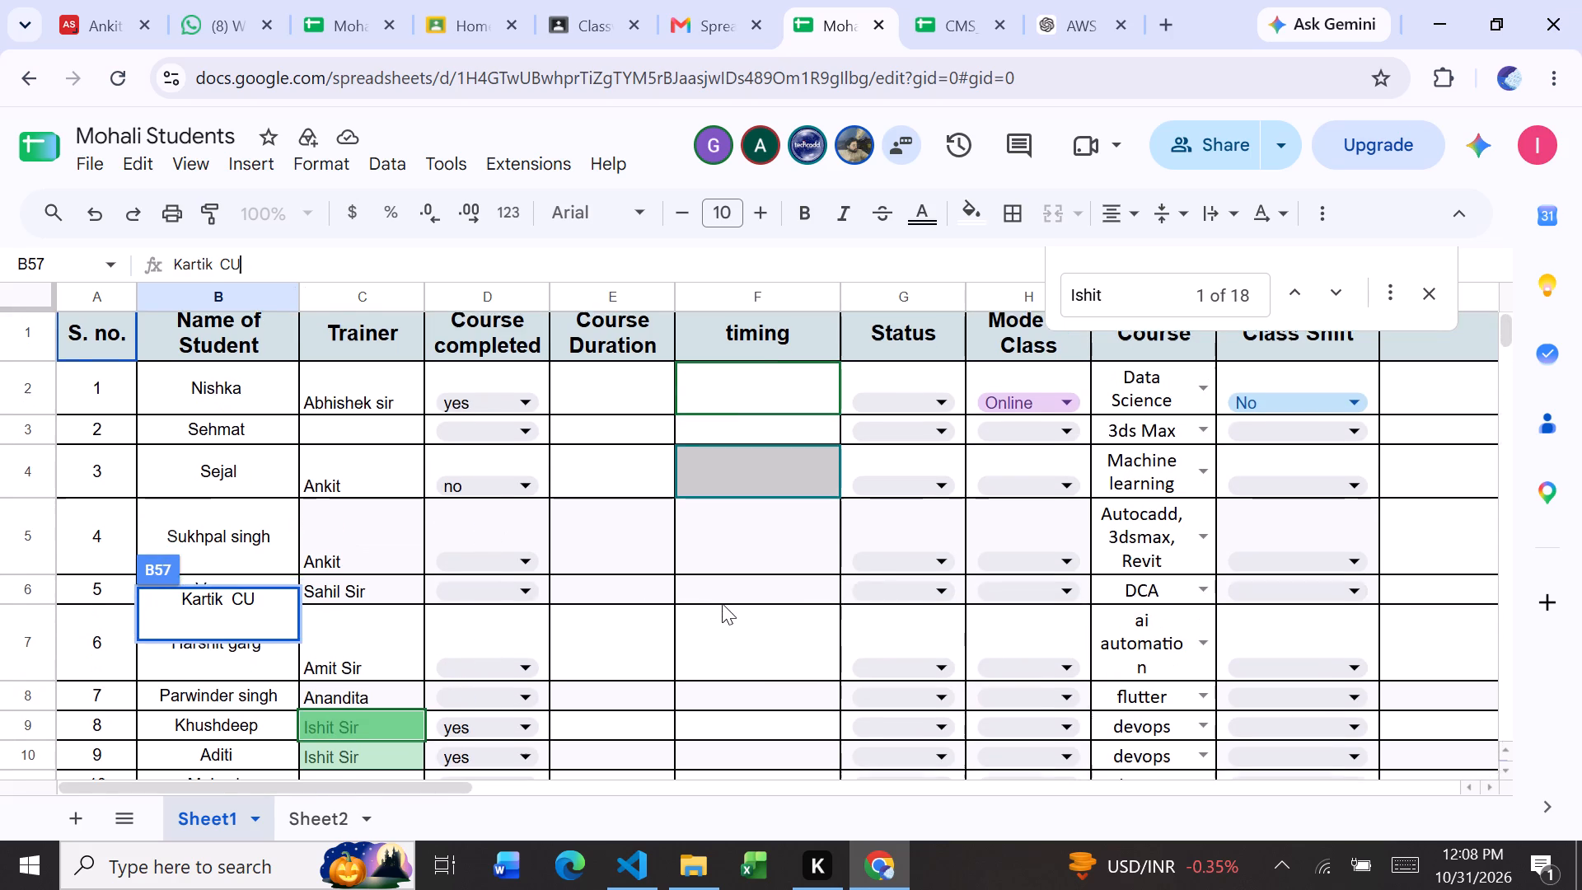
{"action": "scroll", "coordinate": [722, 603], "scroll_direction": "down", "scroll_amount": 2}
{"action": "left_click", "coordinate": [722, 603]}
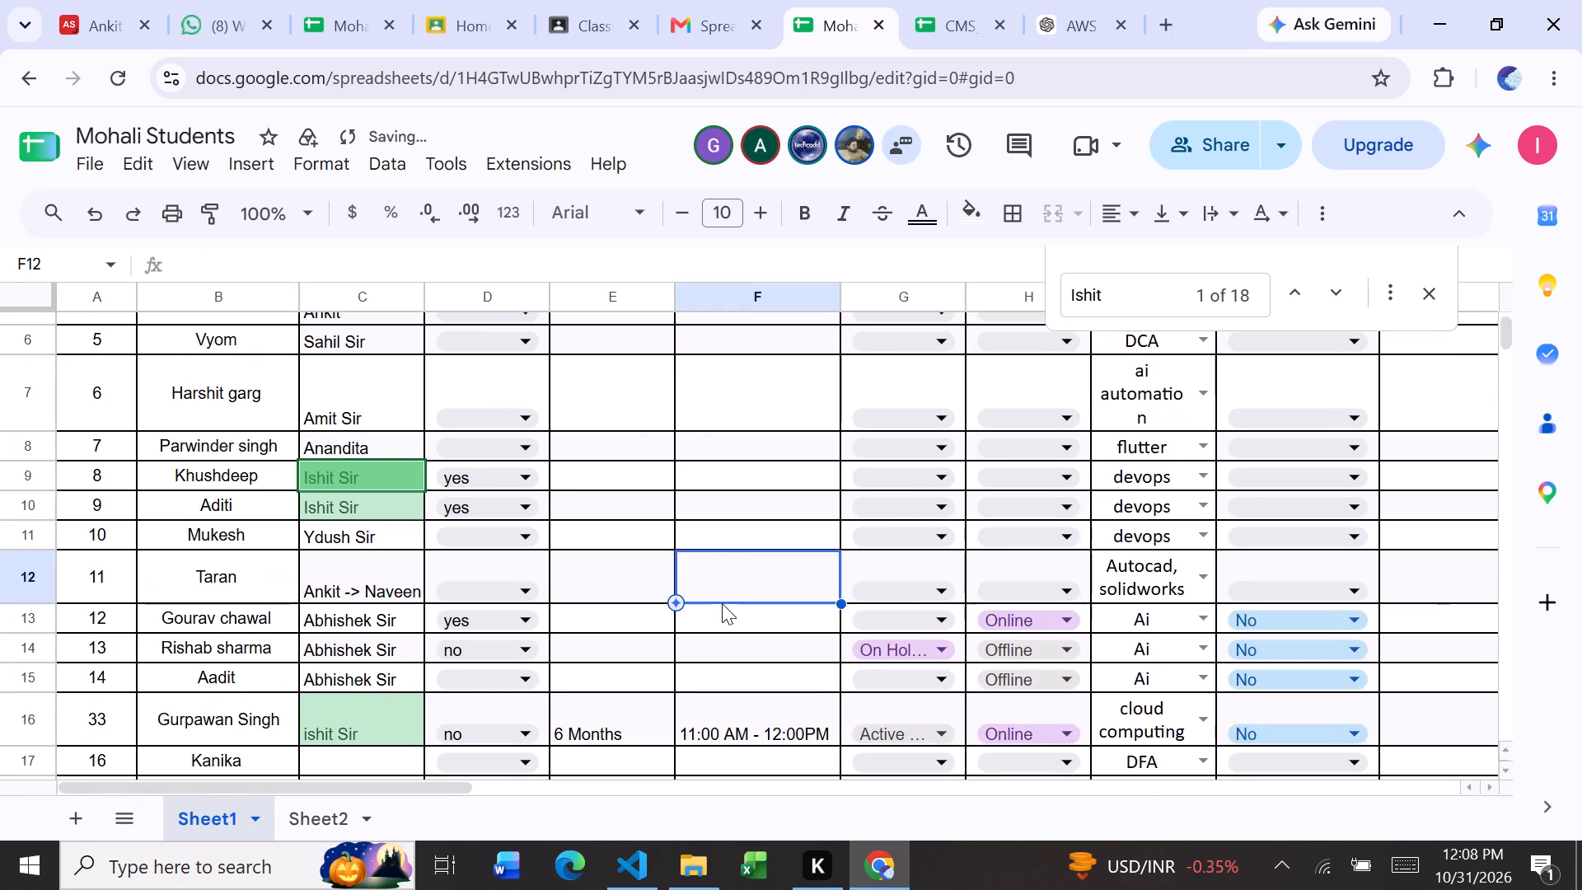
Fill in row 47 of trainer Ishit's students: Status Active (Join Regular Class), Mode of Class Offline, Class Shift No.
{"action": "scroll", "coordinate": [722, 603], "scroll_direction": "down", "scroll_amount": 4}
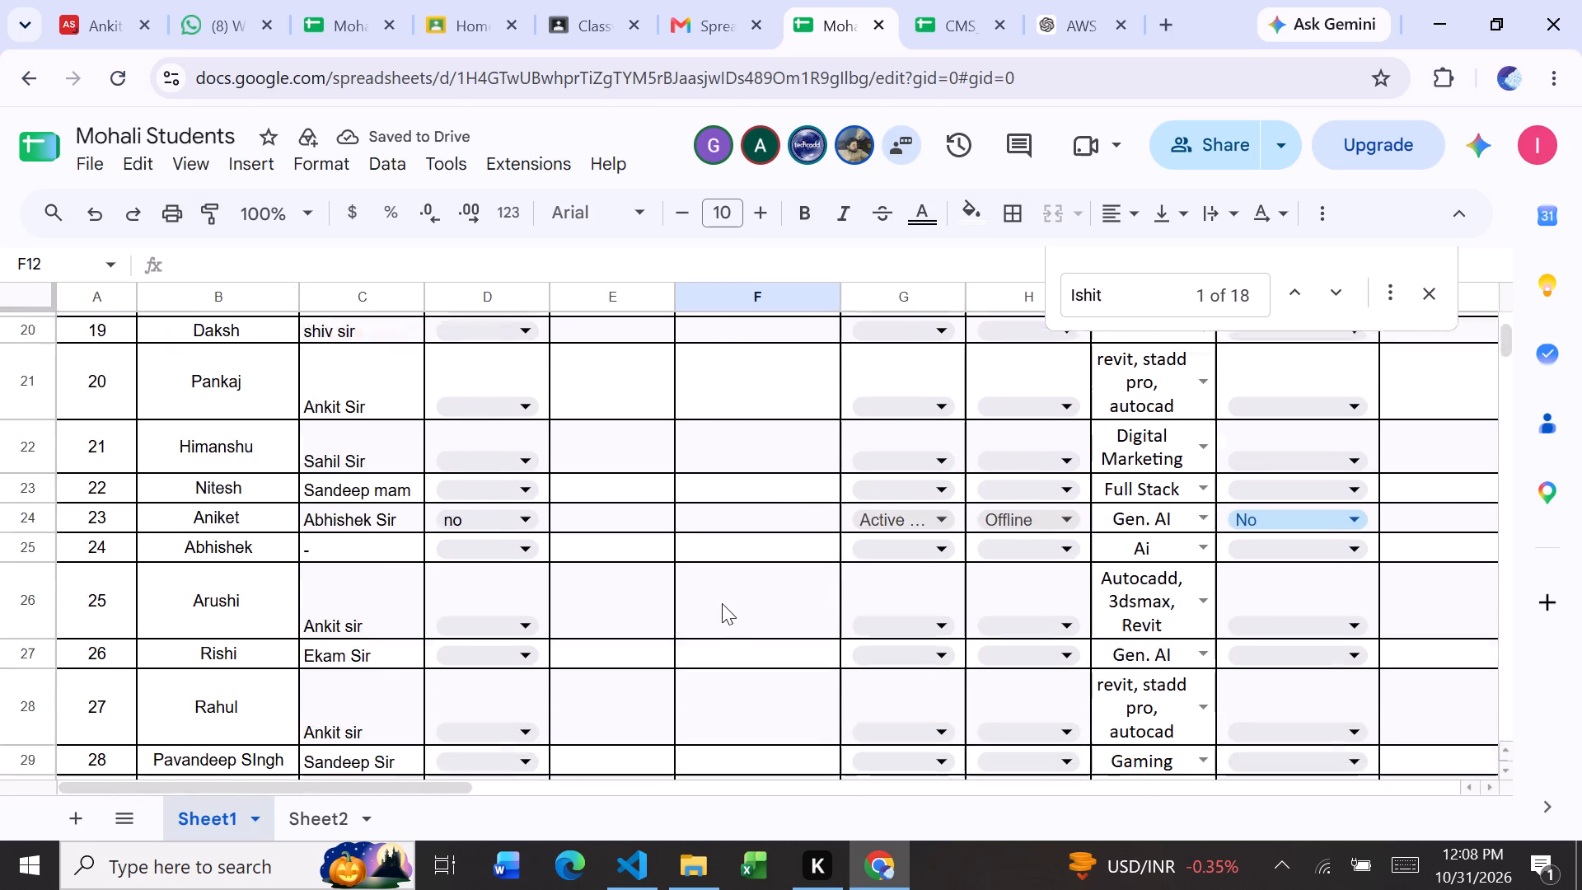
{"action": "scroll", "coordinate": [722, 603], "scroll_direction": "down", "scroll_amount": 2}
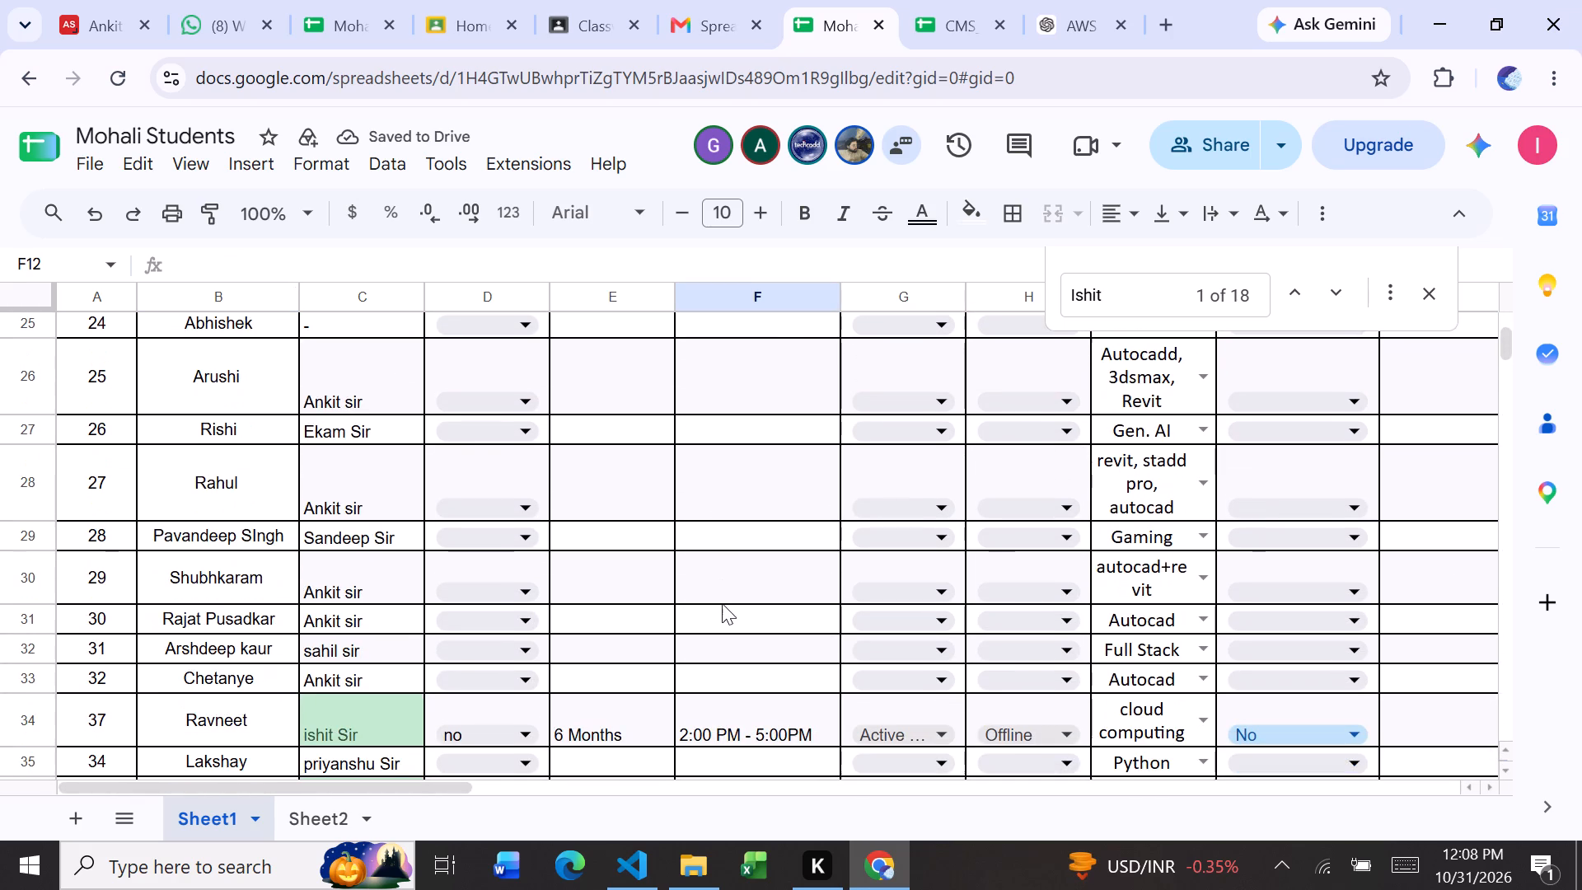
{"action": "scroll", "coordinate": [722, 603], "scroll_direction": "down", "scroll_amount": 2}
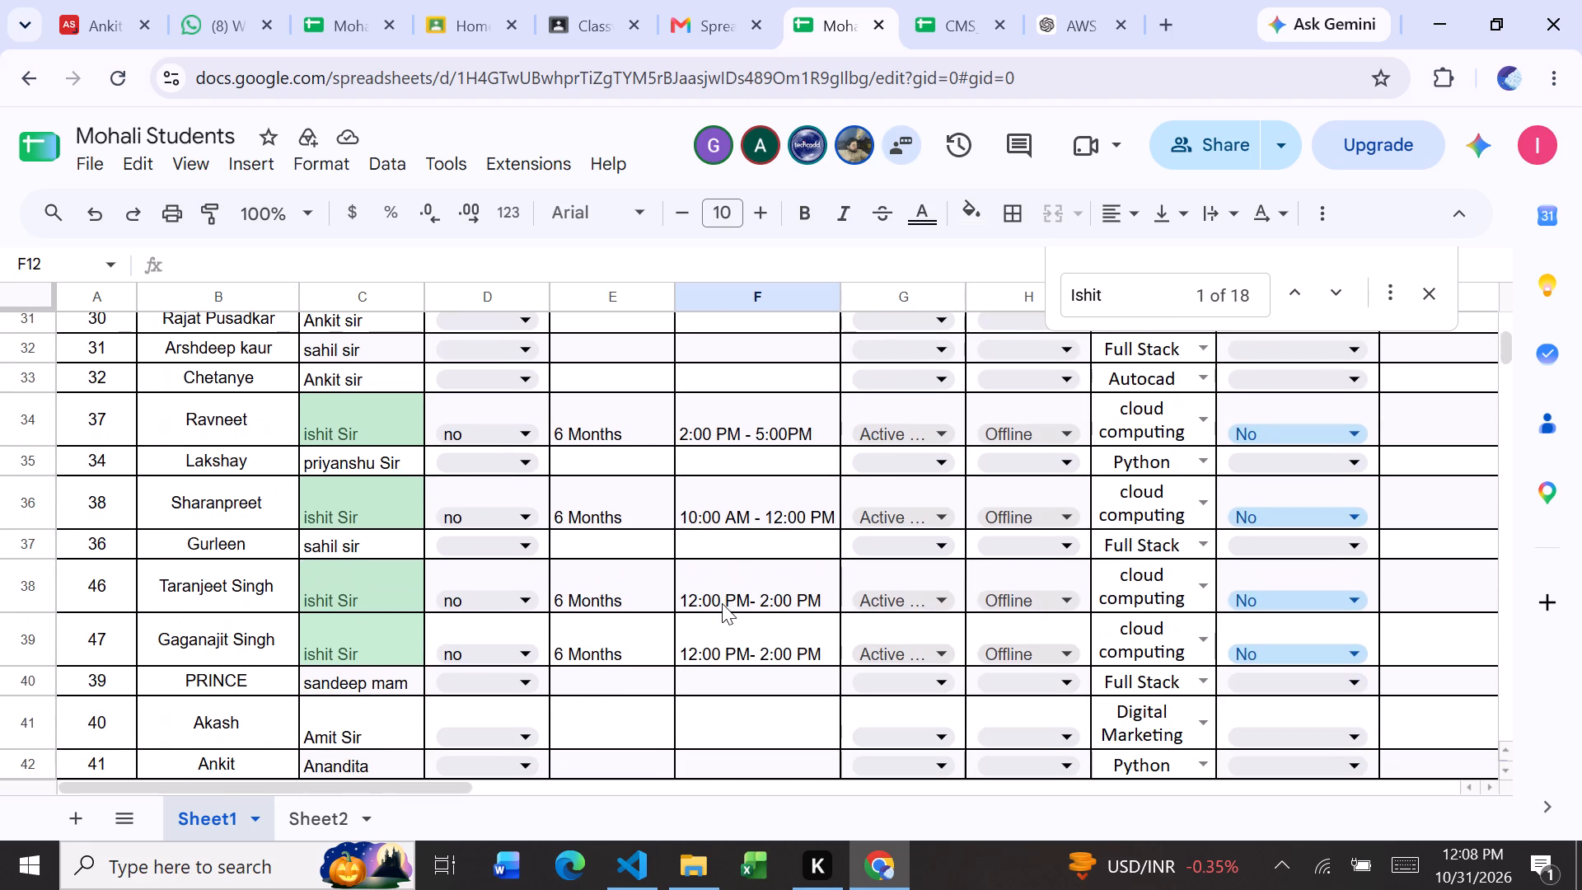
{"action": "scroll", "coordinate": [798, 647], "scroll_direction": "down", "scroll_amount": 1}
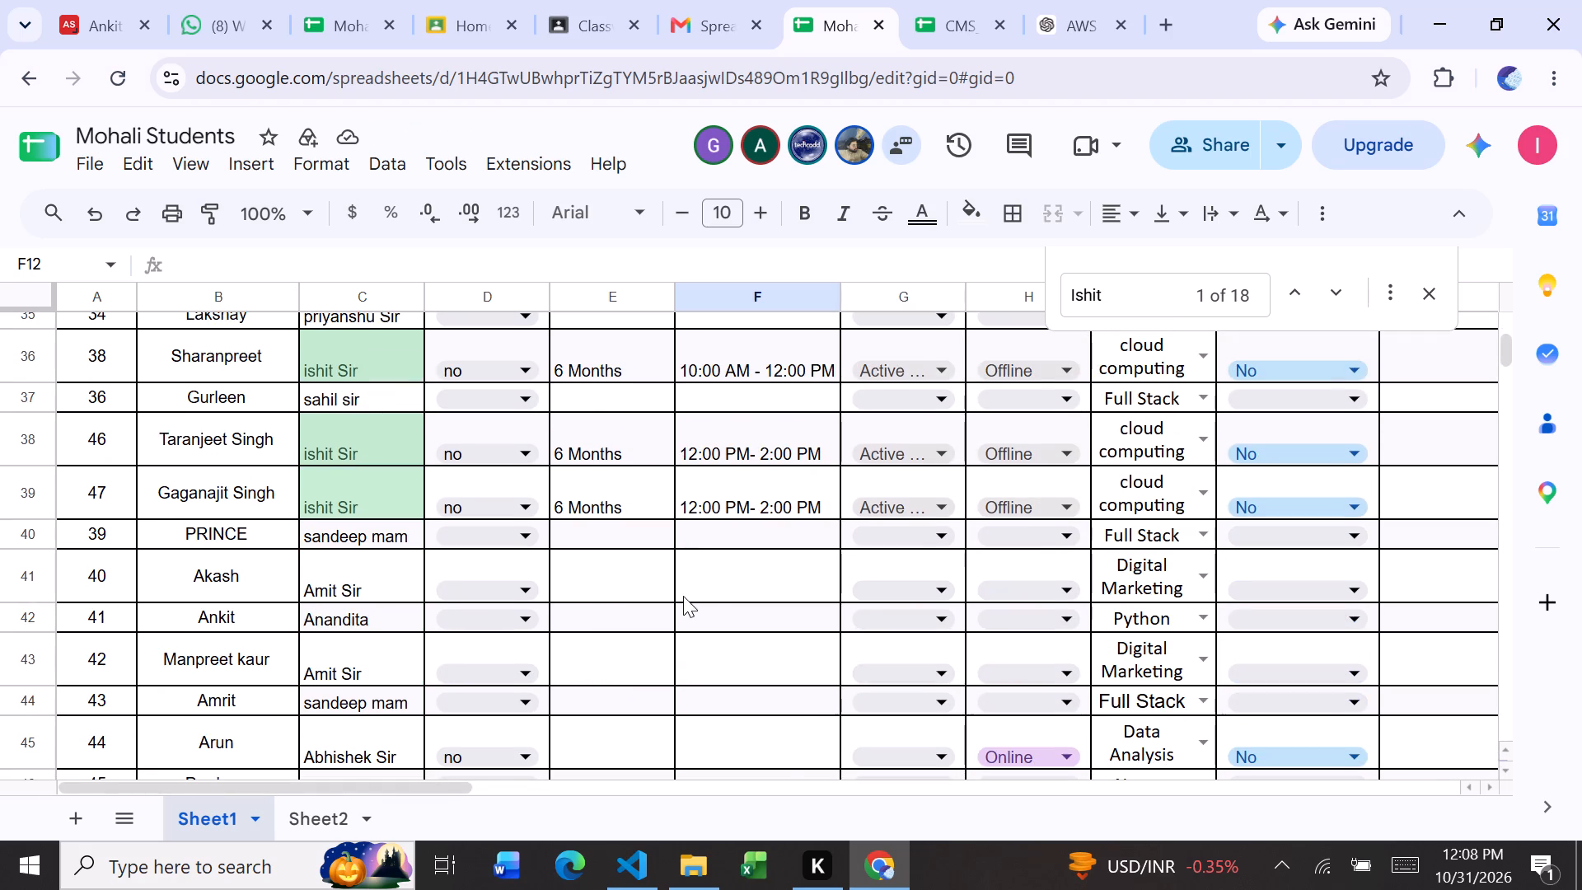
{"action": "scroll", "coordinate": [683, 596], "scroll_direction": "down", "scroll_amount": 2}
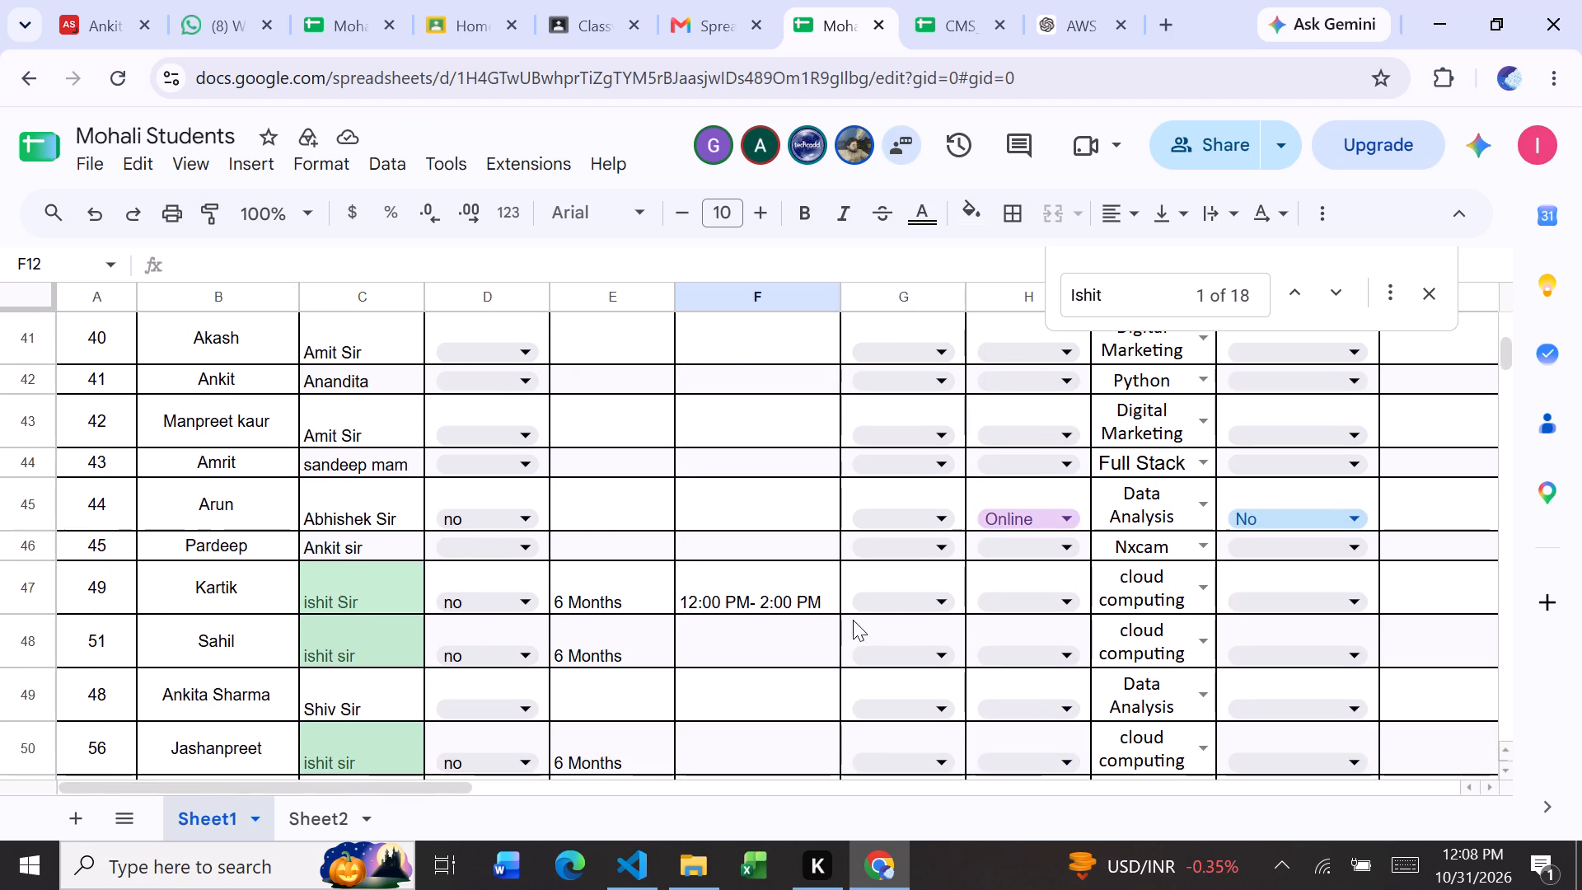
{"action": "left_click", "coordinate": [926, 603]}
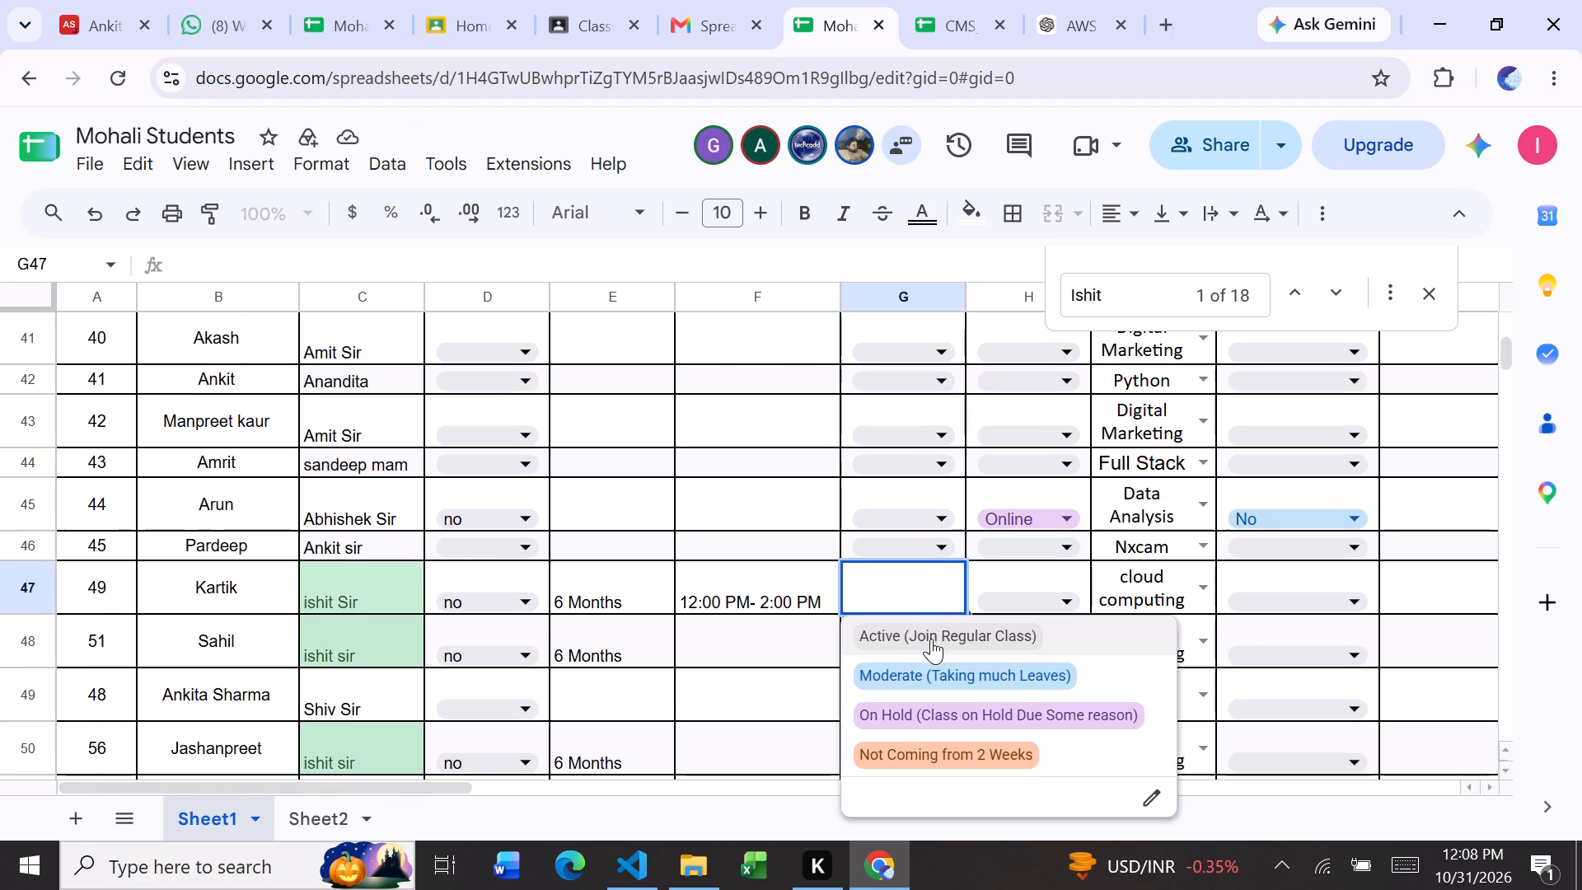
{"action": "left_click", "coordinate": [931, 639]}
{"action": "left_click", "coordinate": [1063, 602]}
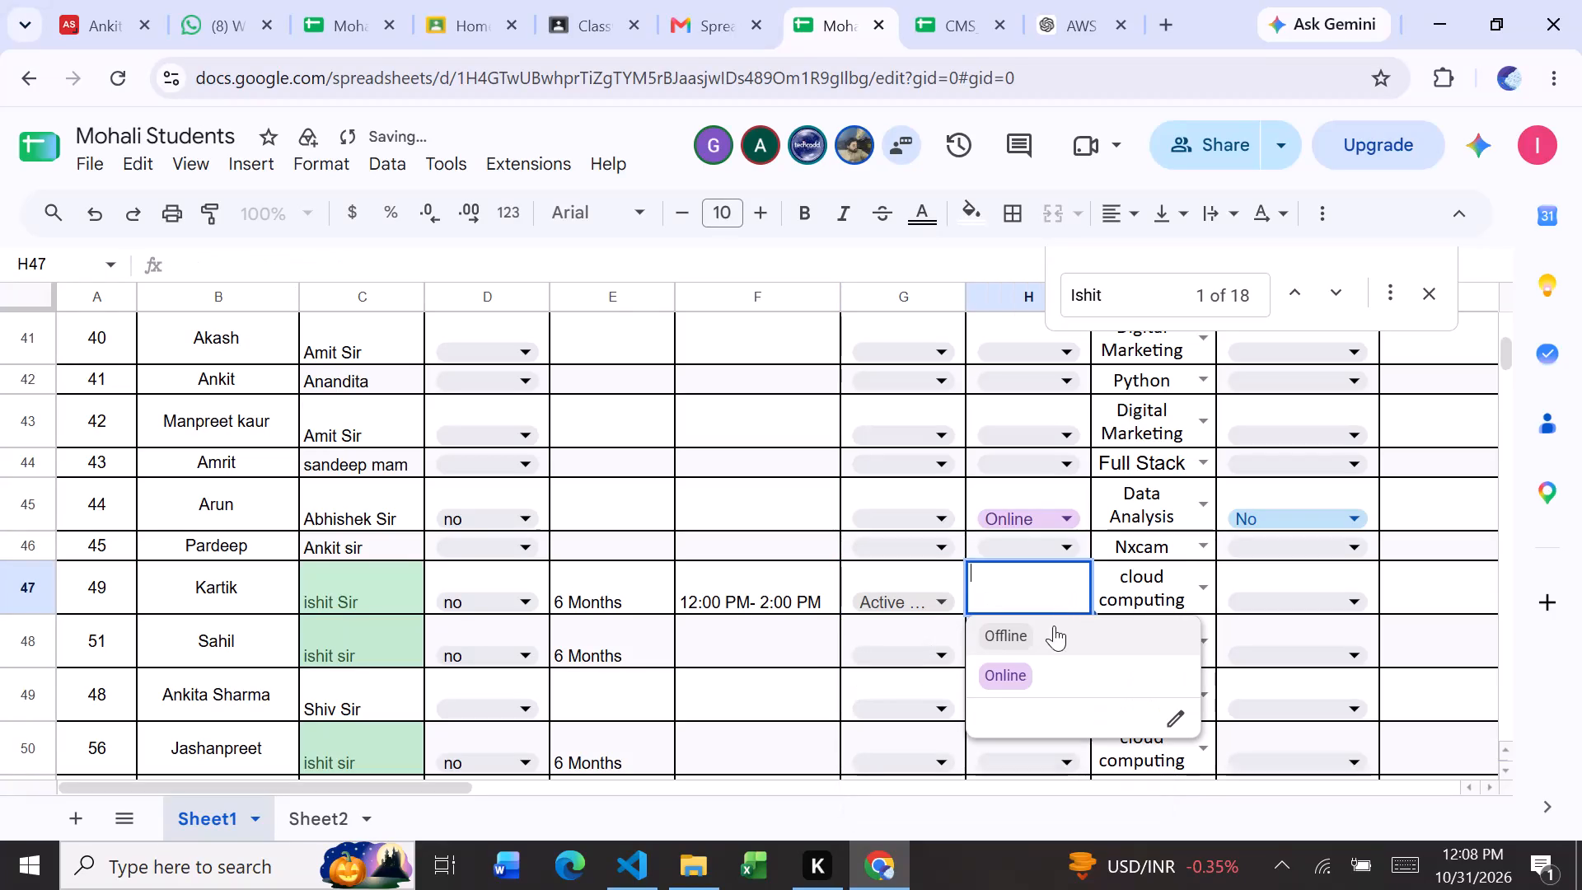
{"action": "left_click", "coordinate": [1011, 637]}
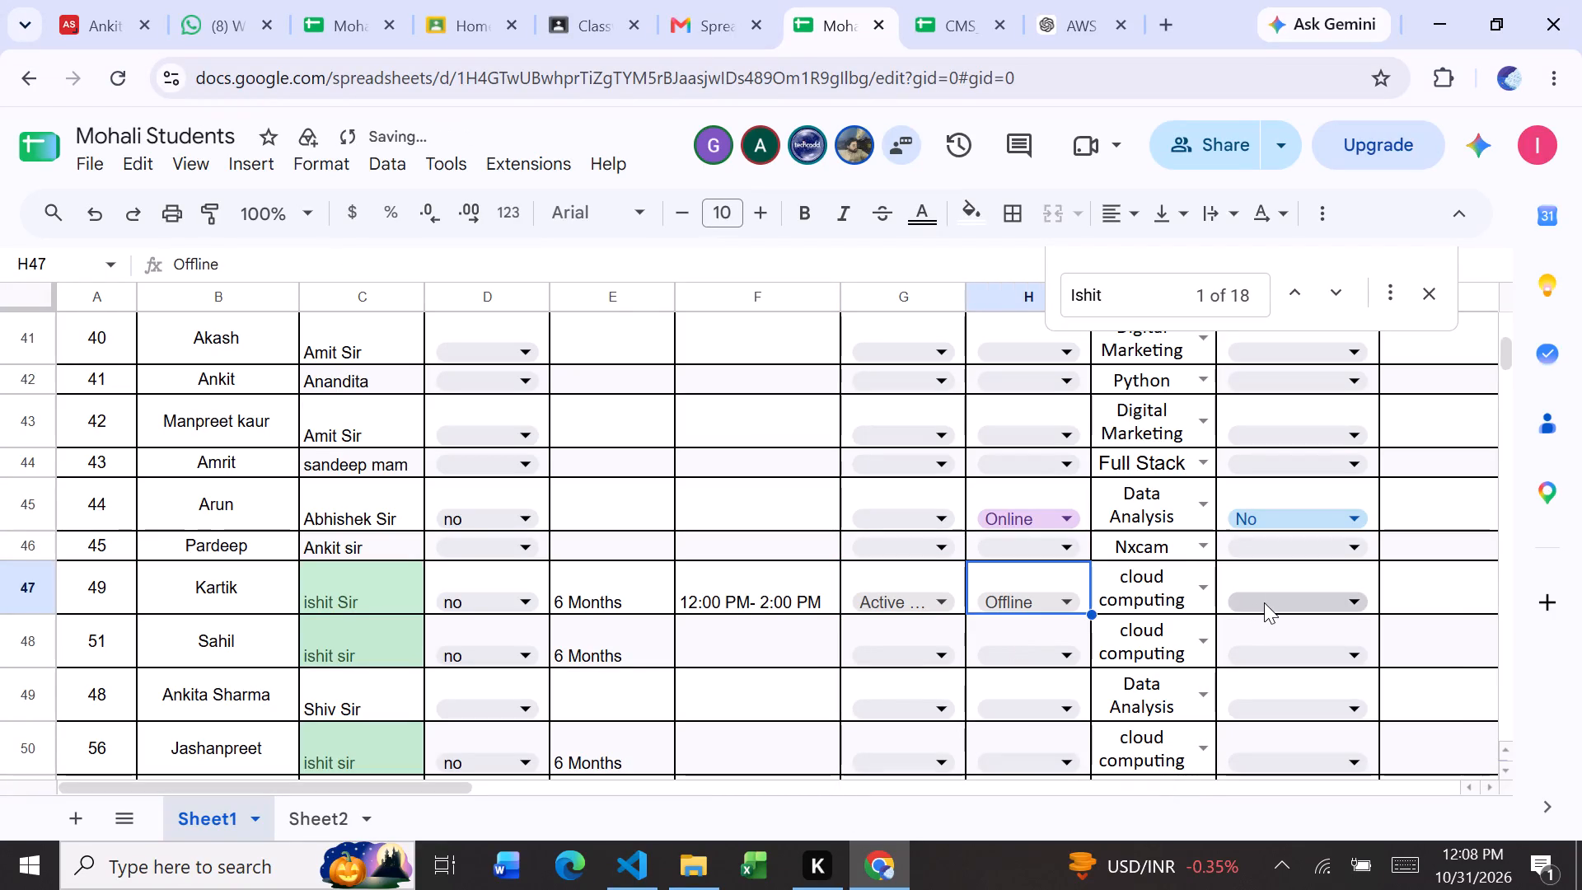
{"action": "left_click", "coordinate": [1264, 602]}
{"action": "left_click", "coordinate": [1248, 662]}
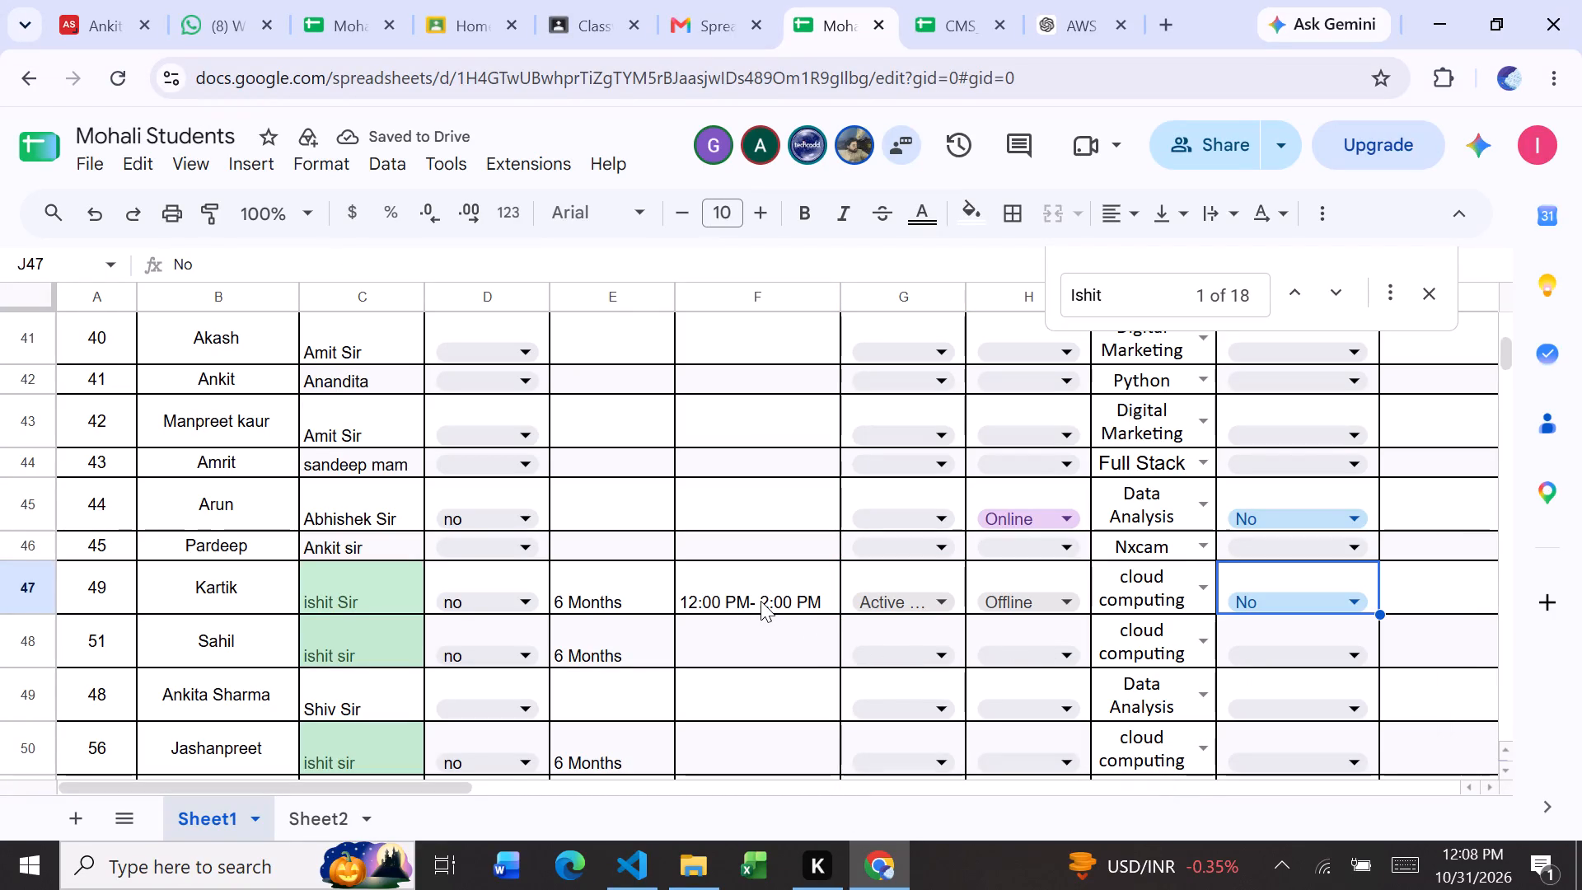
Change the class timing of the cloud computing student in row 47 to 3:00 PM- 5:00 PM.
{"action": "scroll", "coordinate": [761, 601], "scroll_direction": "up", "scroll_amount": 1}
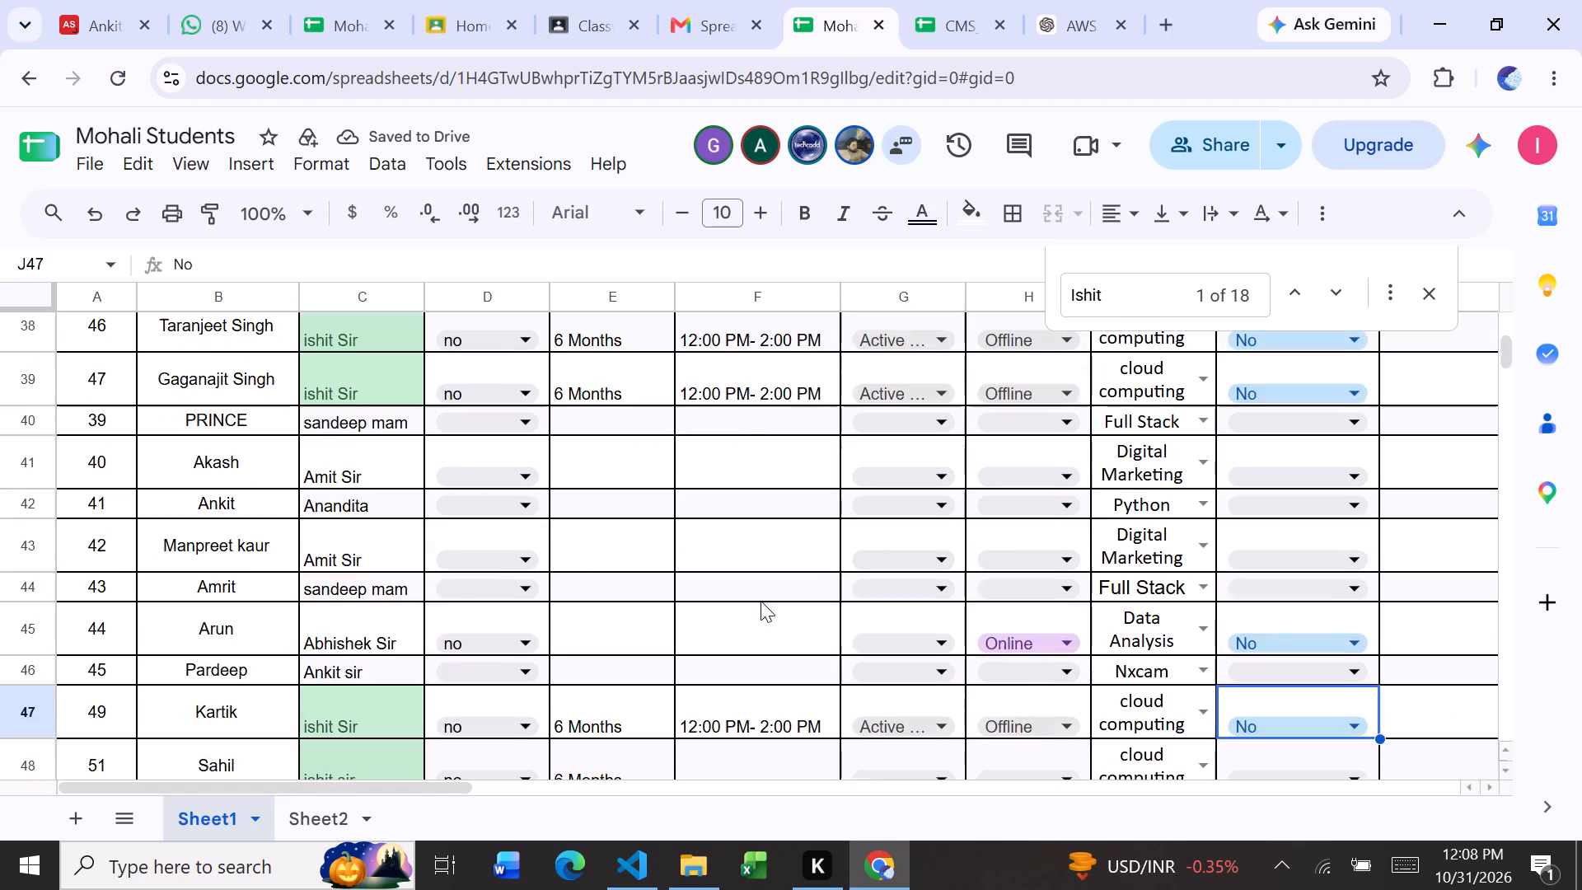
{"action": "scroll", "coordinate": [761, 601], "scroll_direction": "down", "scroll_amount": 1}
{"action": "left_click", "coordinate": [756, 653]}
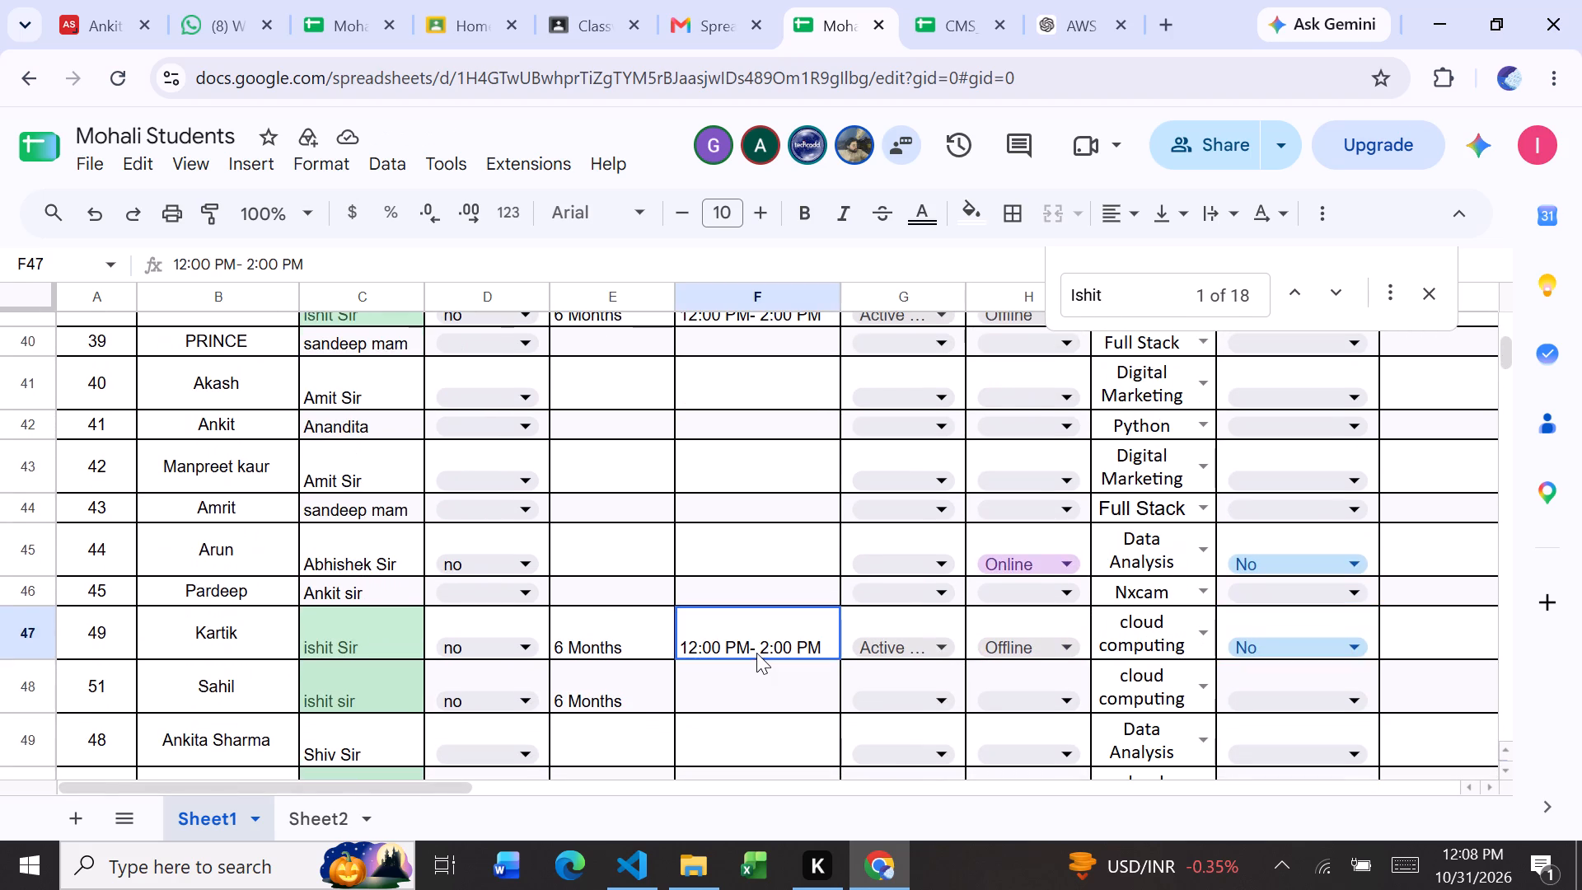
{"action": "left_click", "coordinate": [185, 263]}
{"action": "key", "text": "BackSpace"}
{"action": "key", "text": "BackSpace"}
{"action": "key", "text": "BackSpace"}
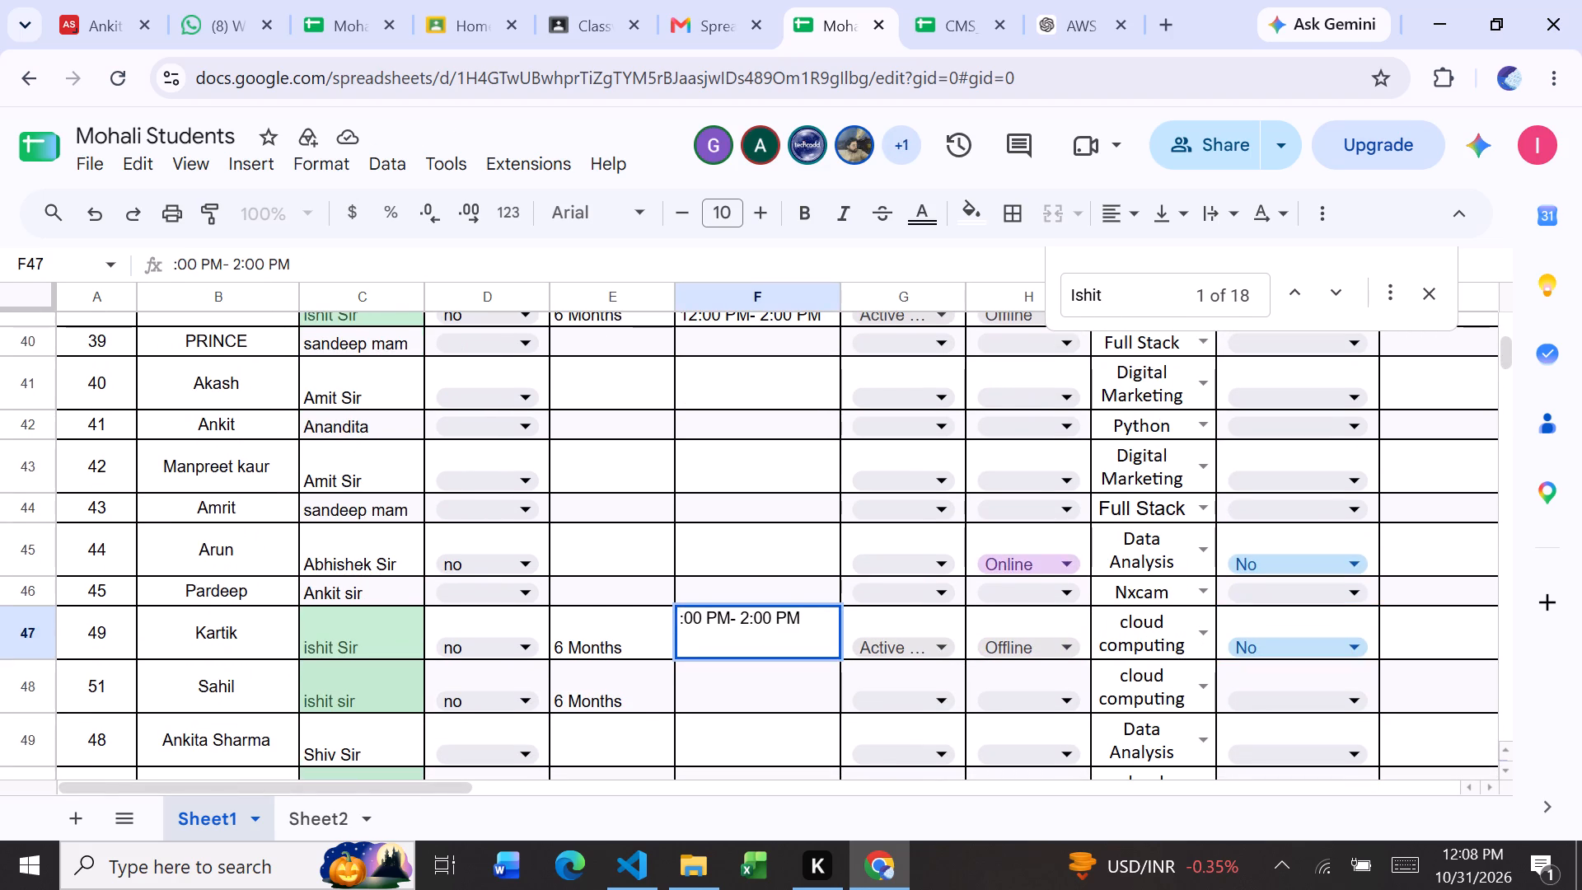
{"action": "key", "text": "3"}
{"action": "key", "text": "Right"}
{"action": "key", "text": "Right"}
{"action": "key", "text": "Right"}
{"action": "key", "text": "Right"}
{"action": "key", "text": "Right"}
{"action": "key", "text": "Right"}
{"action": "key", "text": "Right"}
{"action": "key", "text": "Right"}
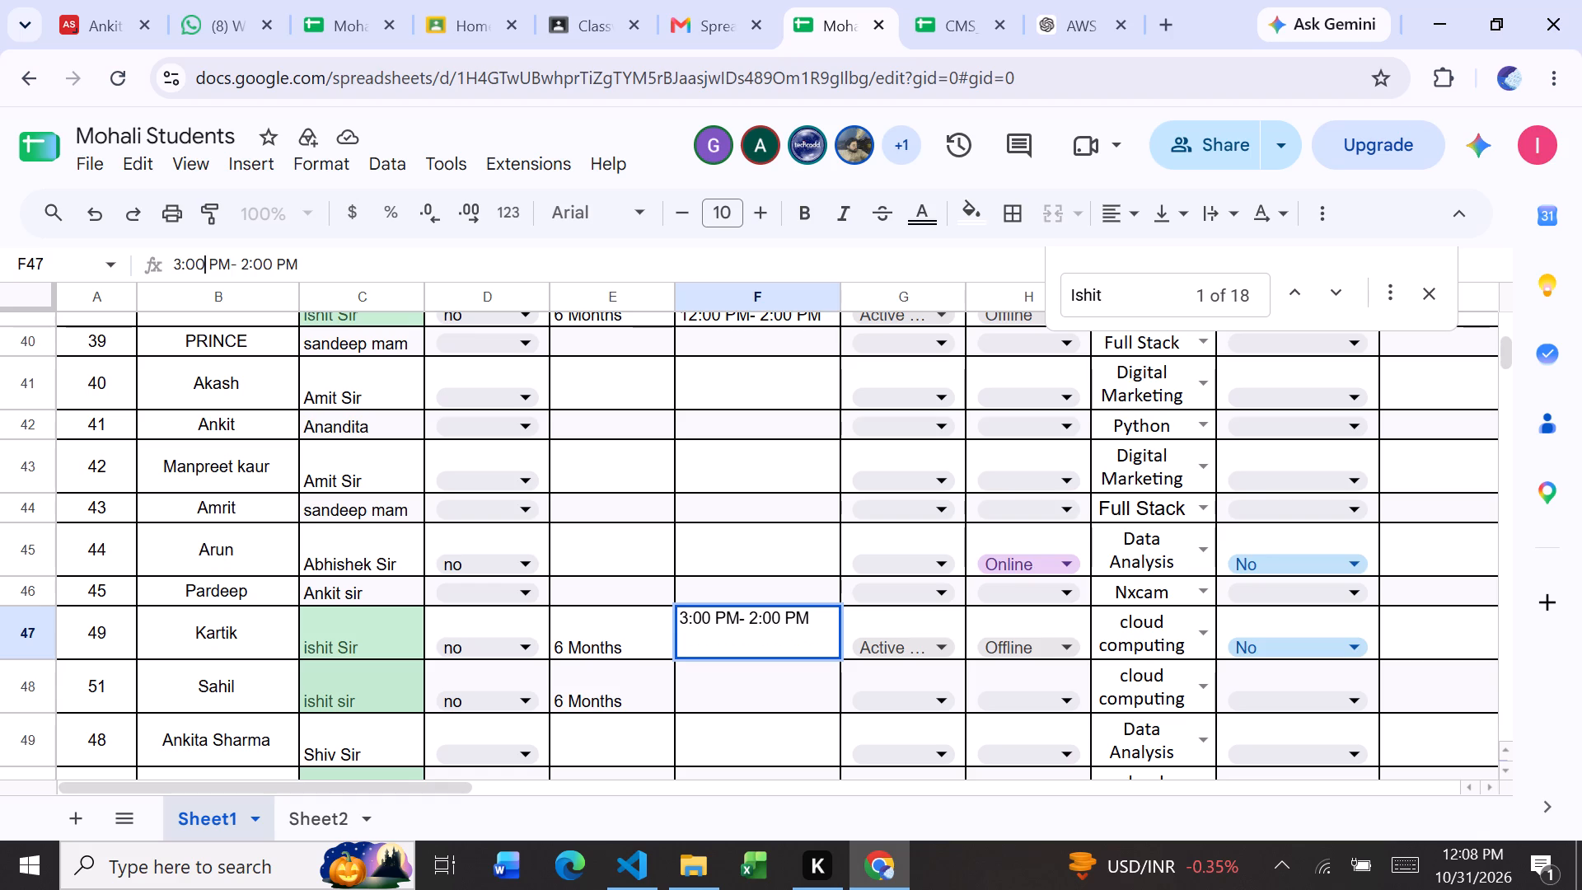
{"action": "key", "text": "Right"}
{"action": "key", "text": "BackSpace"}
{"action": "key", "text": "5"}
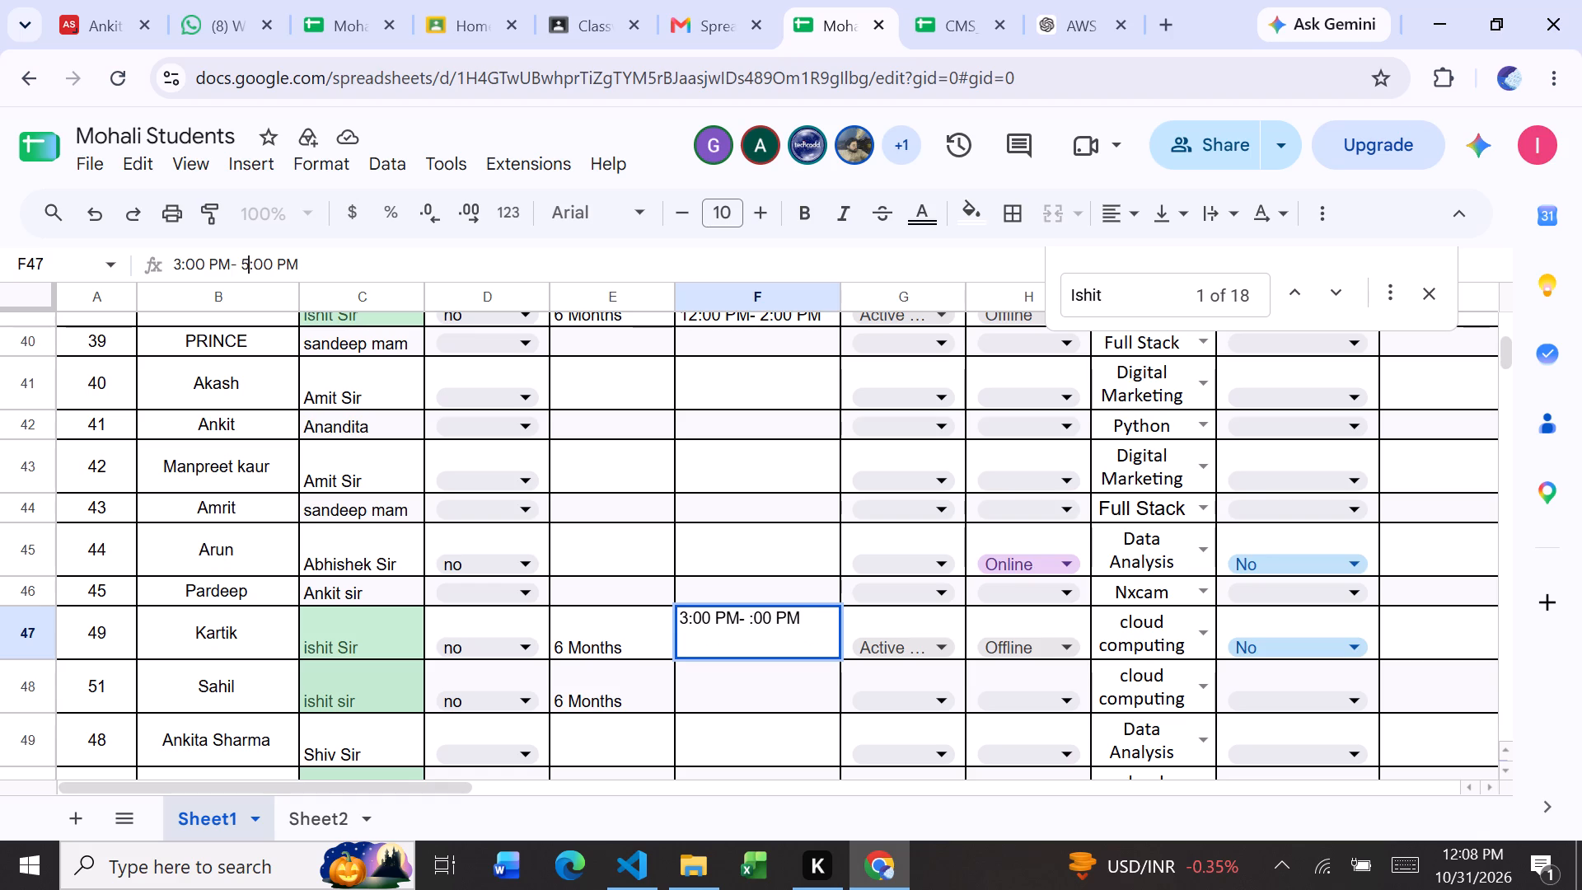
{"action": "key", "text": "ctrl+s"}
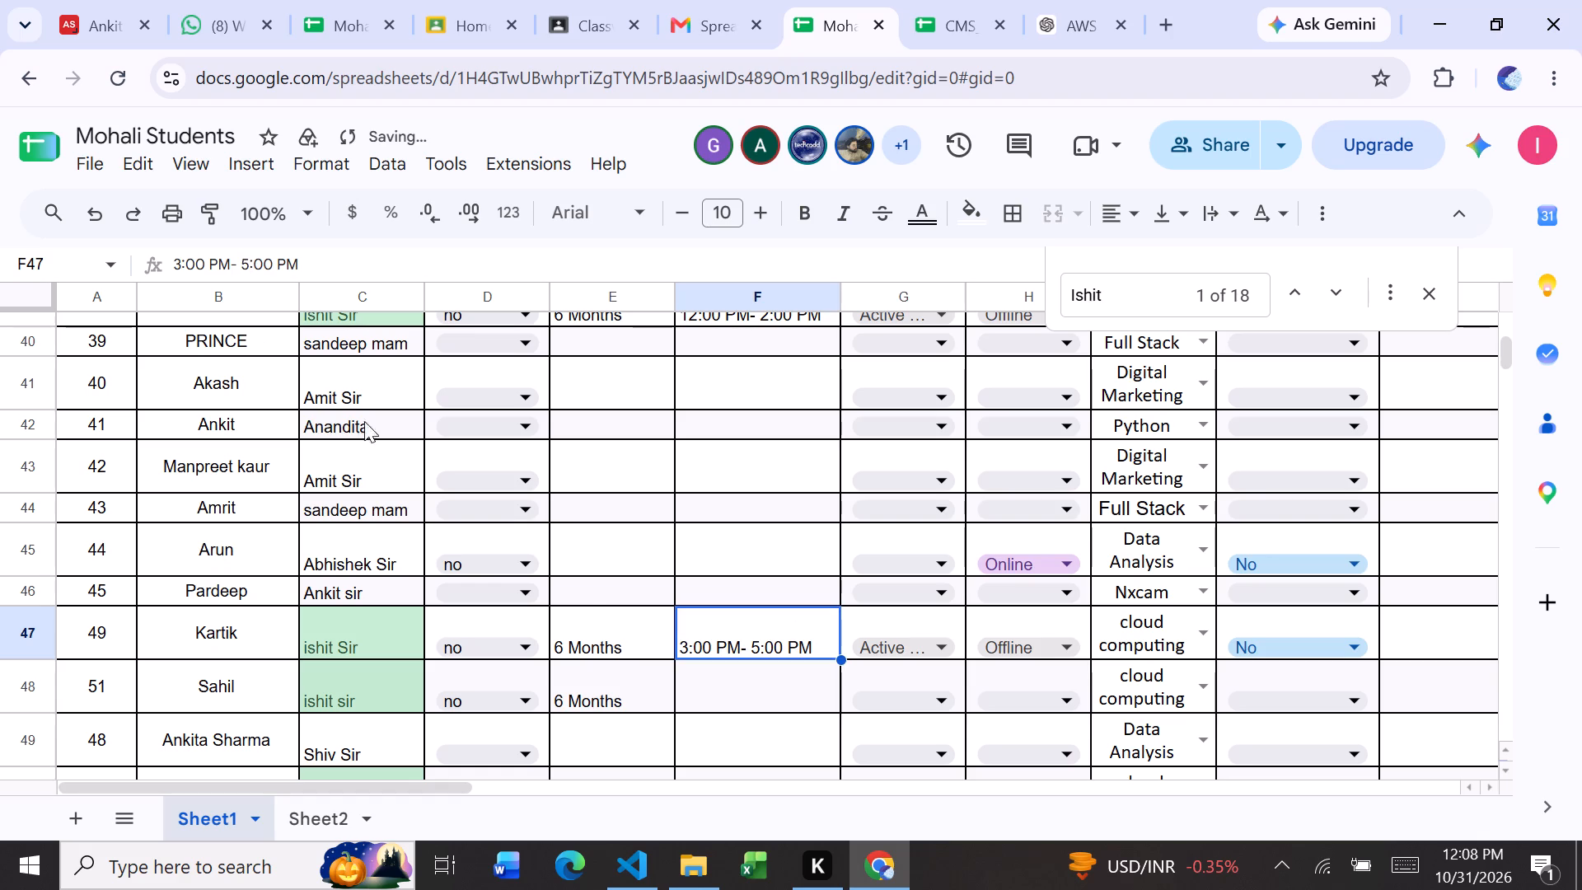
Copy the 3:00 PM- 5:00 PM timing from row 47 into the timing cell of row 48.
{"action": "left_click", "coordinate": [321, 258]}
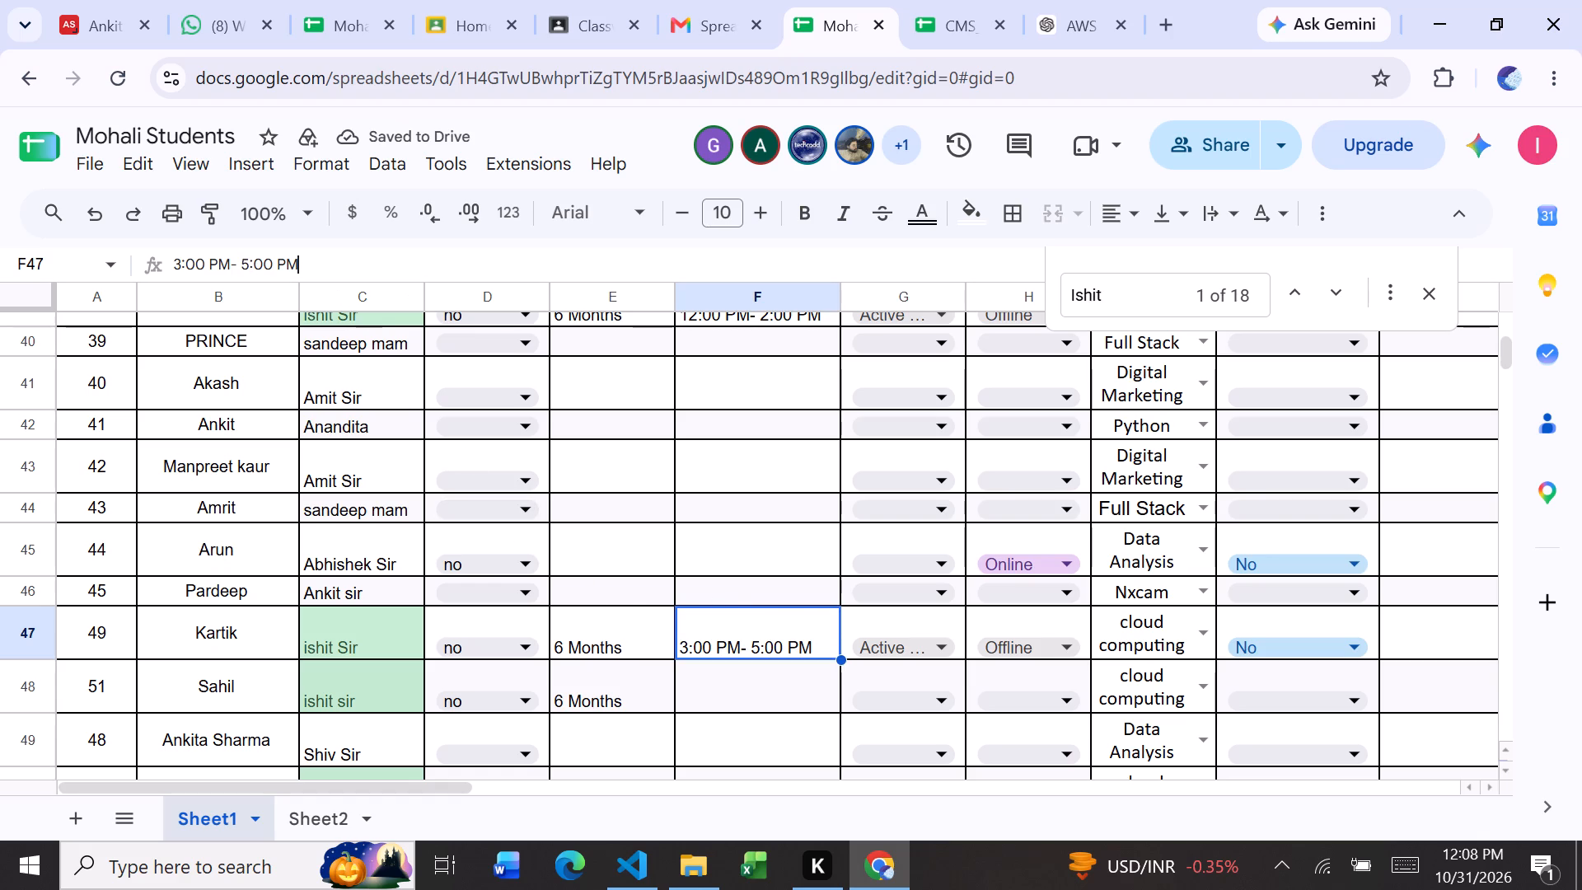
{"action": "key", "text": "ctrl+a"}
{"action": "key", "text": "ctrl+c"}
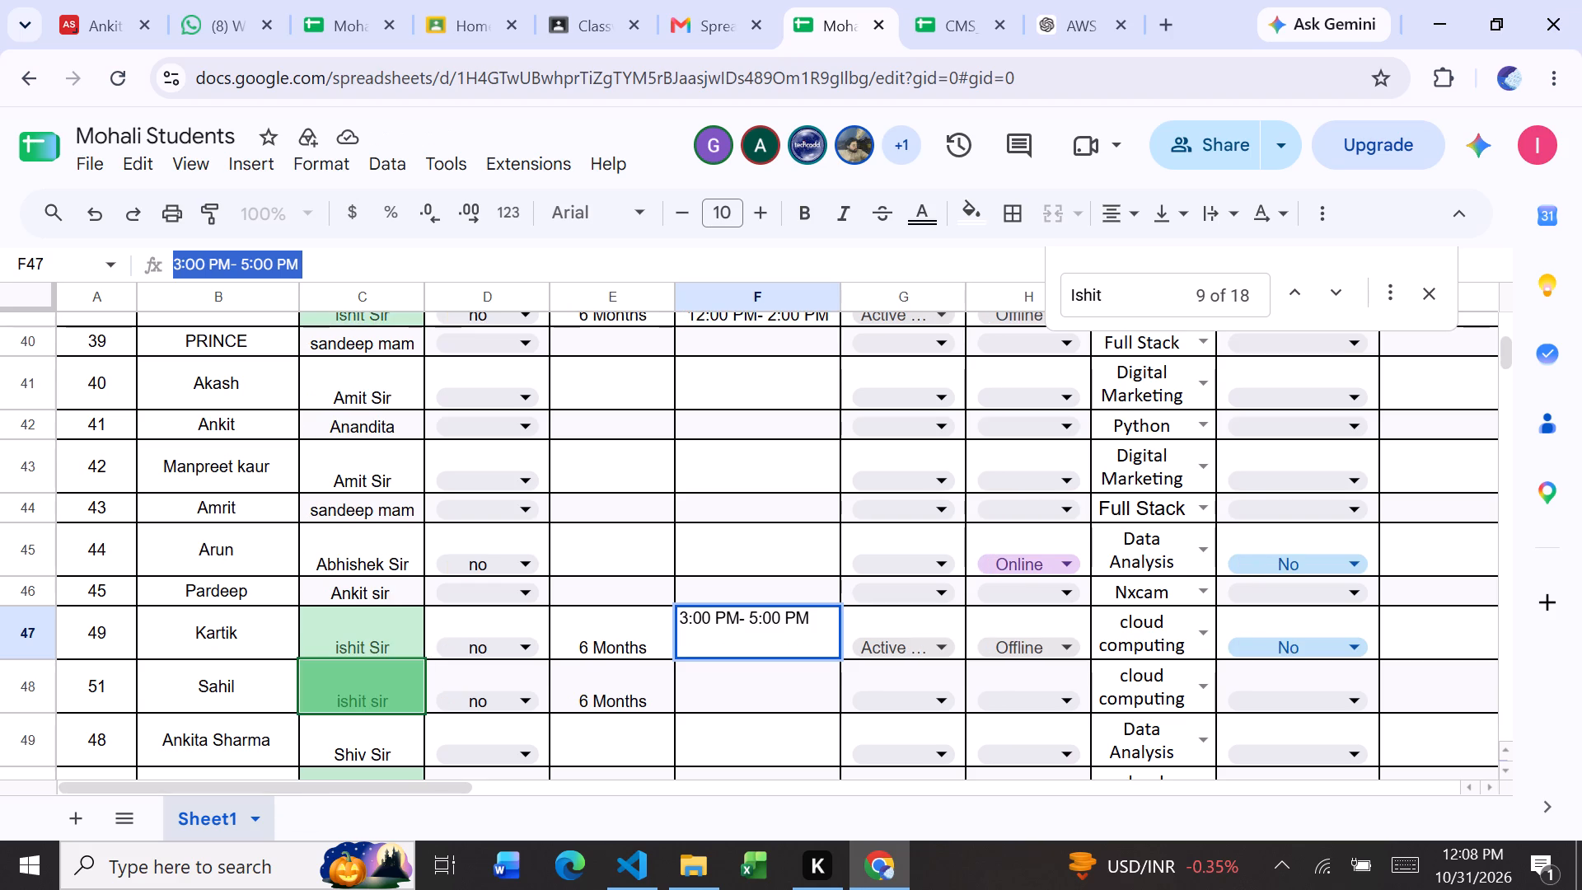
{"action": "left_click", "coordinate": [768, 709]}
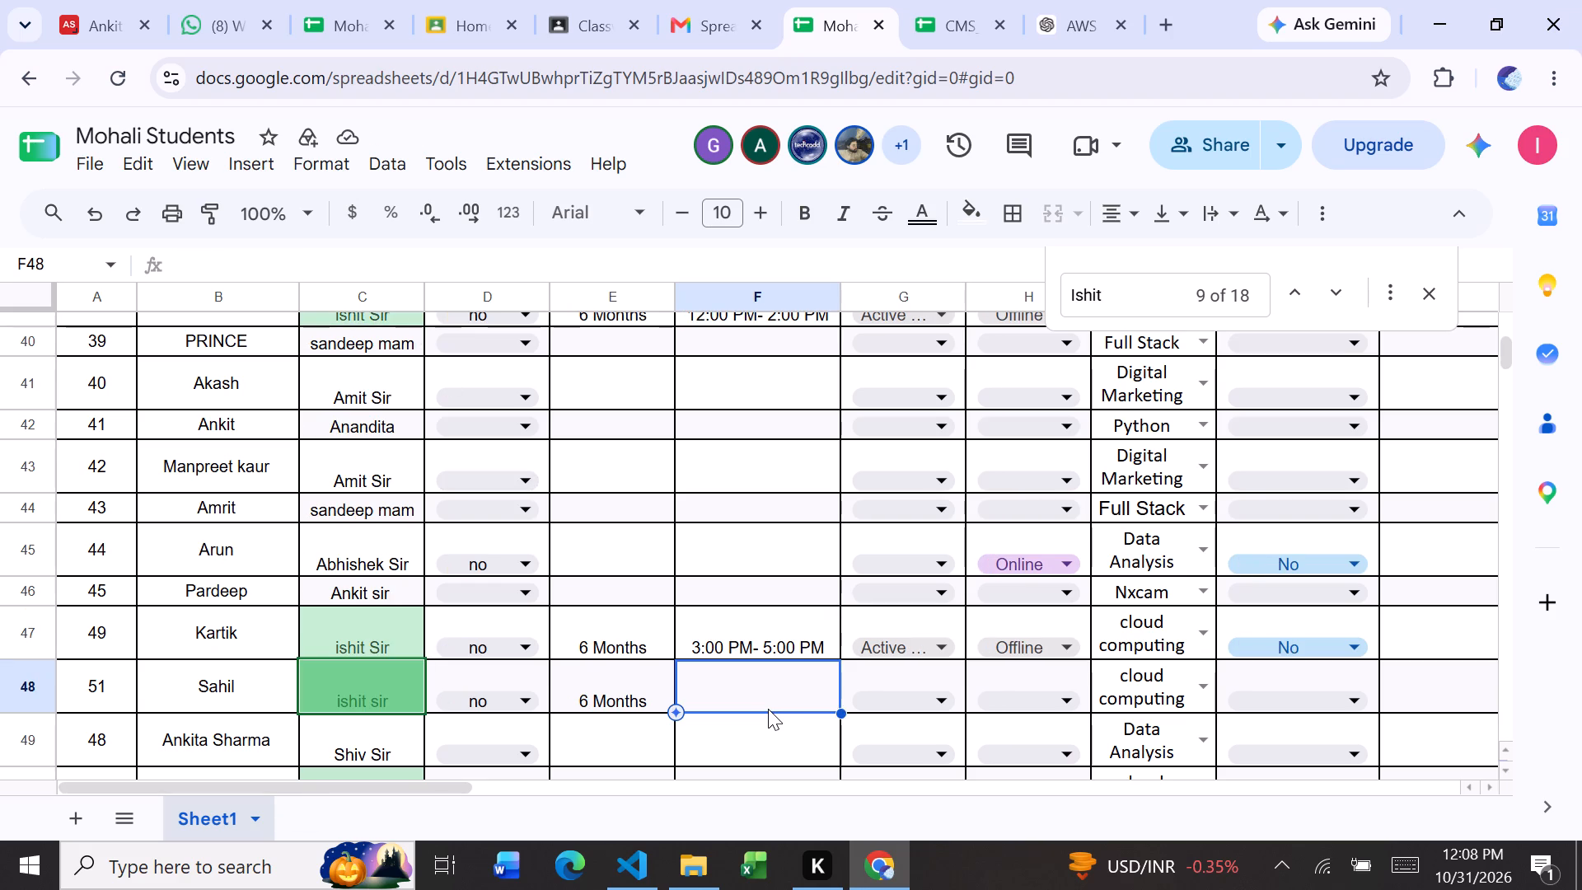
{"action": "key", "text": "ctrl+v"}
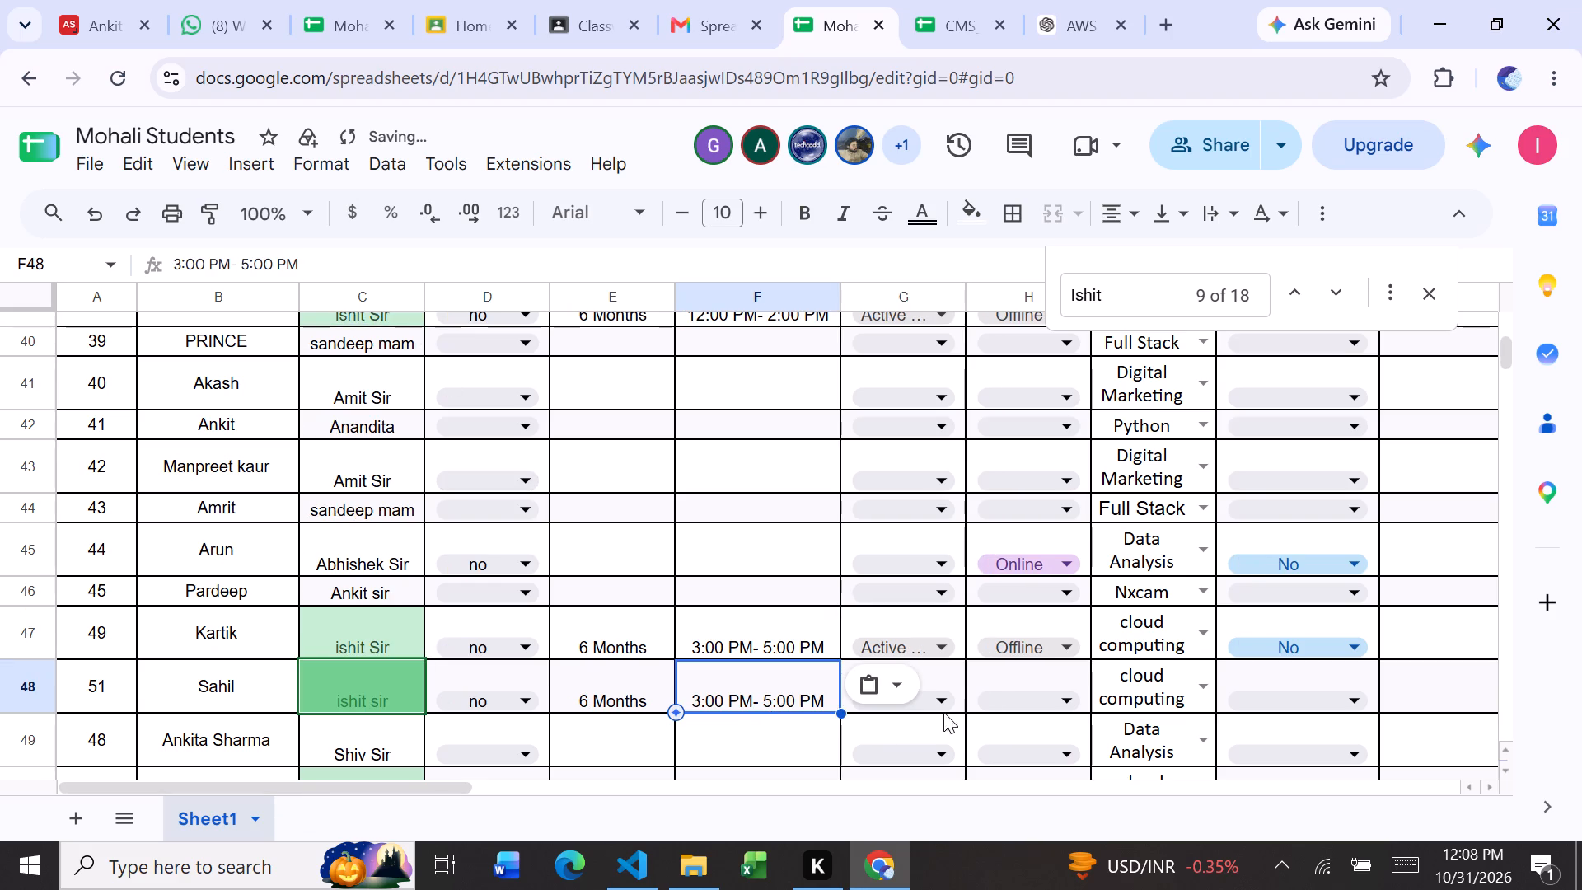
Fill in row 48: Status Active (Join Regular Class), Mode of Class Offline, Class Shift No.
{"action": "left_click", "coordinate": [939, 699]}
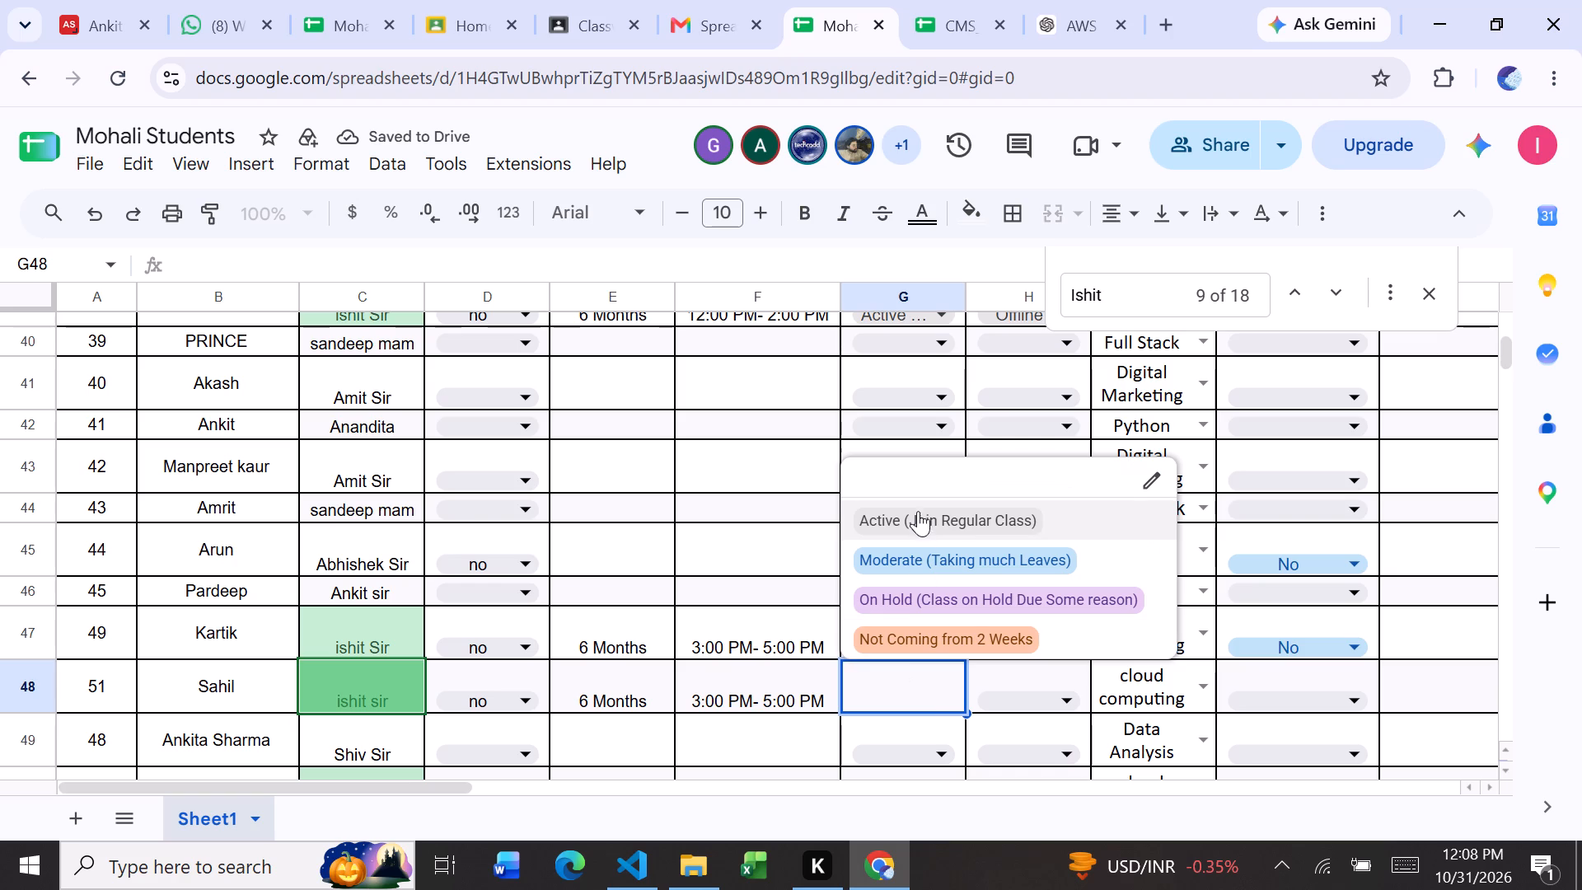
{"action": "left_click", "coordinate": [918, 507]}
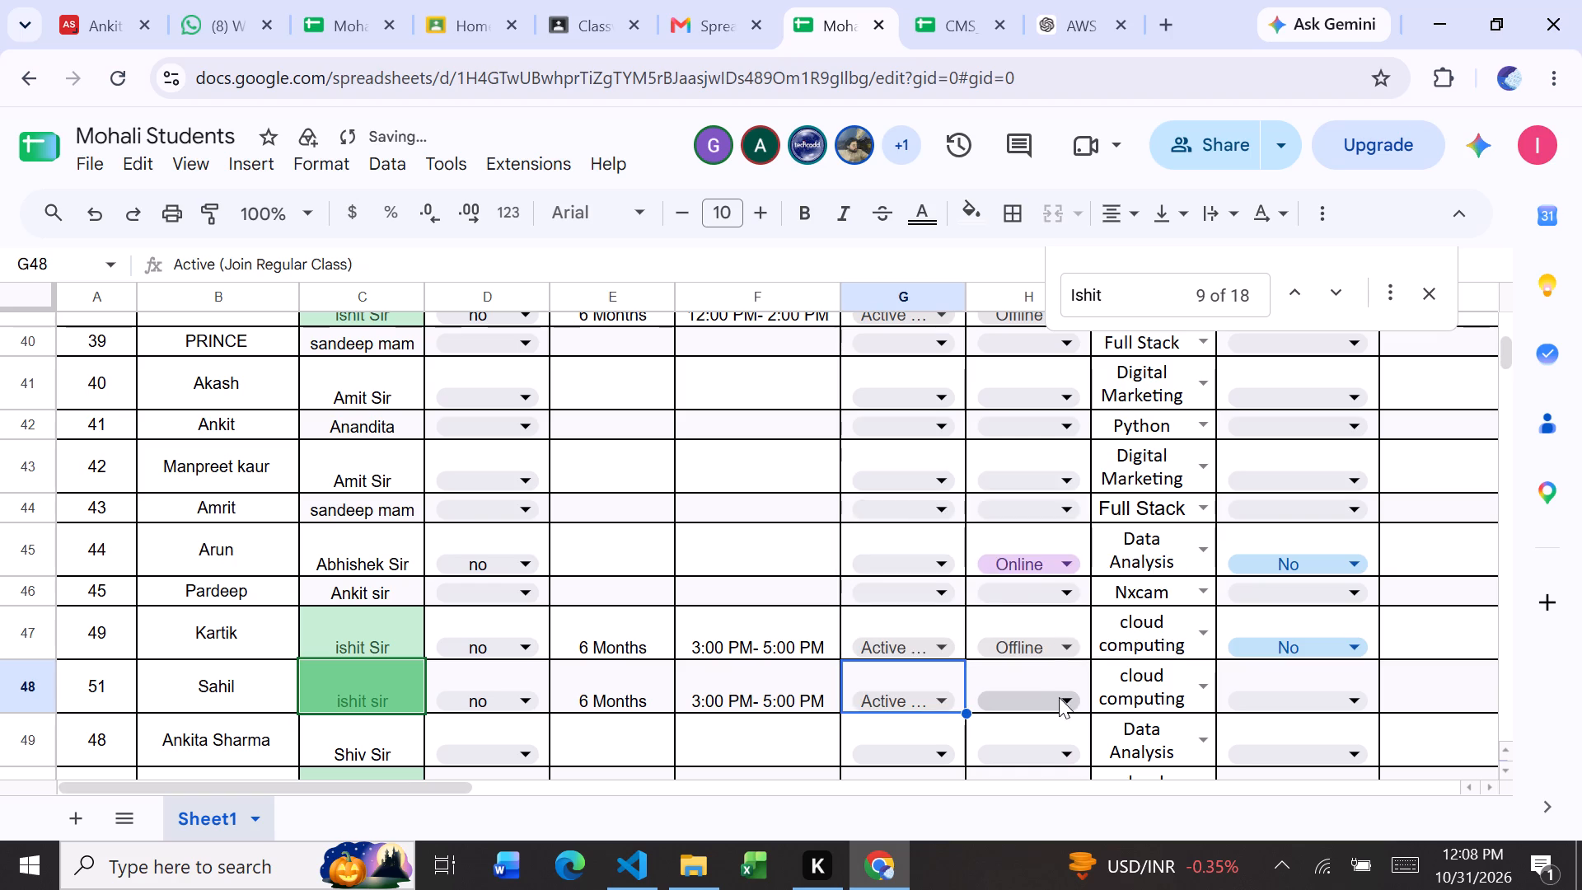
{"action": "left_click", "coordinate": [1059, 699]}
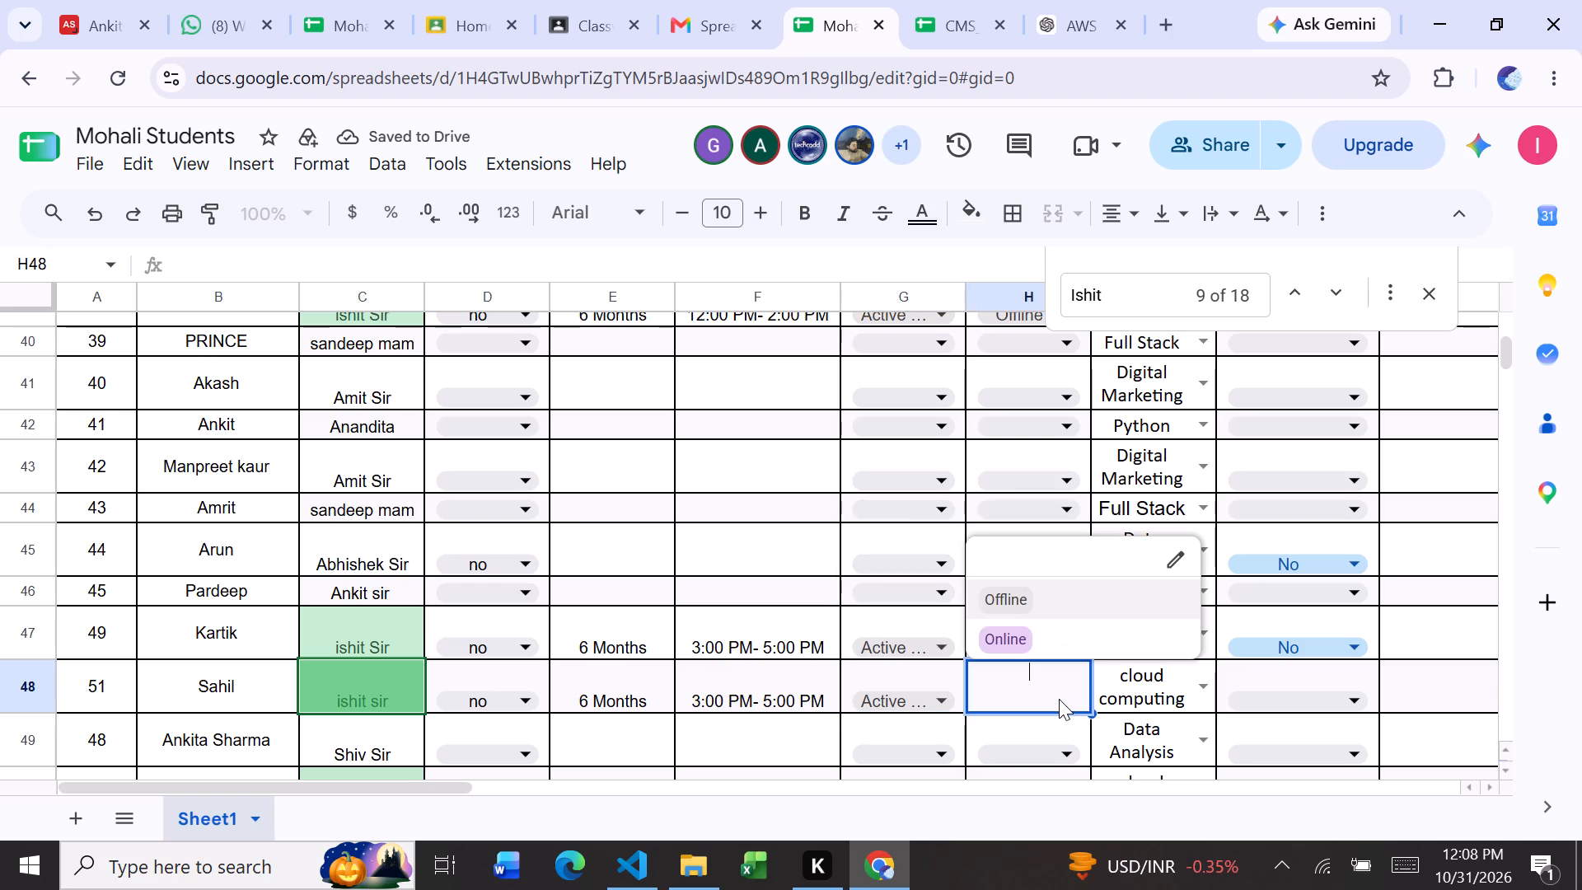
{"action": "left_click", "coordinate": [1004, 592]}
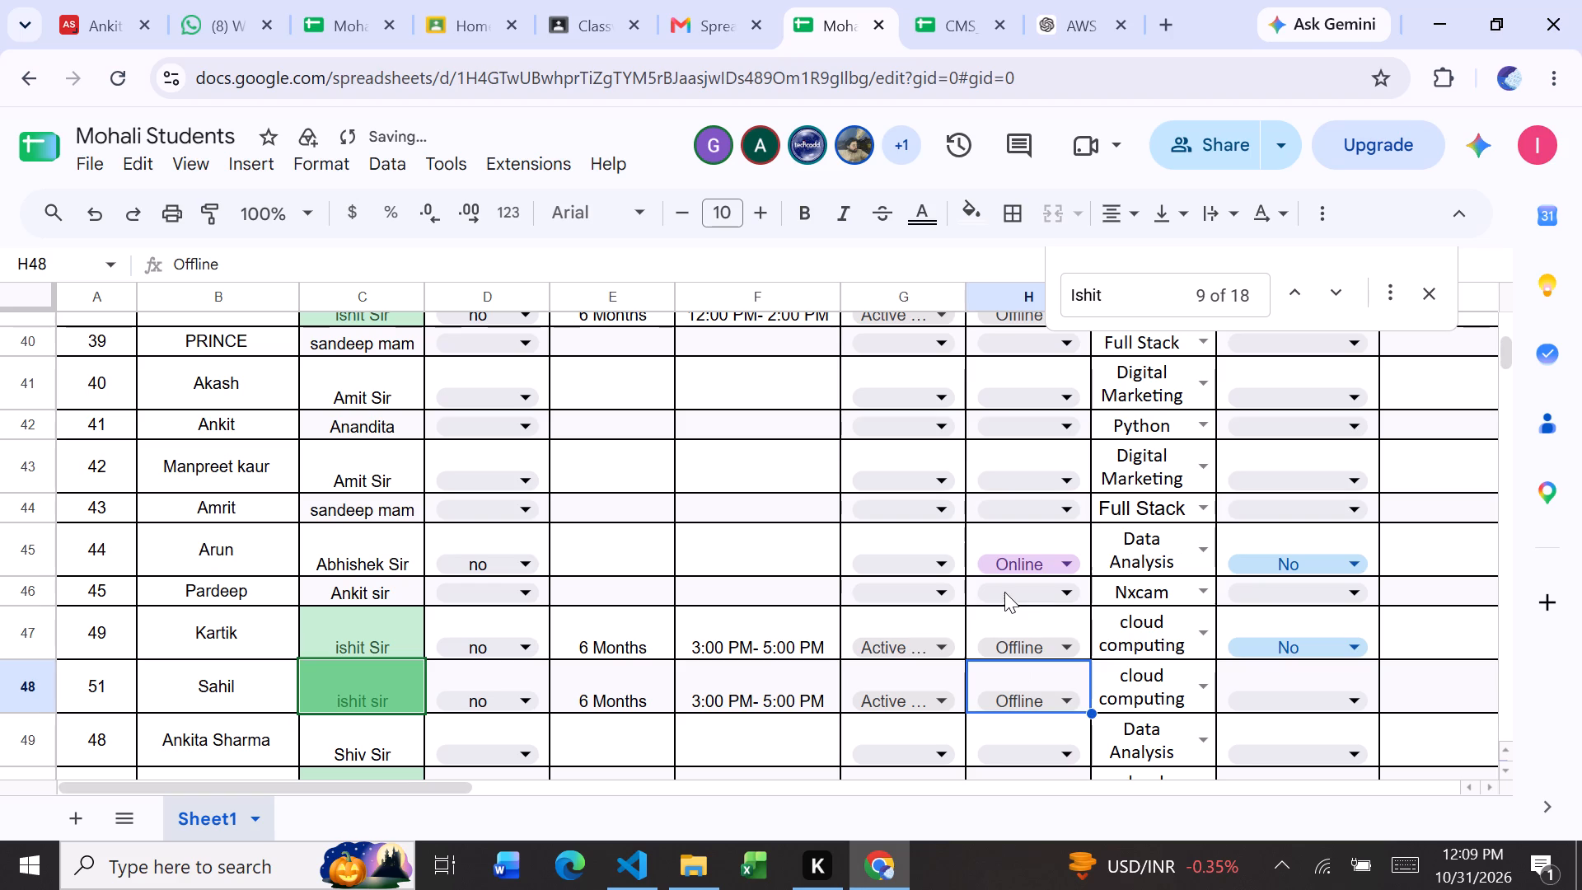
{"action": "left_click", "coordinate": [1350, 704]}
{"action": "left_click", "coordinate": [1237, 635]}
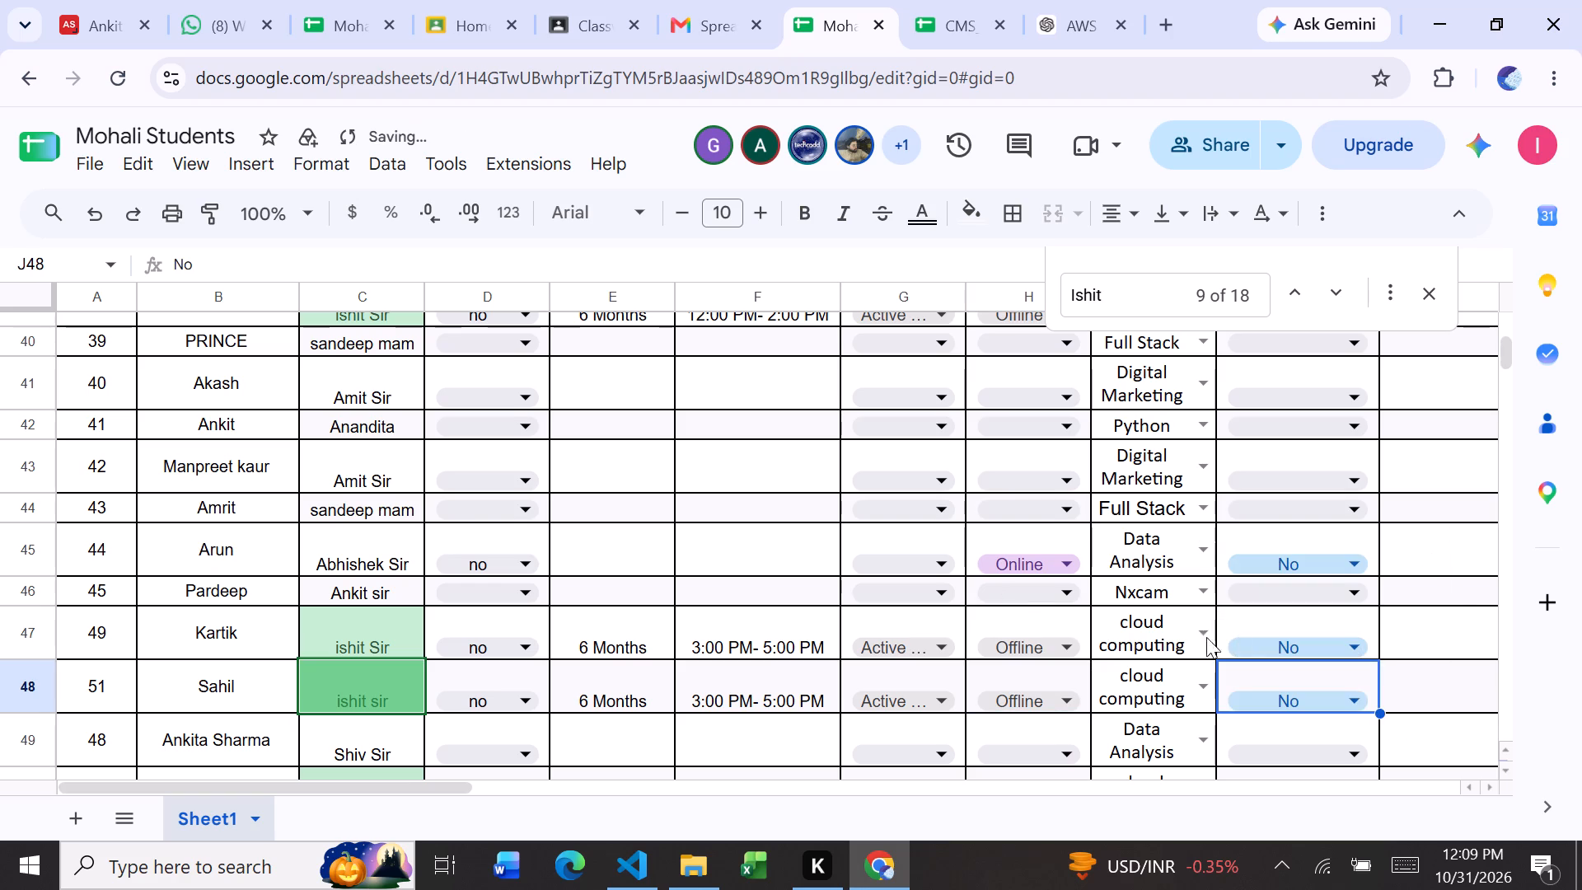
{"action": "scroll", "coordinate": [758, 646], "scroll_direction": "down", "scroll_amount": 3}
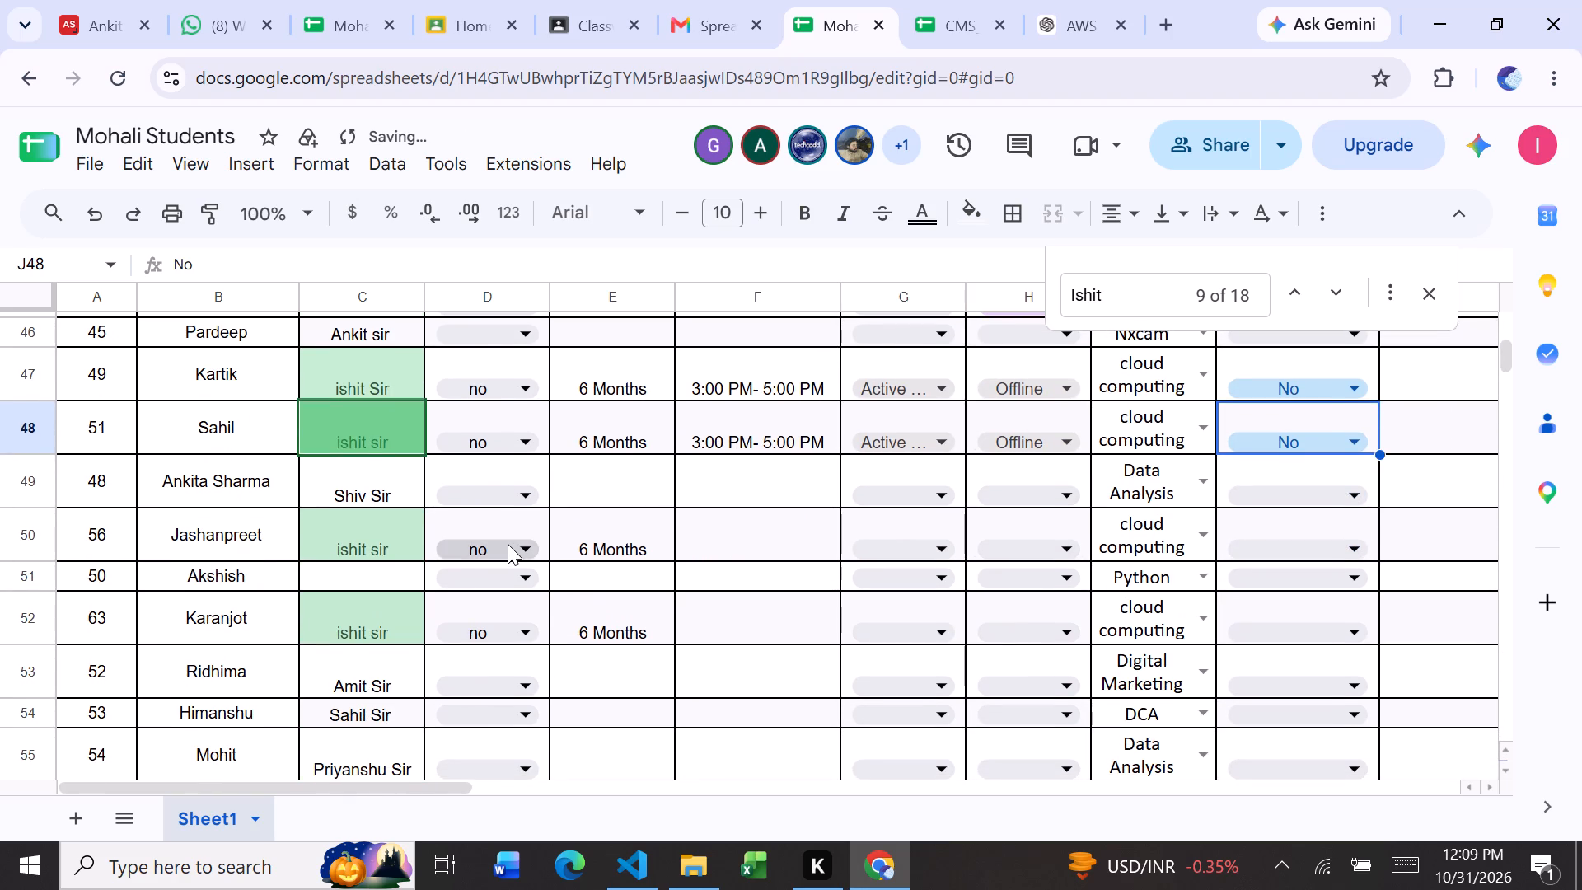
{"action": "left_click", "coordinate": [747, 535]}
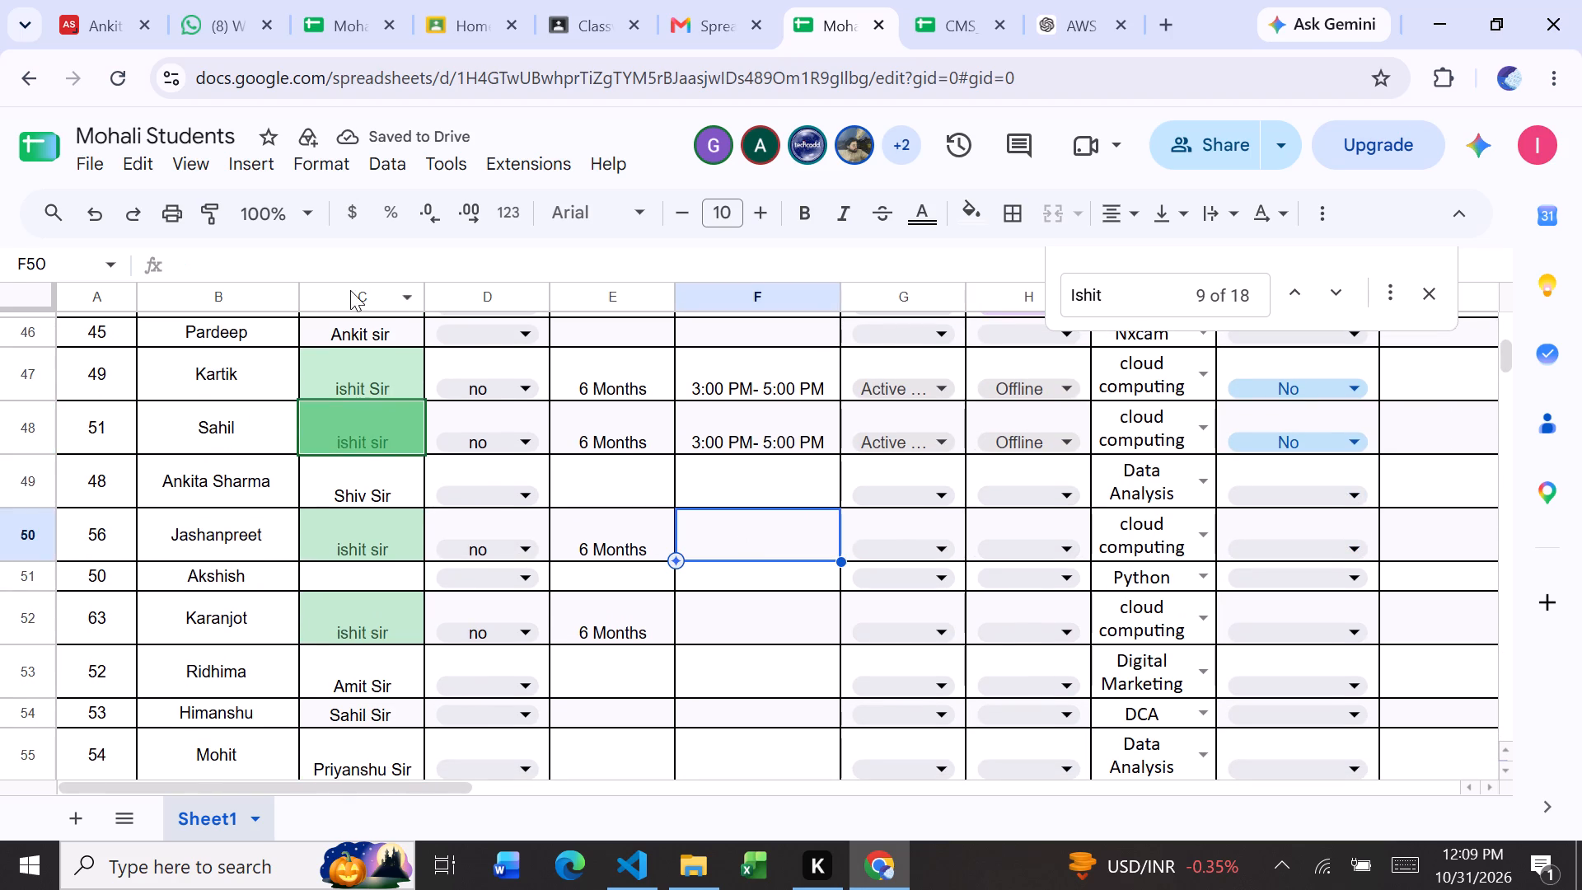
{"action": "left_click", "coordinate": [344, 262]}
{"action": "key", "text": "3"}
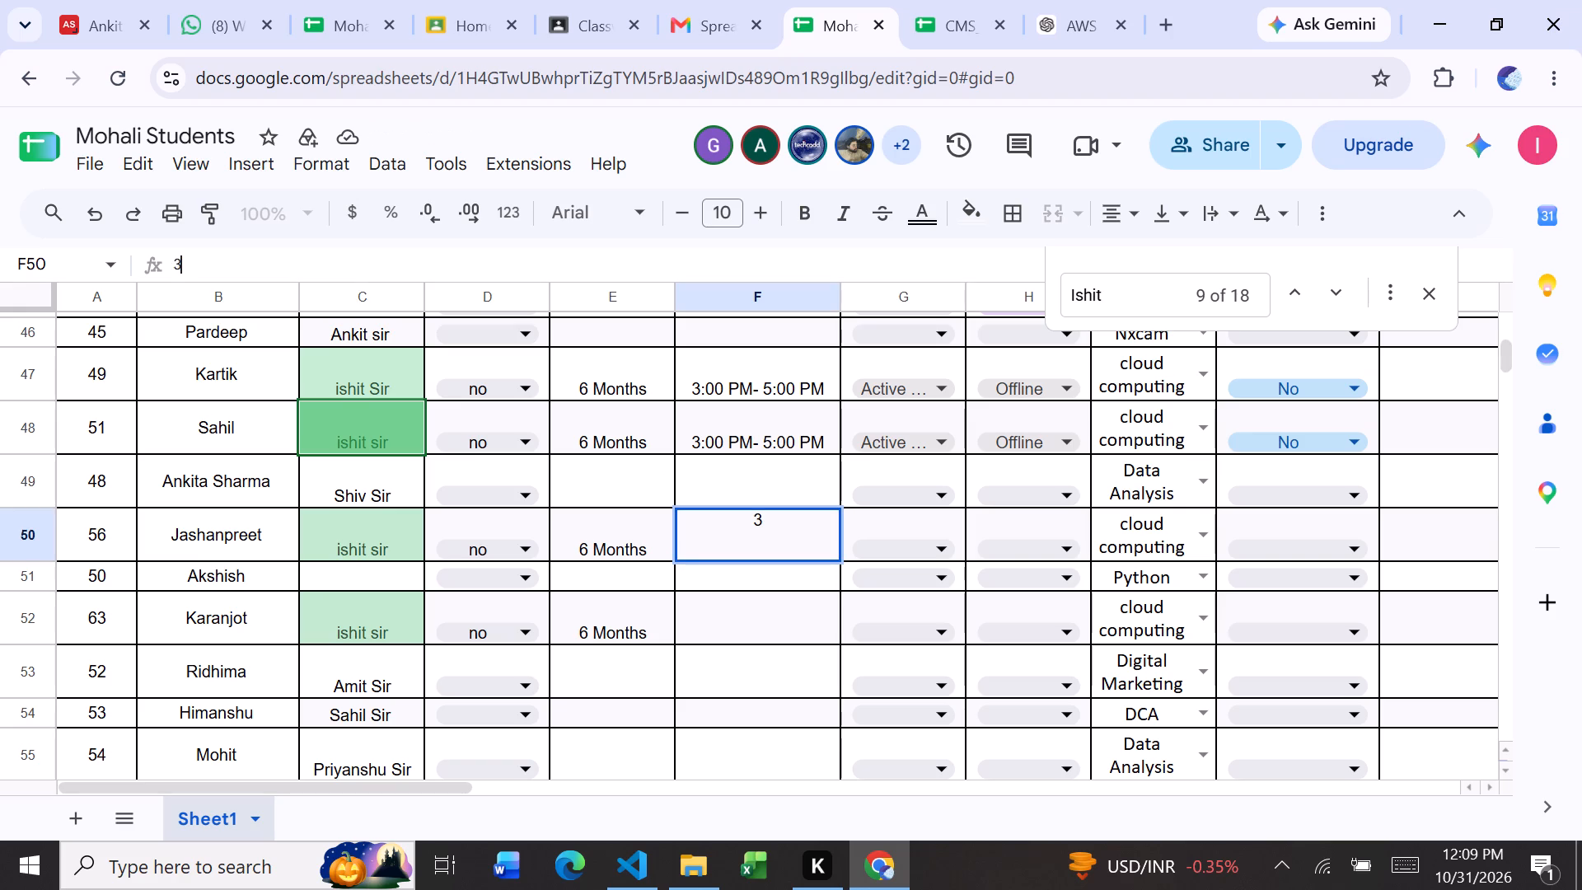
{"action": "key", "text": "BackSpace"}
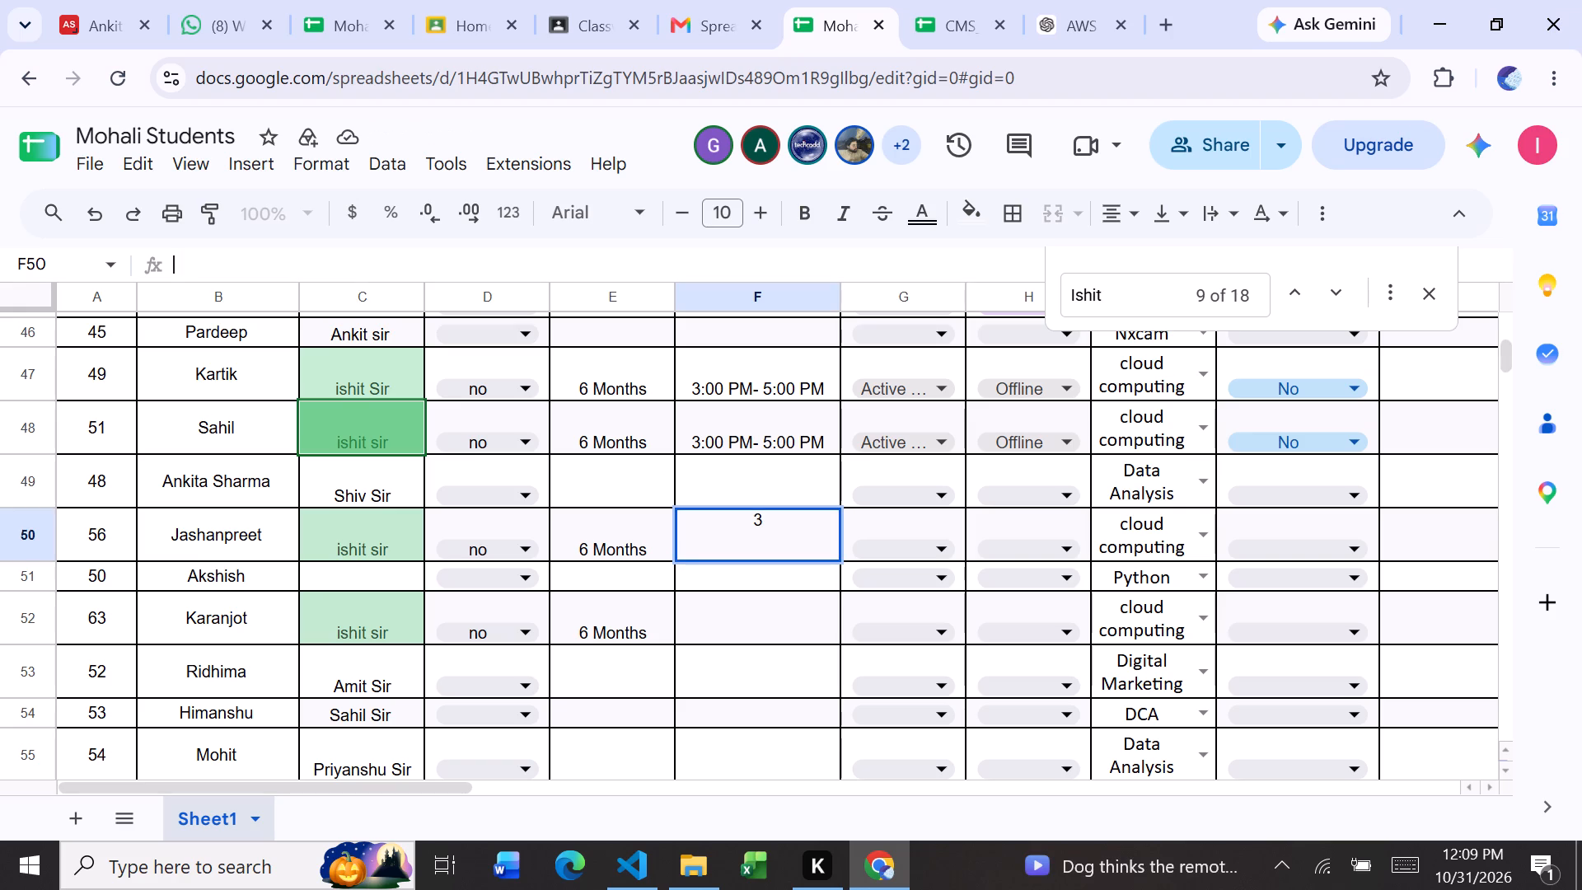
Copy the 3:00 PM- 5:00 PM timing from row 48 to Ishit's cloud computing students in rows 50 and 52.
{"action": "left_click", "coordinate": [727, 413]}
{"action": "left_click", "coordinate": [344, 264]}
{"action": "key", "text": "ctrl+a"}
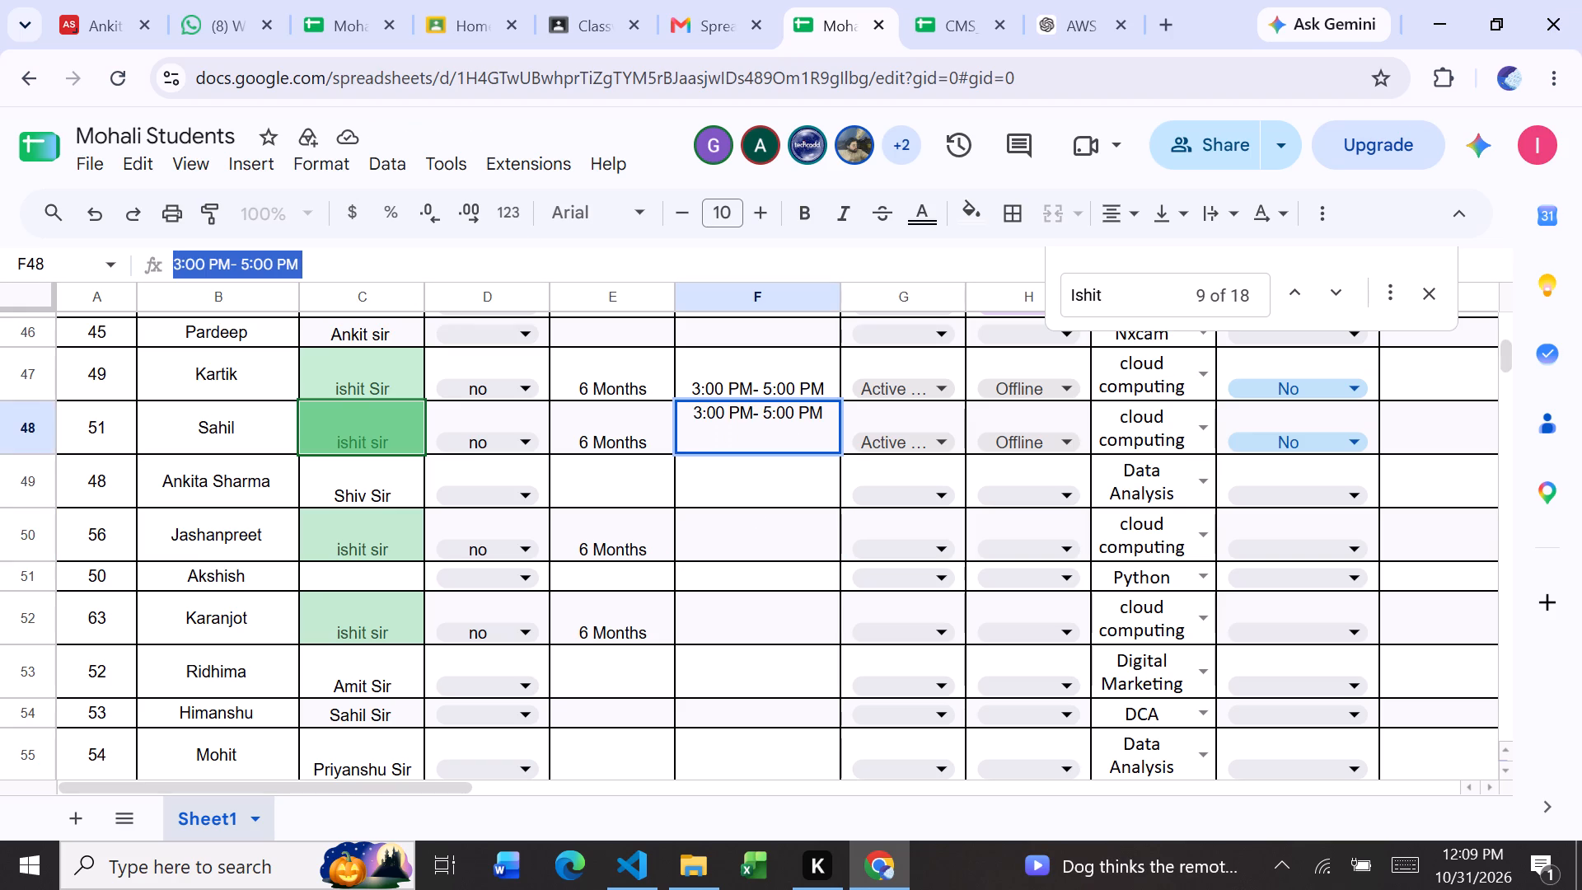
{"action": "key", "text": "ctrl+c"}
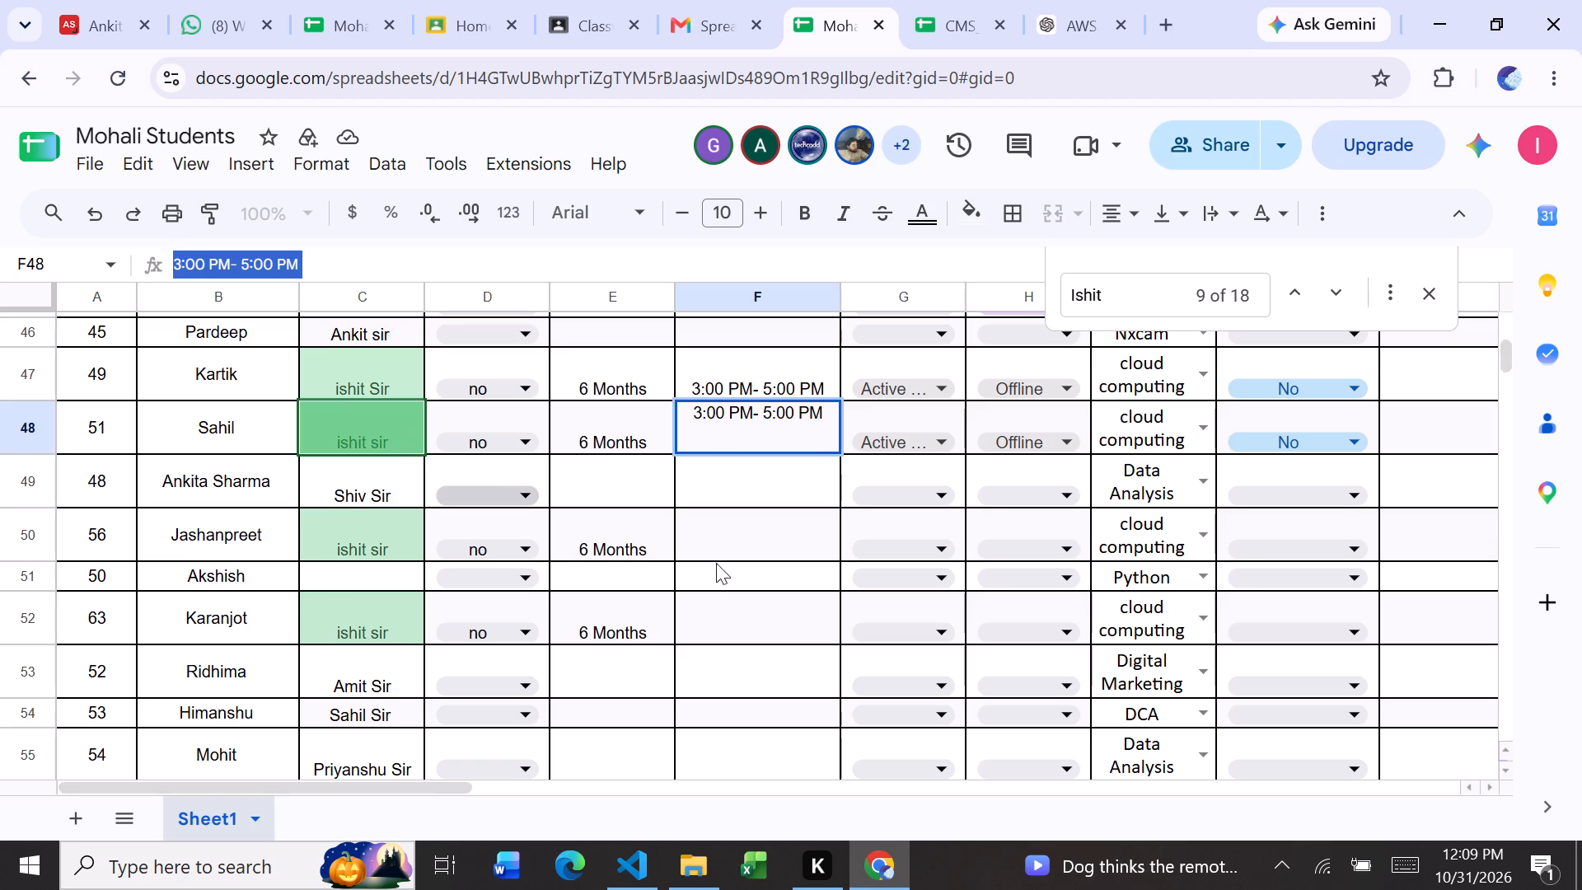
{"action": "left_click", "coordinate": [713, 530]}
{"action": "key", "text": "ctrl+v"}
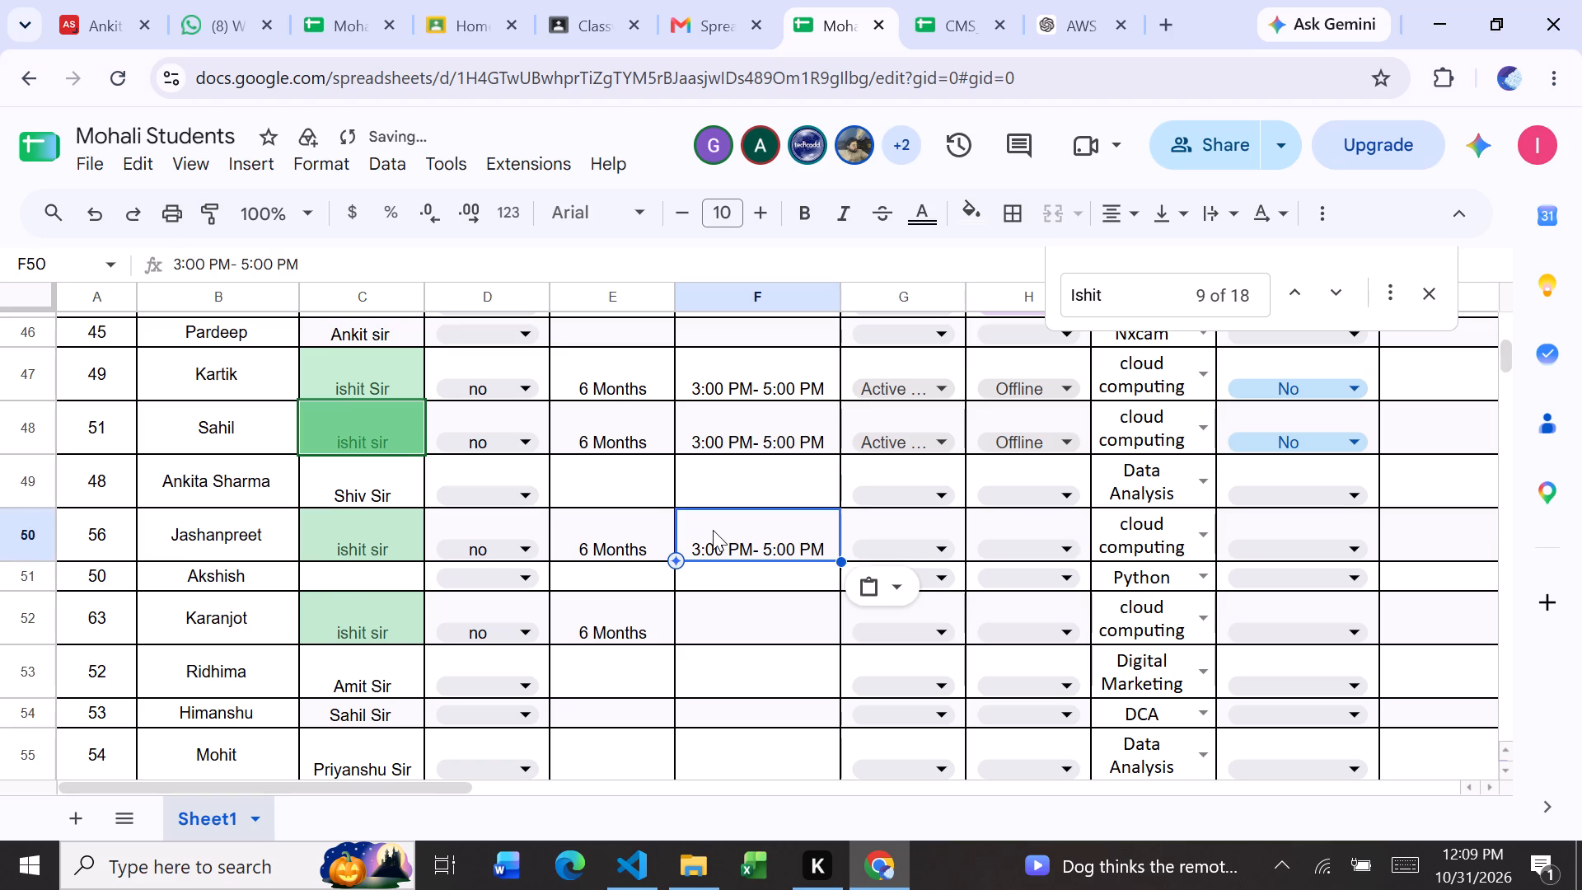
{"action": "left_click", "coordinate": [758, 619]}
{"action": "key", "text": "ctrl+v"}
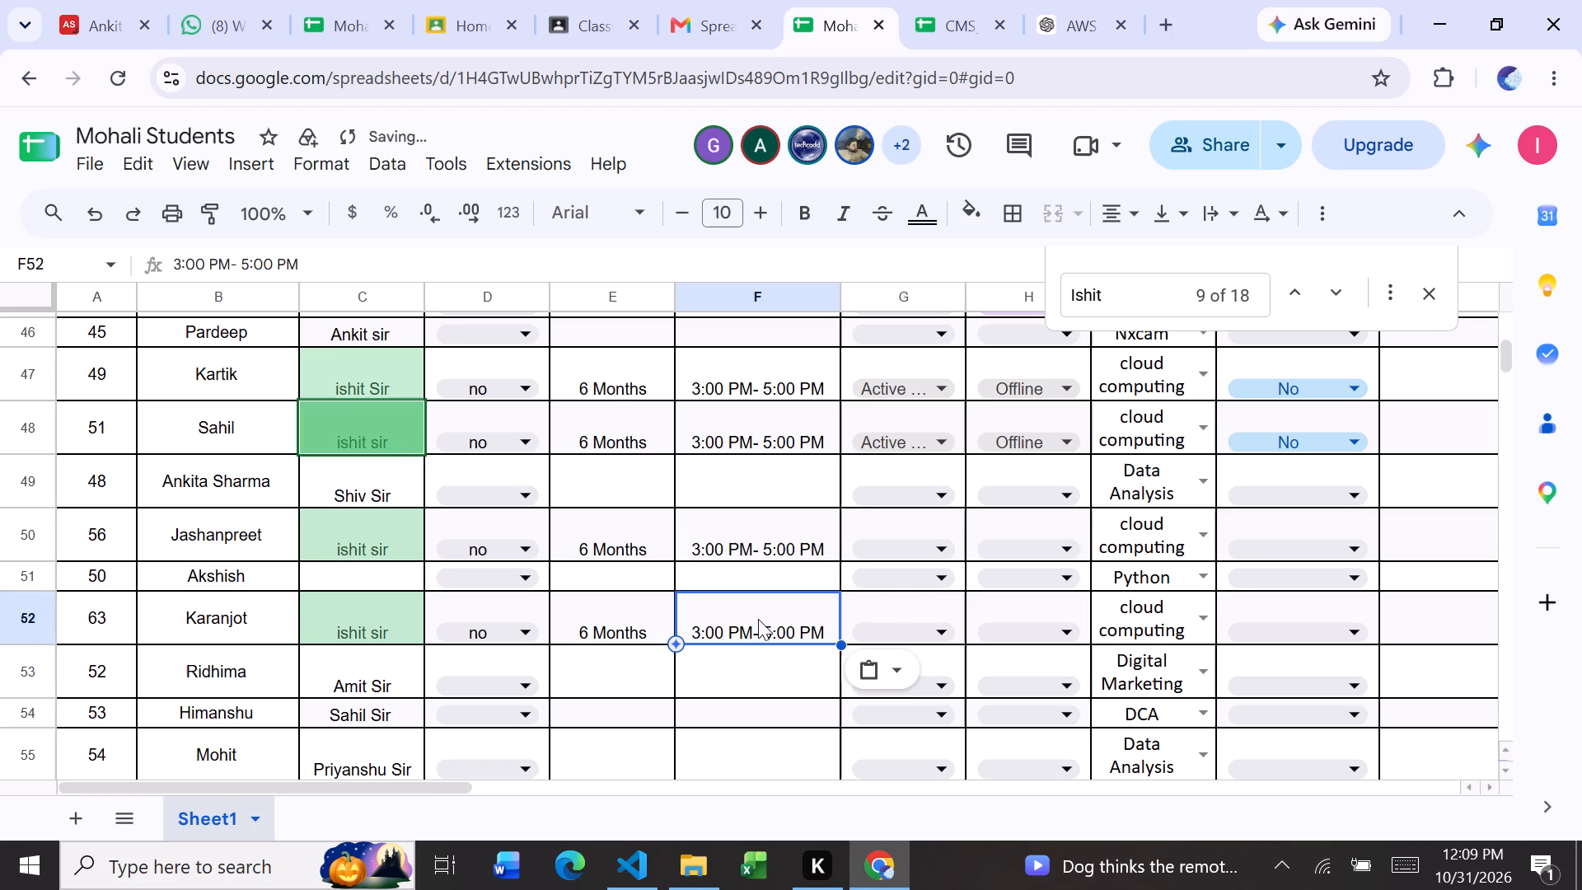
Set the column D value to yes for Ishit's cloud computing student in row 48.
{"action": "left_click", "coordinate": [948, 546]}
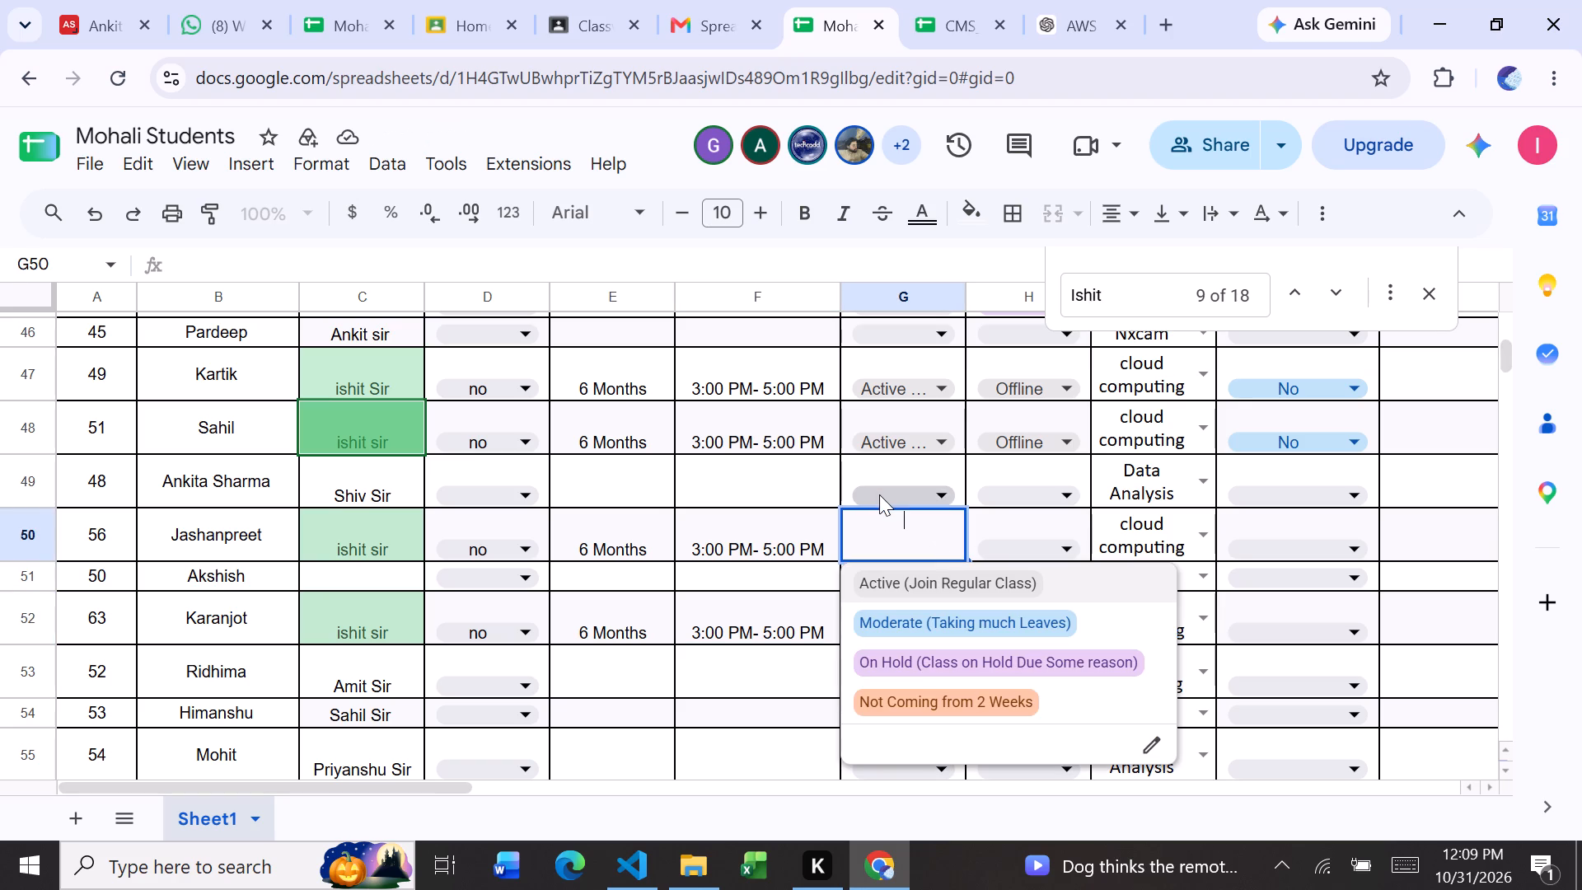
{"action": "left_click", "coordinate": [499, 446]}
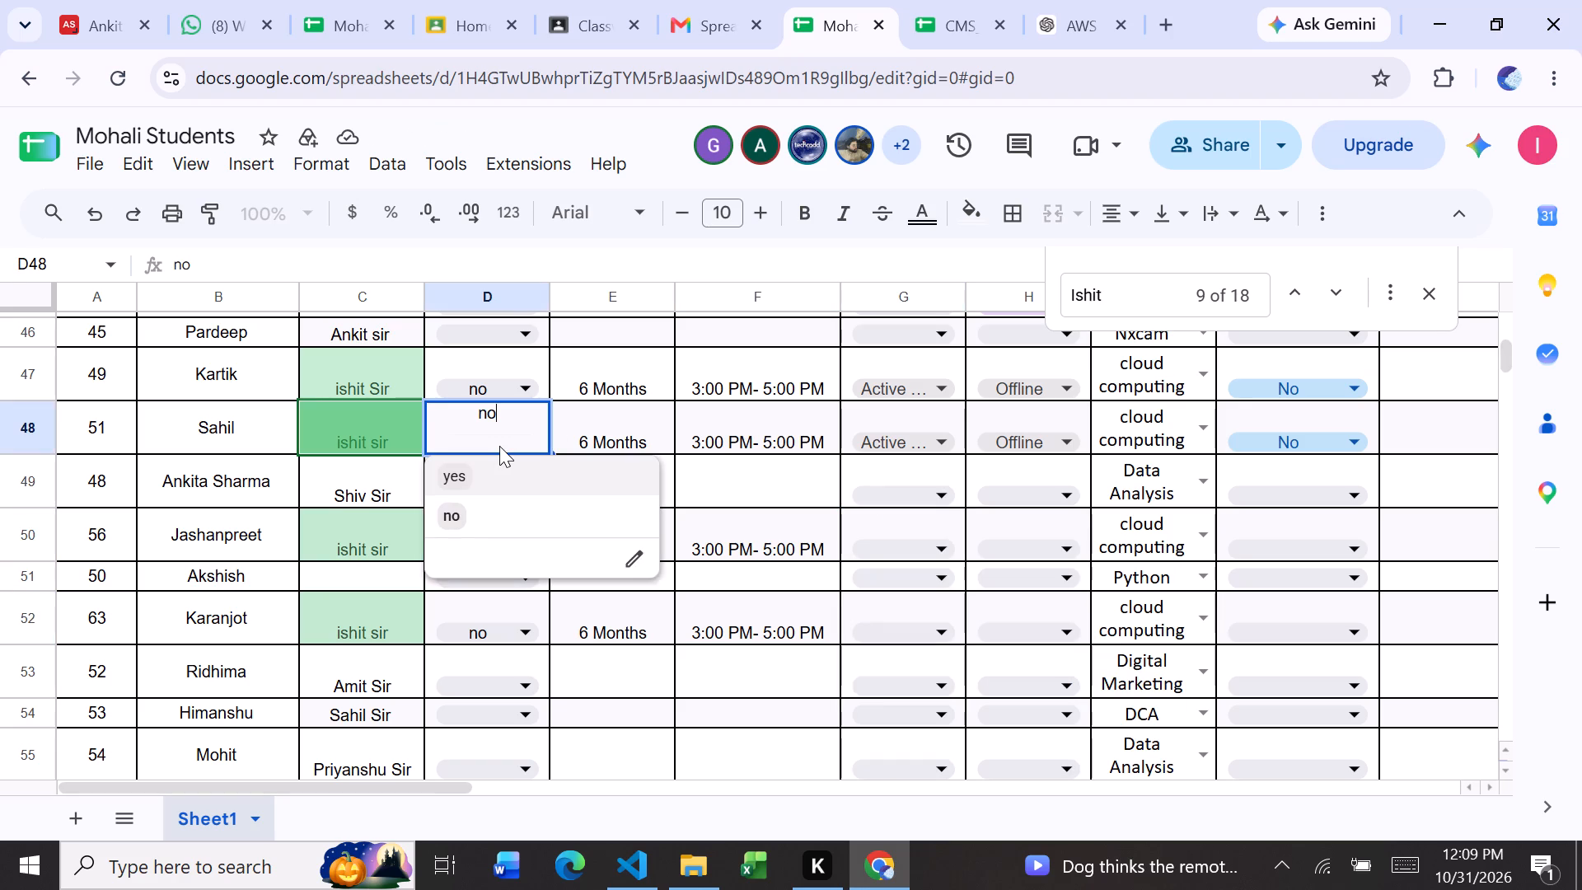
{"action": "left_click", "coordinate": [455, 476]}
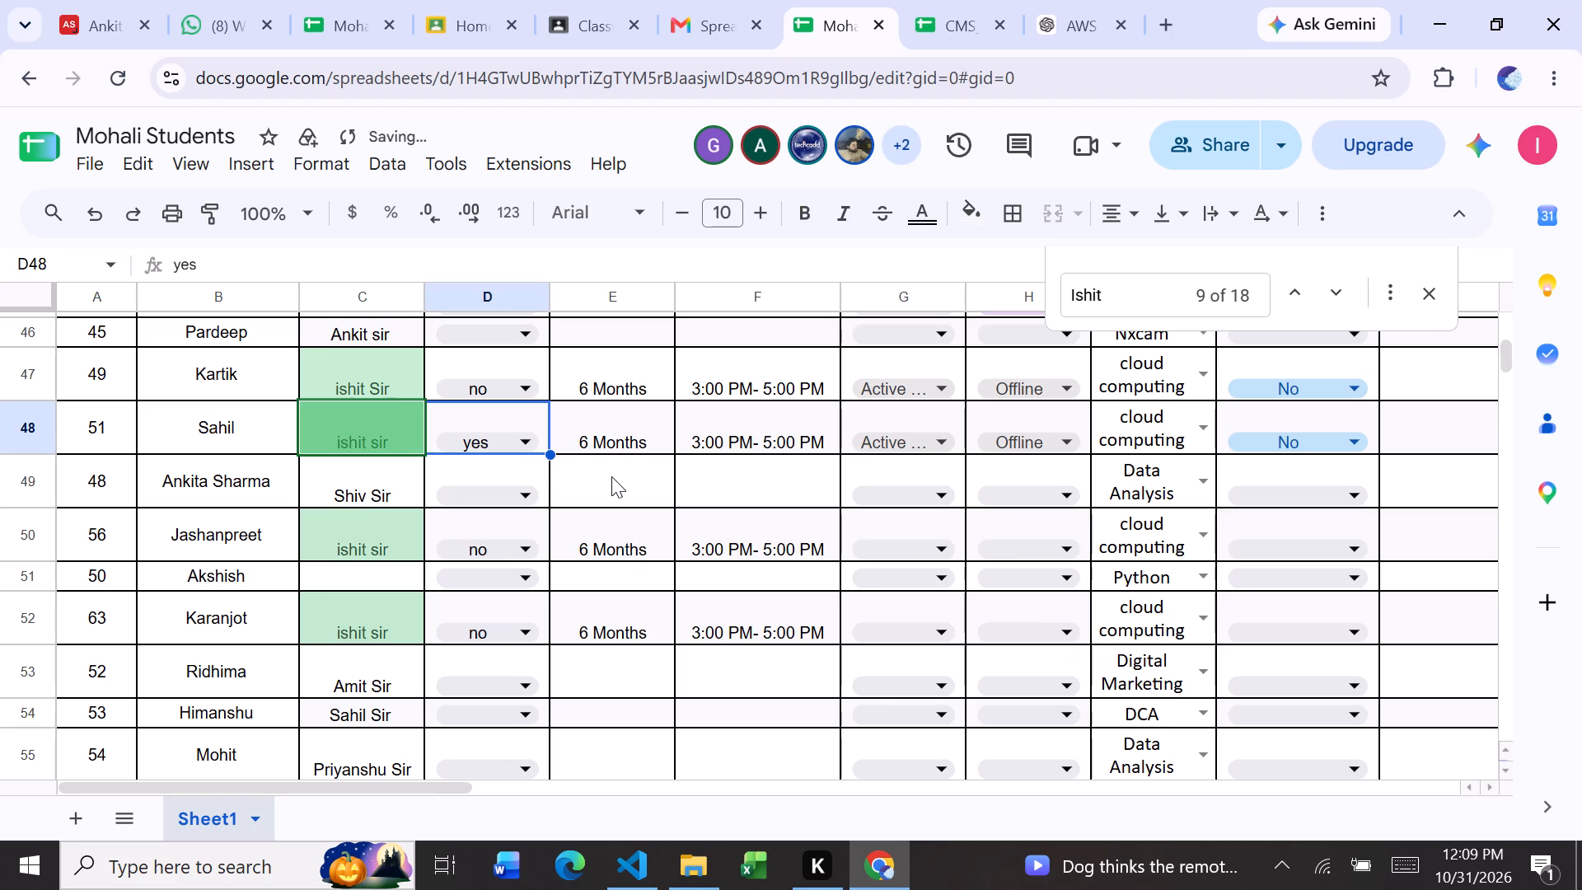
Append the suggested surname to the student's first name in row 48.
{"action": "left_click", "coordinate": [237, 424]}
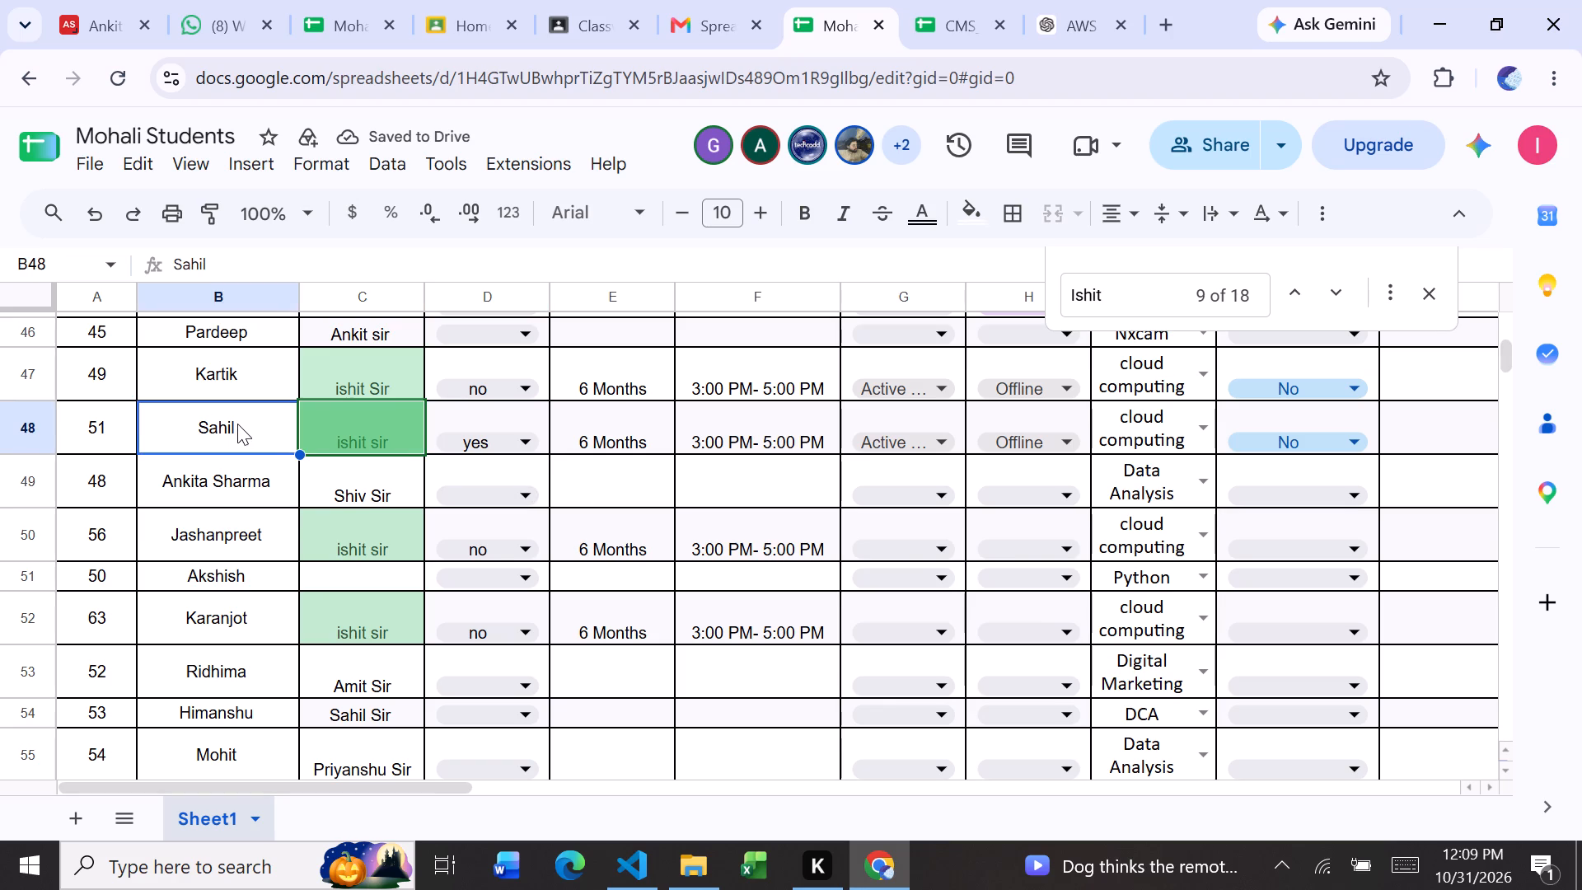
{"action": "left_click", "coordinate": [225, 261]}
{"action": "key", "text": "space"}
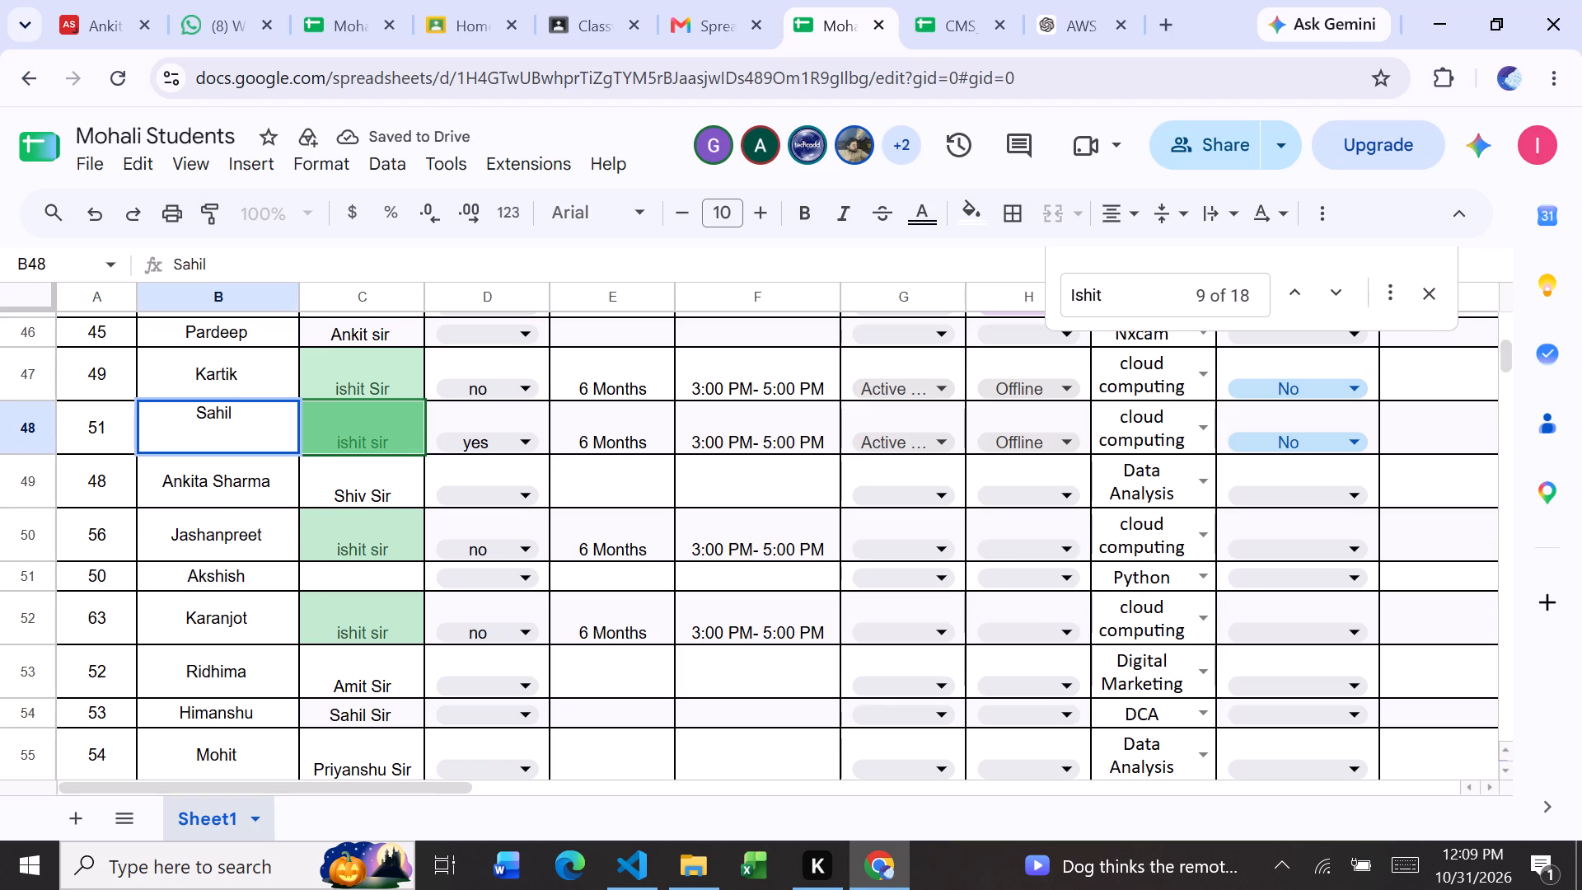
{"action": "key", "text": "BackSpace"}
{"action": "key", "text": "shift+a"}
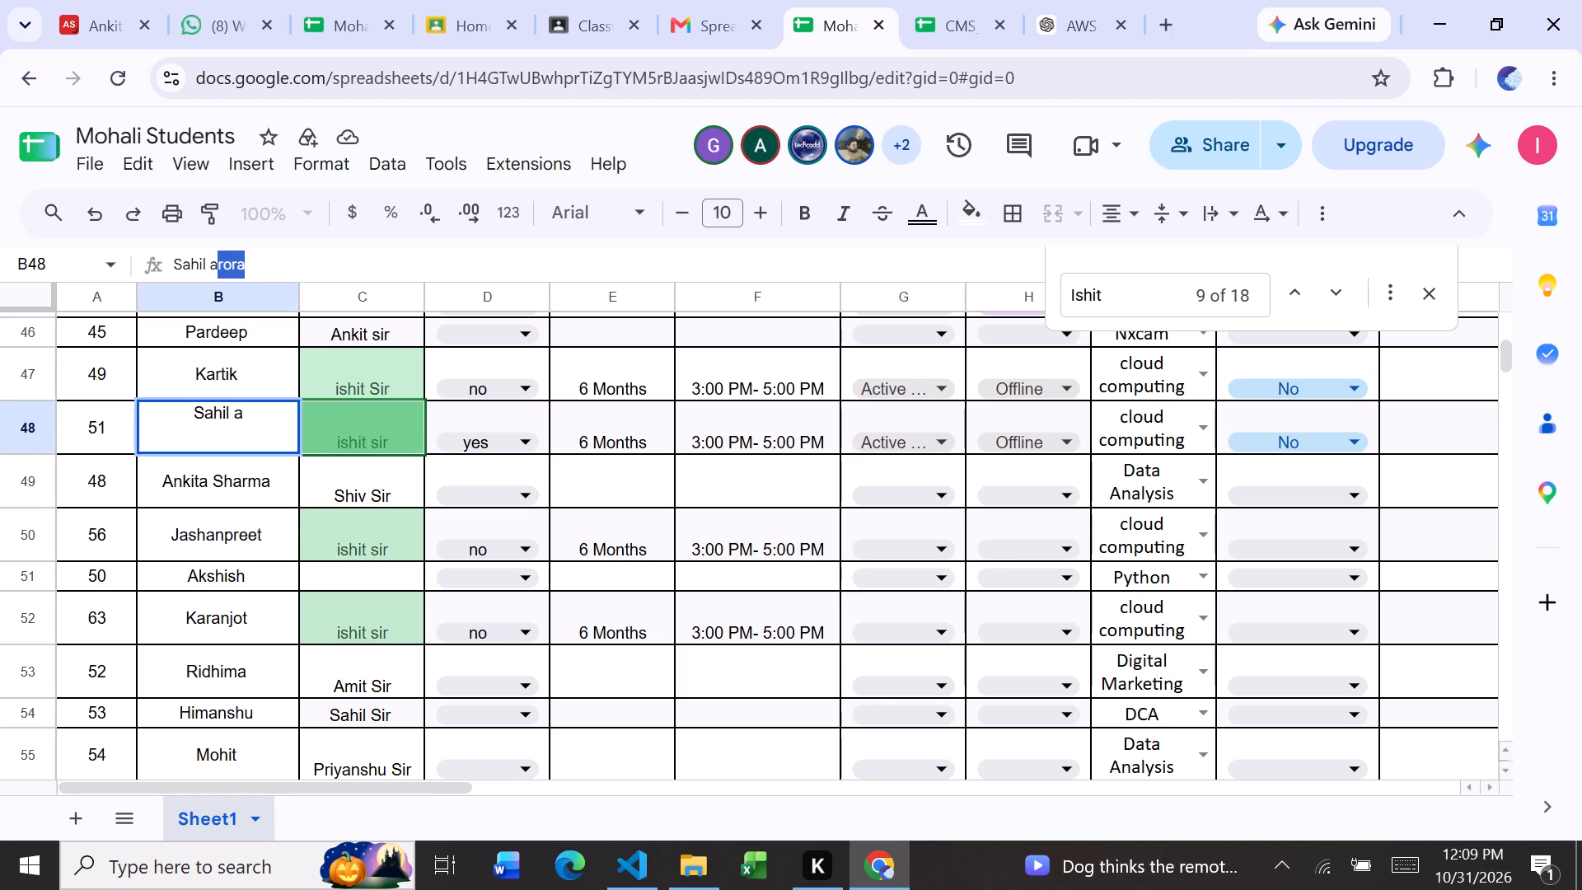
{"action": "key", "text": "Right"}
{"action": "key", "text": "Return"}
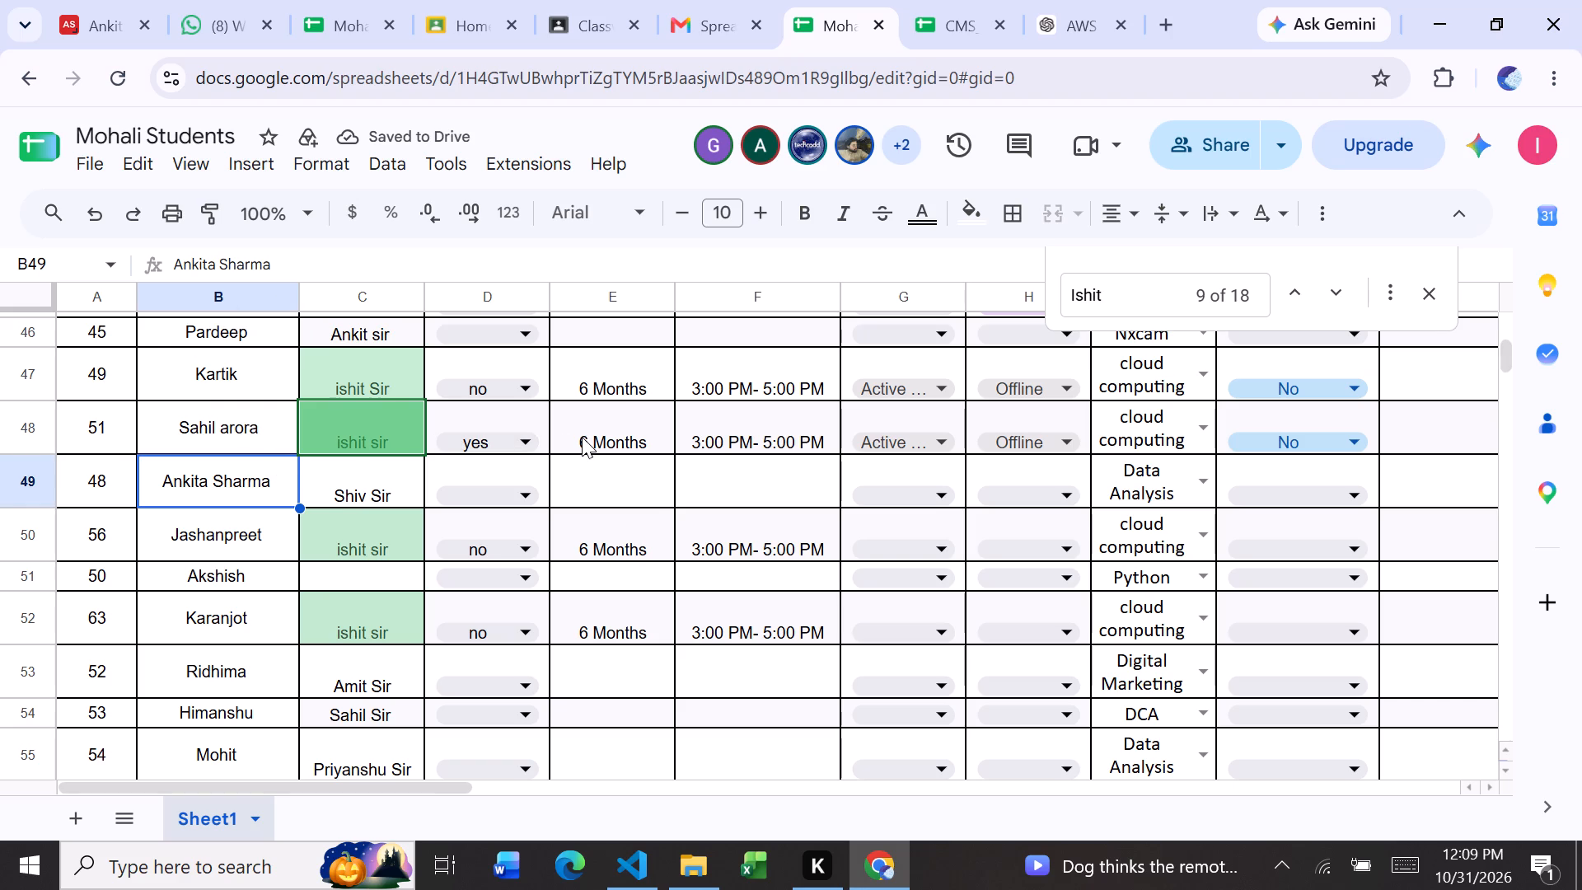
Change the timing of Ishit's cloud computing student in row 48 to 11:00 AM- 1:00 PM.
{"action": "left_click", "coordinate": [739, 440]}
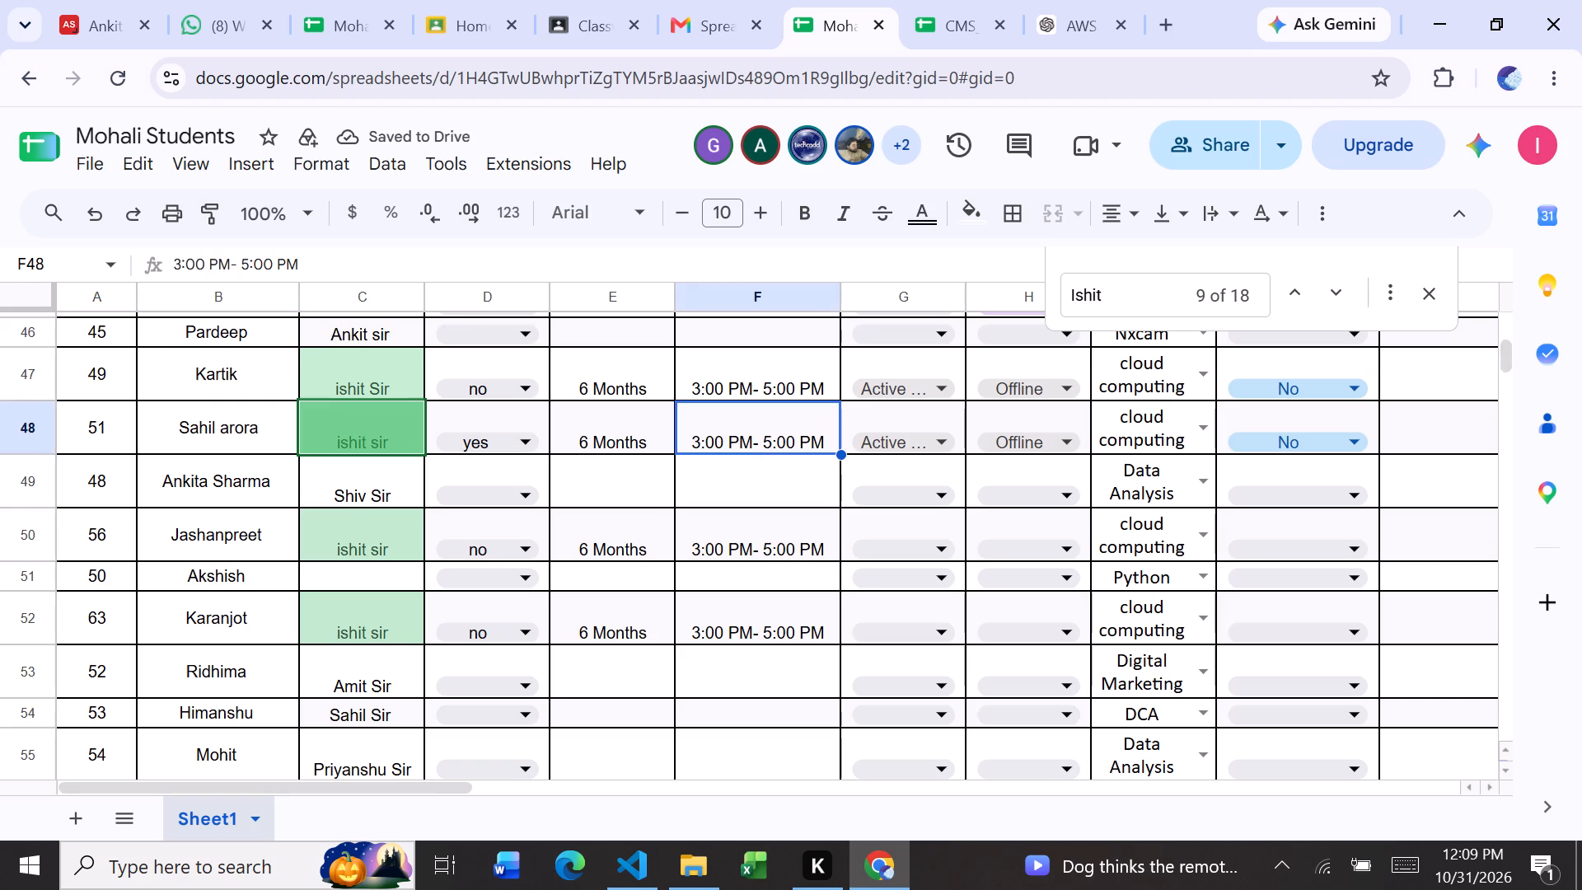
{"action": "left_click", "coordinate": [176, 265]}
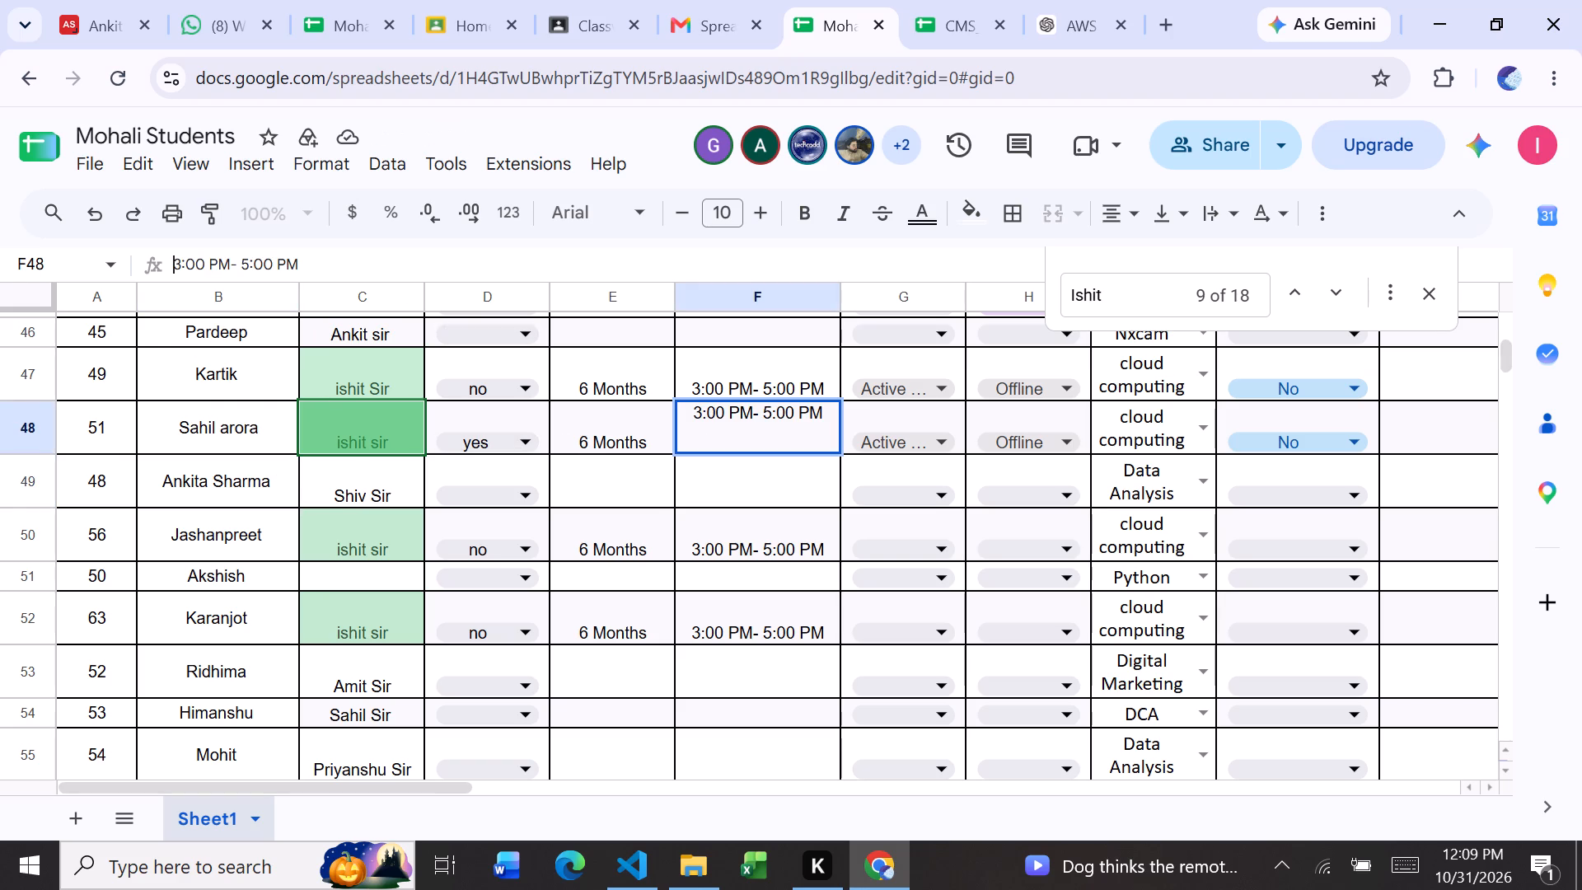
{"action": "key", "text": "Delete"}
{"action": "type", "text": "11"}
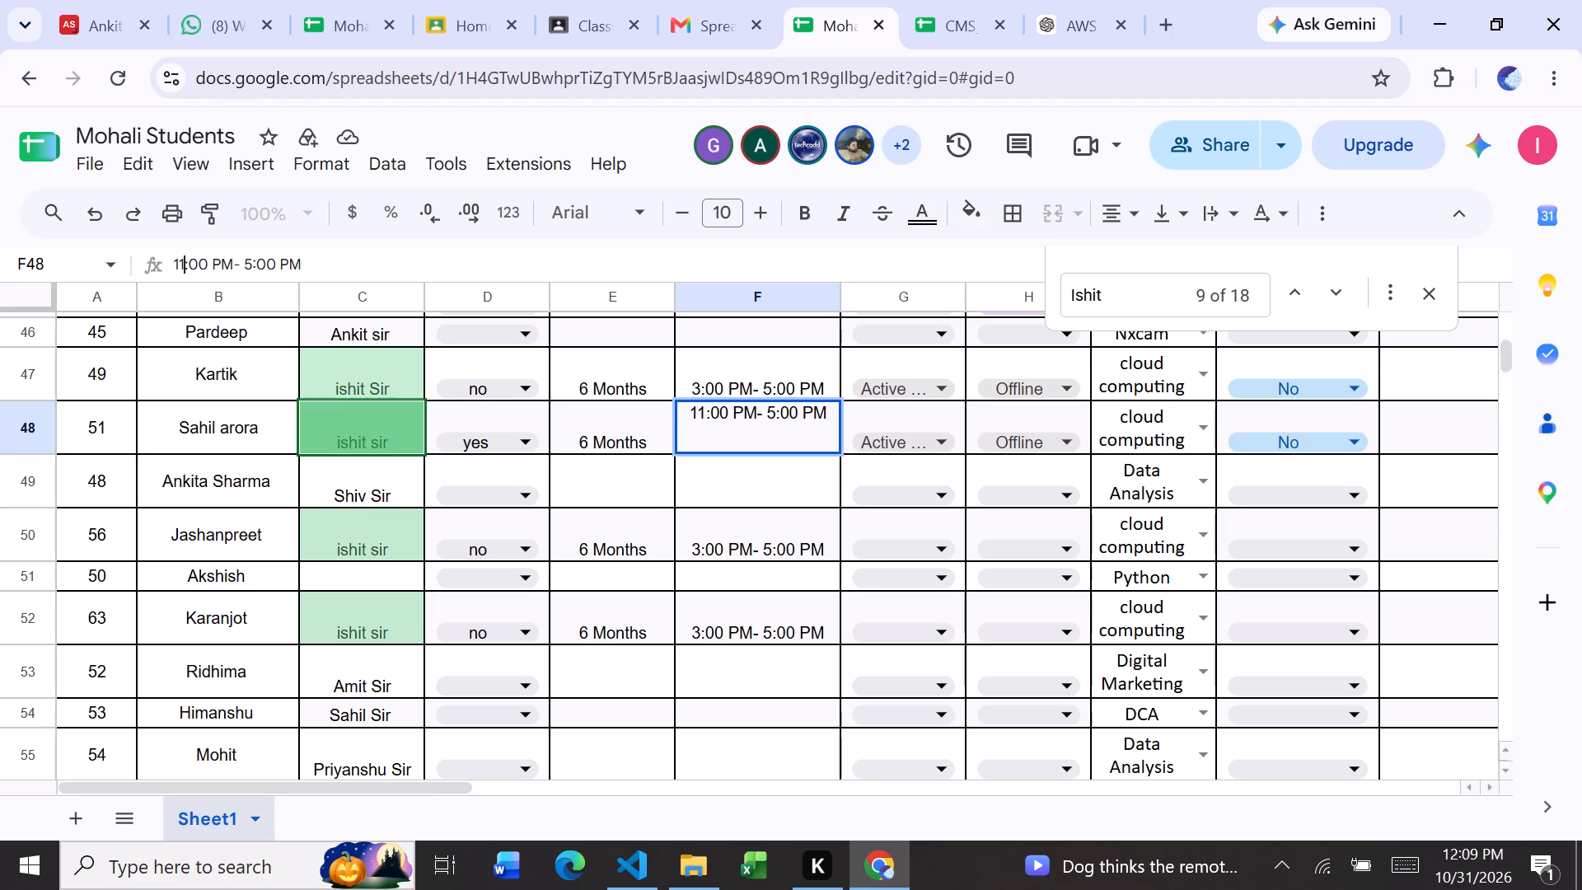
{"action": "key", "text": "Right"}
{"action": "key", "text": "Right"}
{"action": "key", "text": "Right"}
{"action": "key", "text": "Right"}
{"action": "key", "text": "Right"}
{"action": "key", "text": "Right"}
{"action": "key", "text": "Right"}
{"action": "key", "text": "Right"}
{"action": "key", "text": "Right"}
{"action": "key", "text": "BackSpace"}
{"action": "key", "text": "1"}
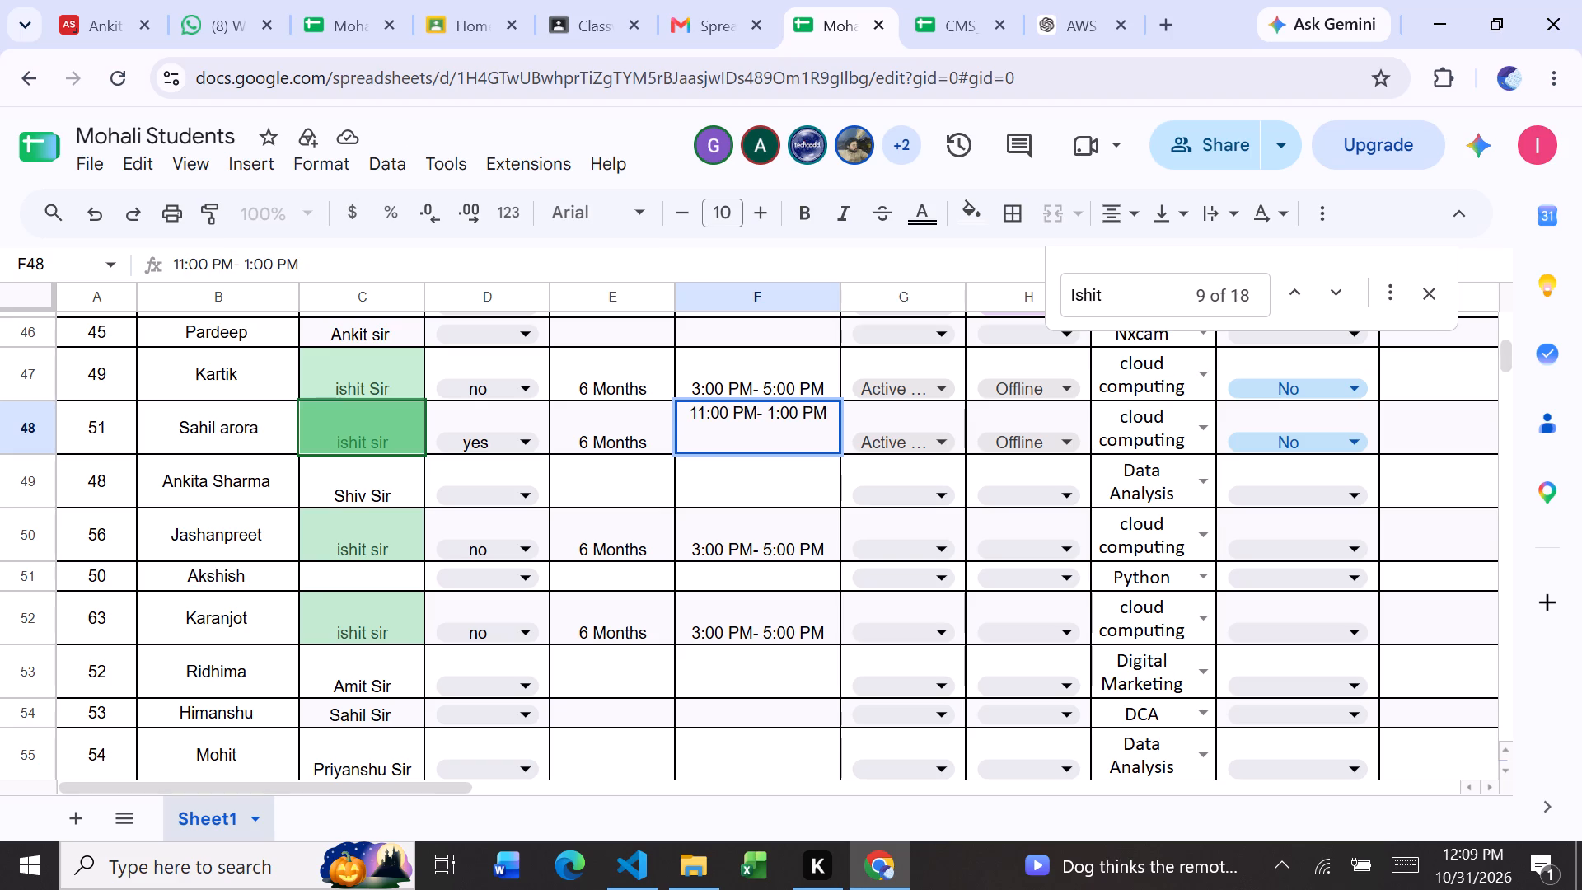
{"action": "key", "text": "Left"}
{"action": "key", "text": "Left"}
{"action": "key", "text": "Left"}
{"action": "key", "text": "Left"}
{"action": "key", "text": "BackSpace"}
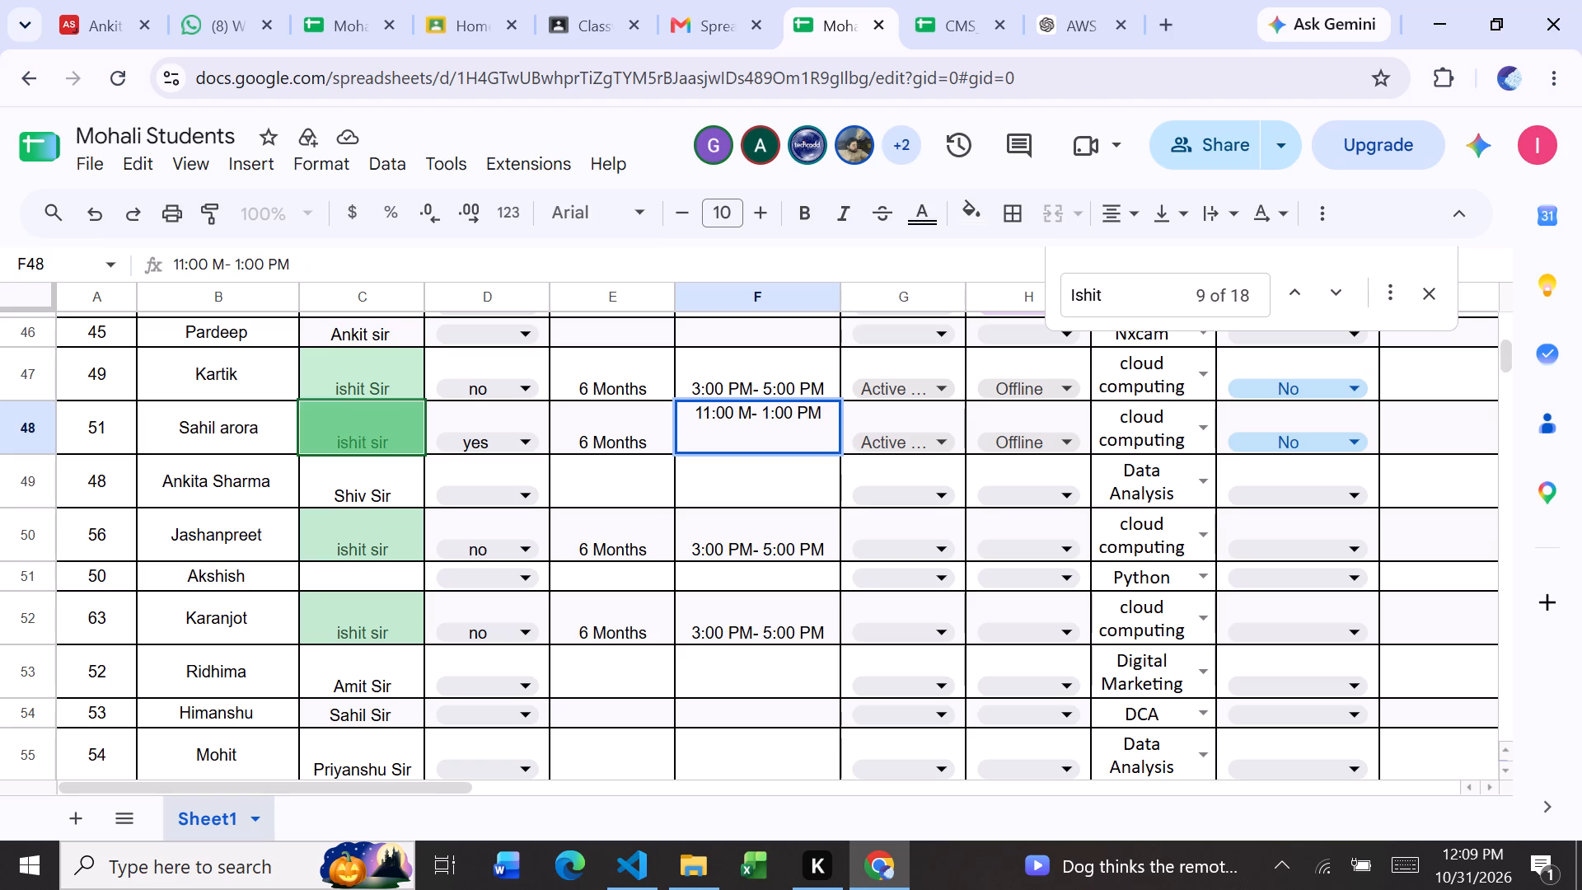
{"action": "key", "text": "a"}
{"action": "key", "text": "Return"}
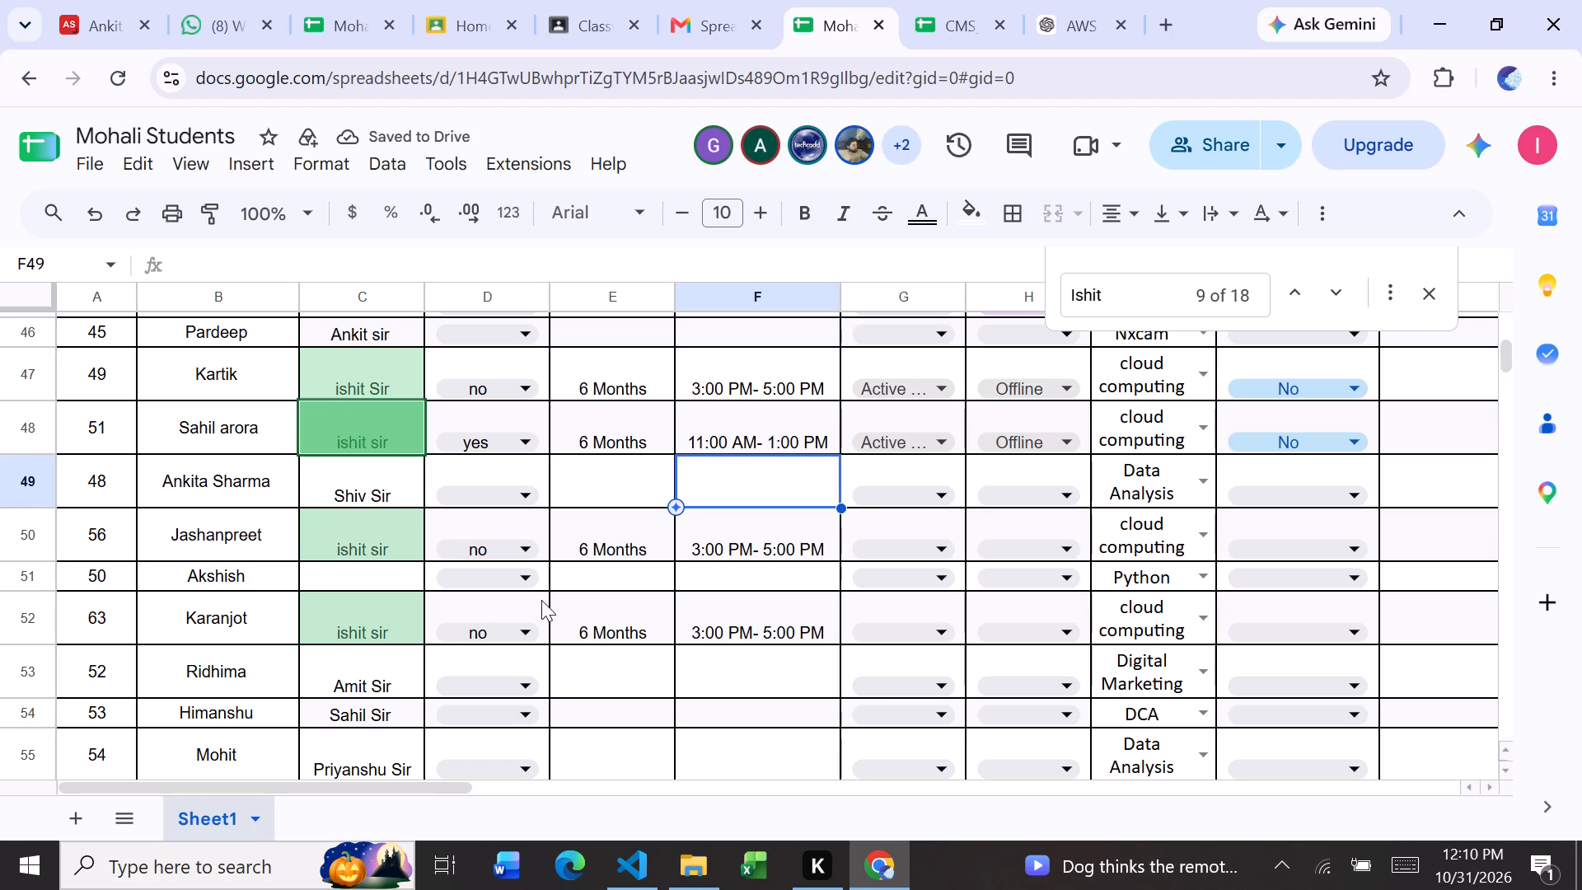
Fill in row 50: Status Not Coming from 2 Weeks, Mode of Class Offline, Class Shift No.
{"action": "scroll", "coordinate": [547, 600], "scroll_direction": "down", "scroll_amount": 1}
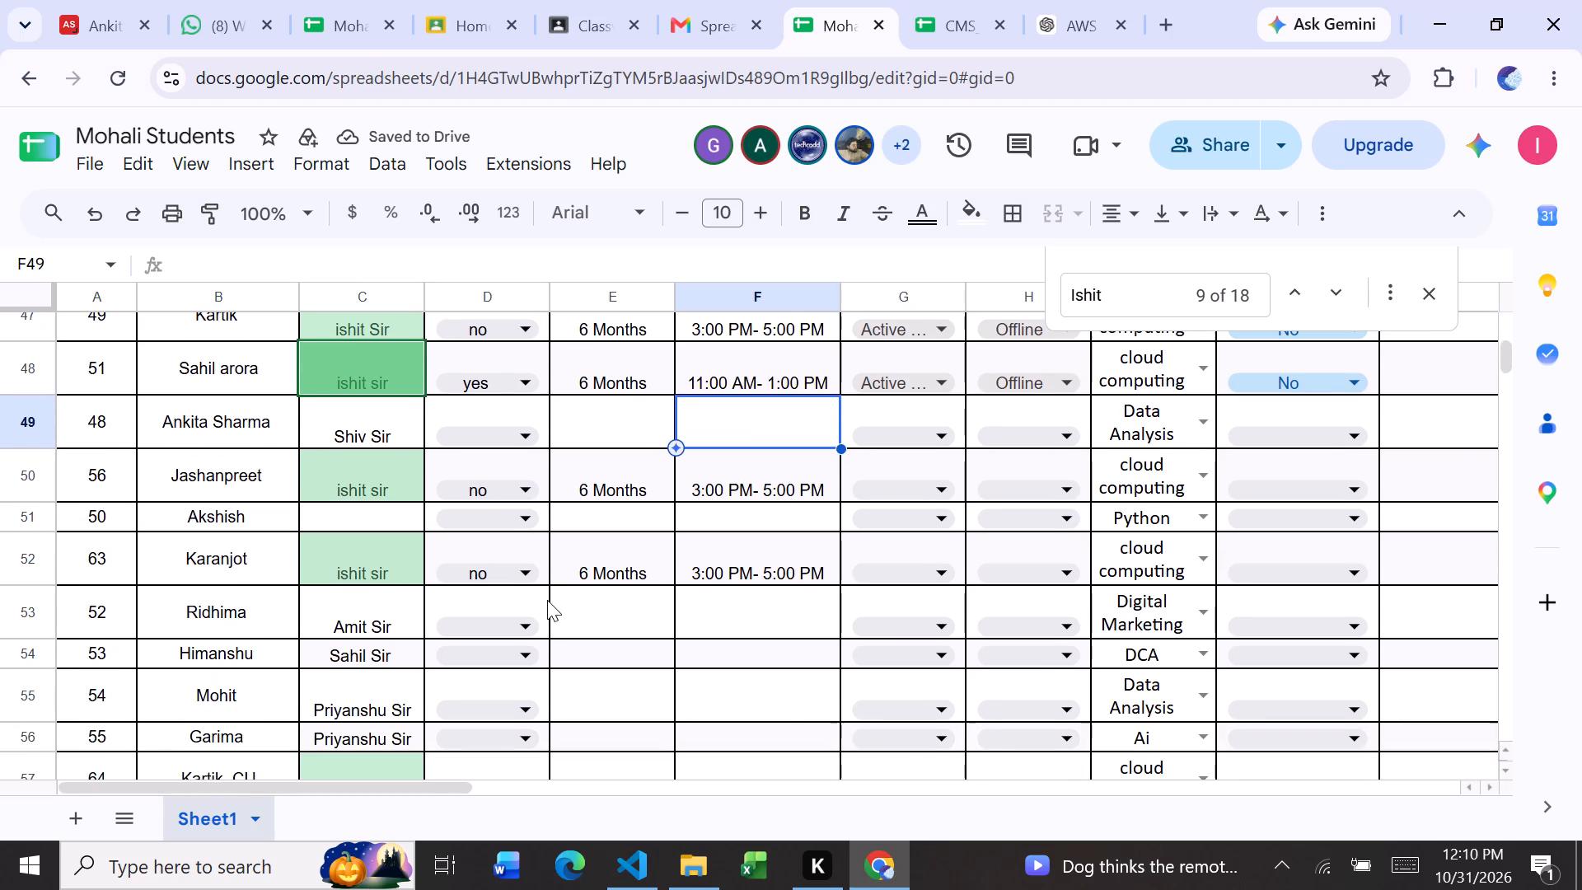
{"action": "scroll", "coordinate": [547, 600], "scroll_direction": "up", "scroll_amount": 10}
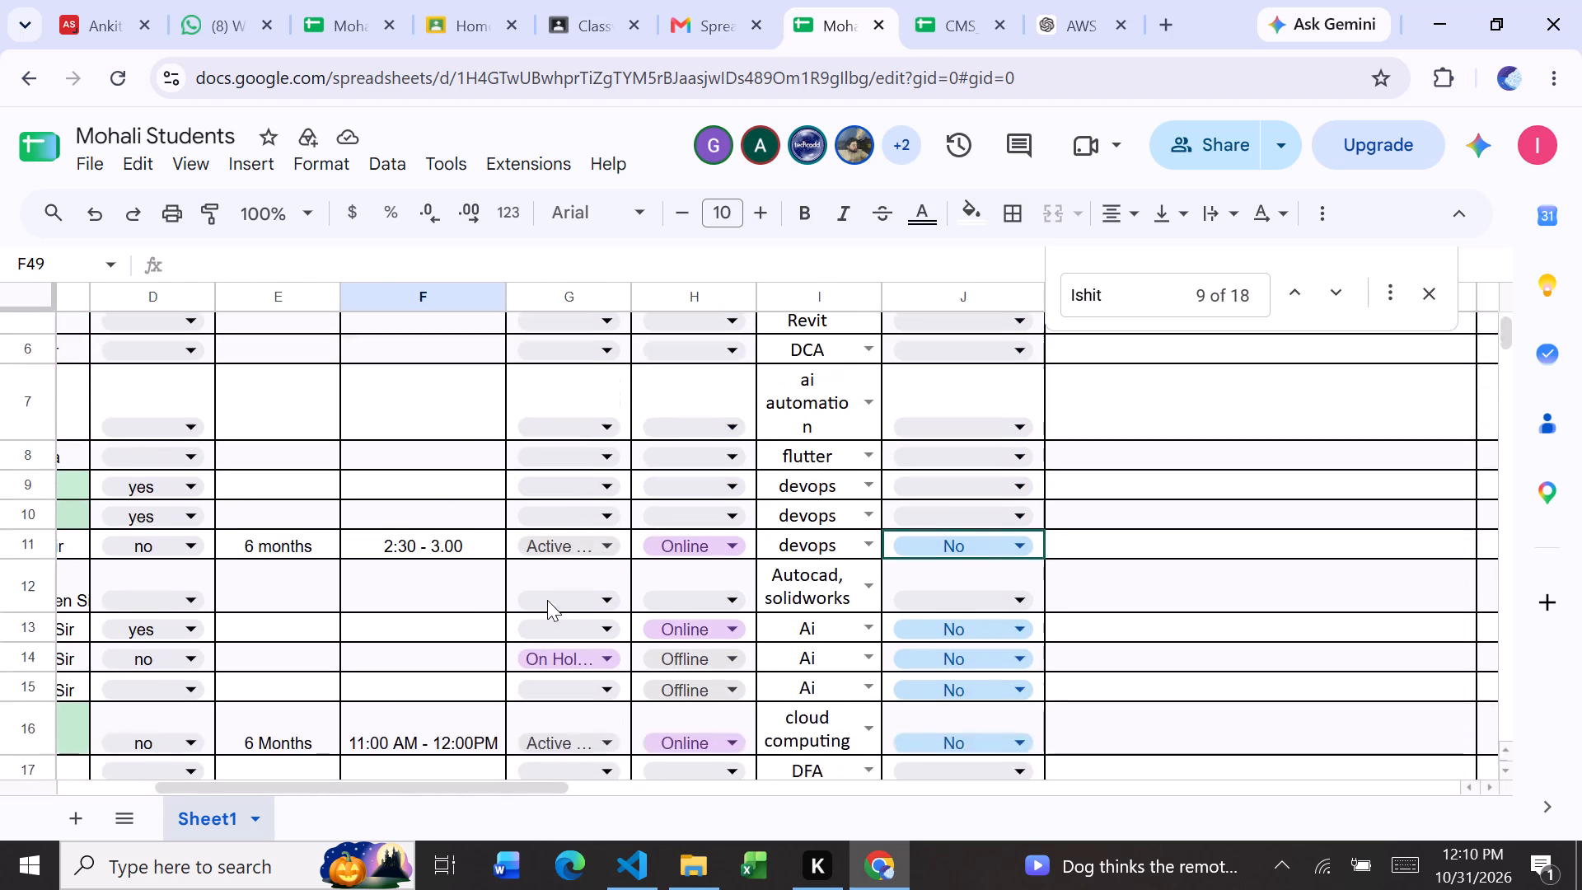
{"action": "scroll", "coordinate": [547, 600], "scroll_direction": "up", "scroll_amount": 3}
{"action": "scroll", "coordinate": [547, 600], "scroll_direction": "down", "scroll_amount": 8}
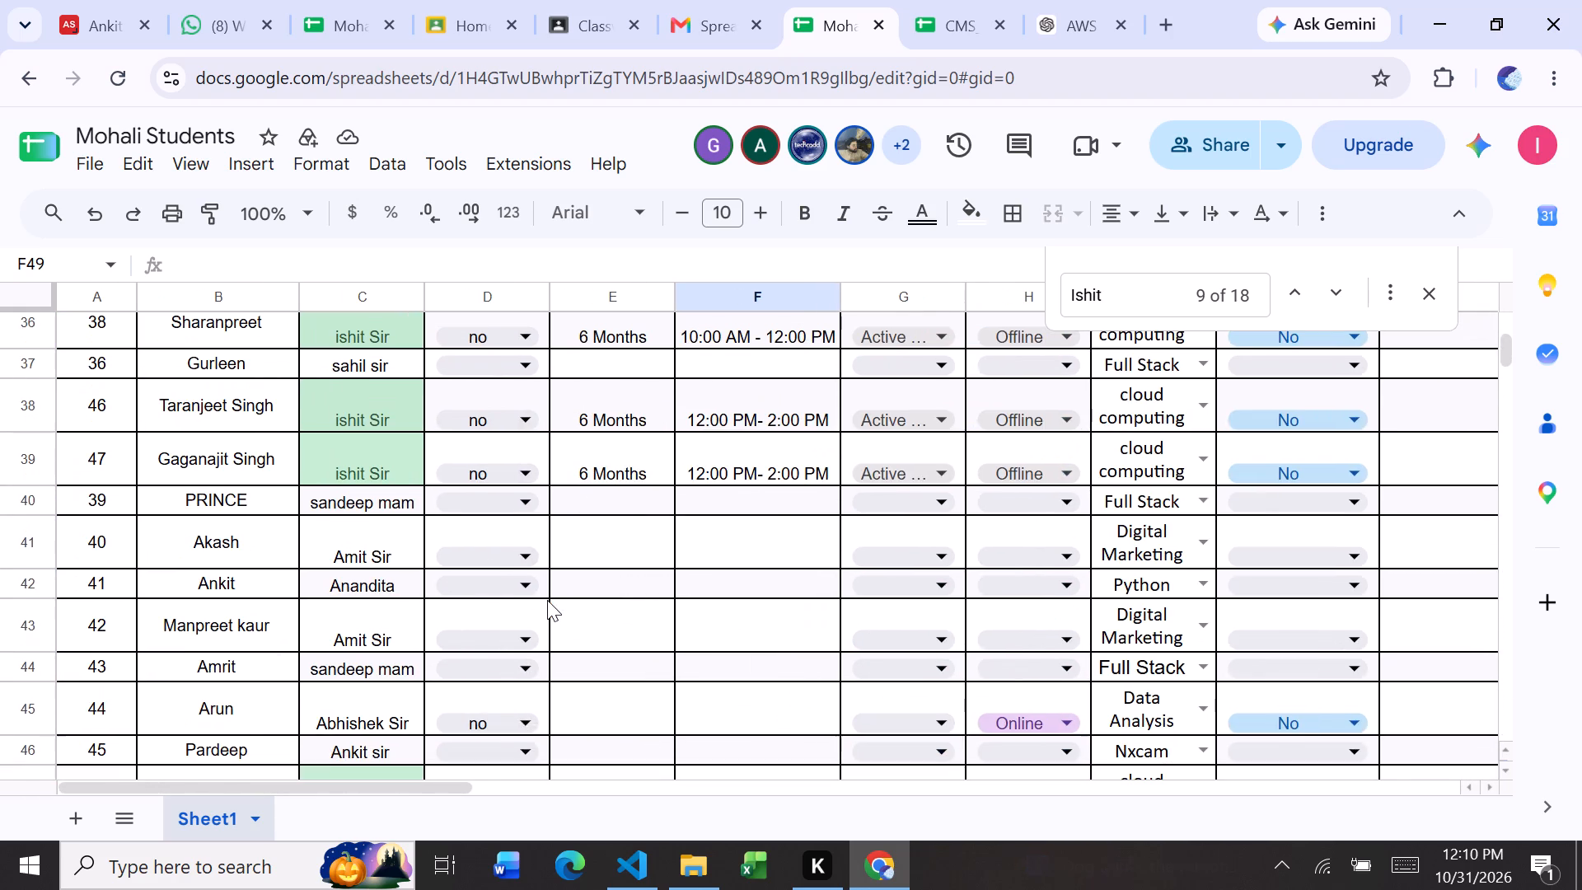
{"action": "scroll", "coordinate": [547, 600], "scroll_direction": "down", "scroll_amount": 2}
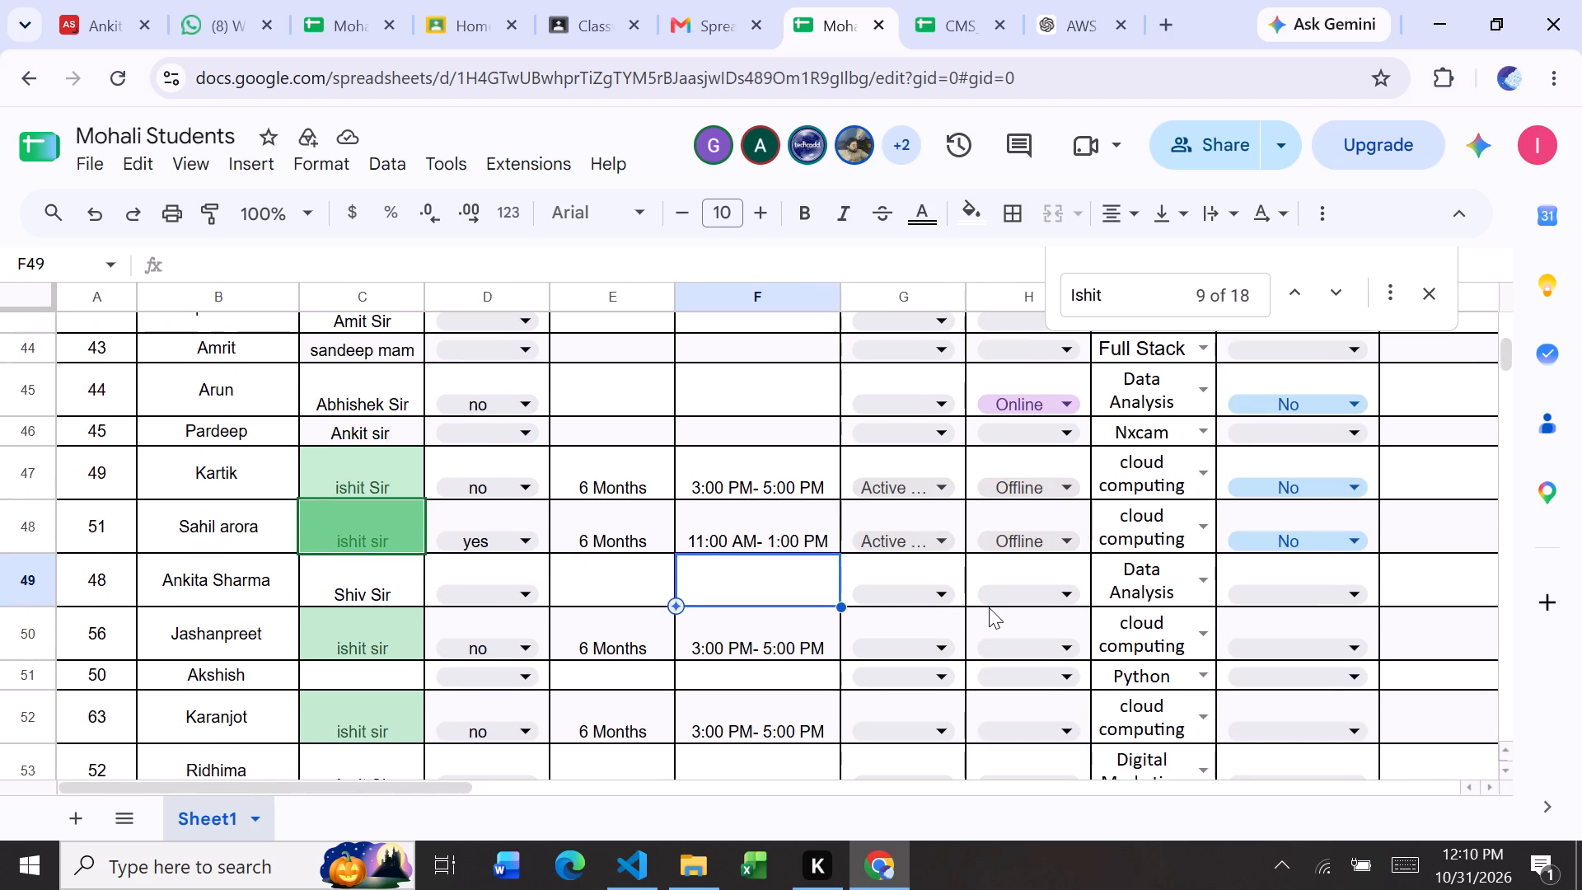
{"action": "scroll", "coordinate": [989, 607], "scroll_direction": "down", "scroll_amount": 1}
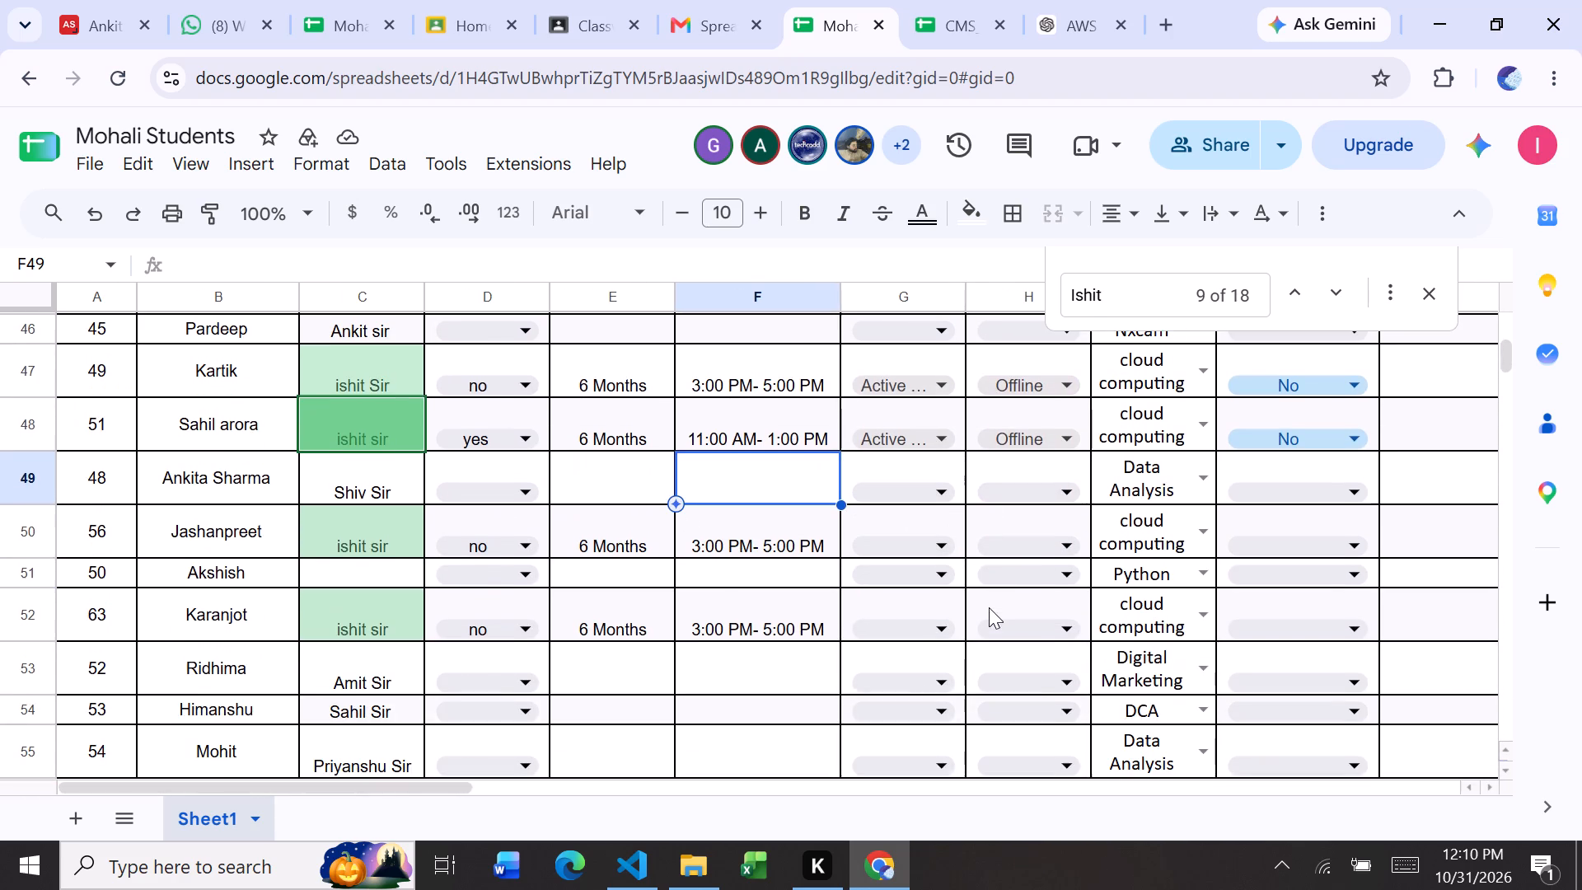
{"action": "left_click", "coordinate": [936, 548]}
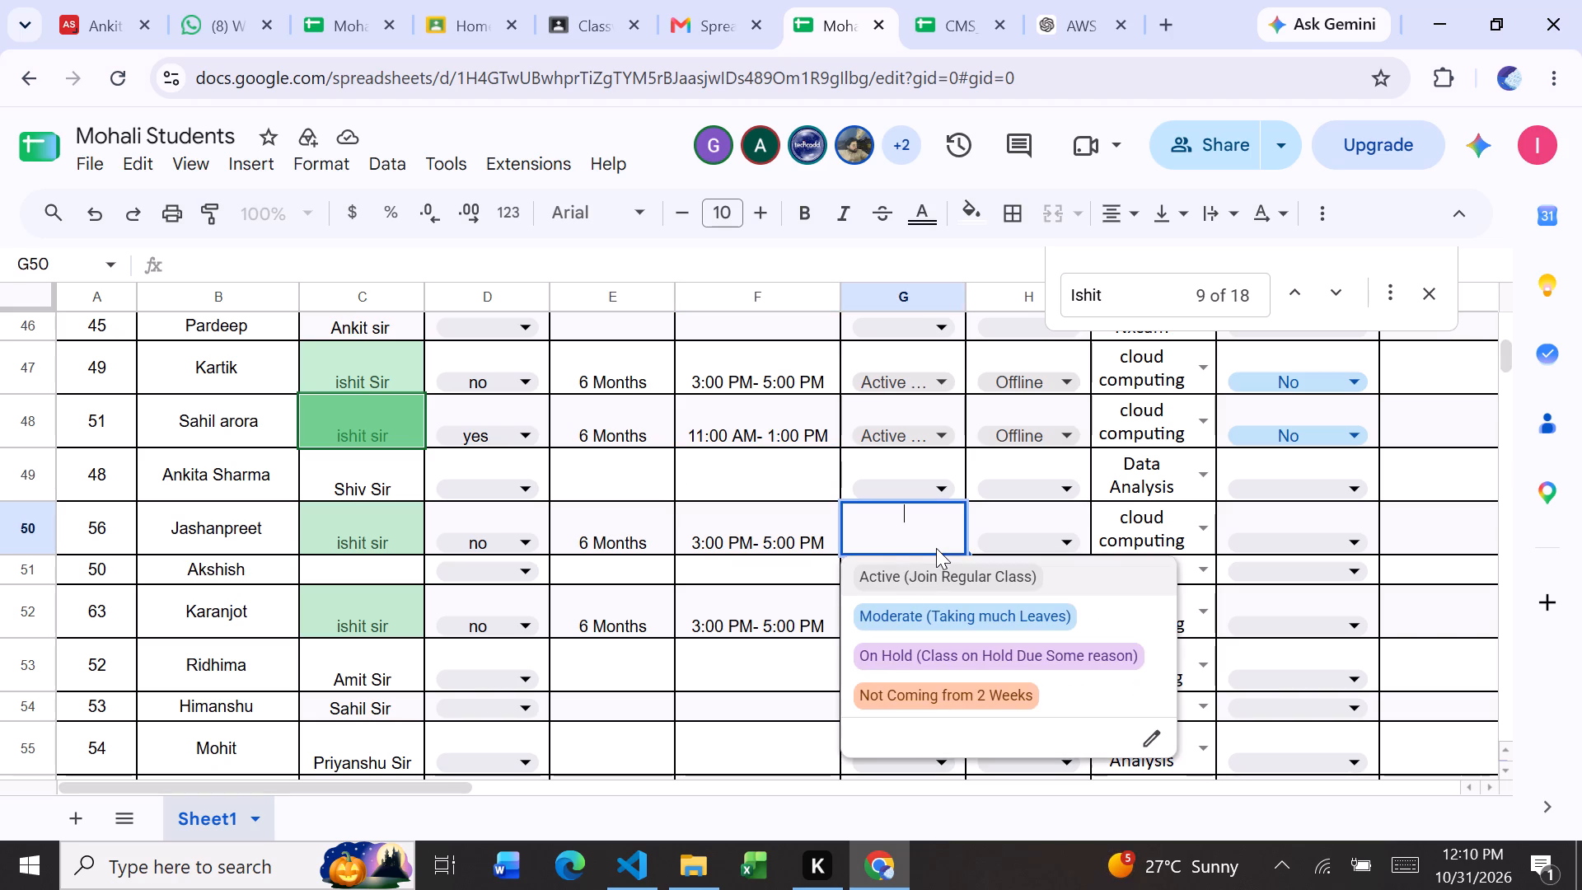
{"action": "left_click", "coordinate": [907, 570]}
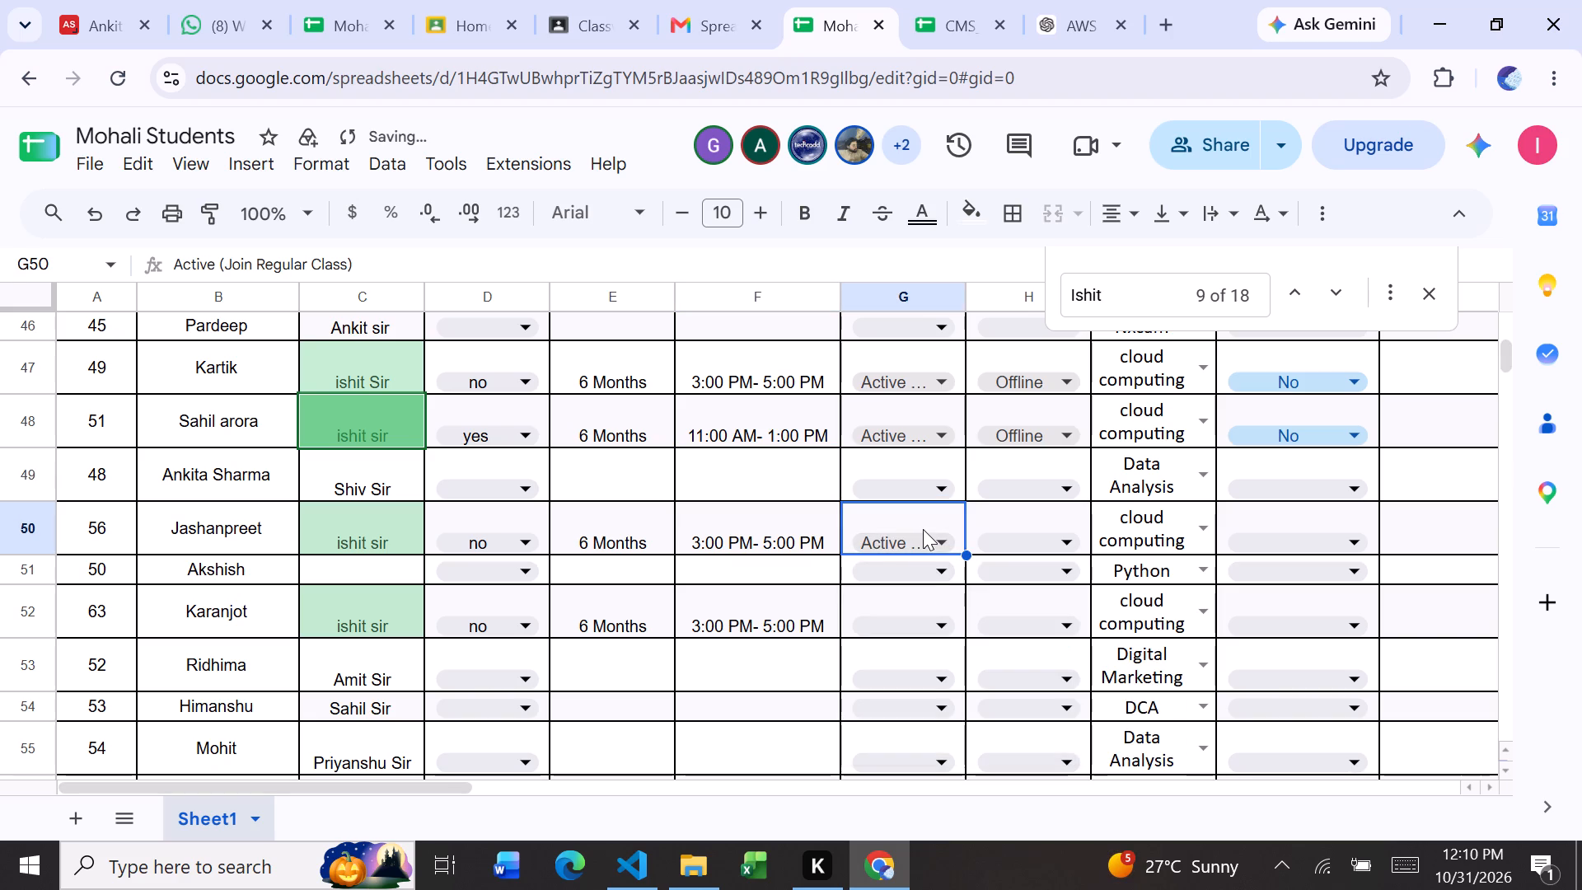
{"action": "left_click", "coordinate": [923, 529]}
{"action": "left_click", "coordinate": [923, 534]}
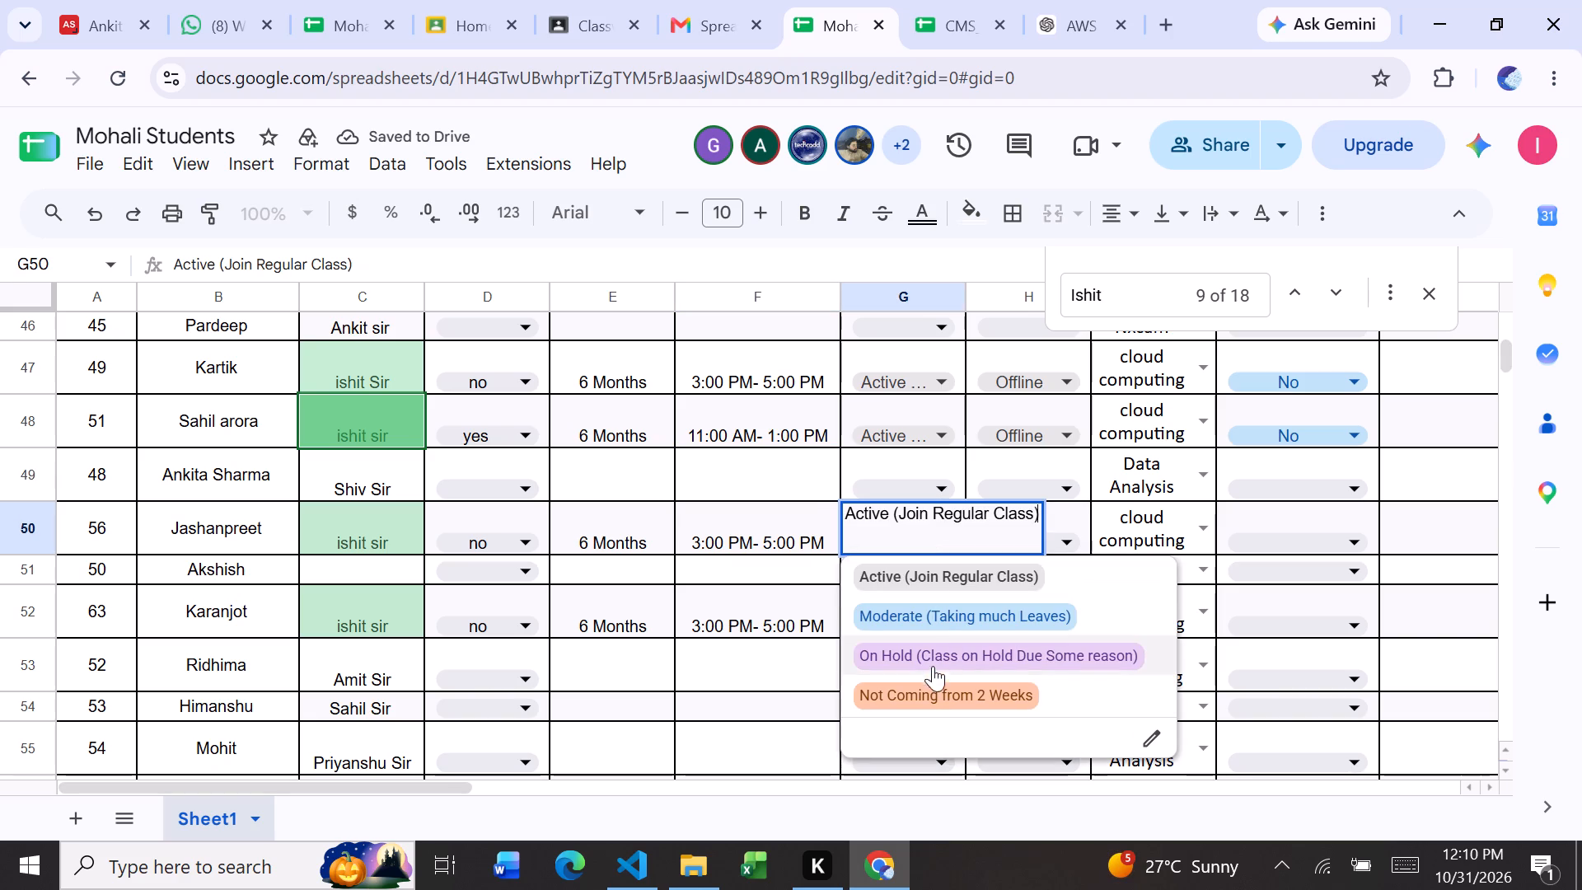
{"action": "left_click", "coordinate": [919, 684]}
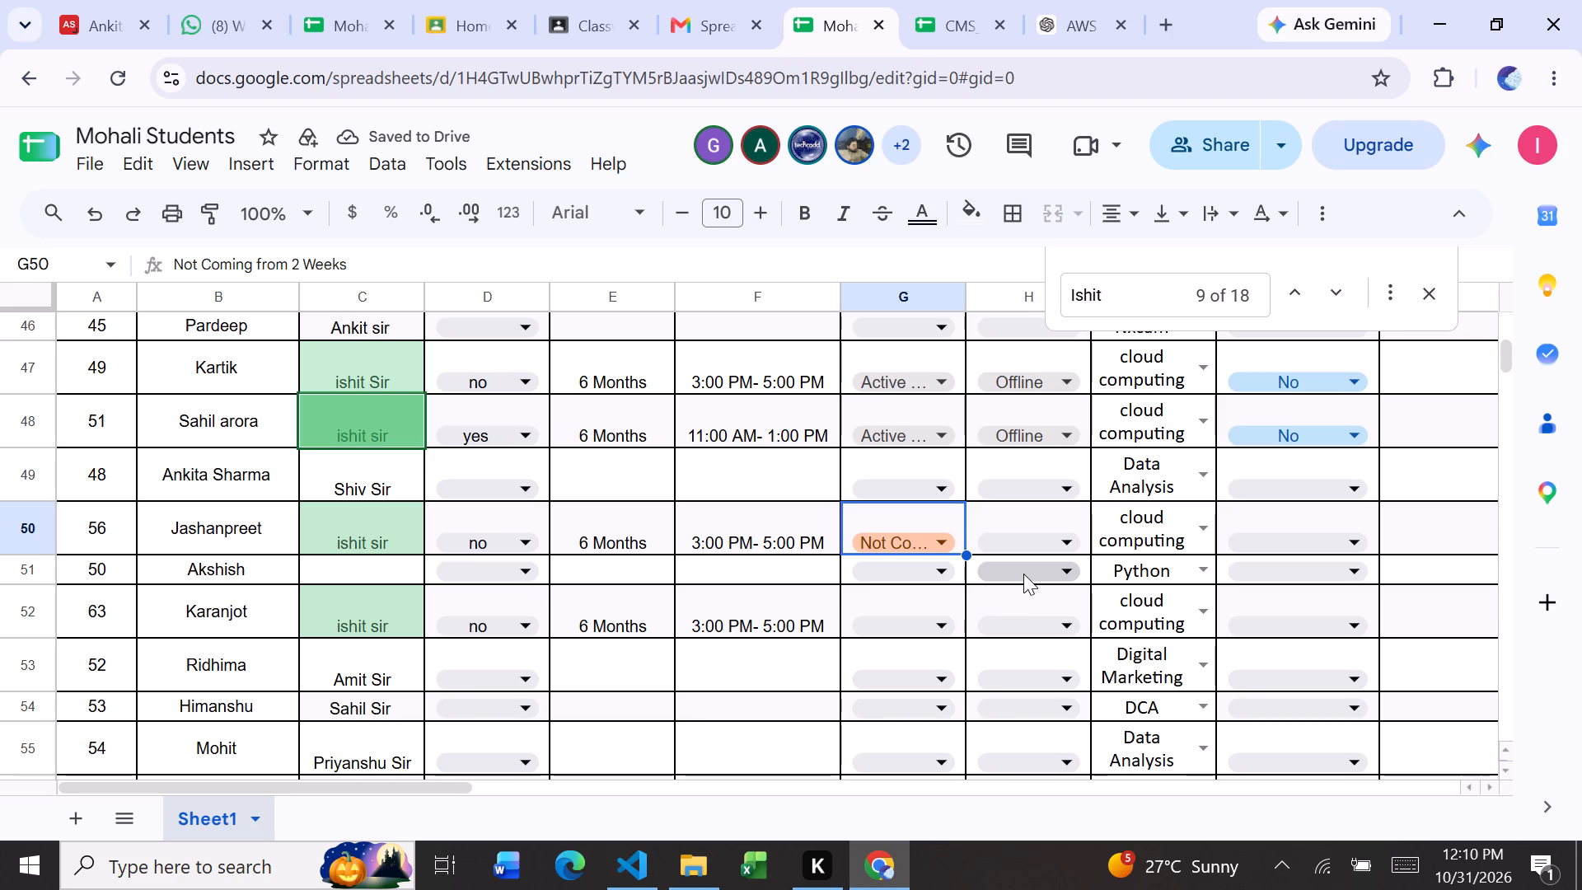
{"action": "left_click", "coordinate": [1056, 545]}
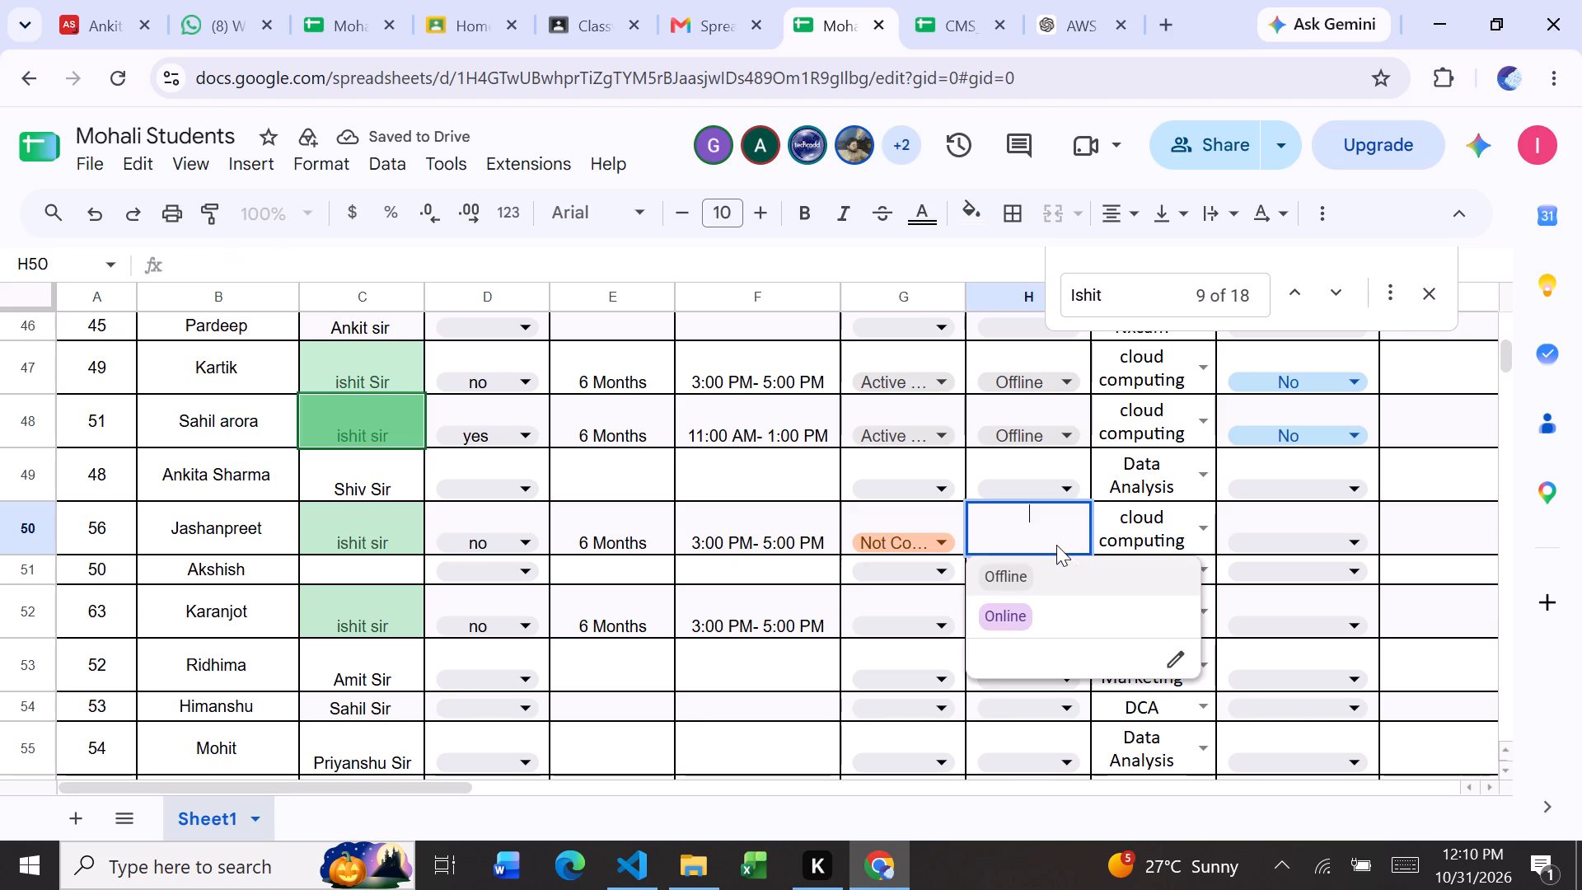
{"action": "left_click", "coordinate": [1004, 571]}
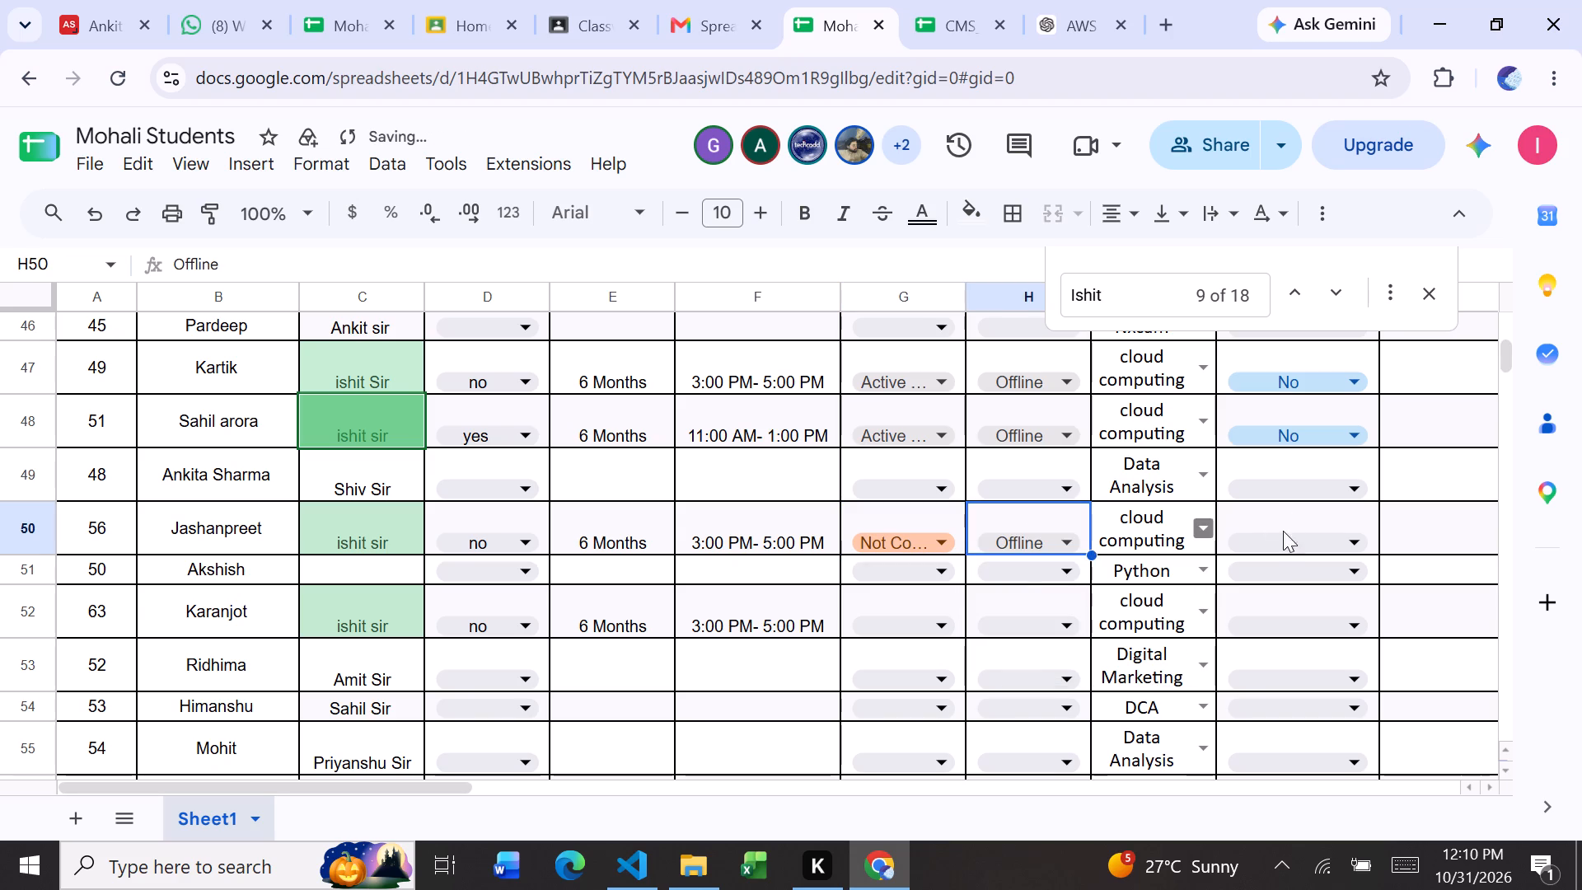
{"action": "left_click", "coordinate": [1275, 553]}
{"action": "left_click", "coordinate": [1317, 527]}
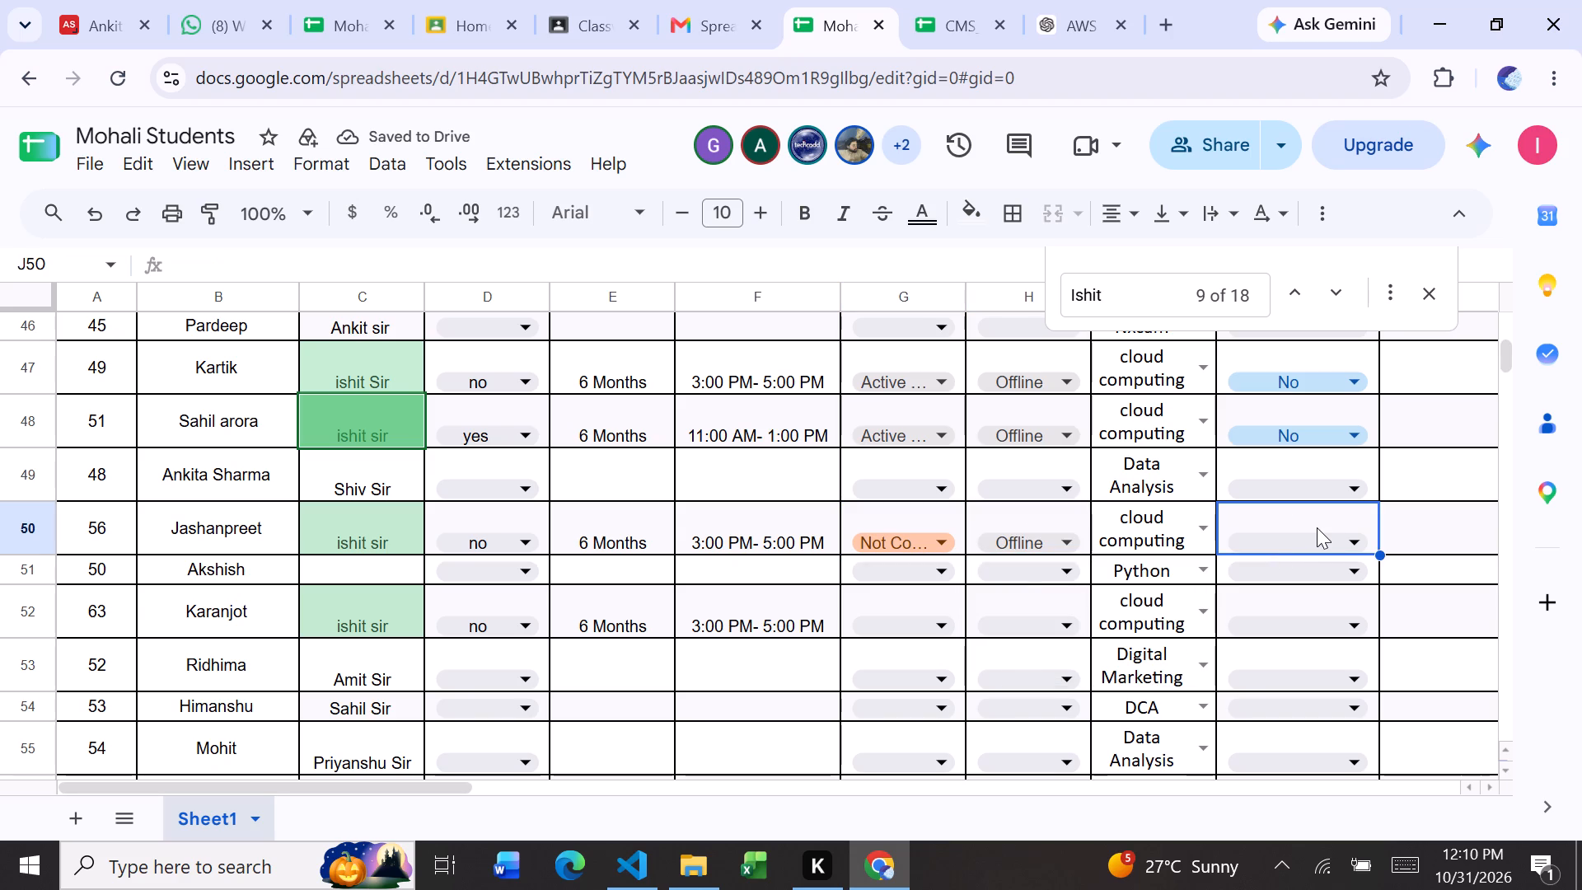
{"action": "left_click", "coordinate": [1361, 534]}
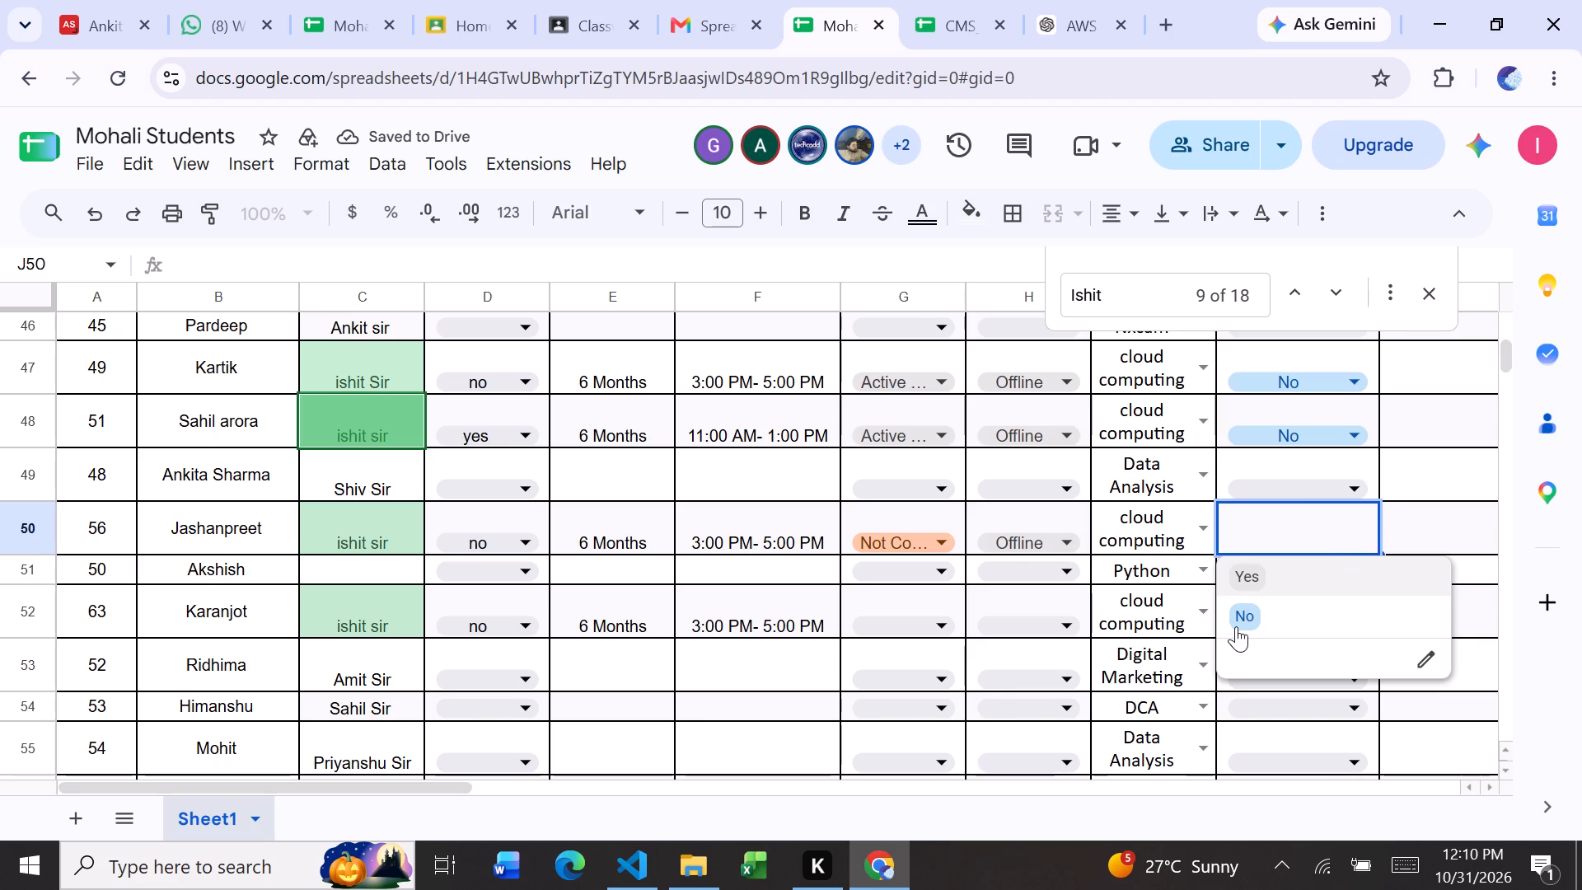
{"action": "left_click", "coordinate": [1236, 626]}
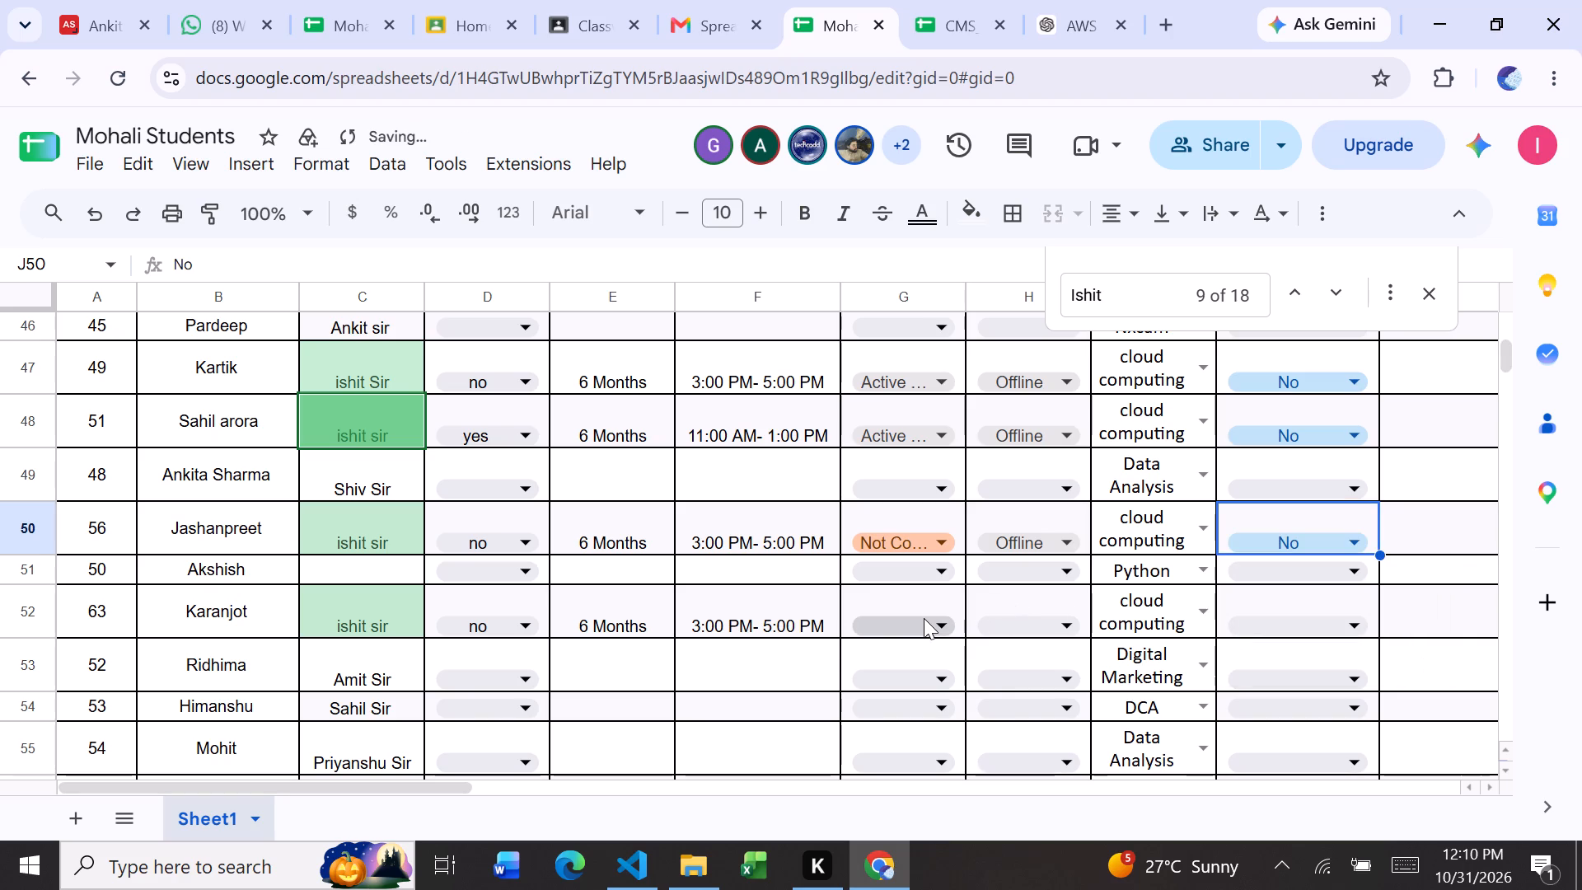
Fill in row 52: Status Active (Join Regular Class), Mode of Class Offline, Class Shift No.
{"action": "left_click", "coordinate": [924, 625]}
{"action": "left_click", "coordinate": [913, 654]}
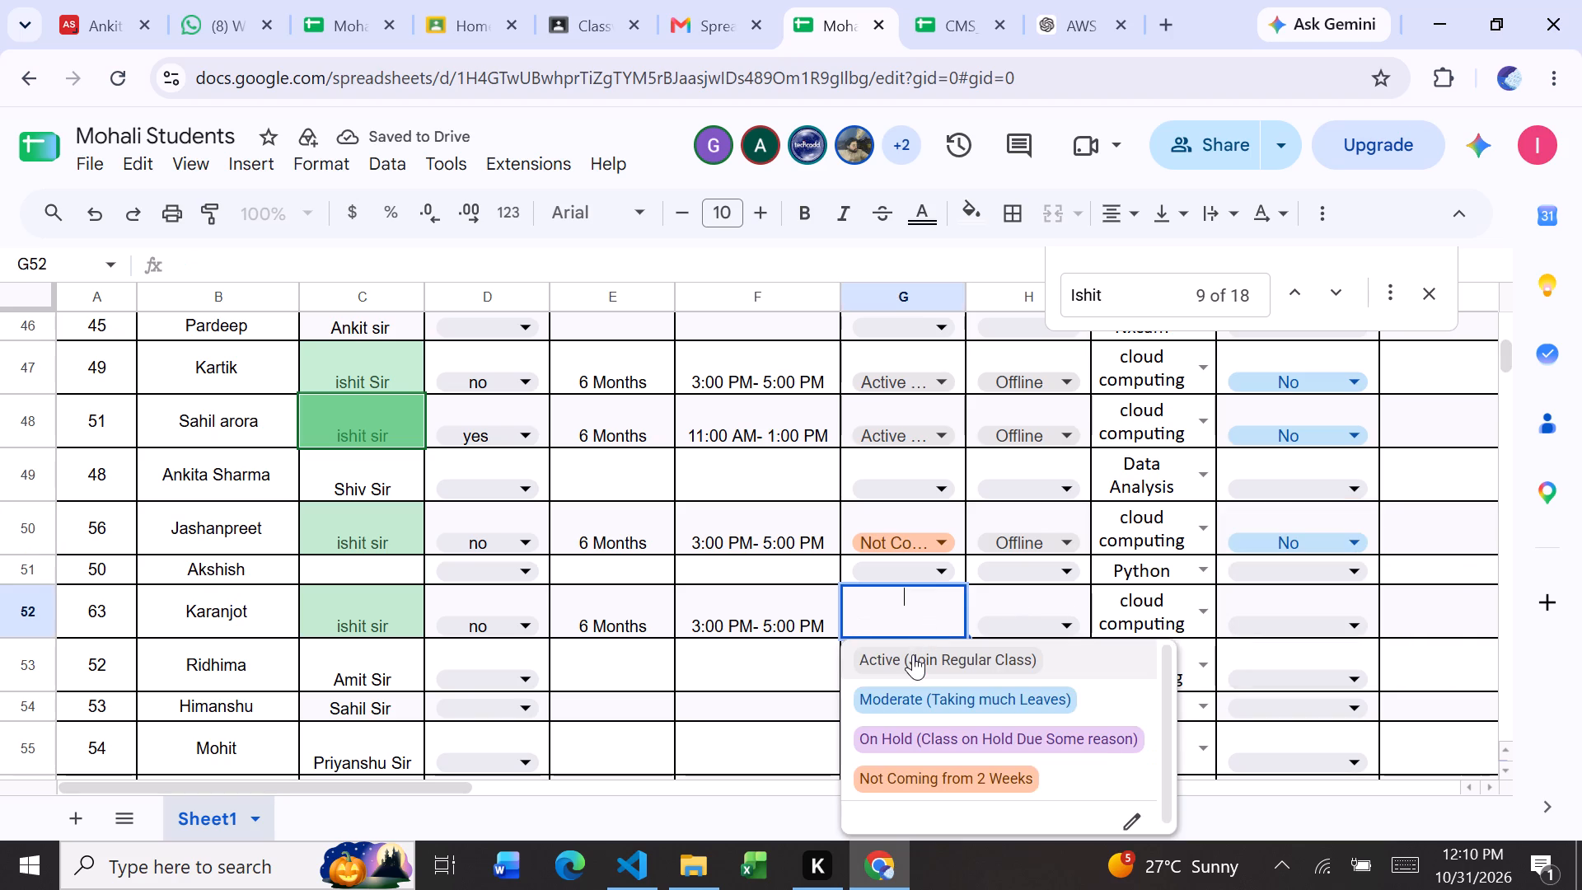
{"action": "left_click", "coordinate": [1036, 622]}
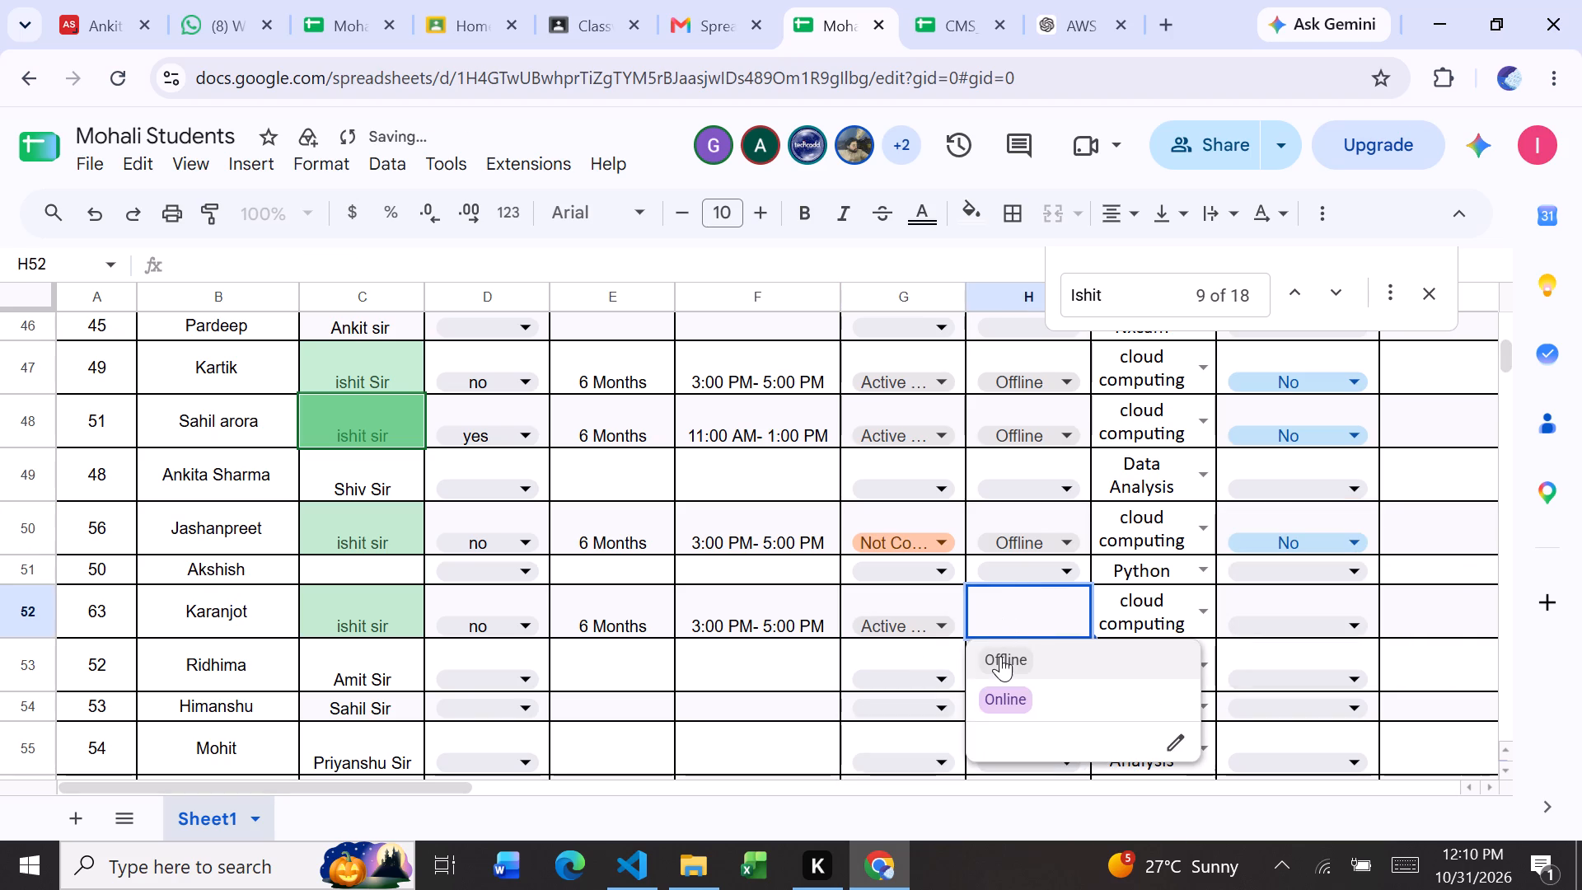
{"action": "left_click", "coordinate": [1000, 656]}
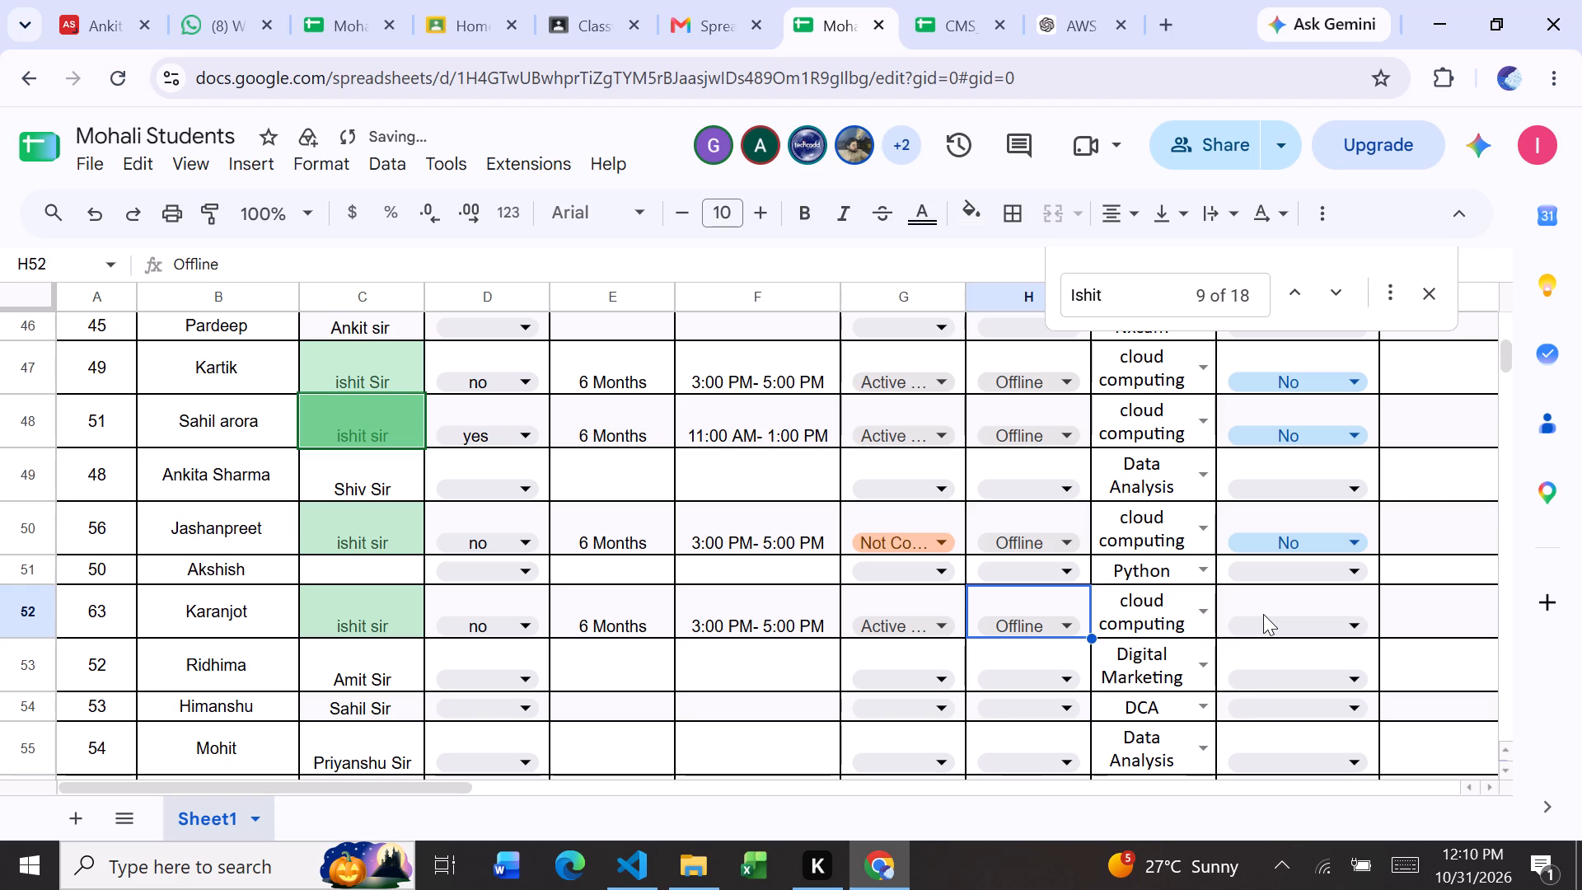
{"action": "left_click", "coordinate": [1263, 614]}
{"action": "left_click", "coordinate": [1306, 622]}
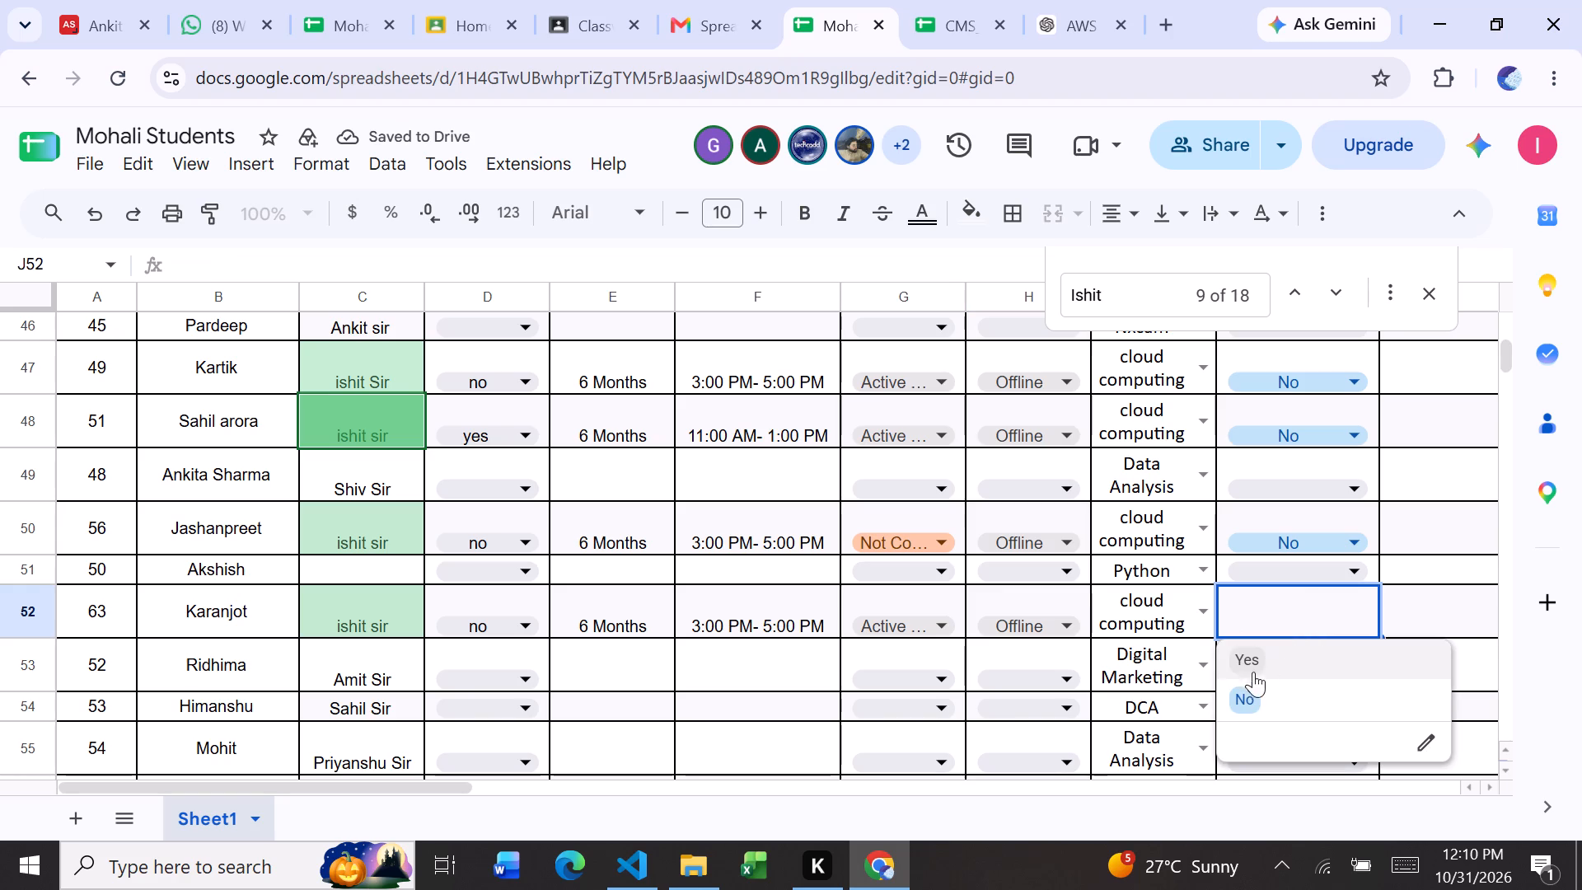
{"action": "left_click", "coordinate": [1249, 698]}
Enter the timing 5:00 PM- 6:00PM for Ishit's cloud computing student in row 57.
{"action": "scroll", "coordinate": [852, 672], "scroll_direction": "down", "scroll_amount": 1}
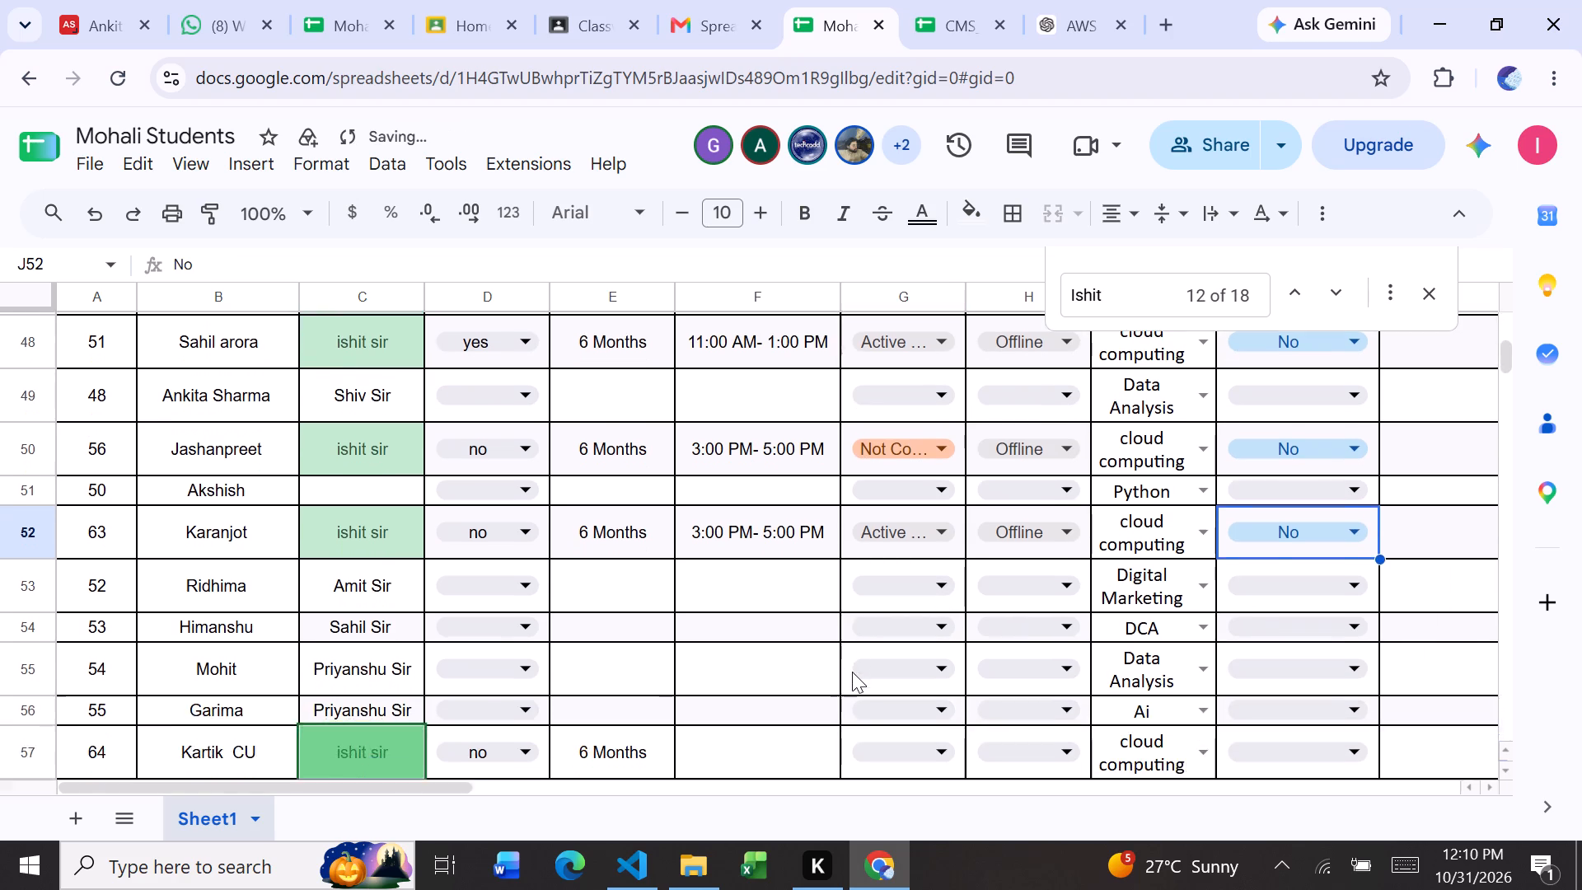
{"action": "scroll", "coordinate": [852, 672], "scroll_direction": "down", "scroll_amount": 1}
{"action": "left_click", "coordinate": [522, 564]}
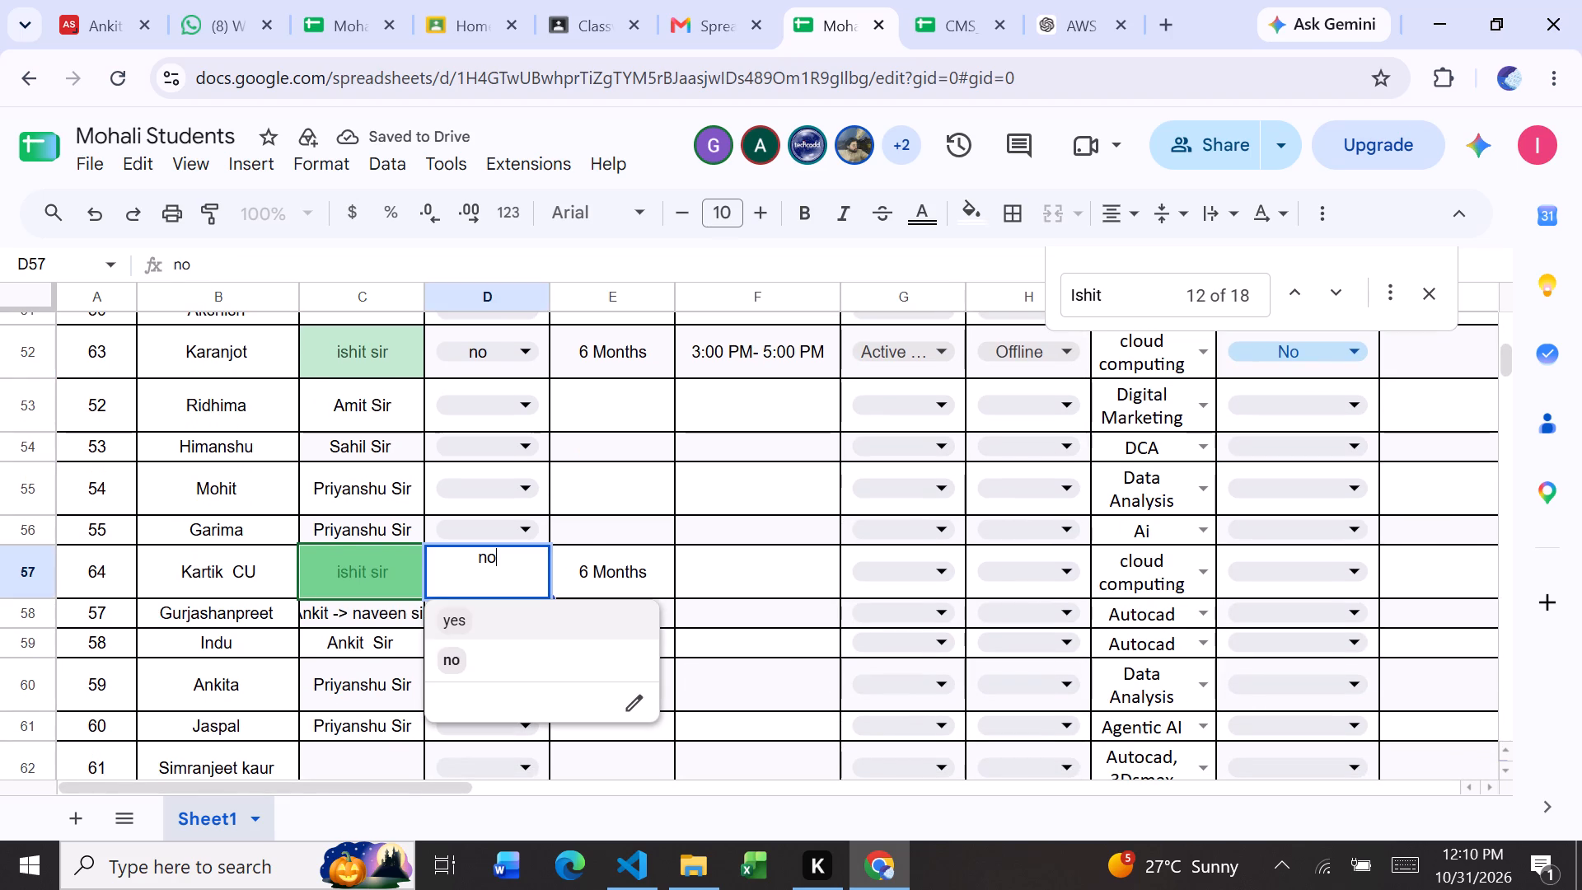
{"action": "left_click", "coordinate": [735, 592]}
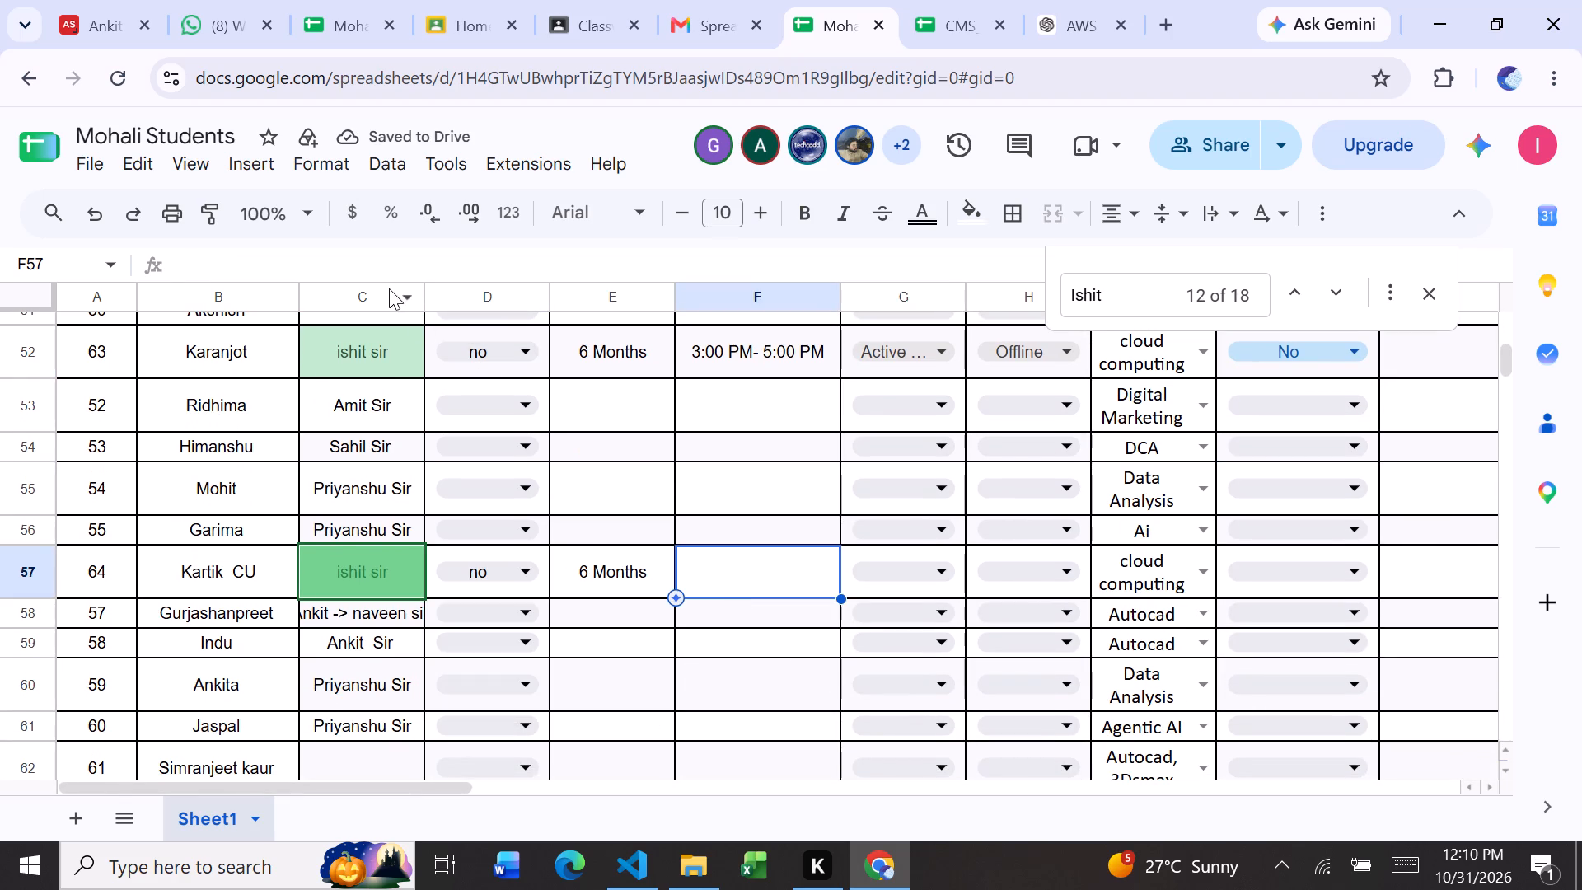
{"action": "left_click", "coordinate": [369, 265]}
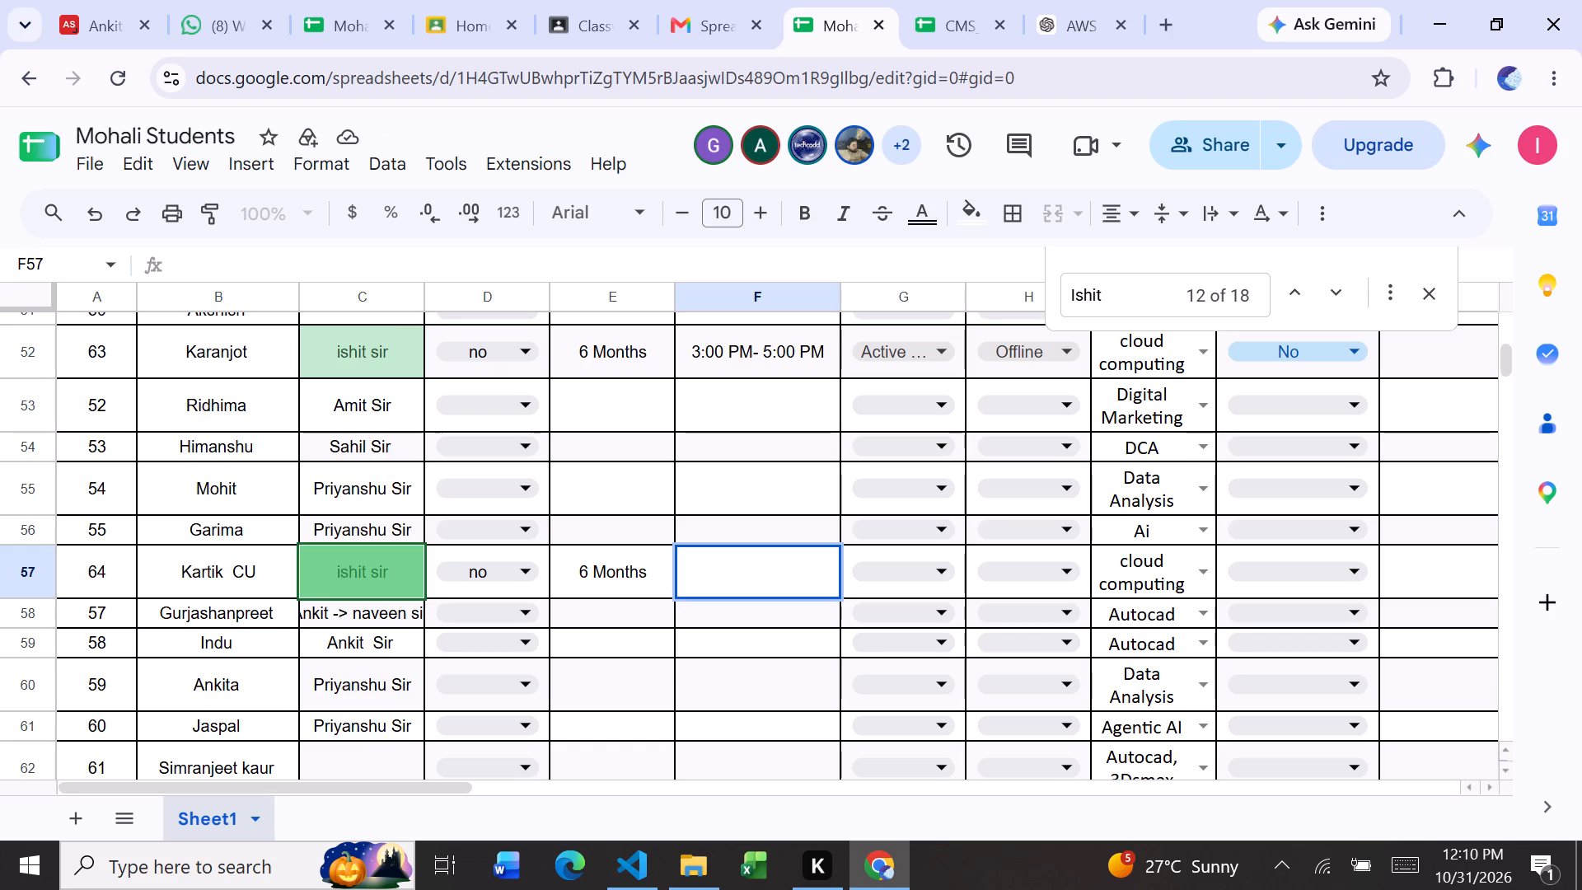
{"action": "key", "text": "5"}
{"action": "type", "text": ":00"}
{"action": "key", "text": "space"}
{"action": "type", "text": "PM"}
{"action": "type", "text": "-"}
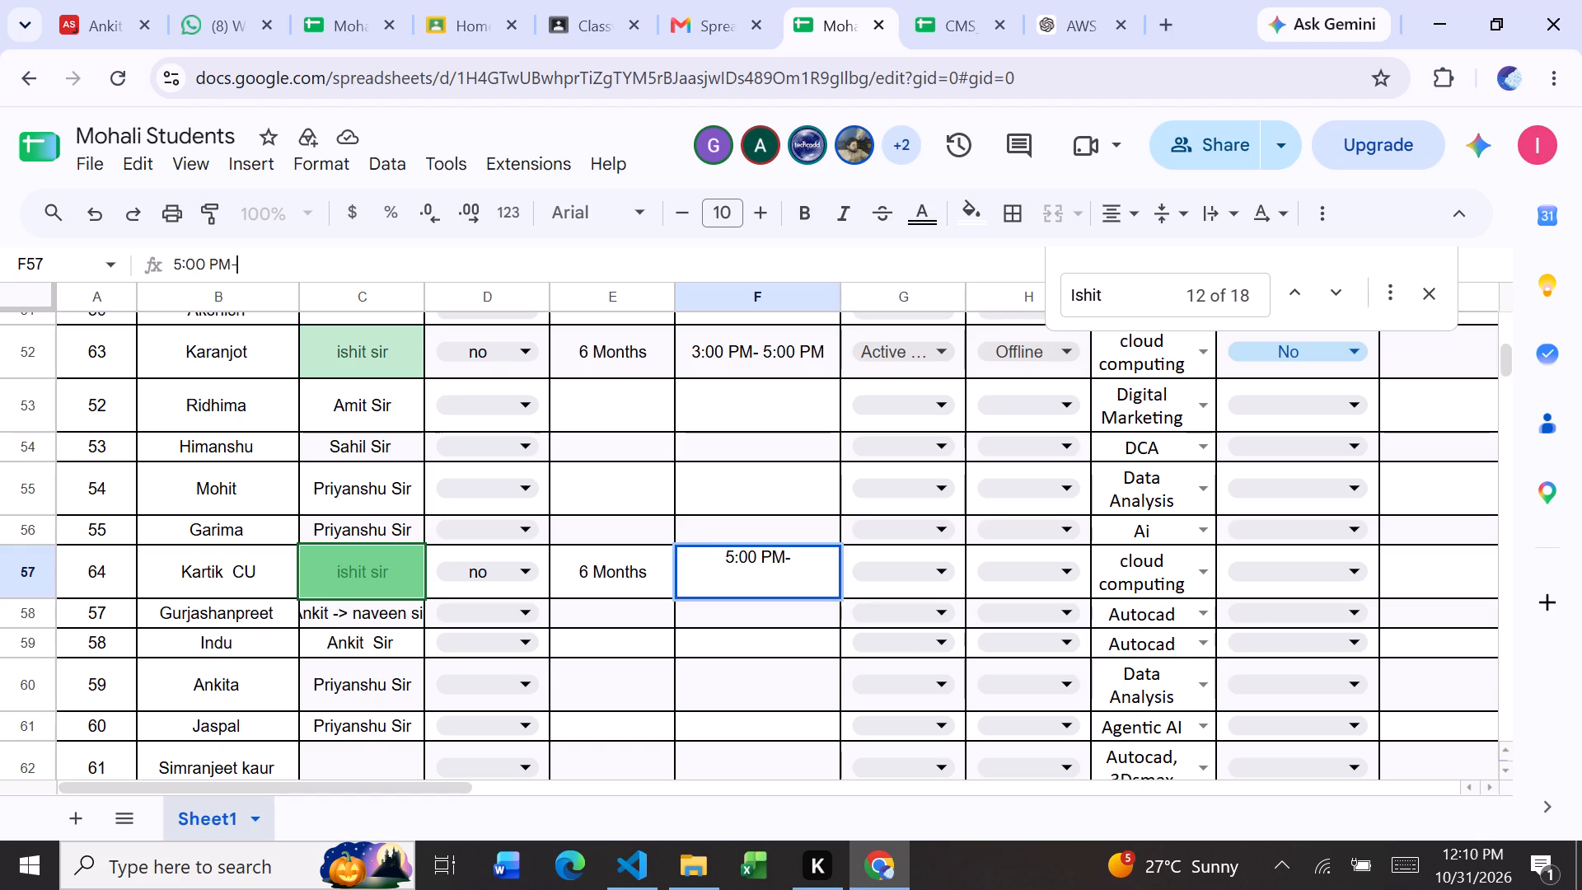
{"action": "key", "text": "space"}
{"action": "key", "text": "6"}
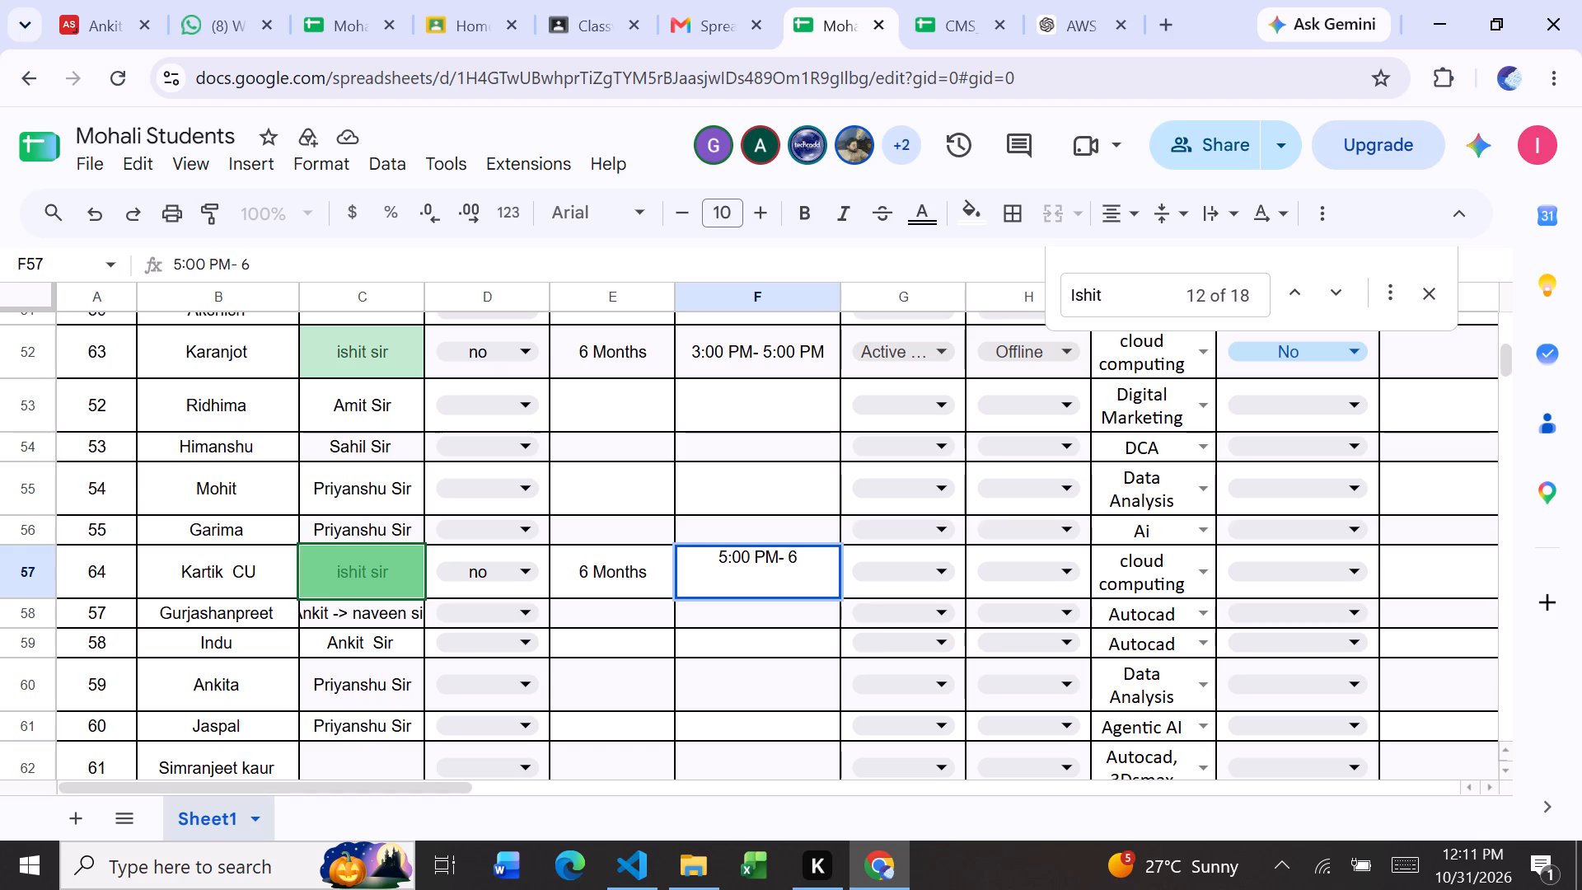
{"action": "type", "text": ":00"}
{"action": "type", "text": "PM"}
{"action": "key", "text": "Return"}
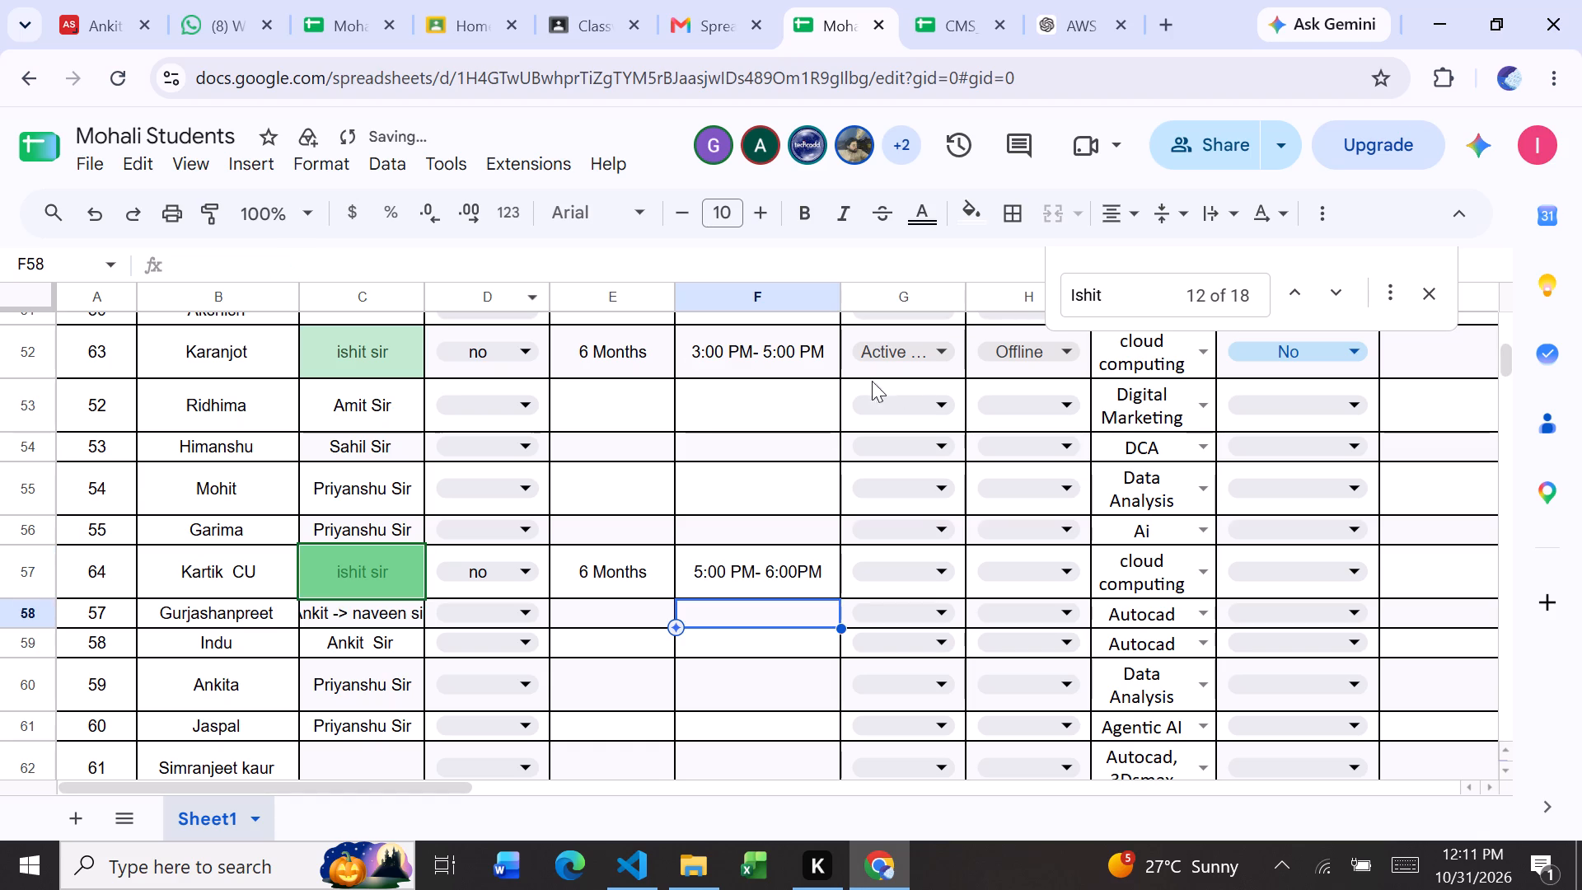
Fill in row 57: Status Active (Join Regular Class), Mode of Class Online, Class Shift No.
{"action": "left_click", "coordinate": [916, 561]}
{"action": "left_click", "coordinate": [916, 574]}
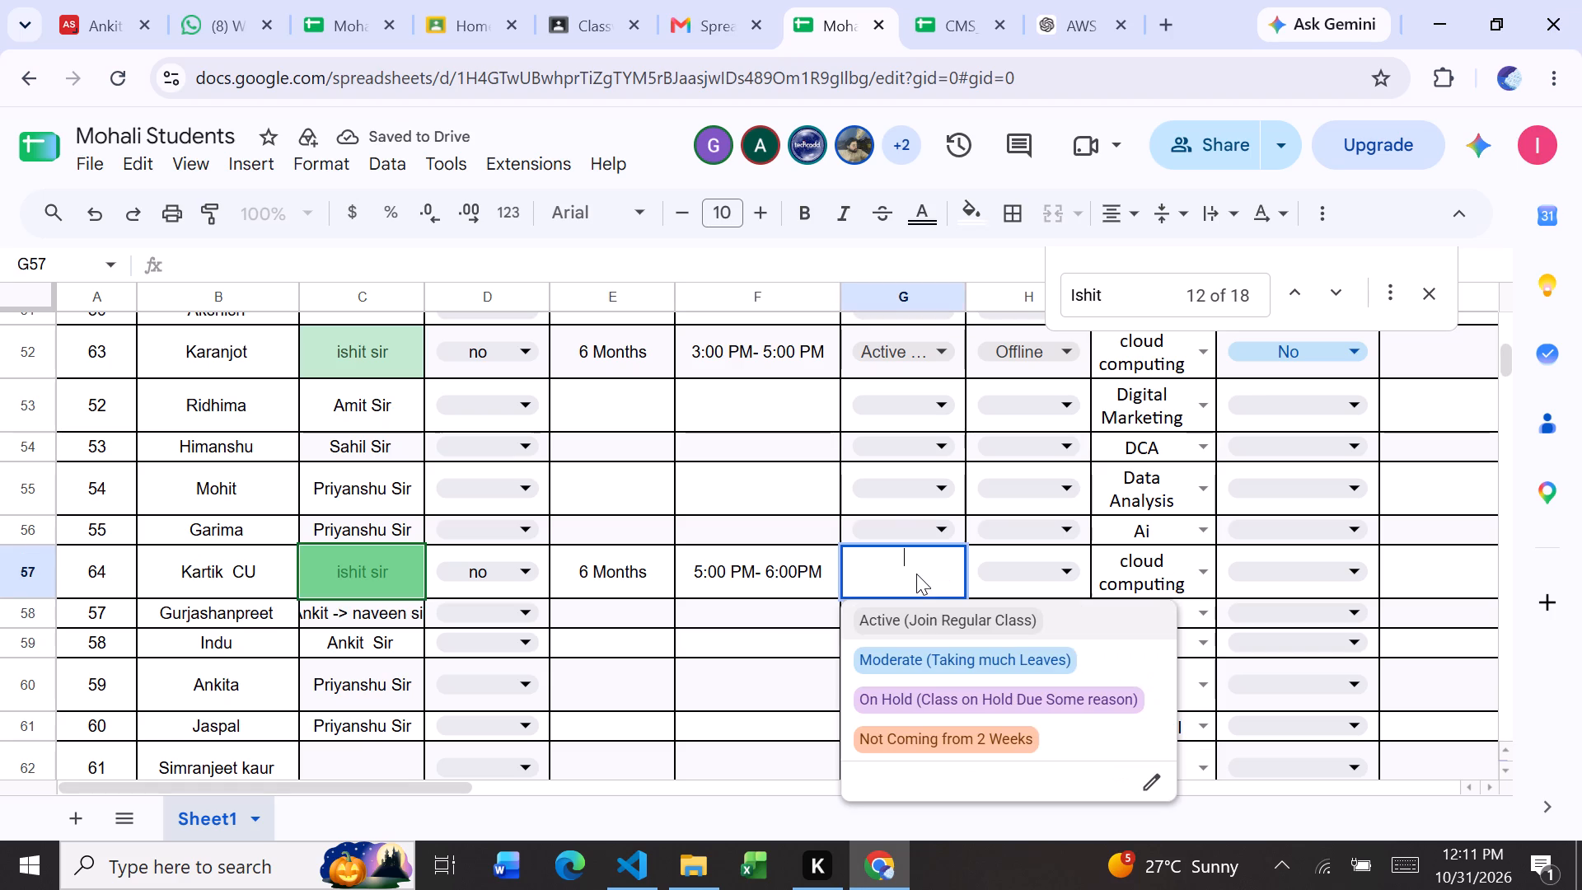
{"action": "left_click", "coordinate": [907, 612]}
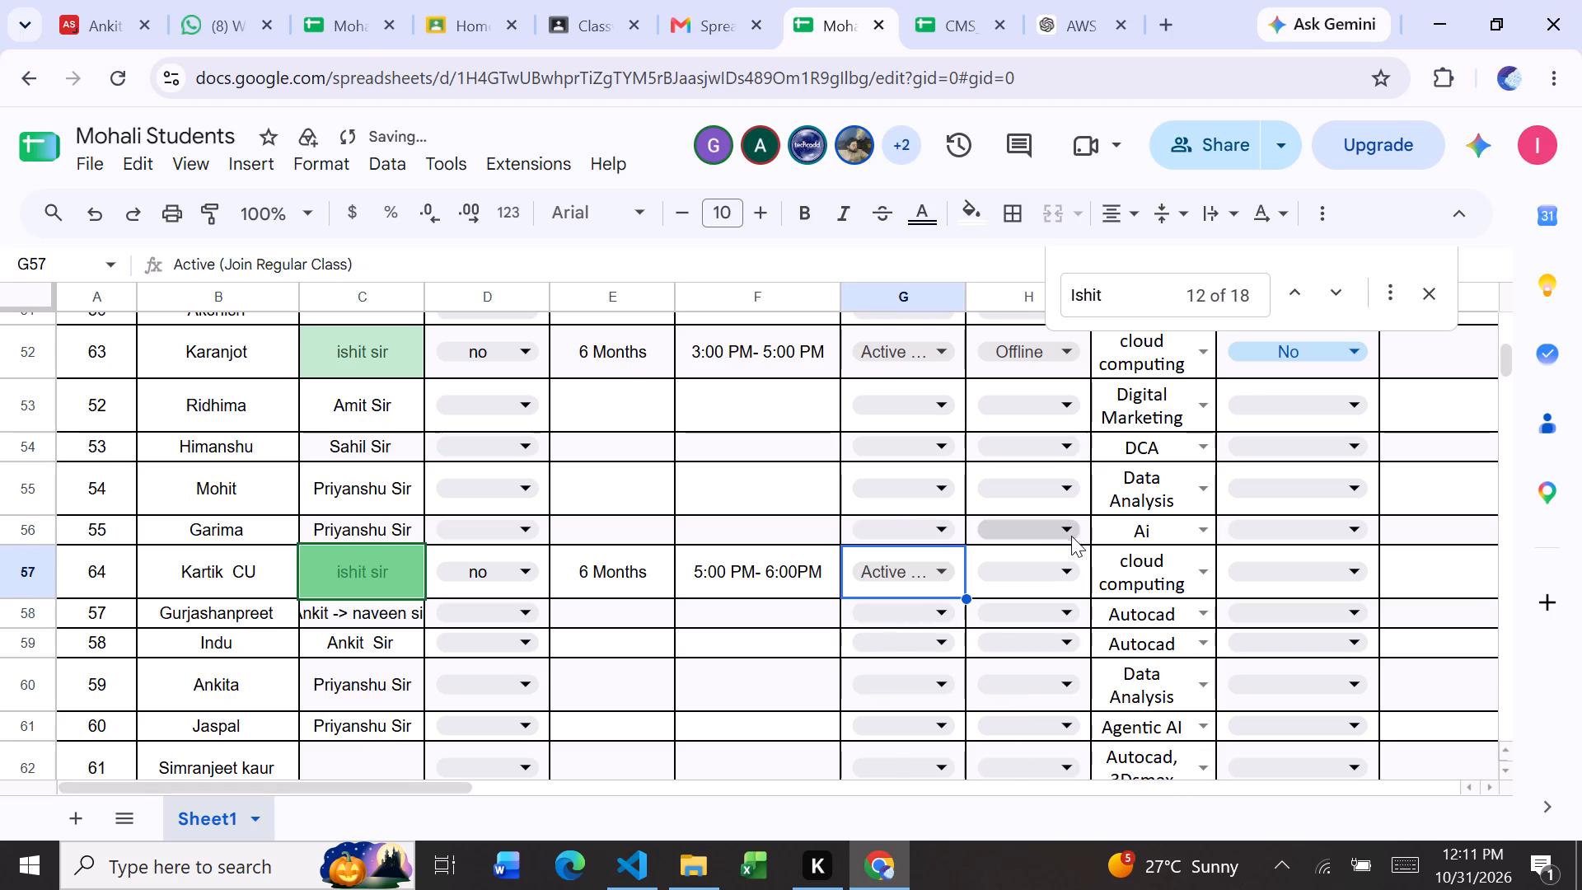
{"action": "left_click", "coordinate": [1055, 560]}
{"action": "left_click", "coordinate": [1055, 565]}
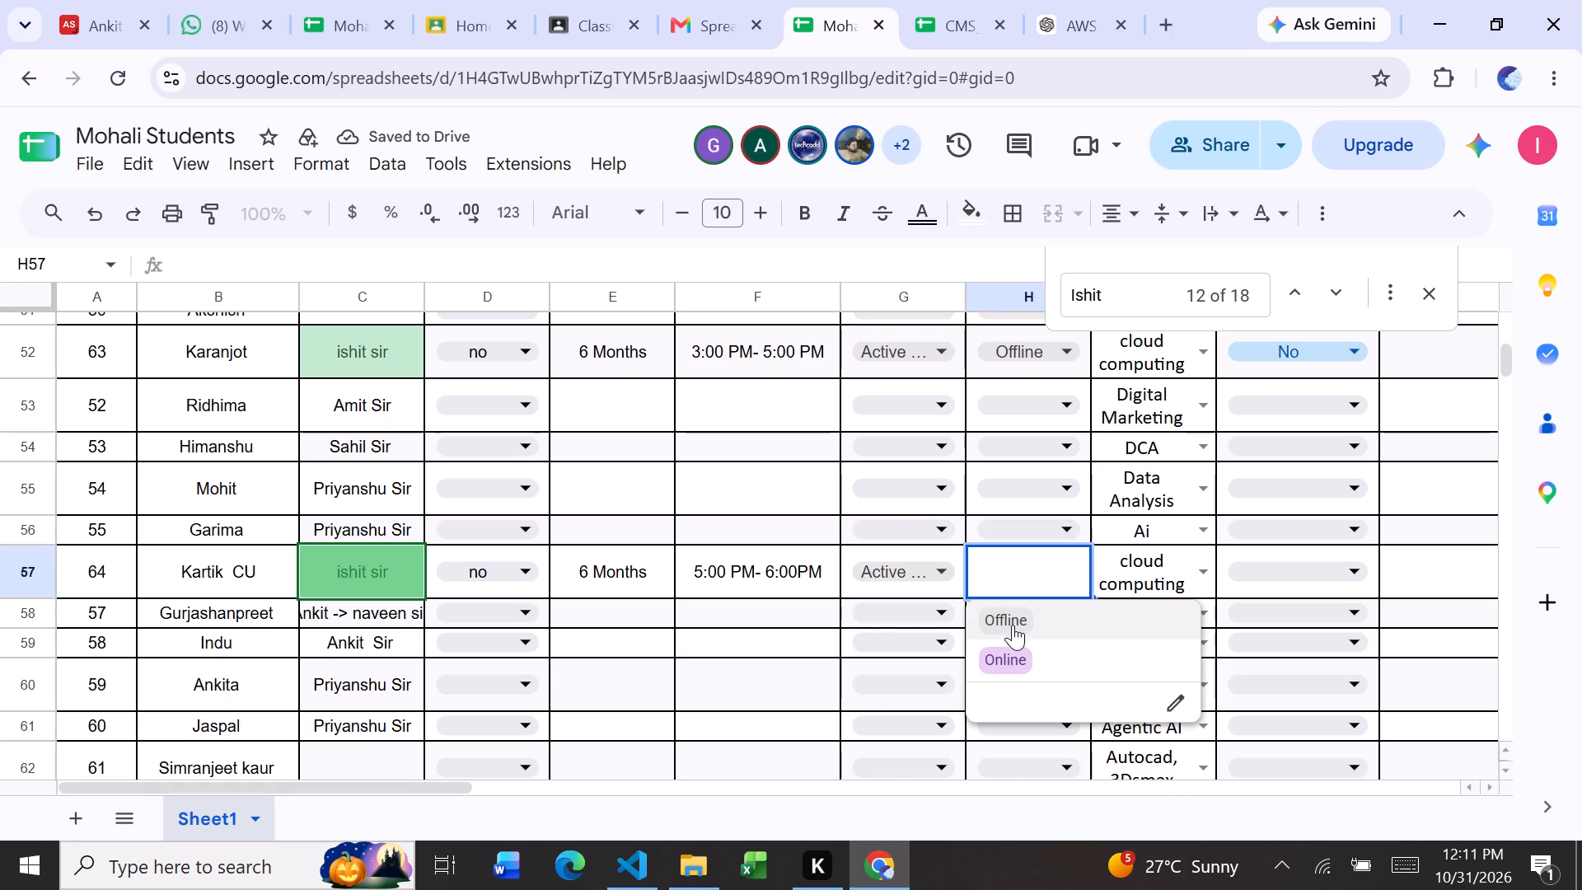
{"action": "left_click", "coordinate": [1011, 649]}
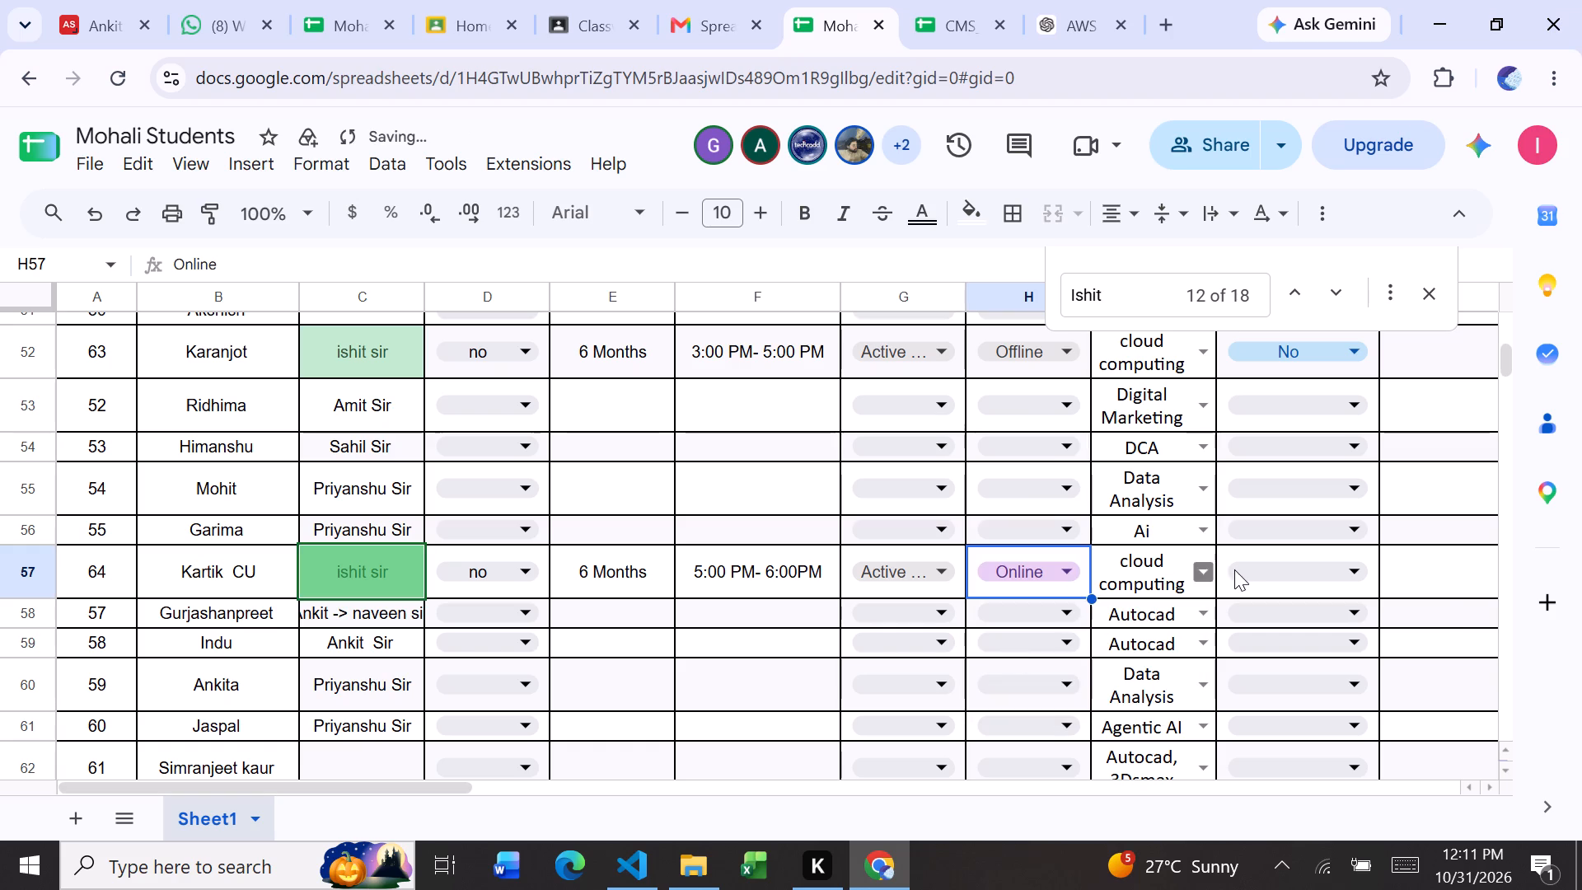
{"action": "left_click", "coordinate": [1237, 569]}
{"action": "left_click", "coordinate": [1242, 662]}
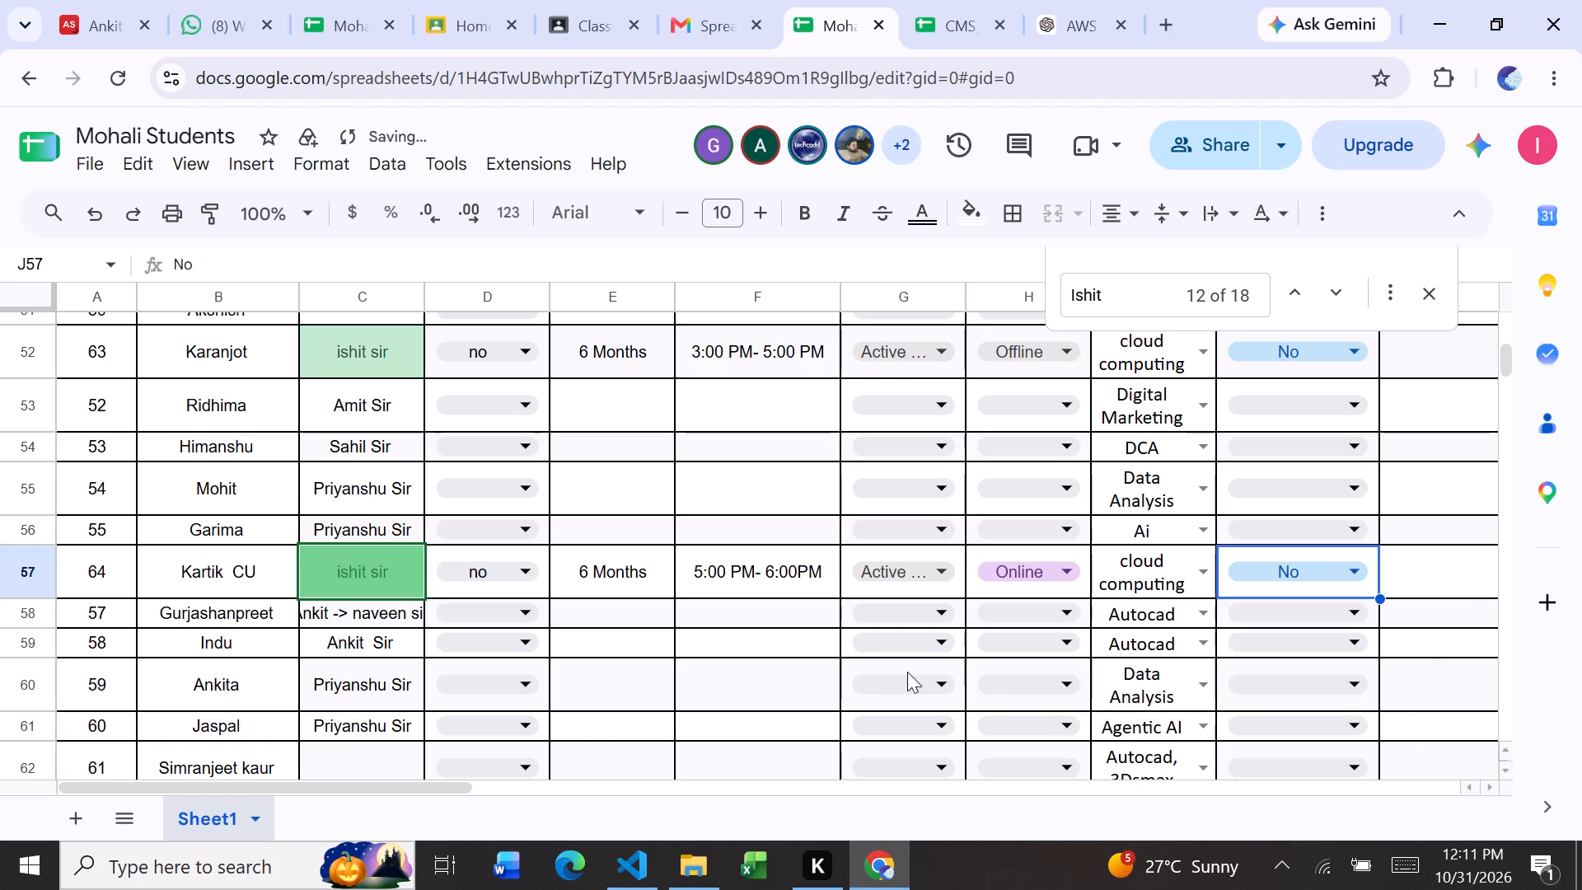
Change the surname of Ishit's cloud computing student in row 65 to Saini.
{"action": "scroll", "coordinate": [878, 669], "scroll_direction": "down", "scroll_amount": 3}
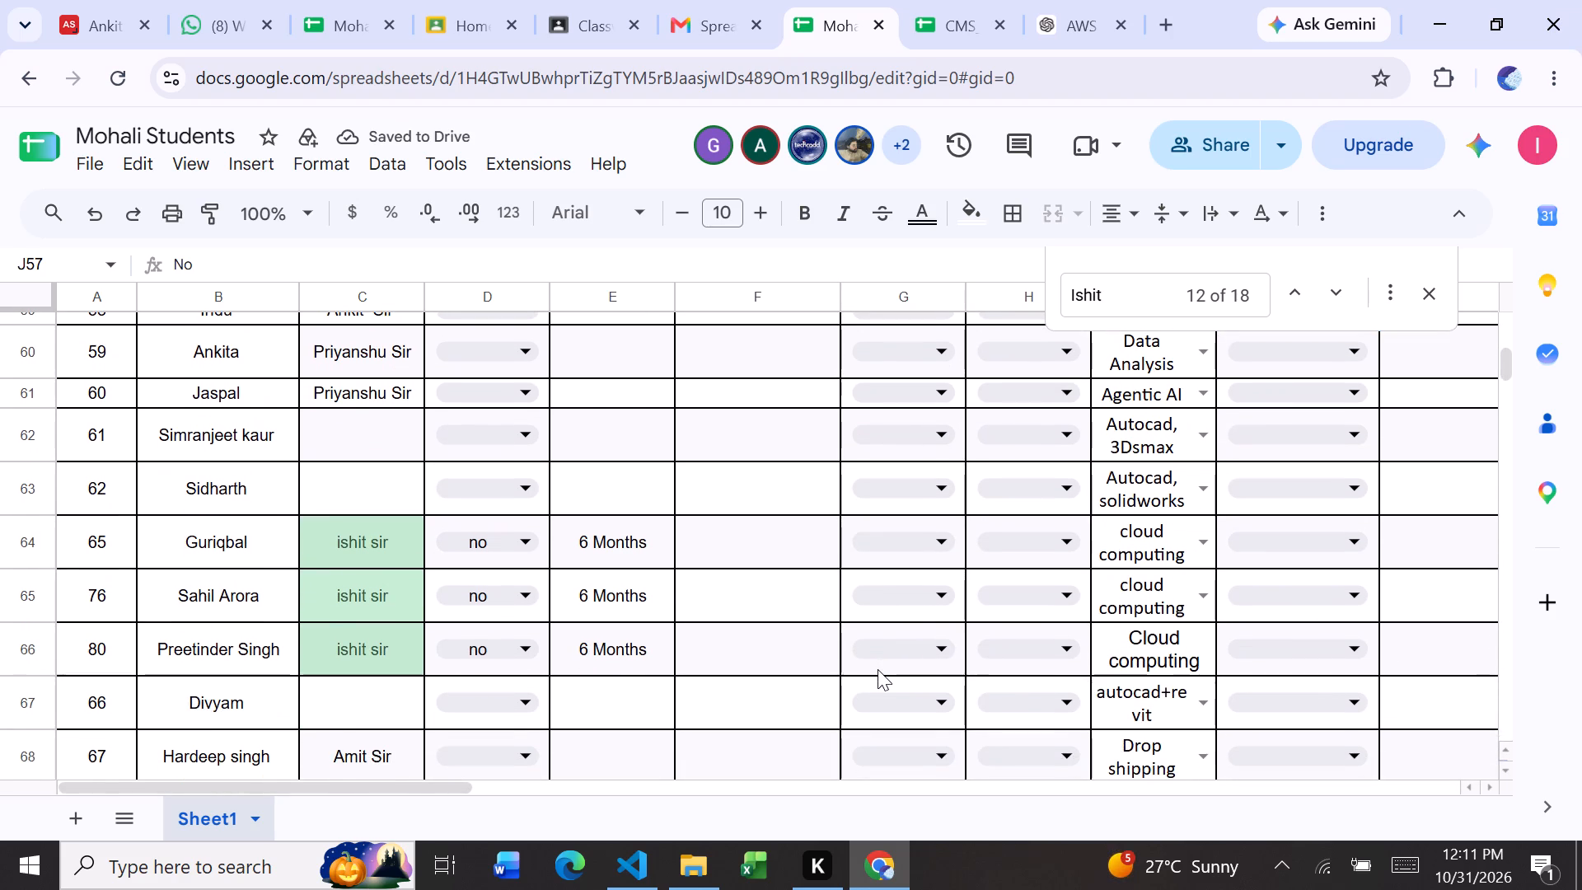
{"action": "scroll", "coordinate": [878, 669], "scroll_direction": "down", "scroll_amount": 1}
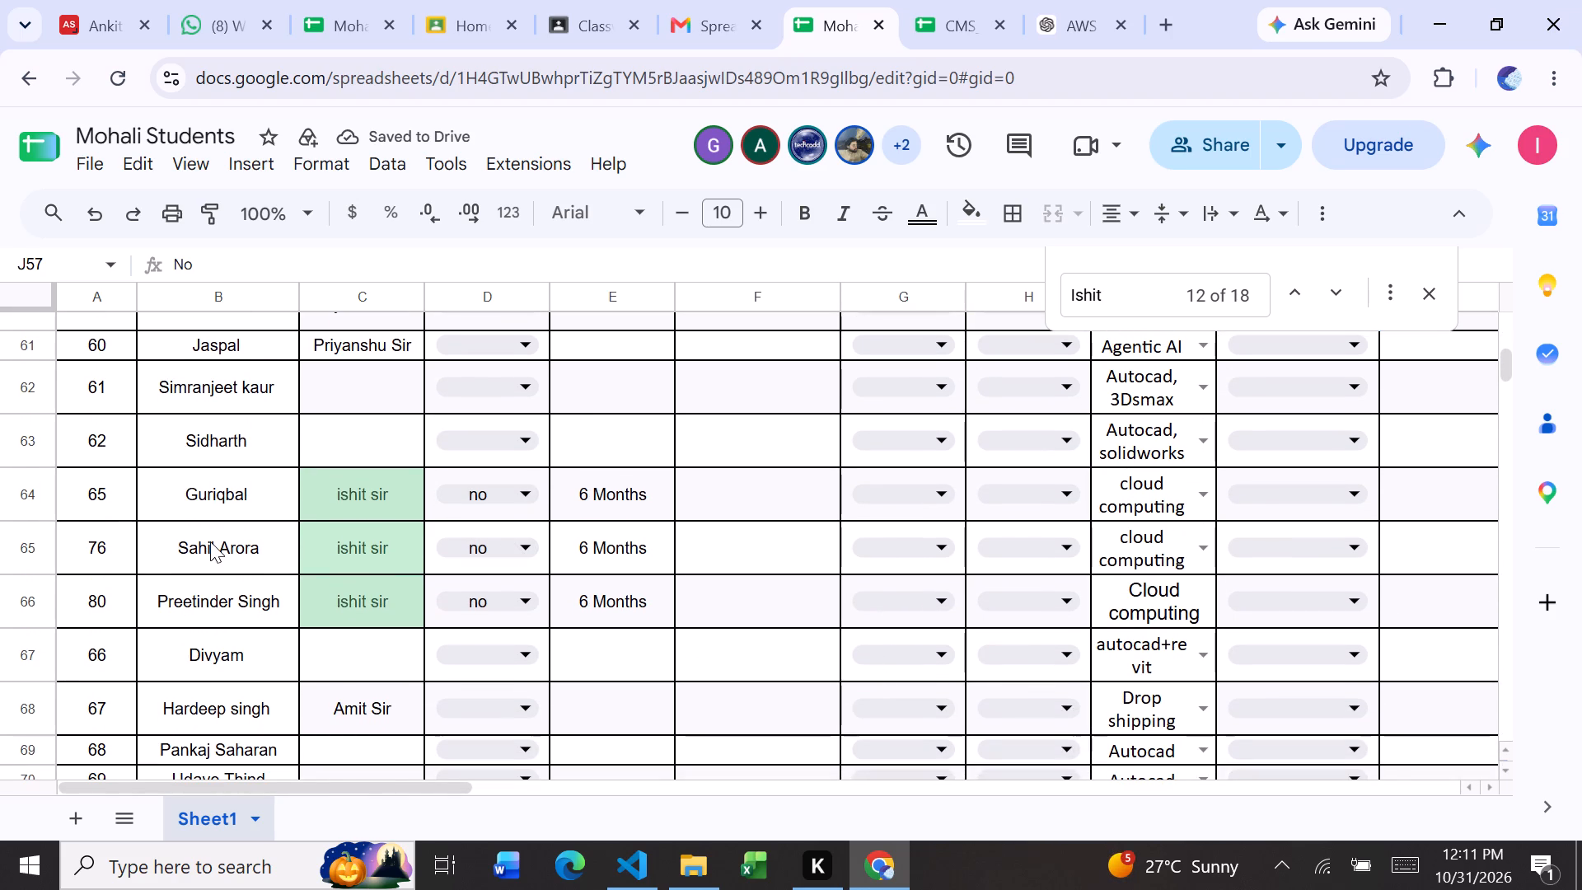
{"action": "left_click", "coordinate": [261, 546]}
{"action": "left_click", "coordinate": [272, 267]}
{"action": "key", "text": "BackSpace"}
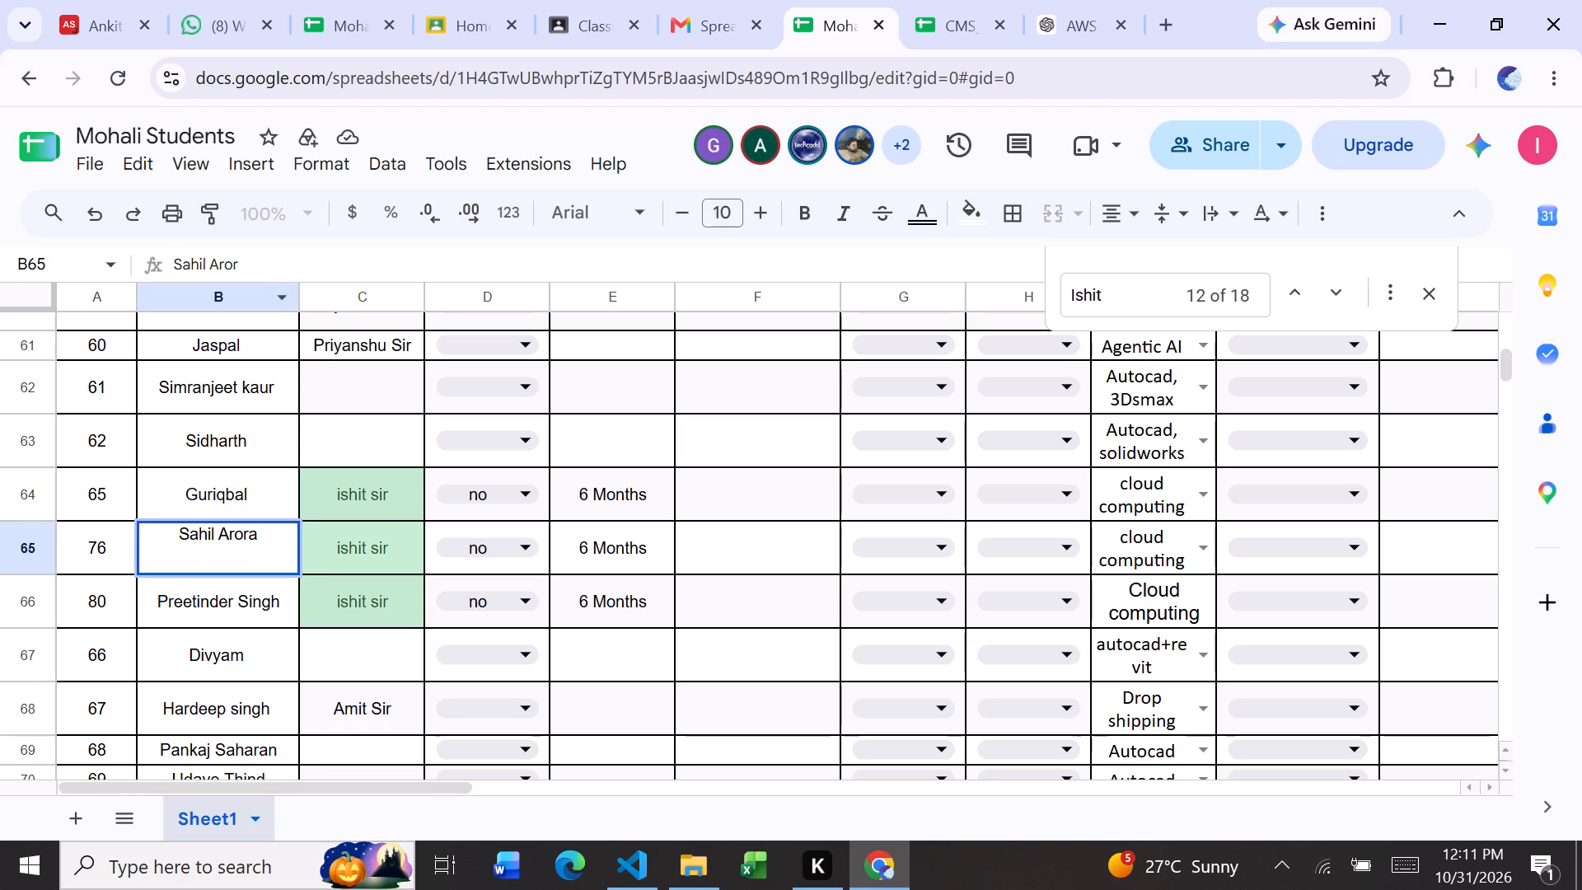
{"action": "key", "text": "BackSpace"}
{"action": "key", "text": "BackSpace"}
{"action": "key", "text": "BackSpace"}
{"action": "key", "text": "BackSpace"}
{"action": "type", "text": "sA"}
{"action": "key", "text": "BackSpace"}
{"action": "key", "text": "BackSpace"}
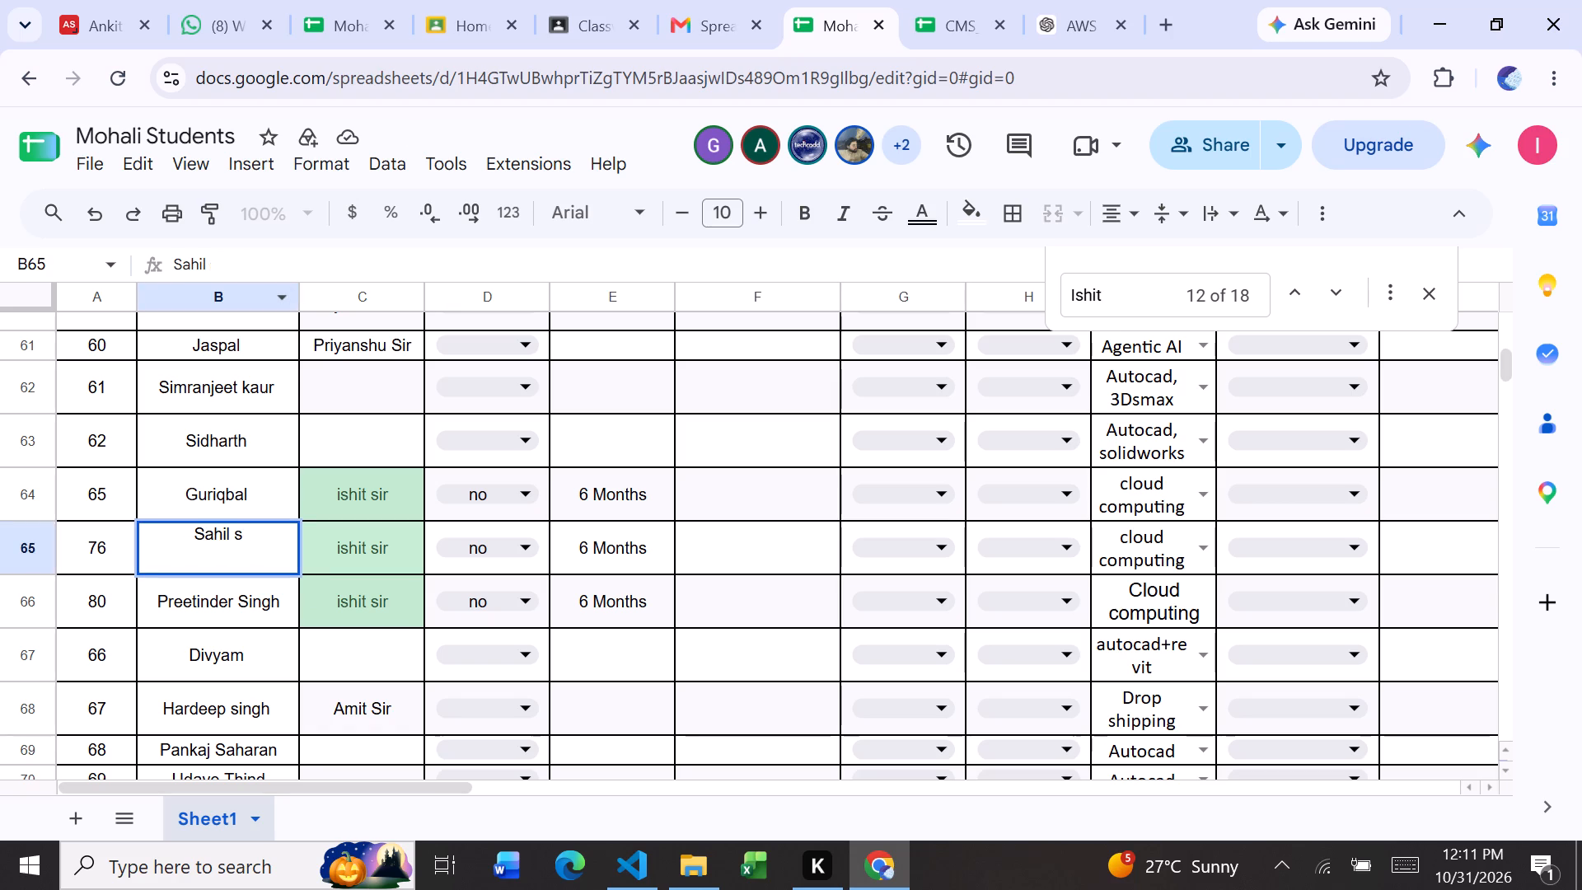
{"action": "key", "text": "s"}
{"action": "type", "text": "aini"}
{"action": "key", "text": "Return"}
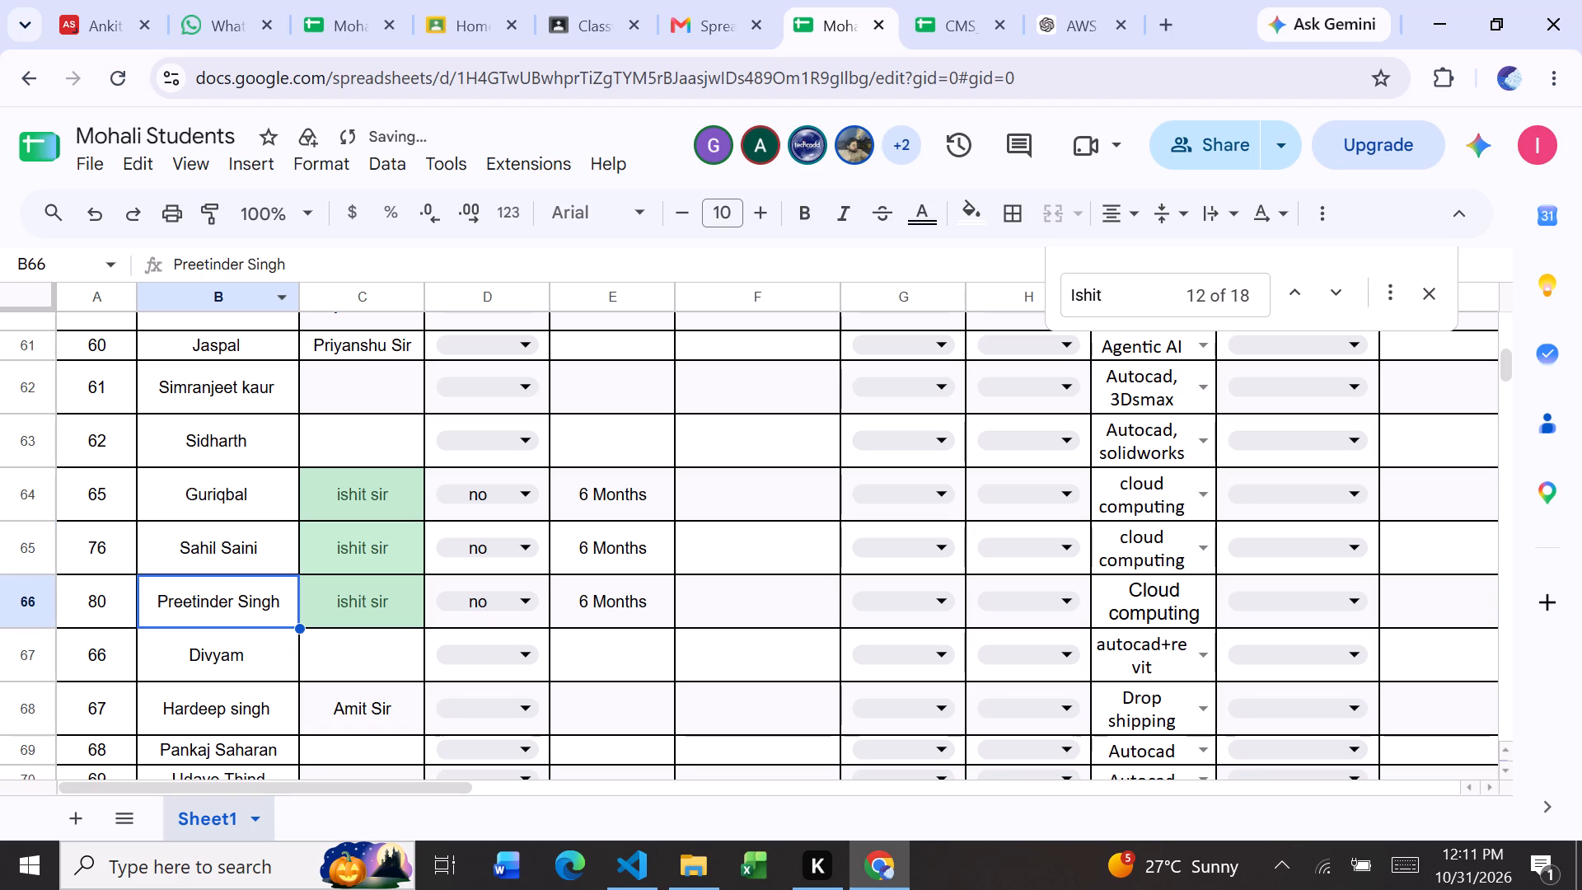
For the student in row 65, set the column D option to yes and the course duration to 3 Months.
{"action": "left_click", "coordinate": [225, 522]}
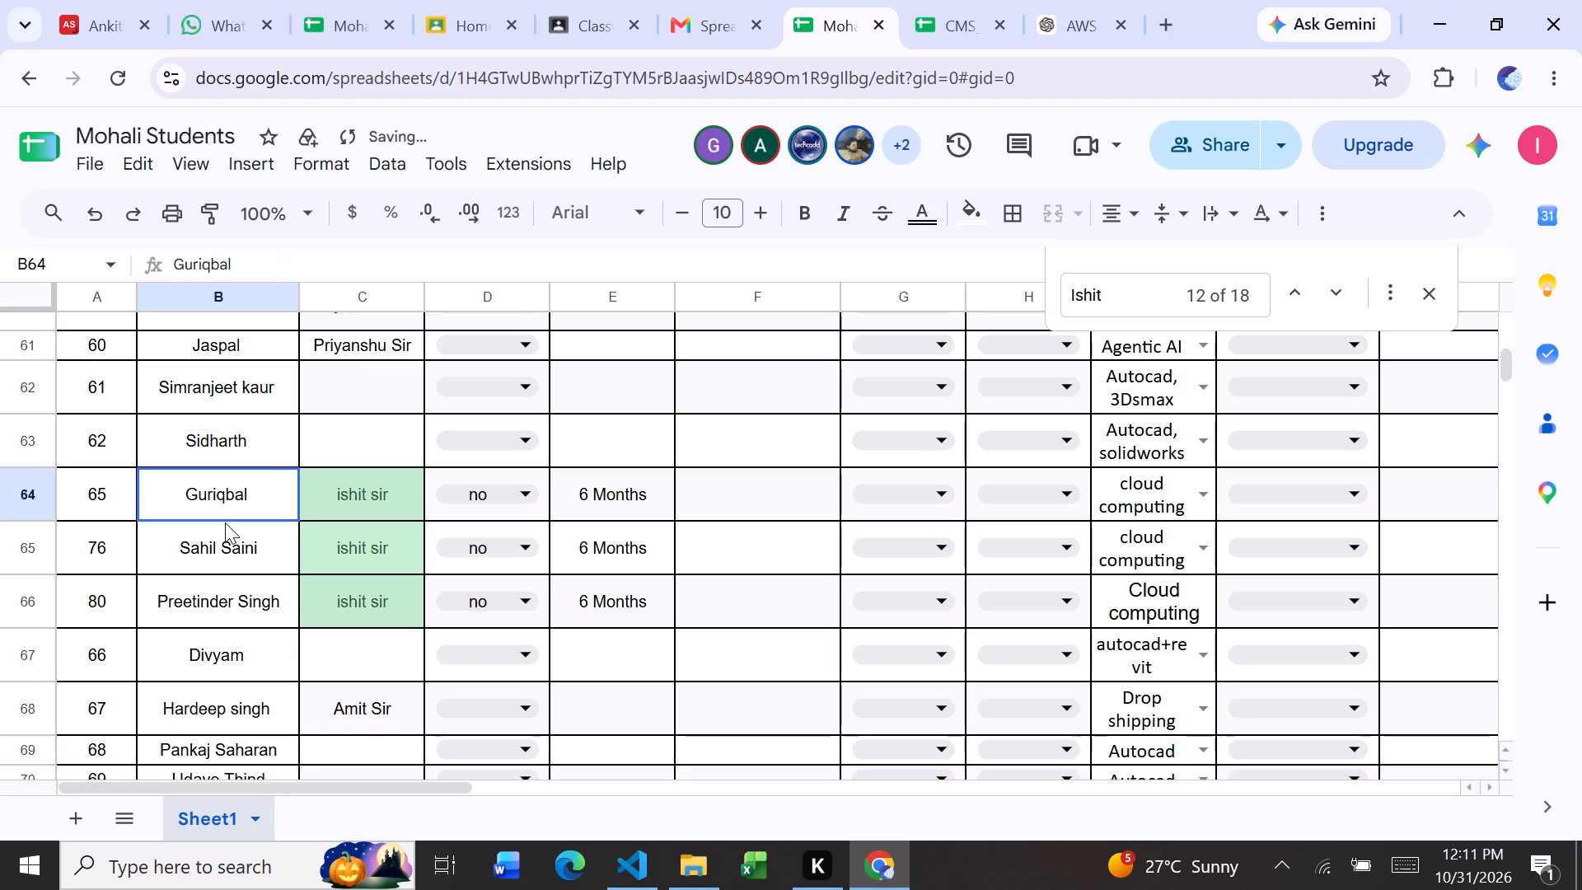
{"action": "left_click", "coordinate": [498, 550]}
{"action": "left_click", "coordinate": [459, 601]}
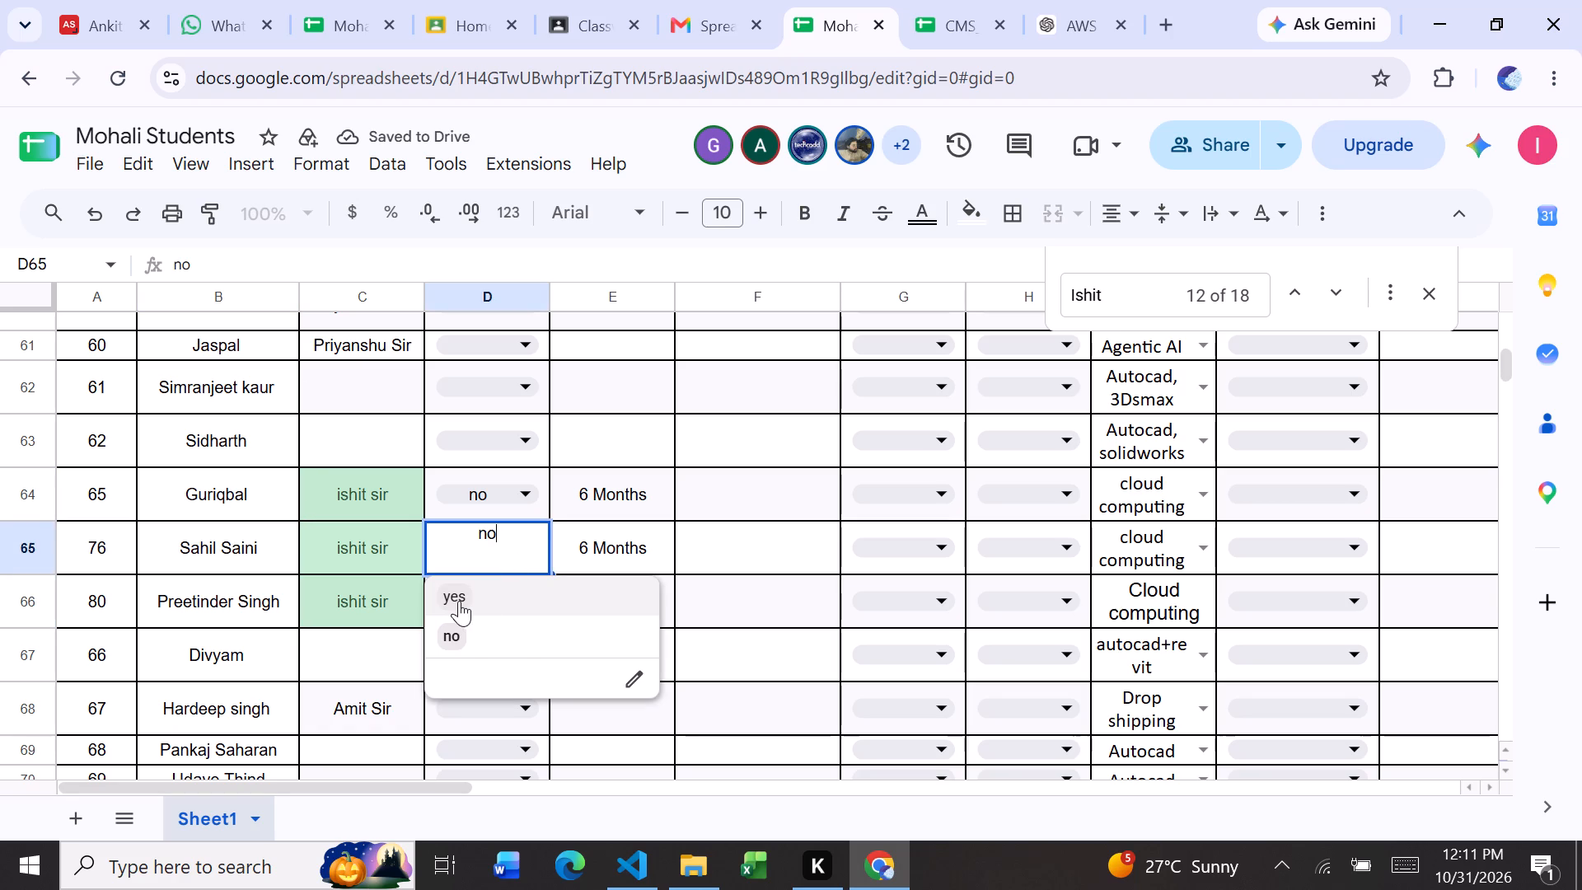
{"action": "left_click", "coordinate": [591, 537]}
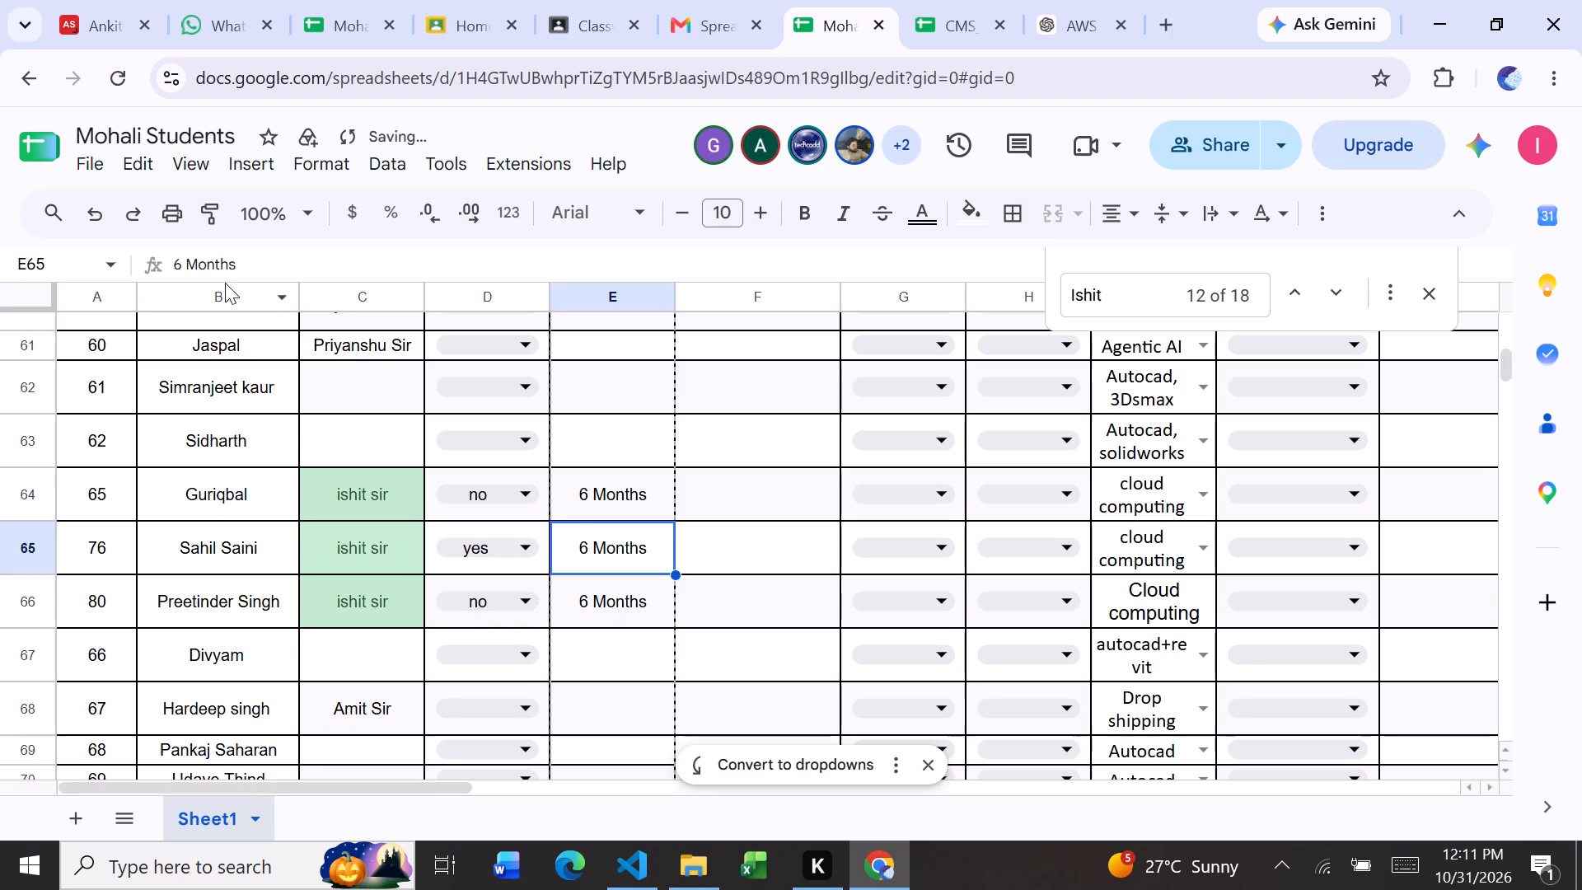
{"action": "left_click", "coordinate": [176, 260]}
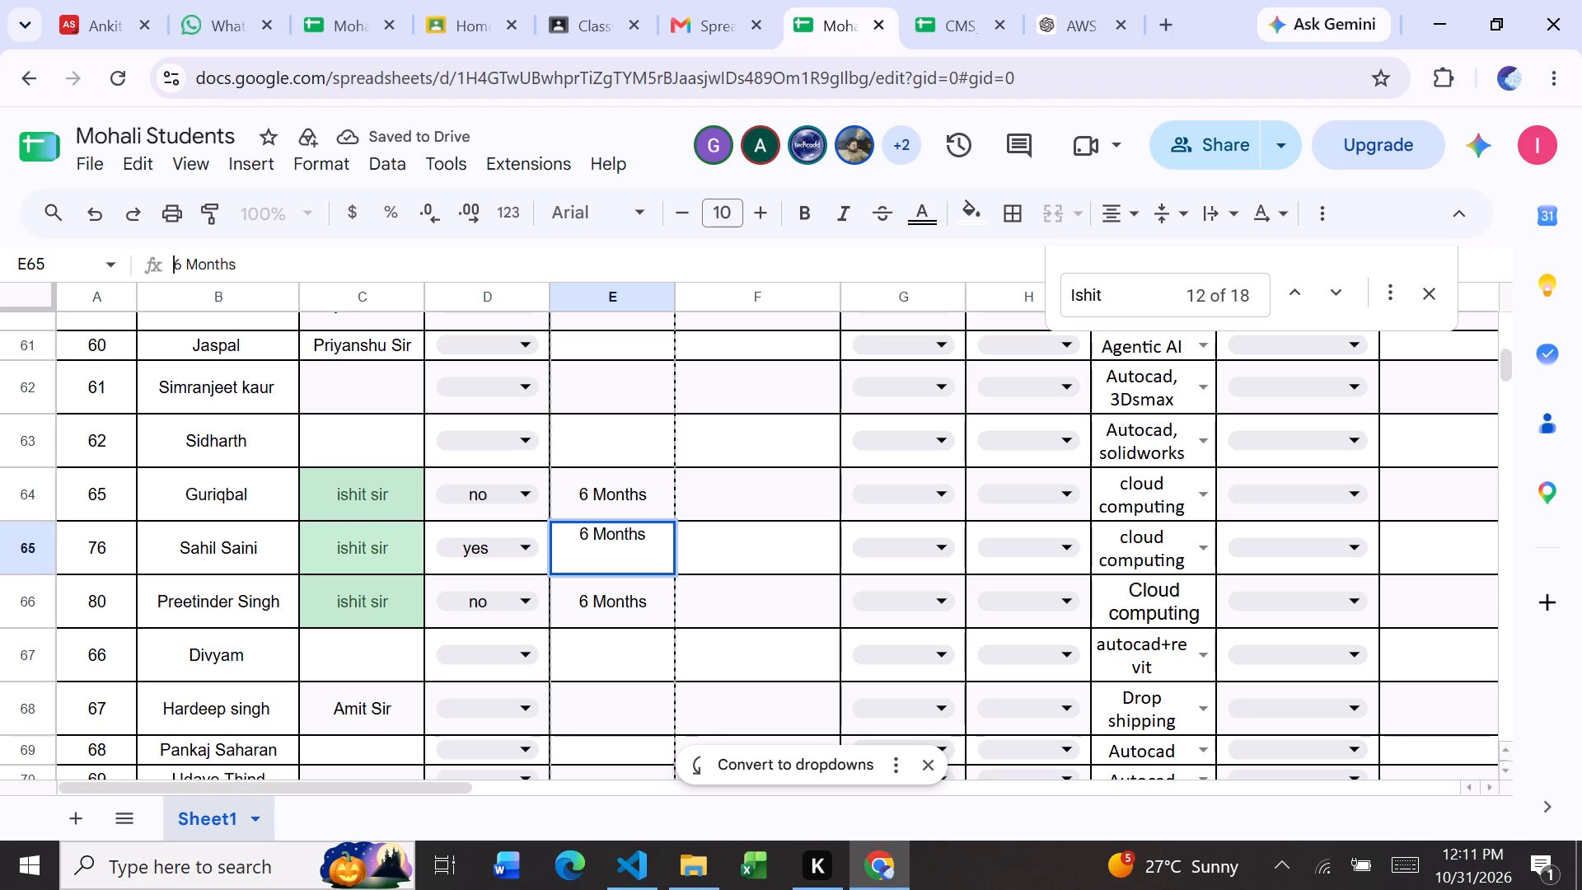
{"action": "key", "text": "Delete"}
{"action": "key", "text": "3"}
{"action": "key", "text": "Return"}
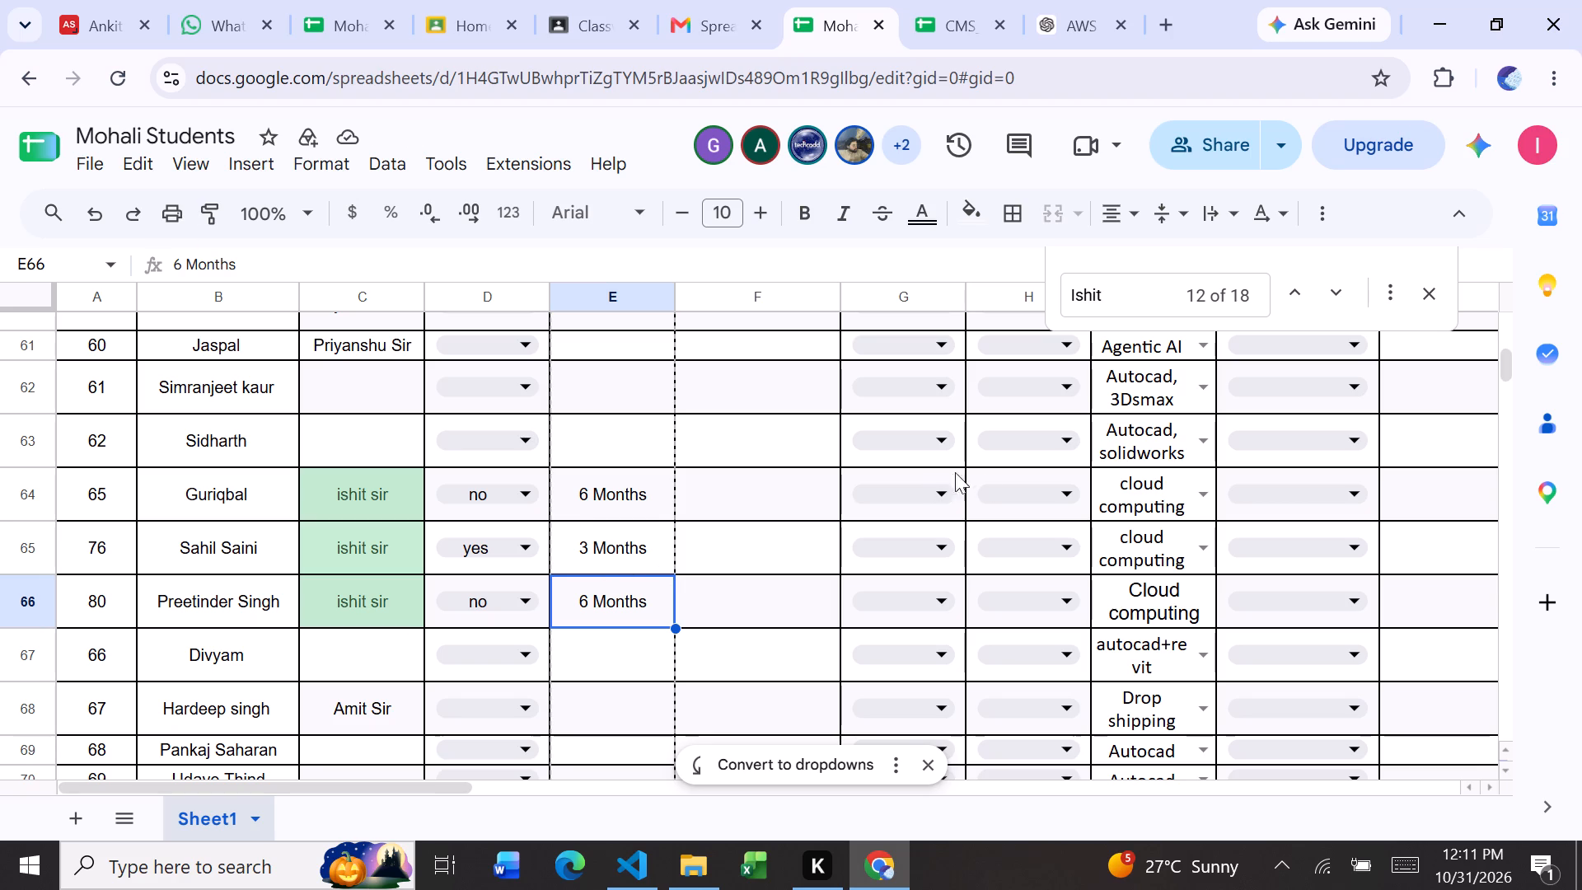
Enter the timing 9:00 AM - 11:00 PM for Ishit's cloud computing student in row 64.
{"action": "scroll", "coordinate": [782, 519], "scroll_direction": "up", "scroll_amount": 2}
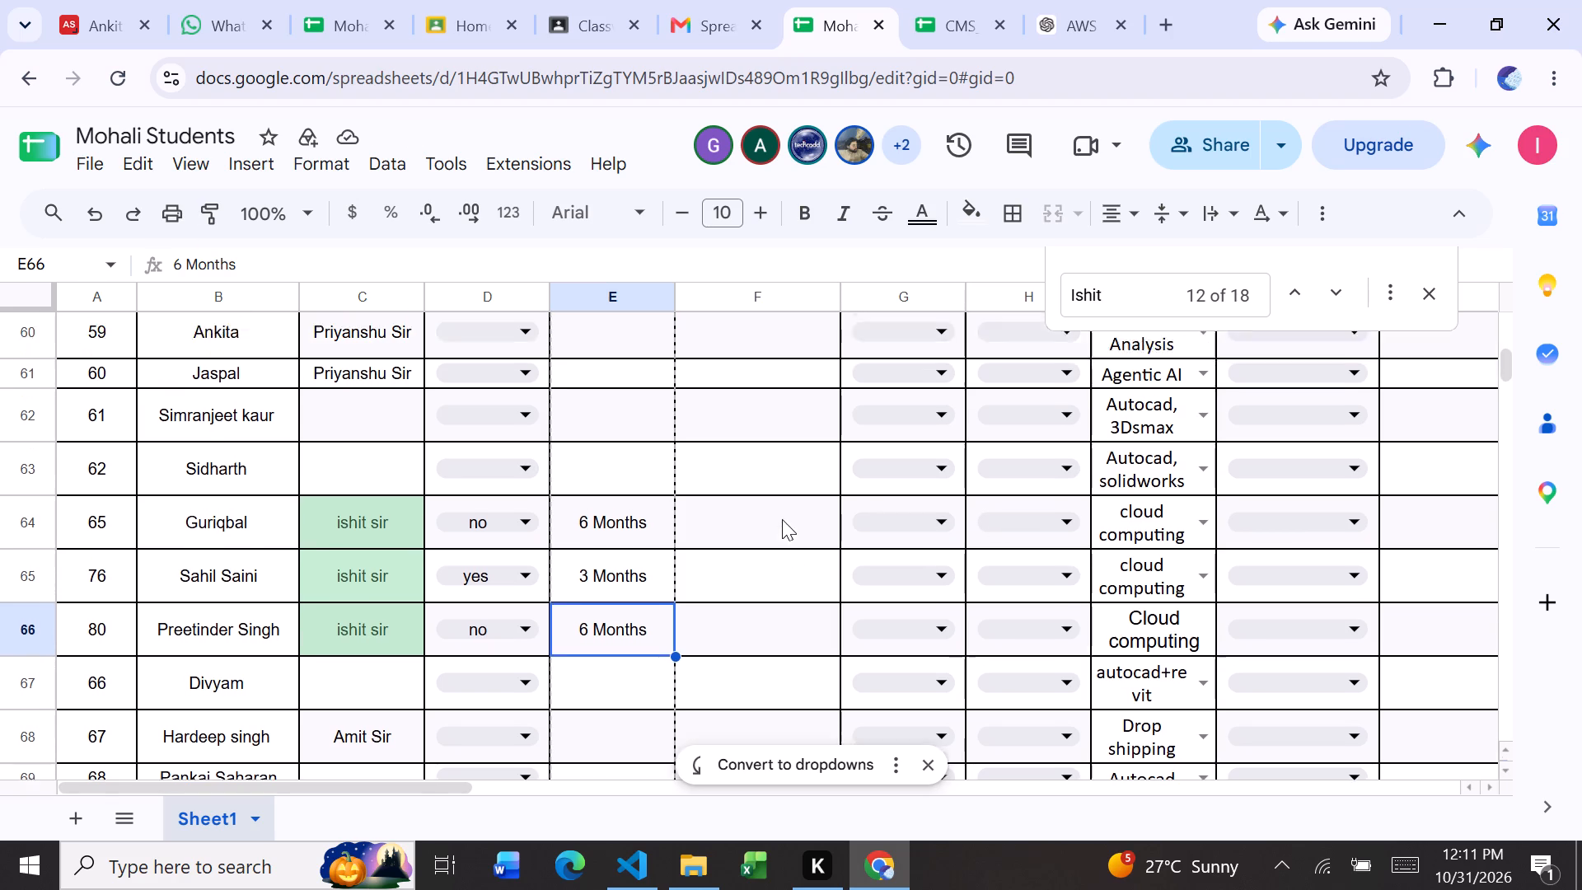
{"action": "scroll", "coordinate": [782, 519], "scroll_direction": "up", "scroll_amount": 1}
{"action": "scroll", "coordinate": [782, 519], "scroll_direction": "down", "scroll_amount": 2}
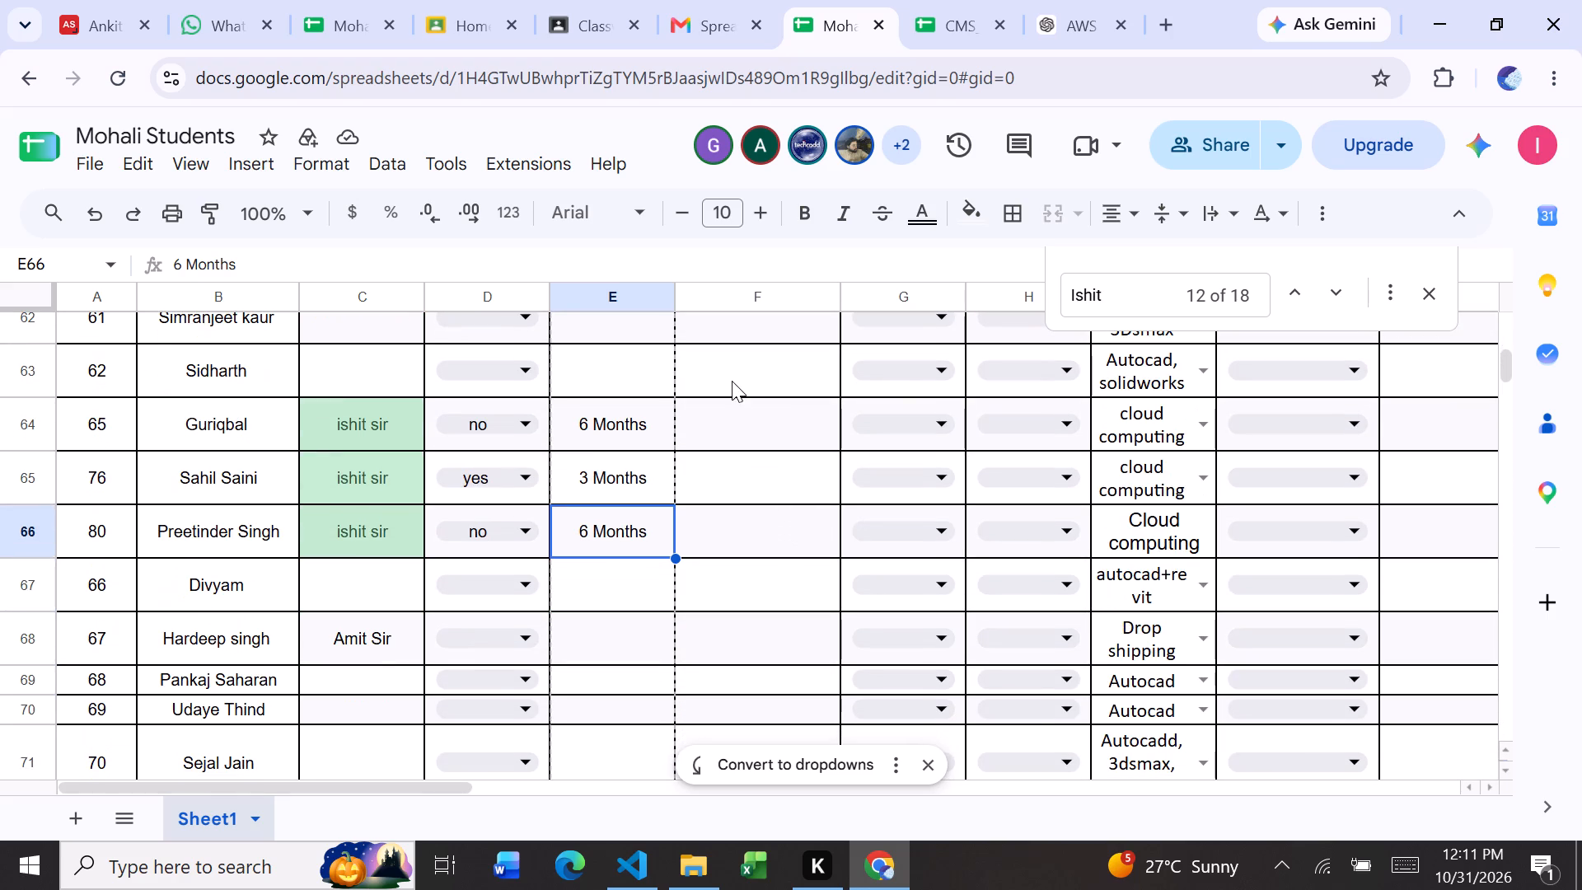
{"action": "left_click", "coordinate": [711, 433]}
{"action": "left_click", "coordinate": [307, 265]}
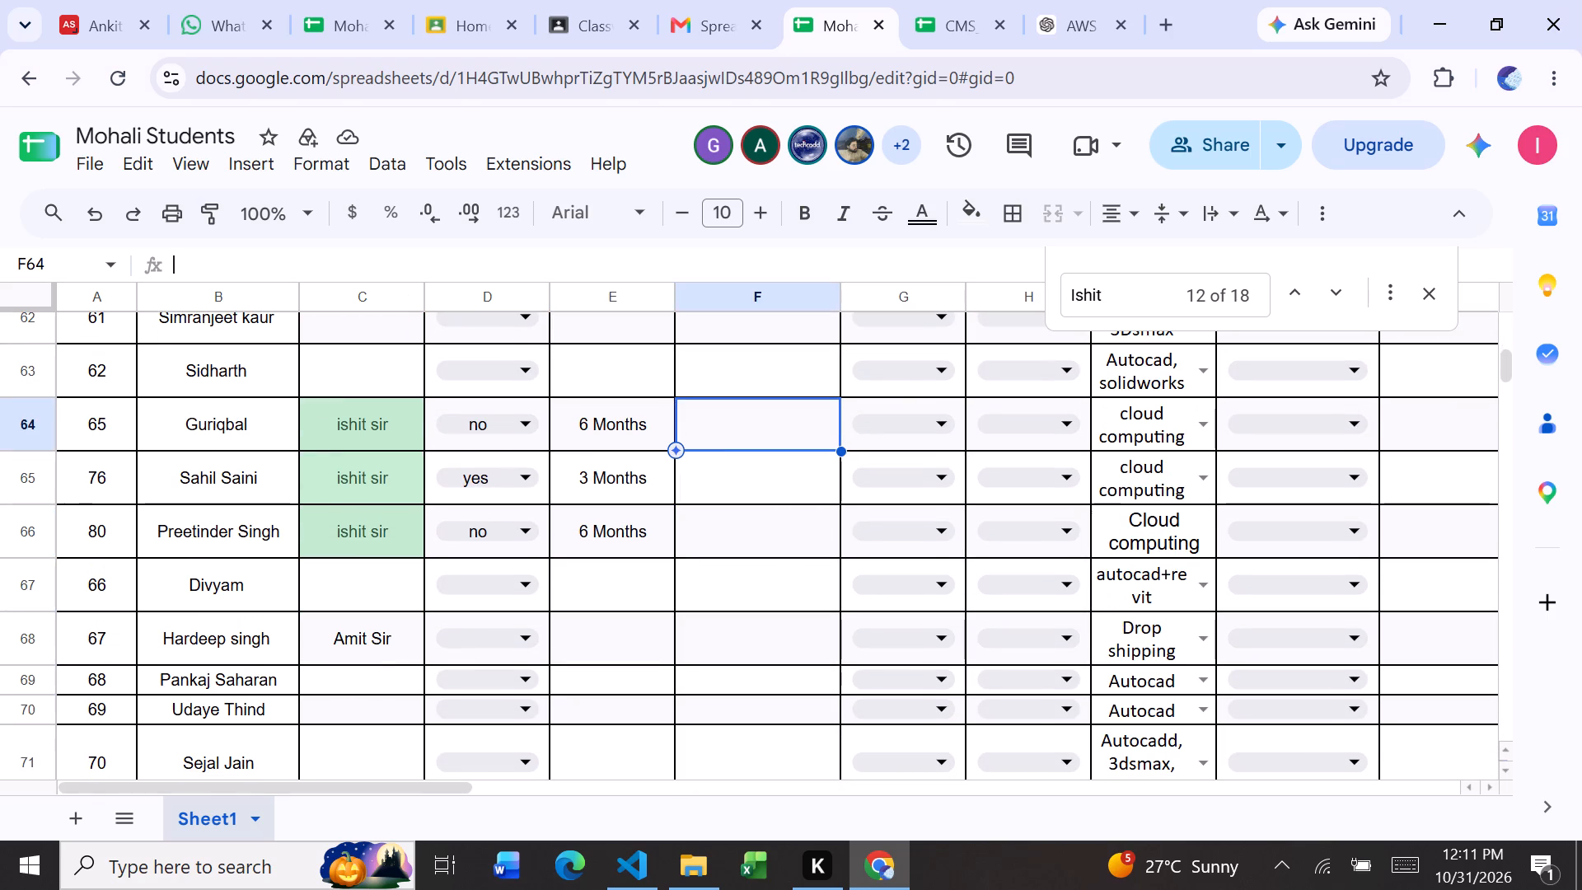
{"action": "key", "text": "9"}
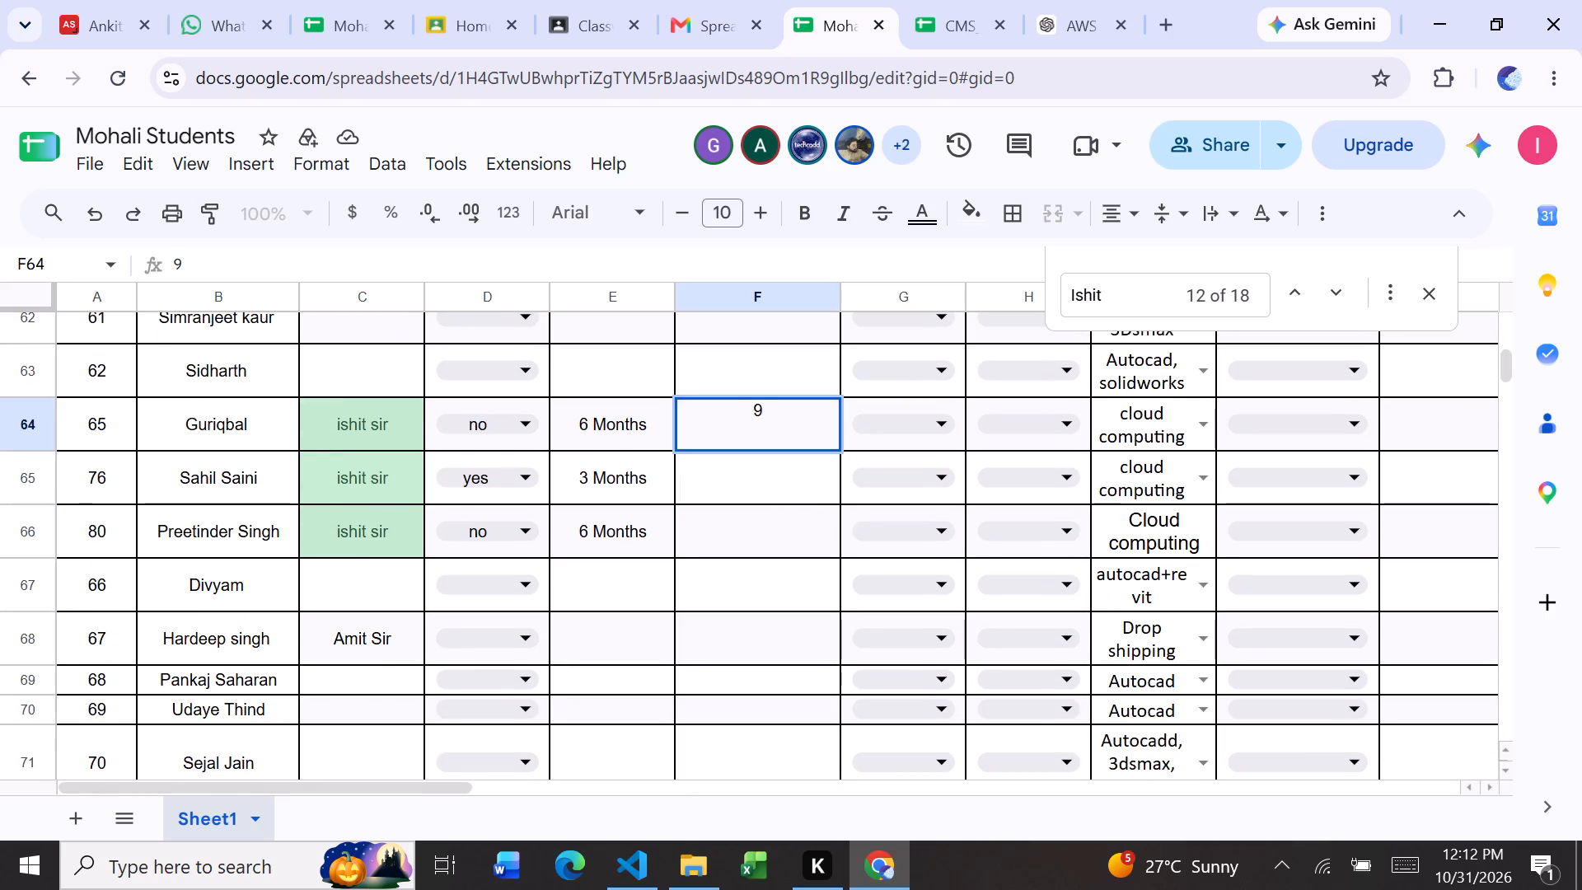
{"action": "type", "text": ":00"}
{"action": "key", "text": "space"}
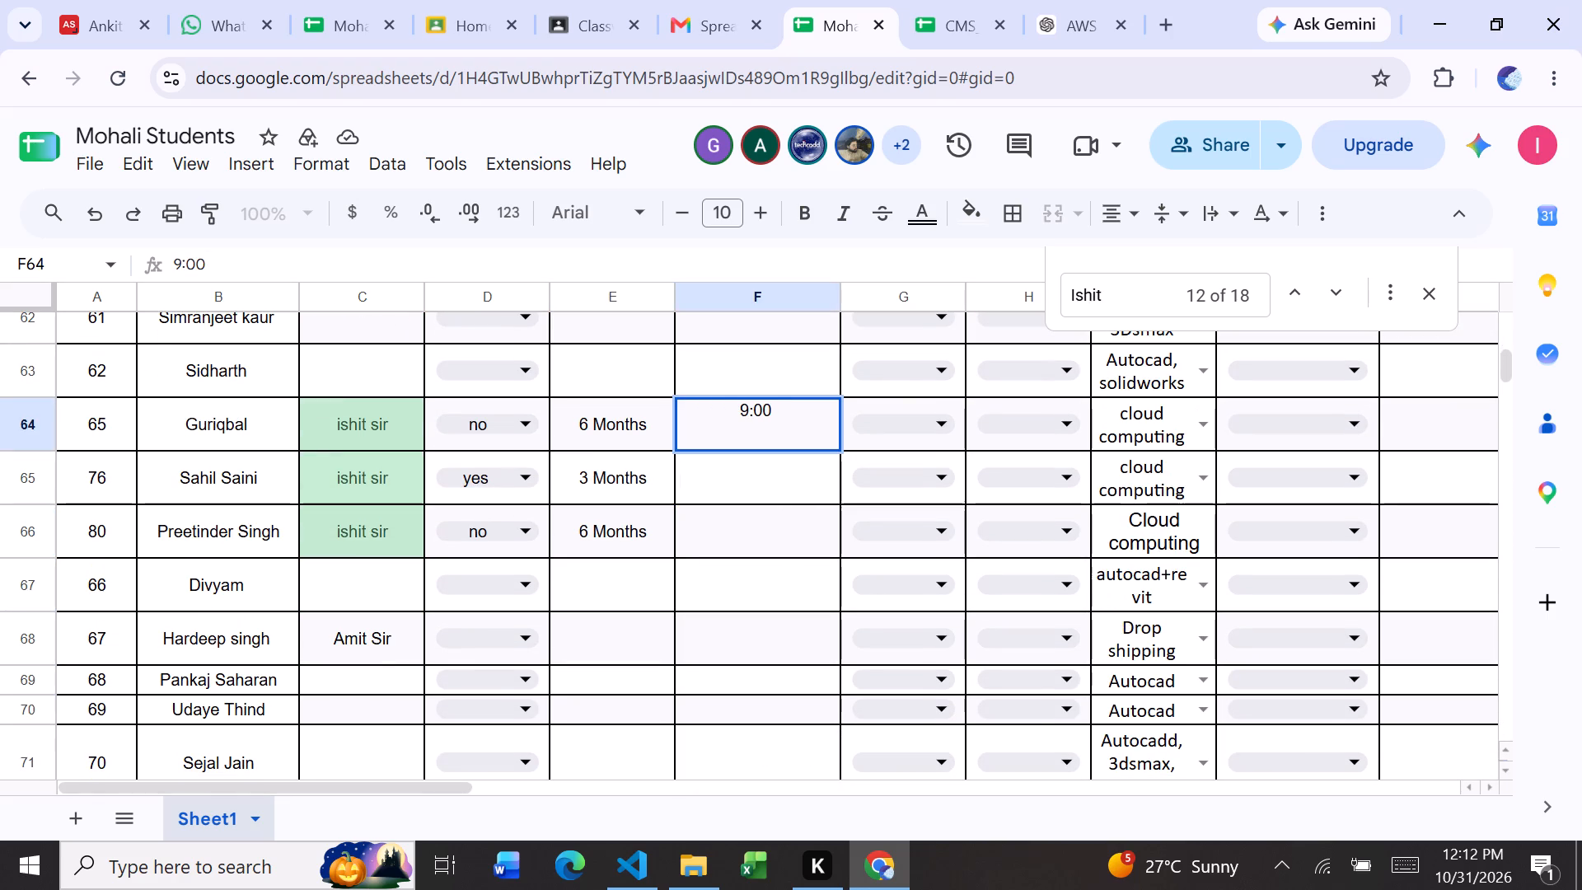
{"action": "type", "text": "AM - 11"}
{"action": "type", "text": ":00"}
{"action": "key", "text": "space"}
{"action": "type", "text": "O"}
{"action": "key", "text": "BackSpace"}
{"action": "key", "text": "p"}
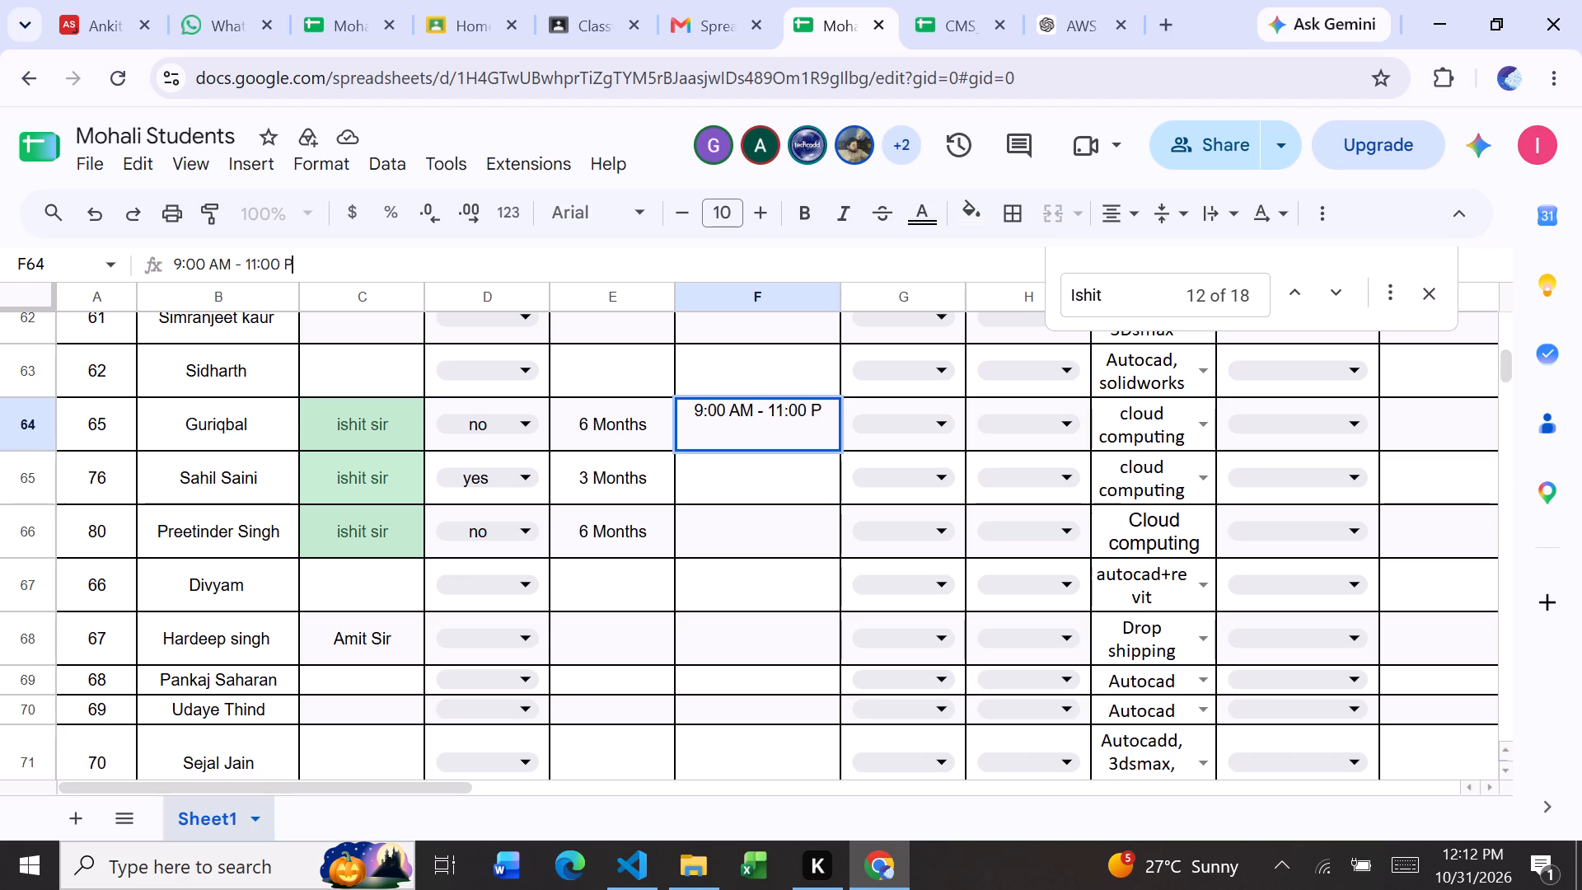
{"action": "key", "text": "BackSpace"}
{"action": "type", "text": "PM"}
{"action": "key", "text": "Return"}
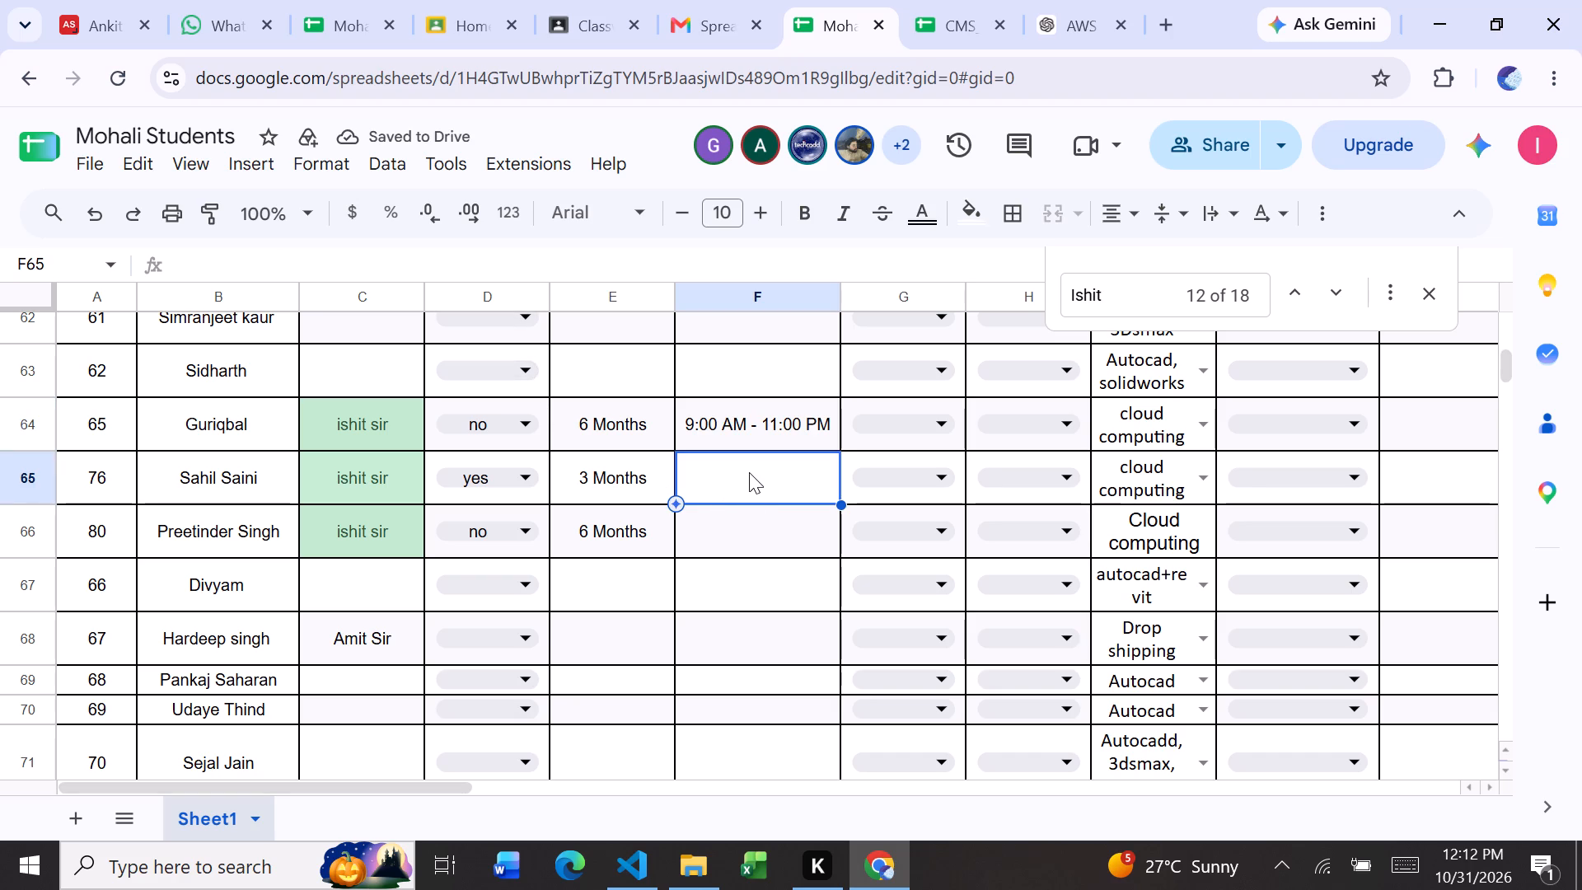
Enter the timing 4:00 PM - 6:00 PM for Ishit's cloud computing student in row 66.
{"action": "left_click", "coordinate": [734, 519]}
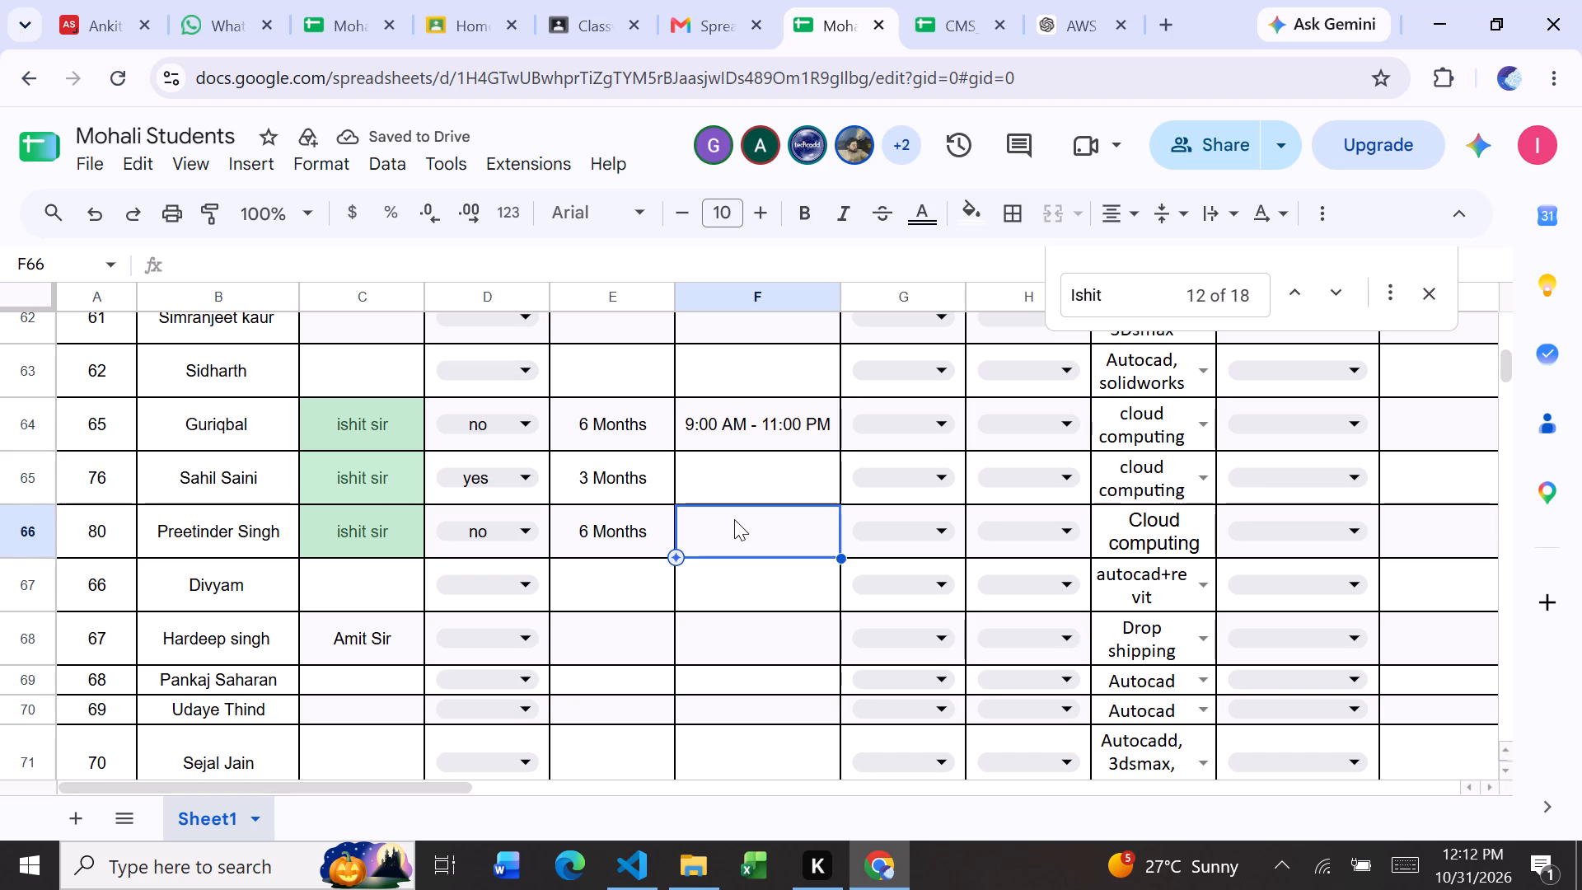
{"action": "left_click", "coordinate": [405, 267]}
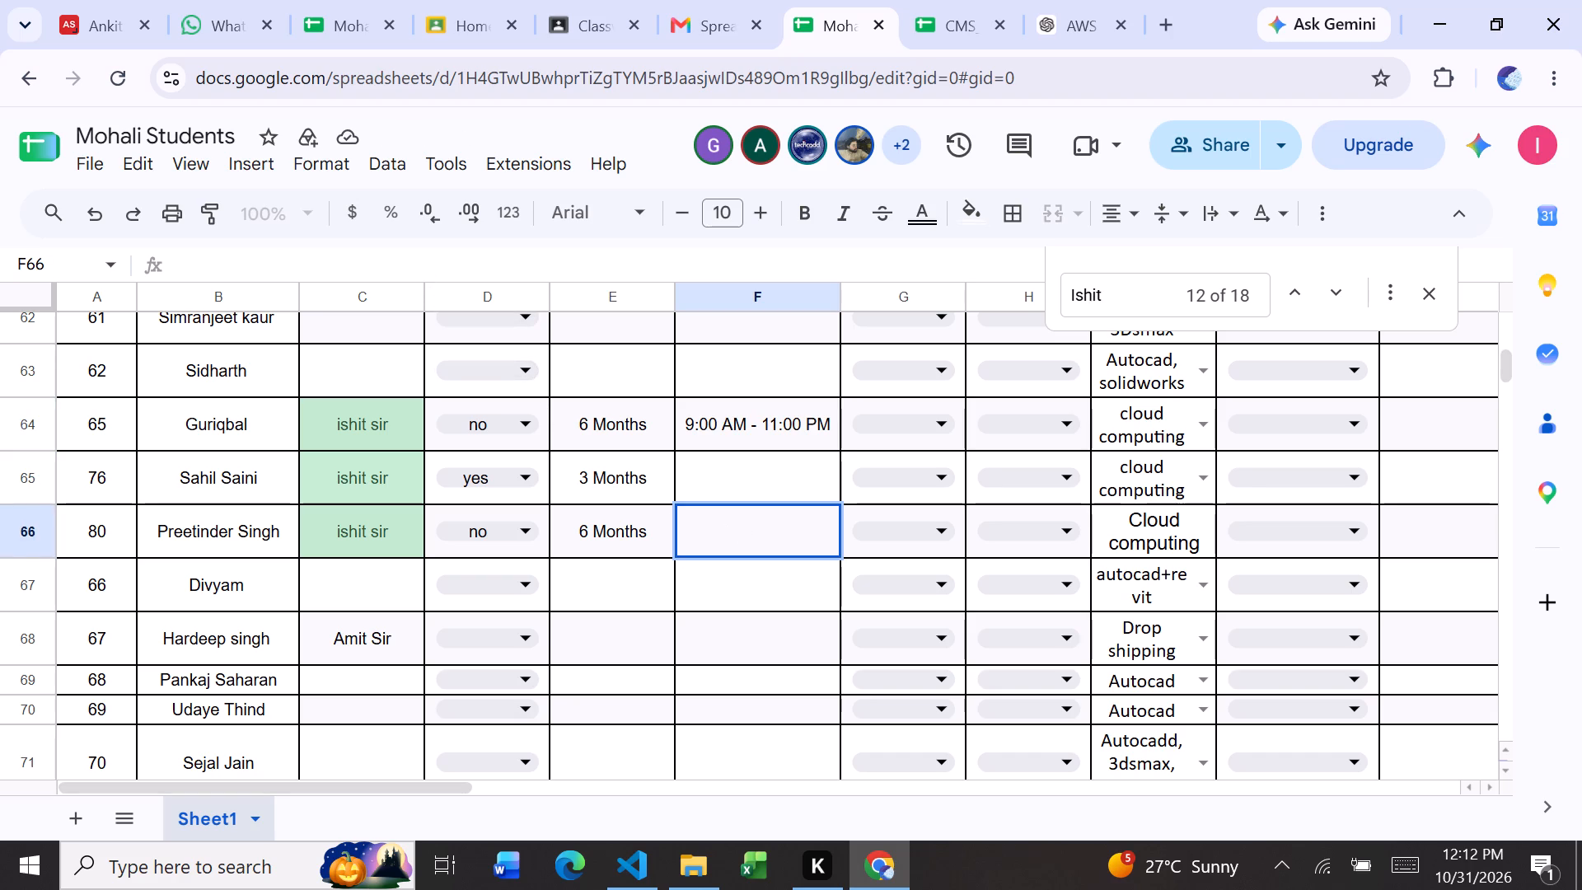
{"action": "key", "text": "4"}
{"action": "type", "text": ":00"}
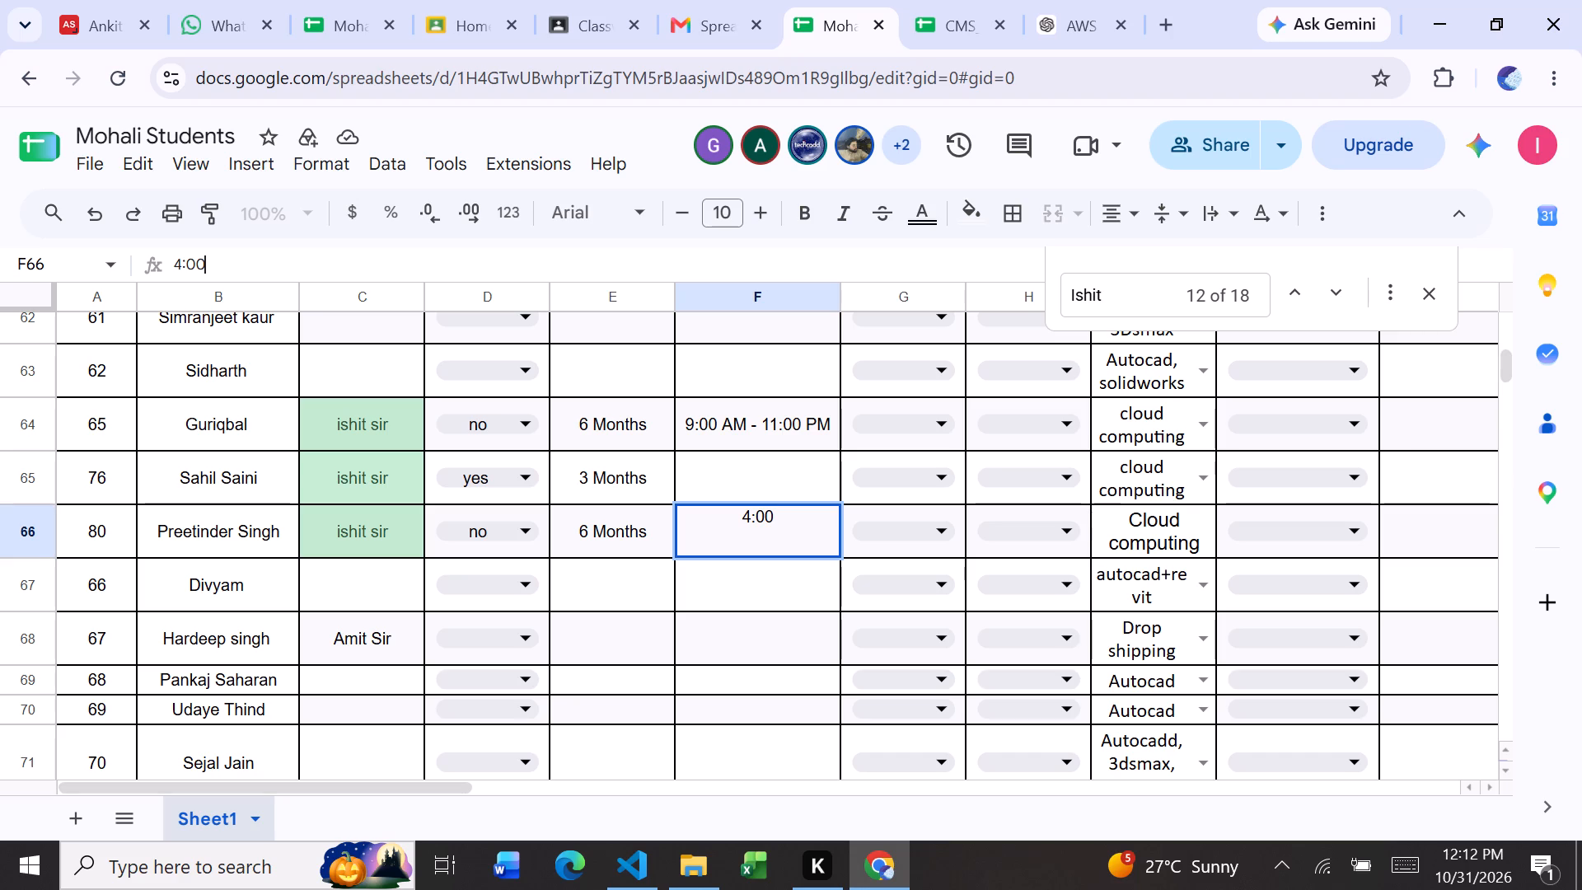
{"action": "key", "text": "space"}
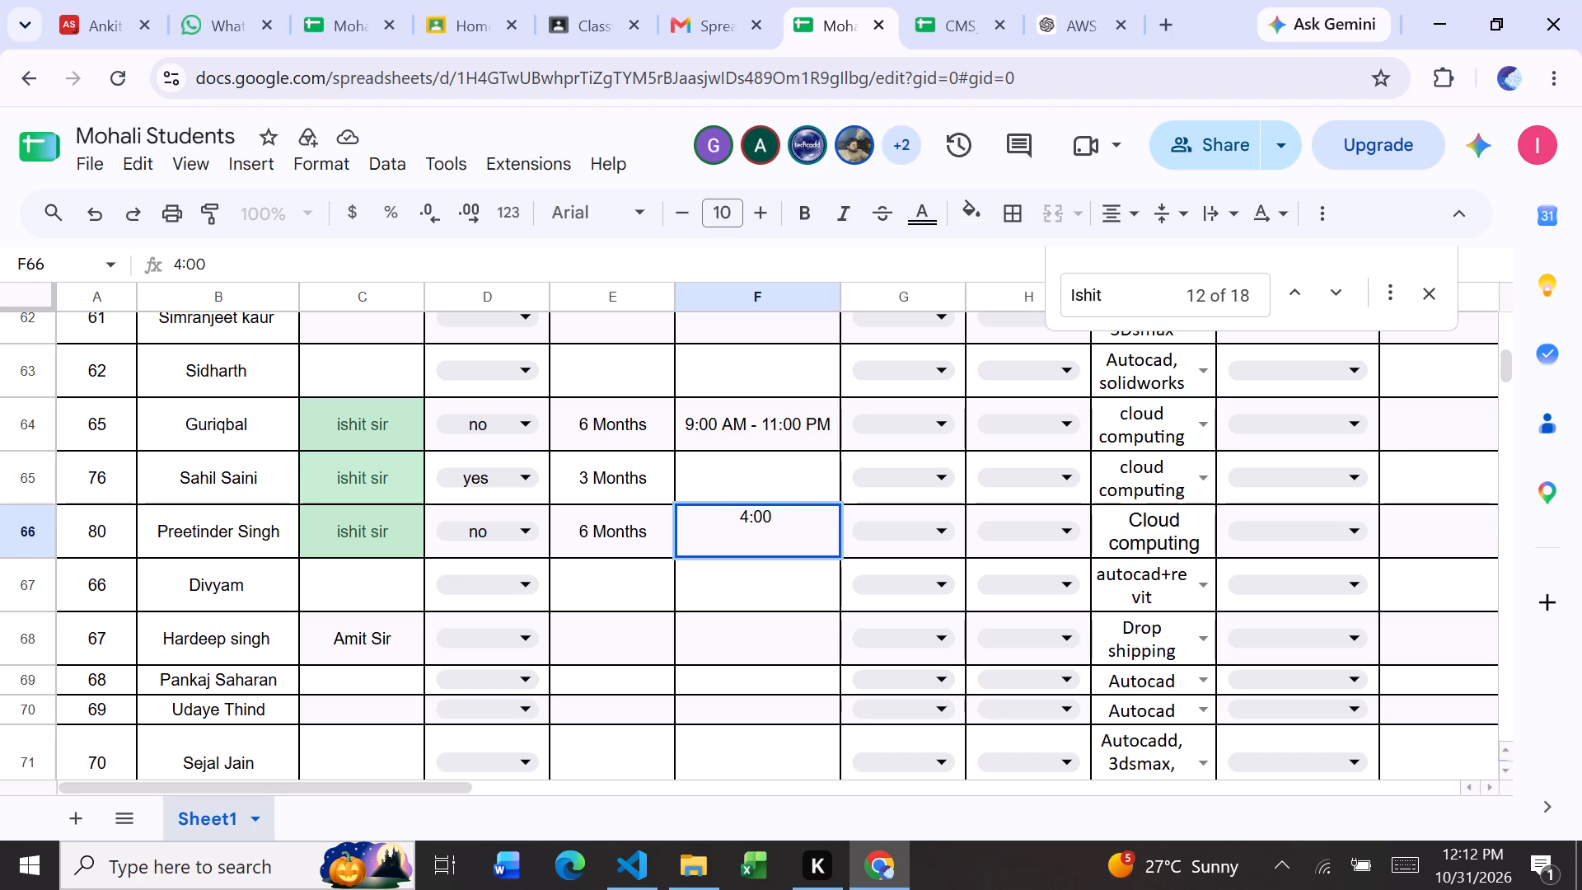
{"action": "type", "text": "PM"}
{"action": "key", "text": "space"}
{"action": "type", "text": "-"}
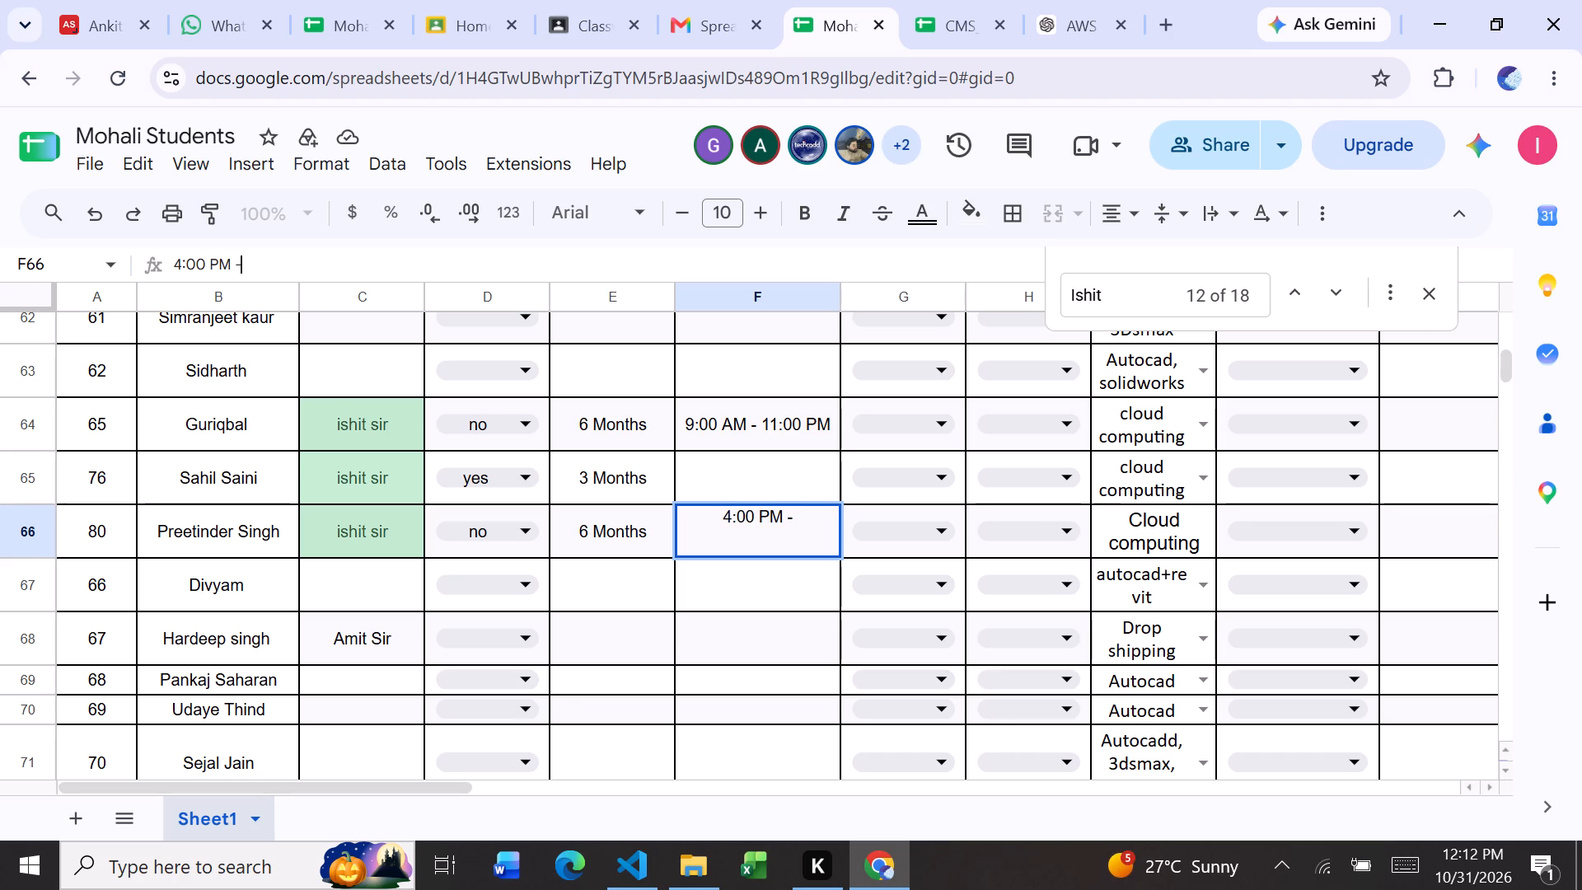
{"action": "key", "text": "space"}
{"action": "key", "text": "6"}
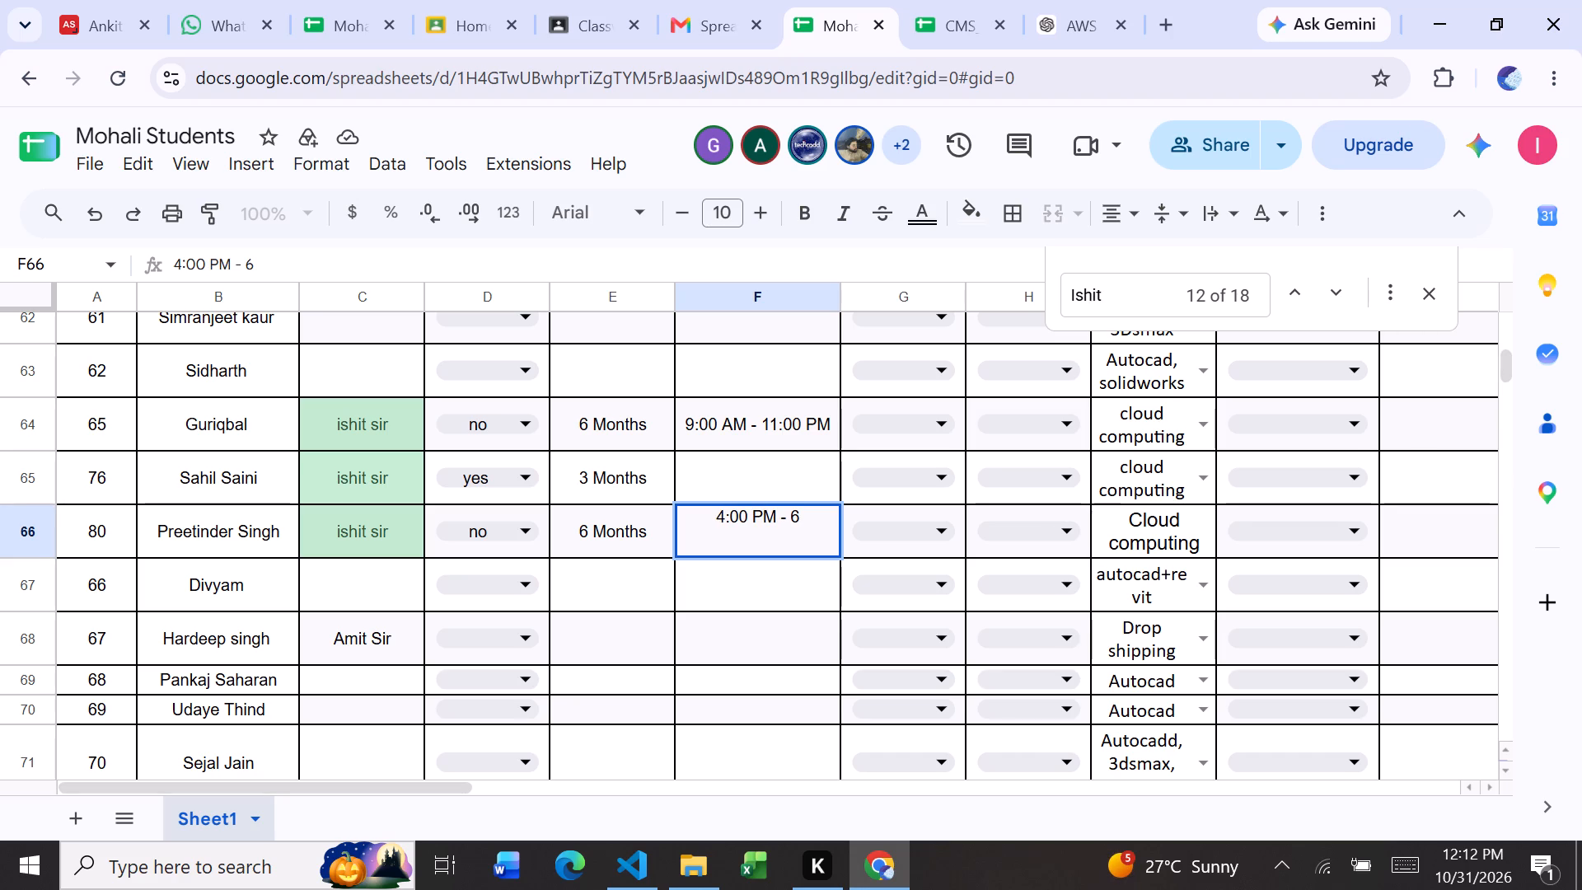
{"action": "type", "text": ":00"}
{"action": "key", "text": "space"}
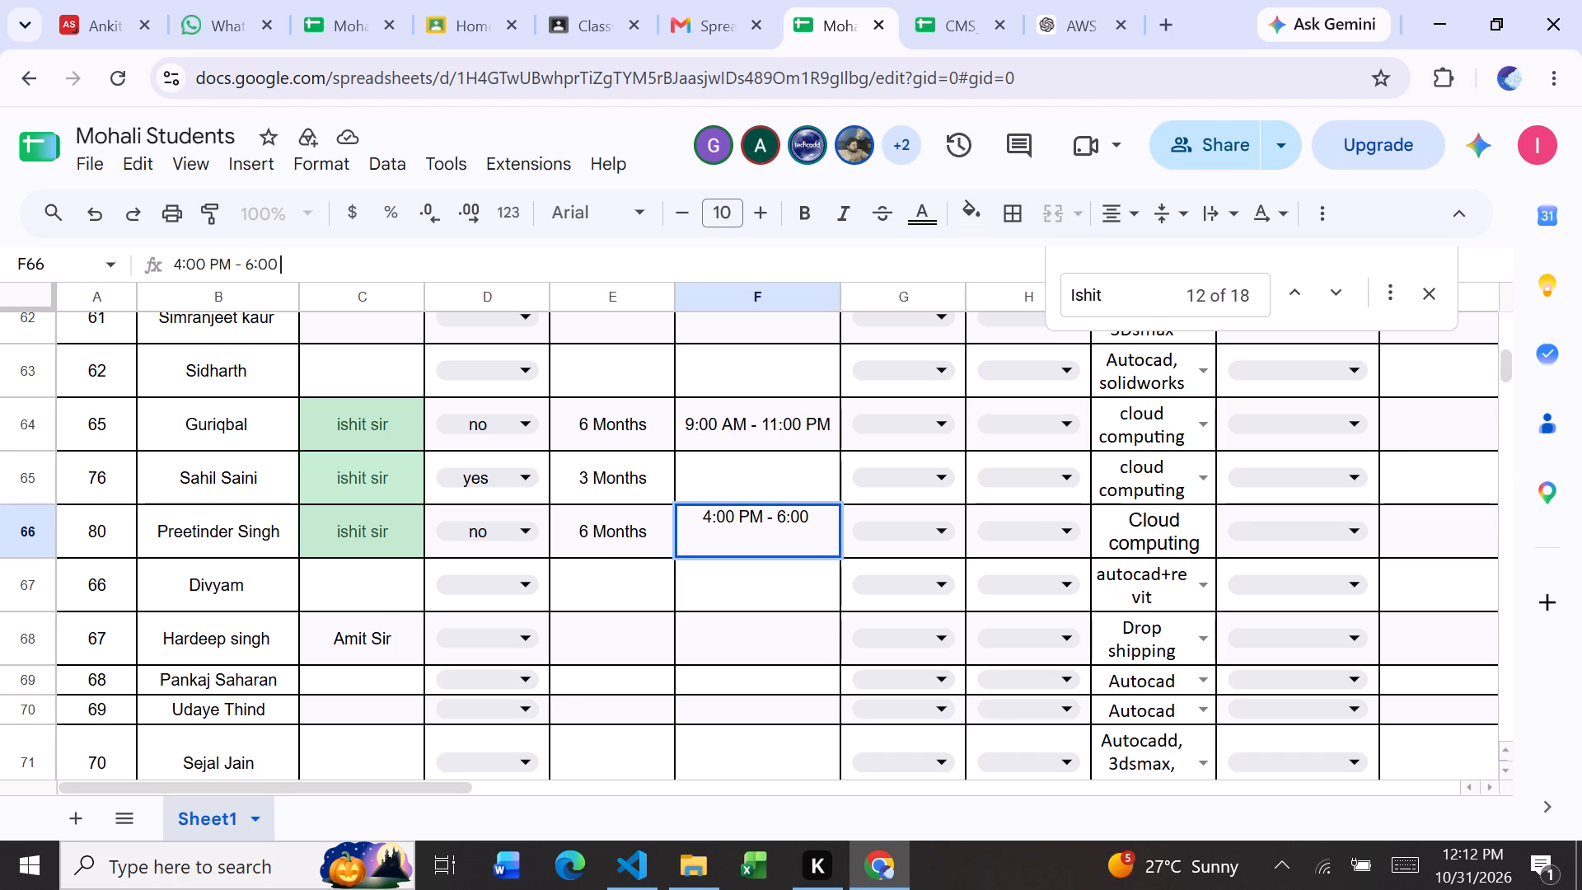
{"action": "type", "text": "PM"}
{"action": "key", "text": "Return"}
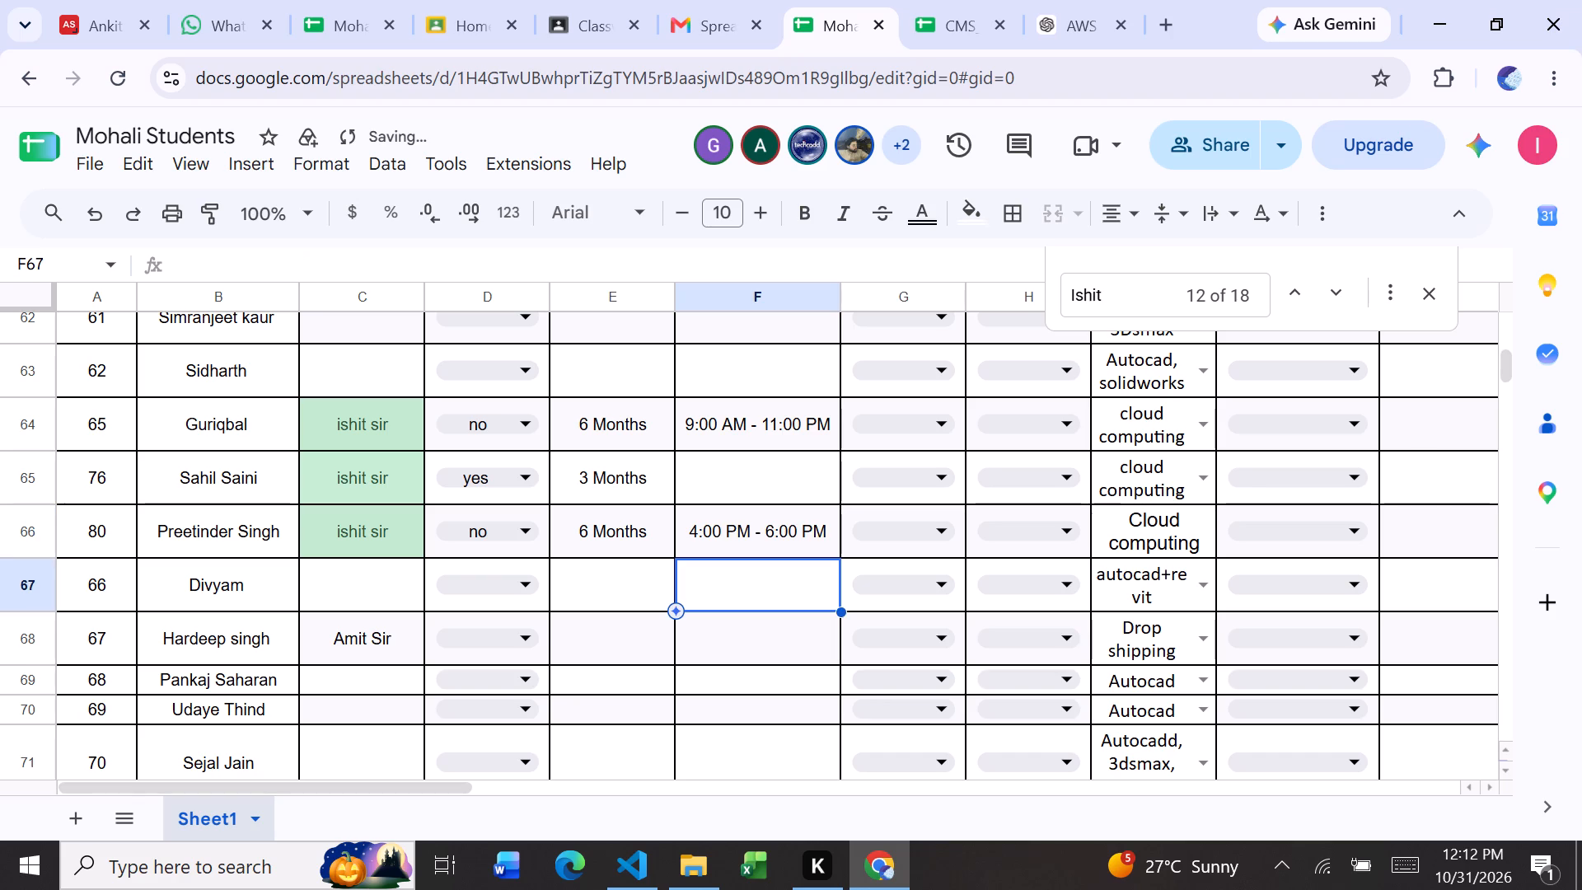
Fill in row 64: Status Active (Join Regular Class) and Mode of Class Offline.
{"action": "left_click", "coordinate": [920, 403]}
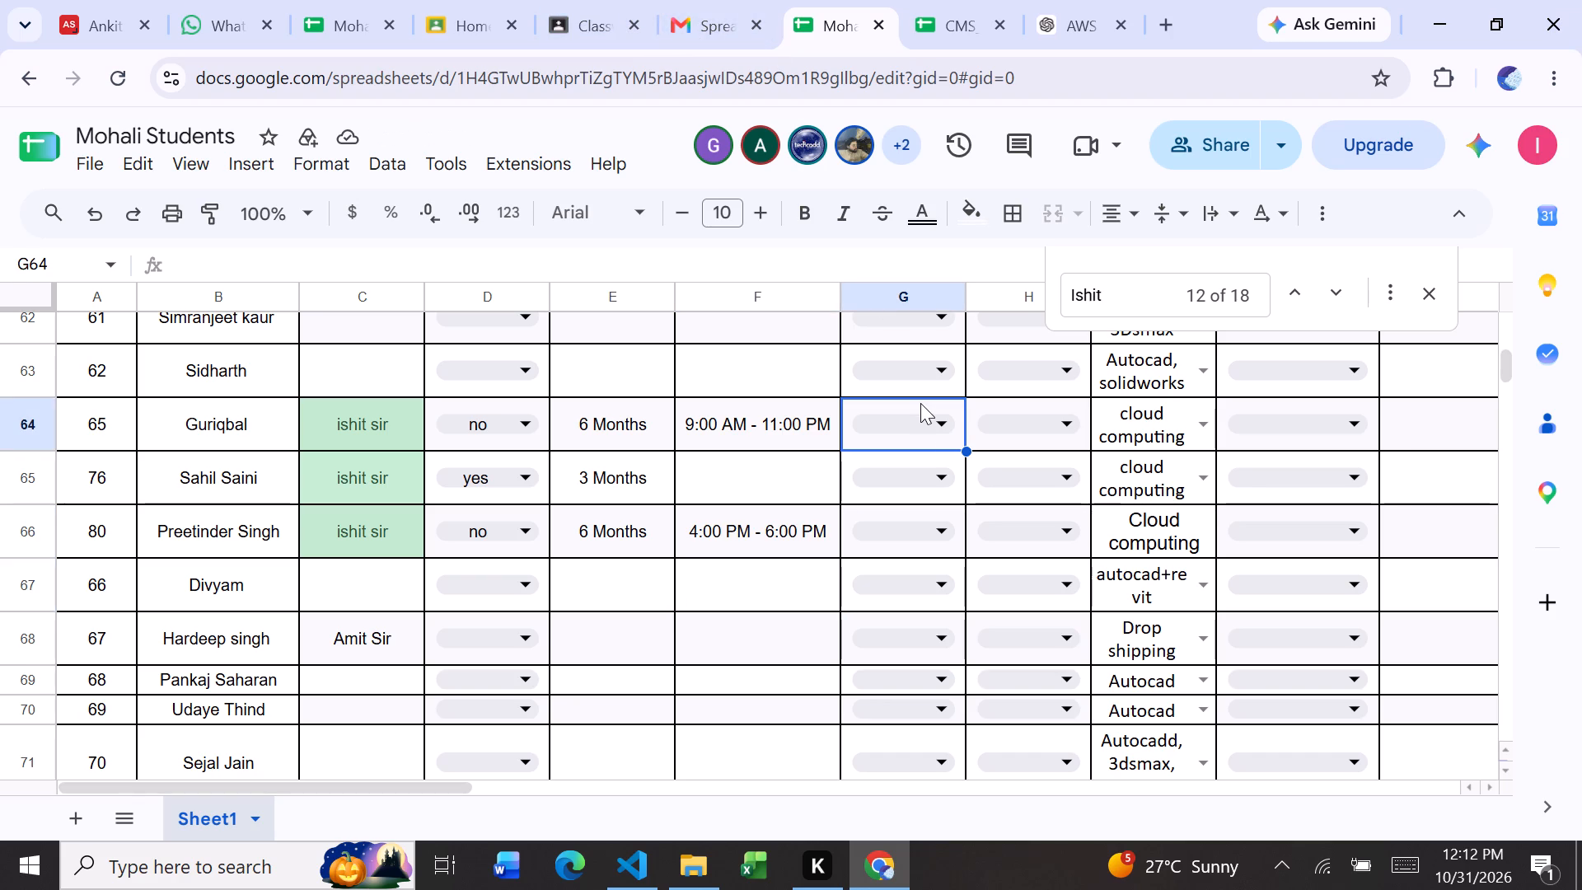
{"action": "left_click", "coordinate": [938, 419]}
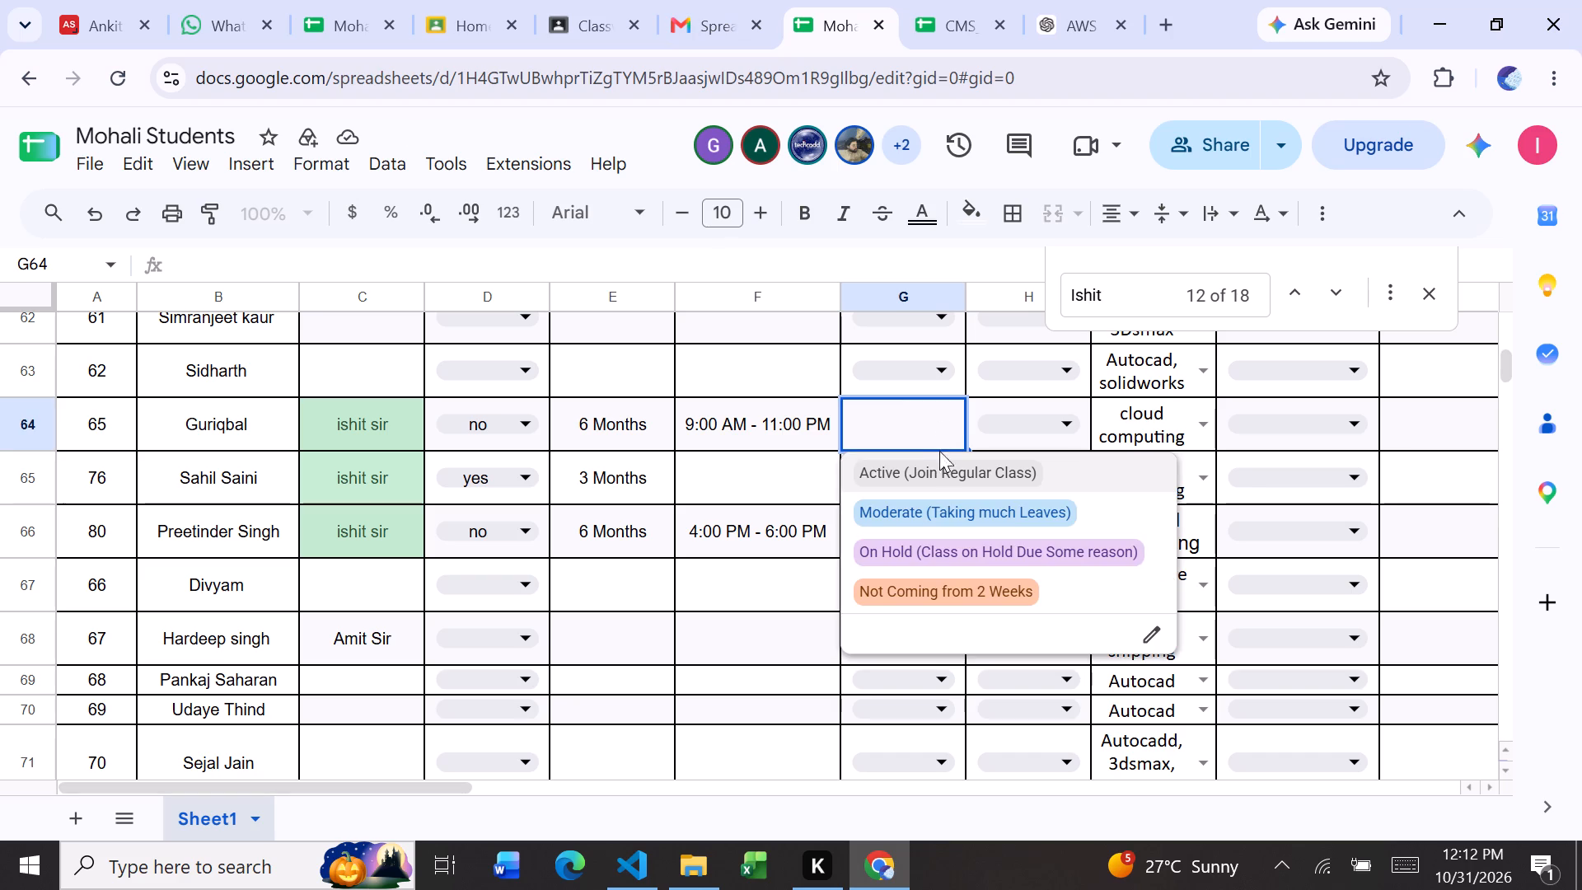
{"action": "left_click", "coordinate": [930, 463]}
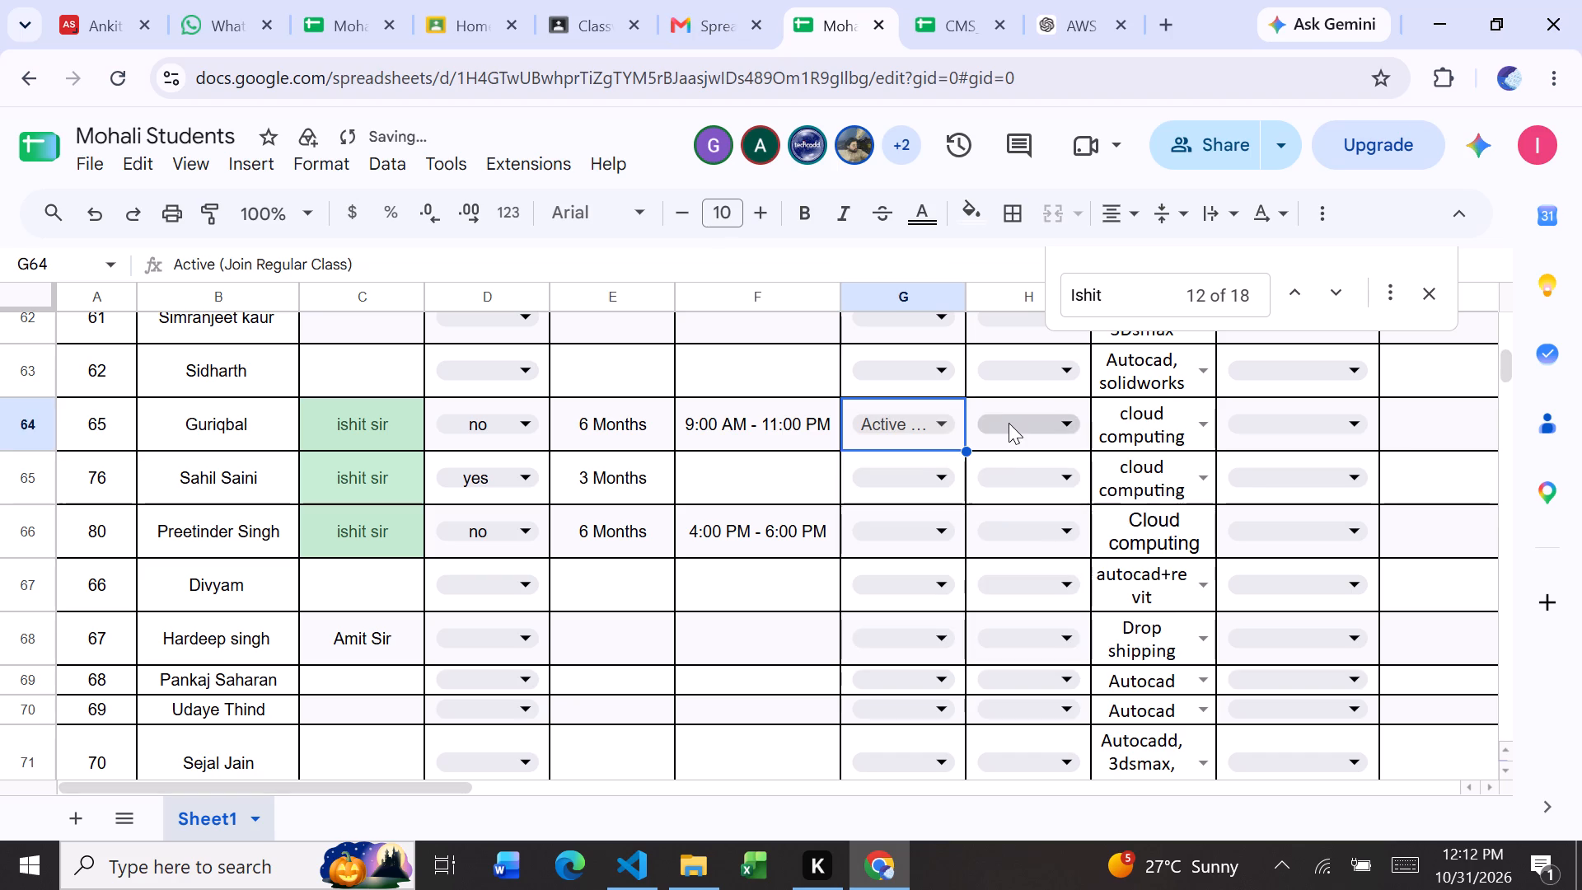
{"action": "left_click", "coordinate": [1009, 423]}
{"action": "left_click", "coordinate": [1006, 474]}
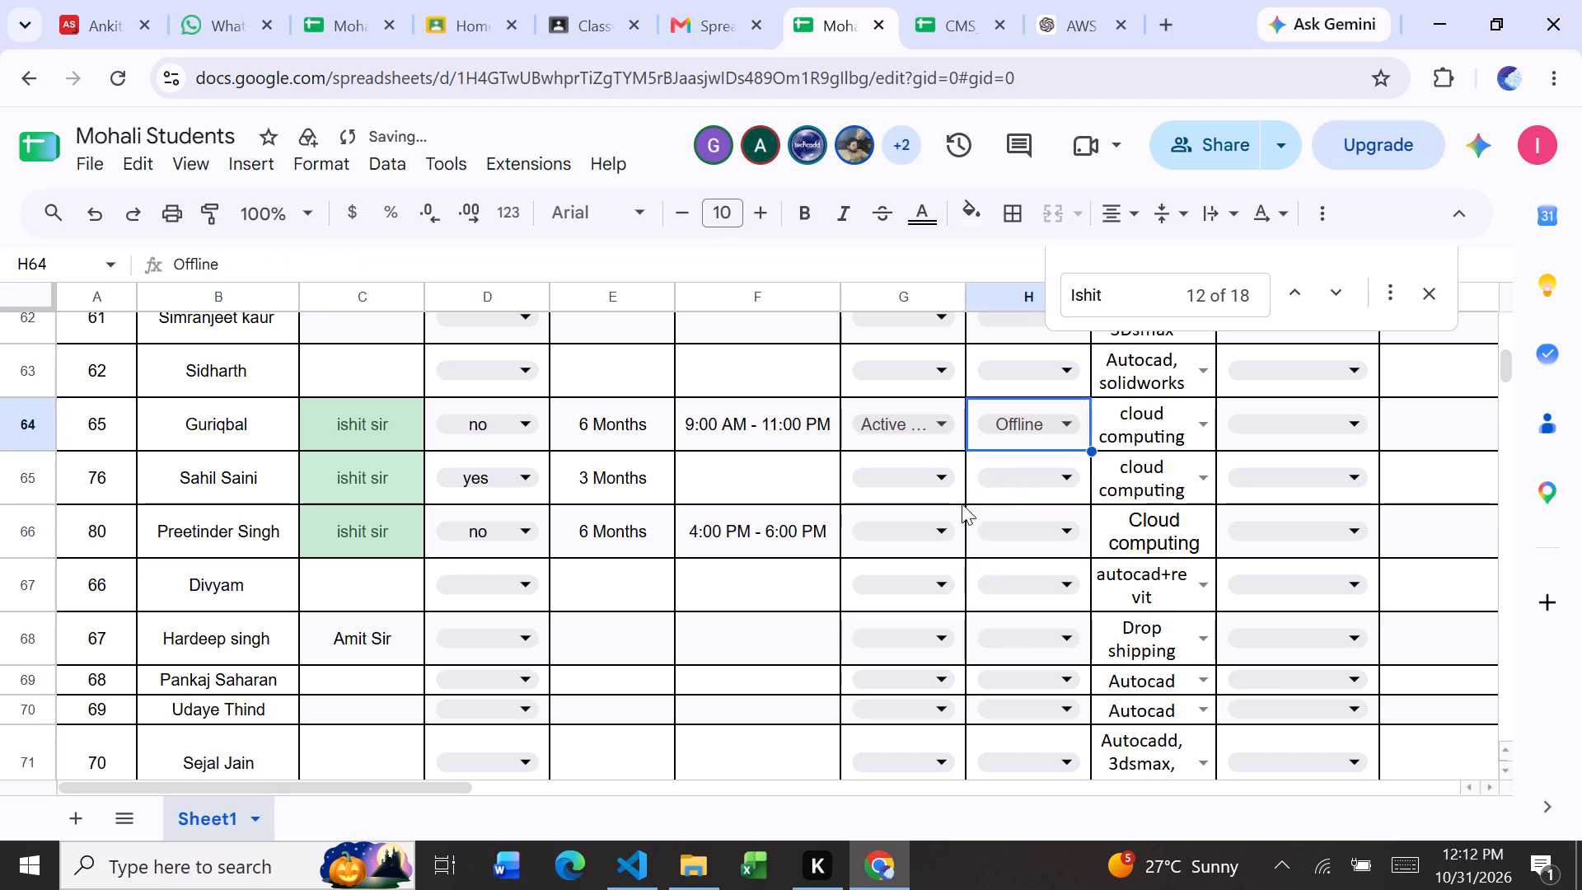
Fill in row 66: Status Active (Join Regular Class) and Mode of Class Offline.
{"action": "left_click", "coordinate": [940, 523]}
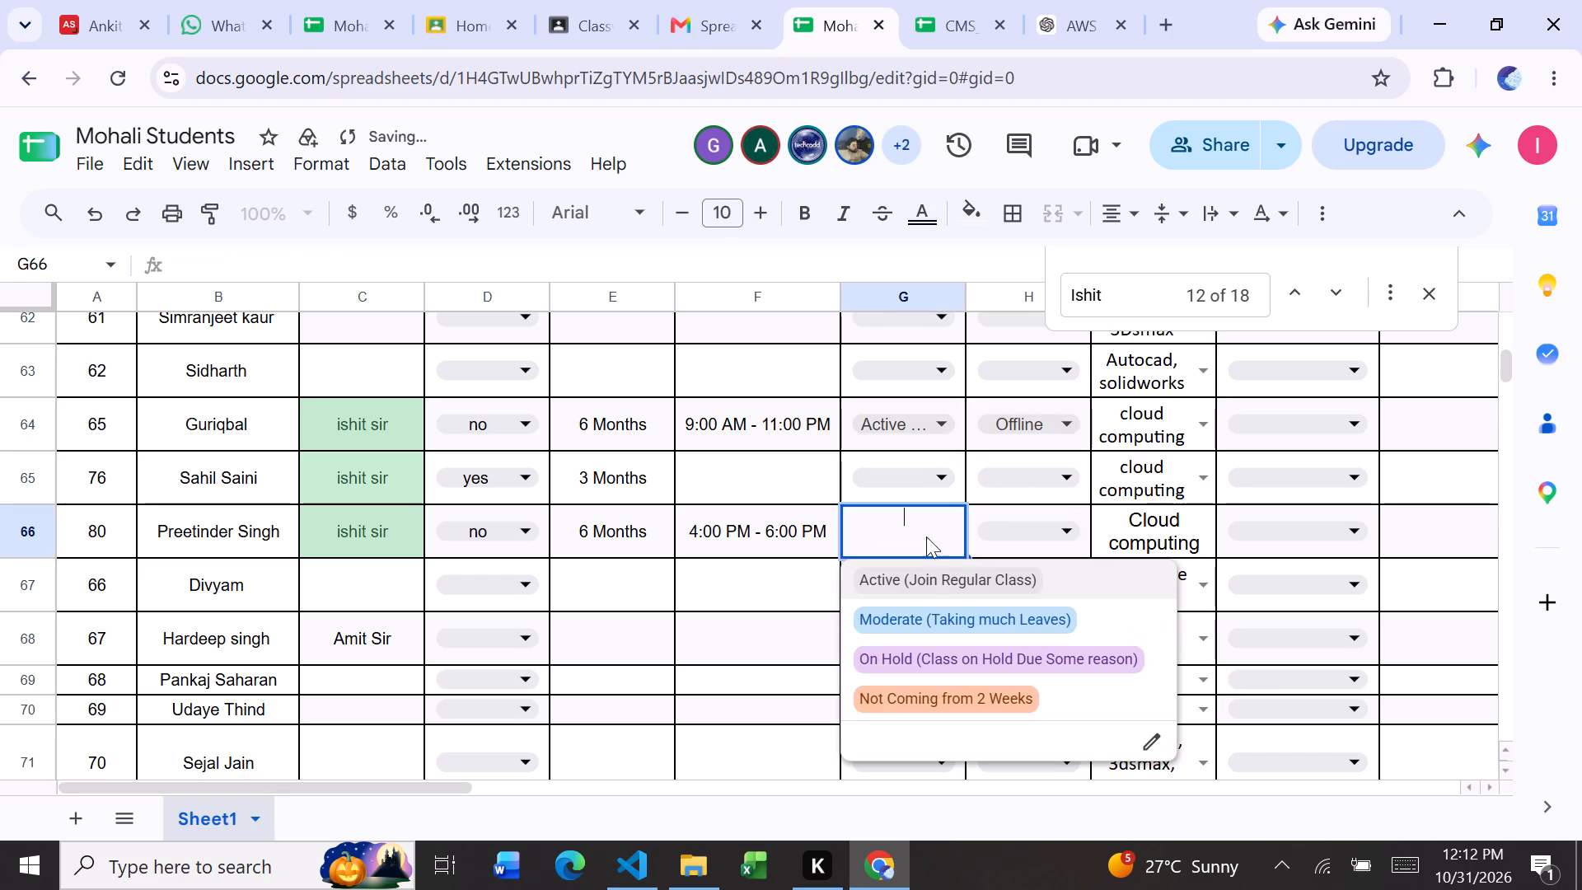
{"action": "left_click", "coordinate": [892, 576]}
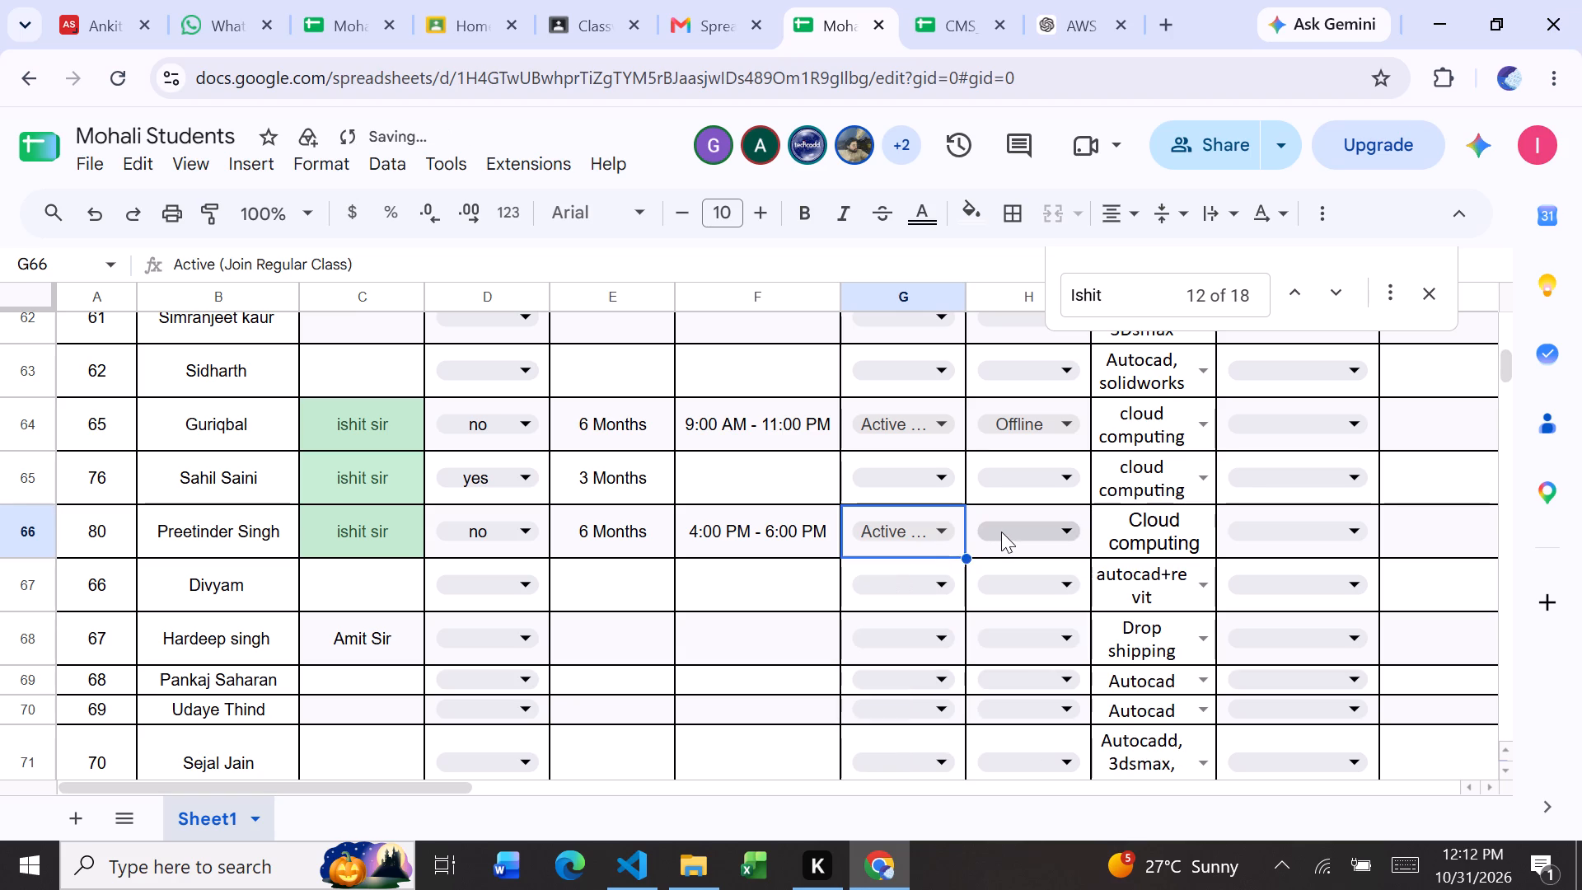
{"action": "left_click", "coordinate": [1004, 530]}
{"action": "left_click", "coordinate": [1002, 584]}
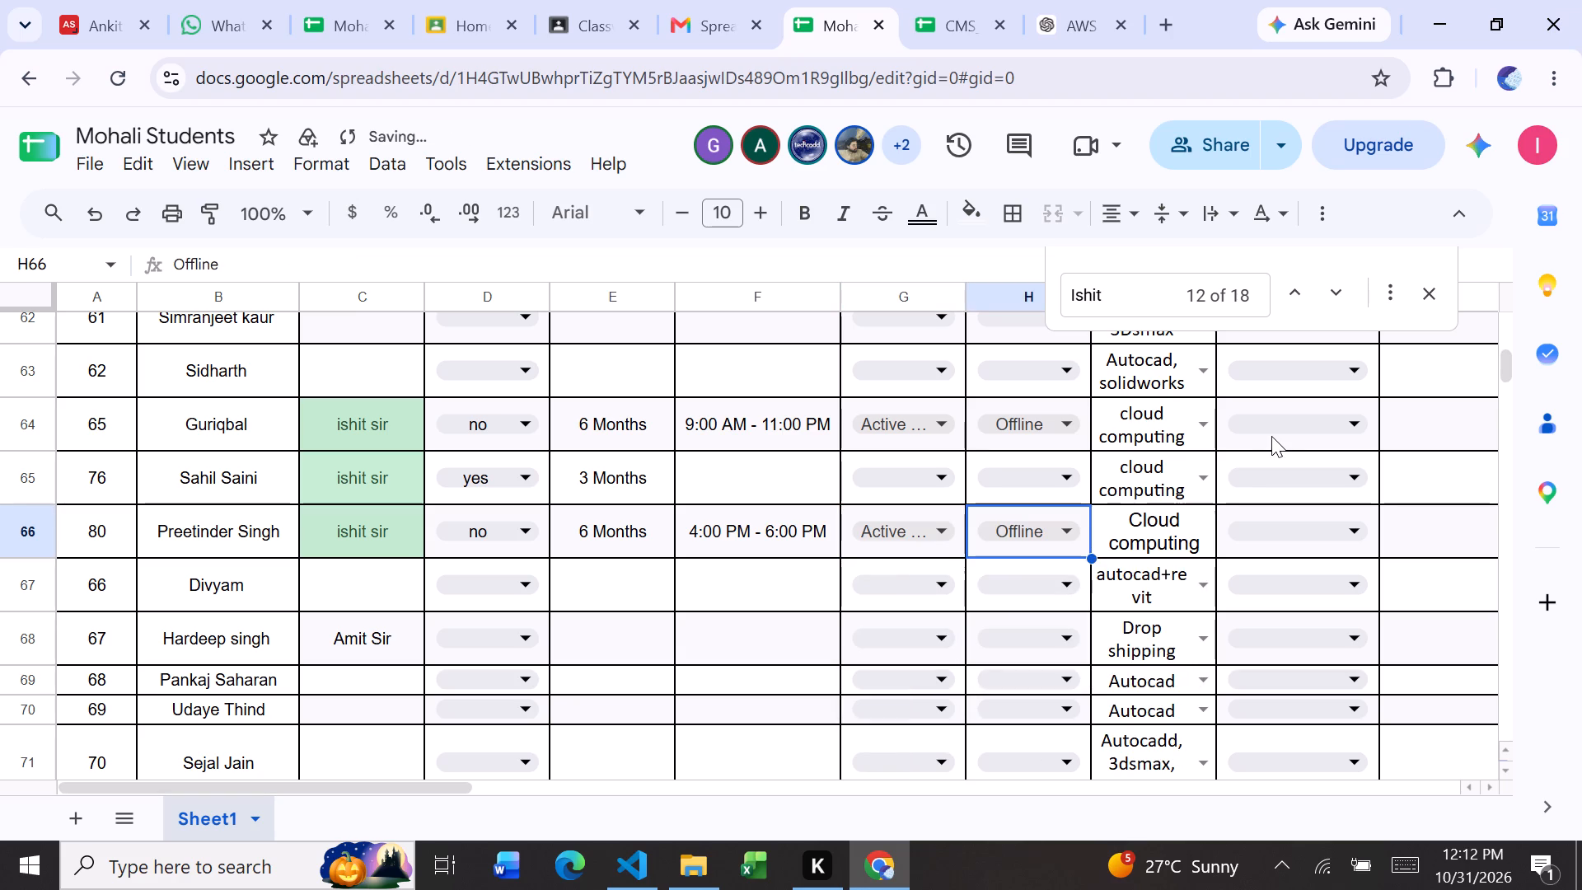
Set the class shift in column J to No for Ishit's cloud computing students in rows 64 and 66.
{"action": "left_click", "coordinate": [1281, 415]}
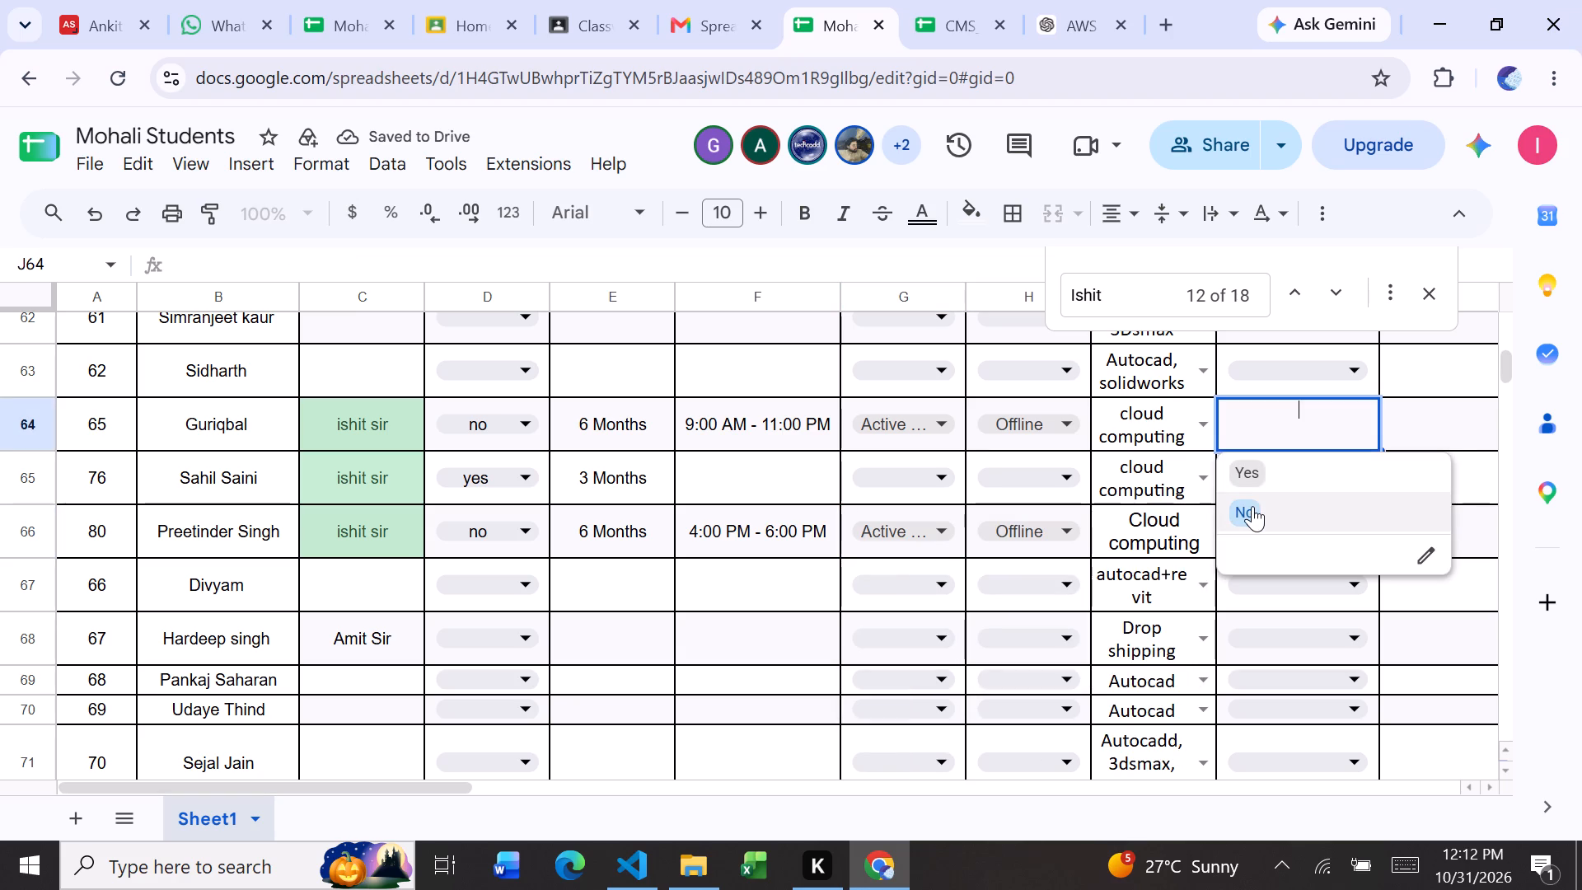
{"action": "left_click", "coordinate": [1252, 506]}
{"action": "left_click_drag", "start_coordinate": [1293, 523], "coordinate": [1244, 613]}
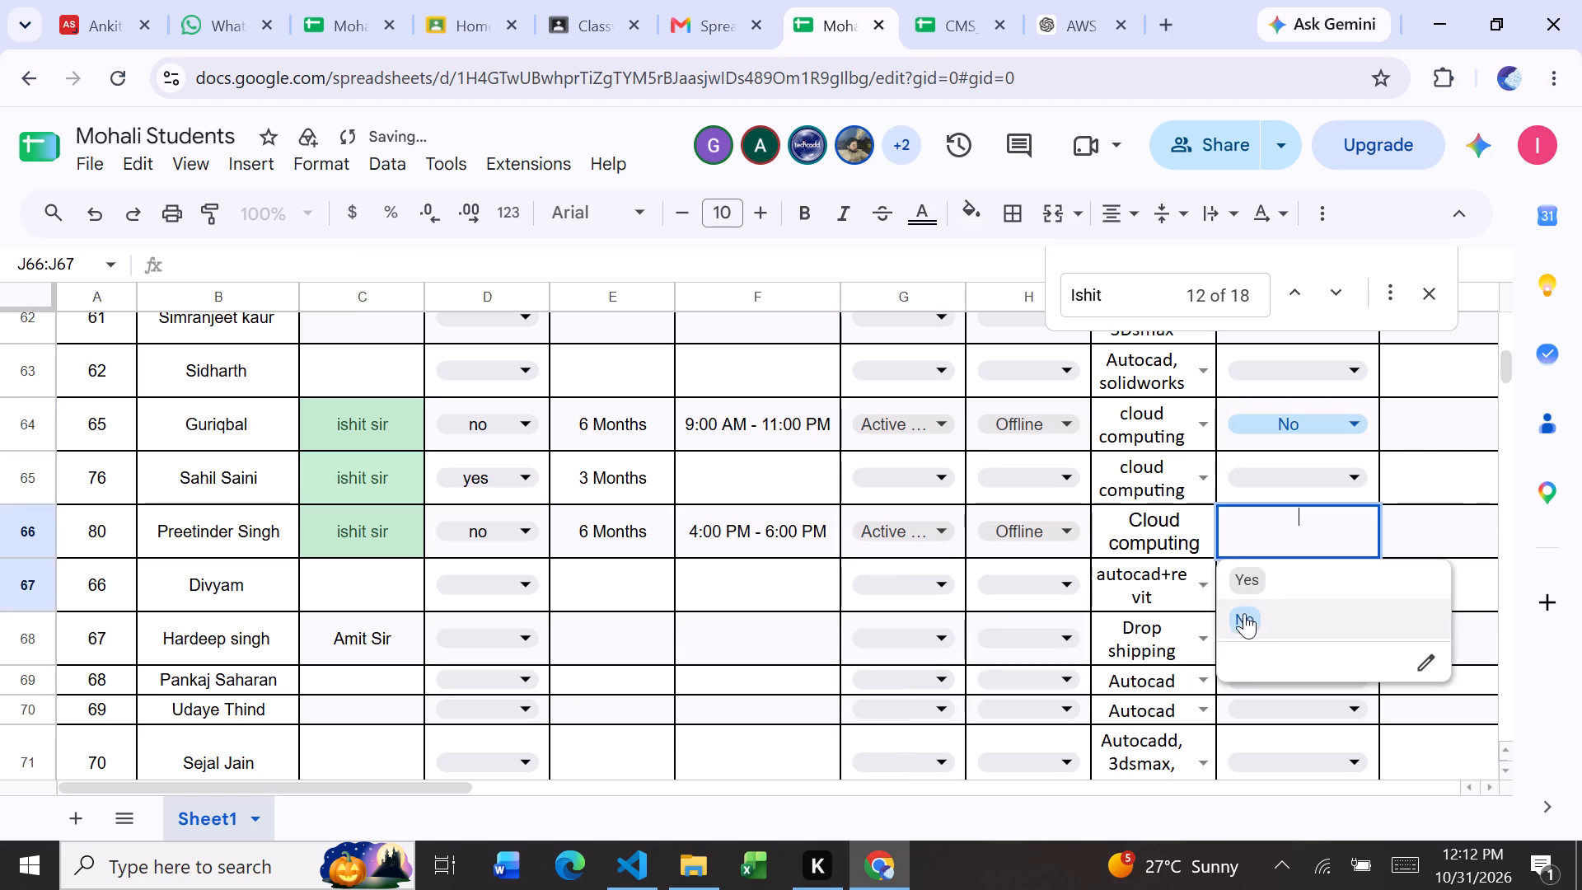
{"action": "left_click_drag", "start_coordinate": [1244, 613], "coordinate": [1241, 621]}
{"action": "left_click", "coordinate": [1241, 621]}
Enter the timing 11:00 AM - 1:00 PM for Ishit's cloud computing student in row 77.
{"action": "scroll", "coordinate": [654, 583], "scroll_direction": "down", "scroll_amount": 3}
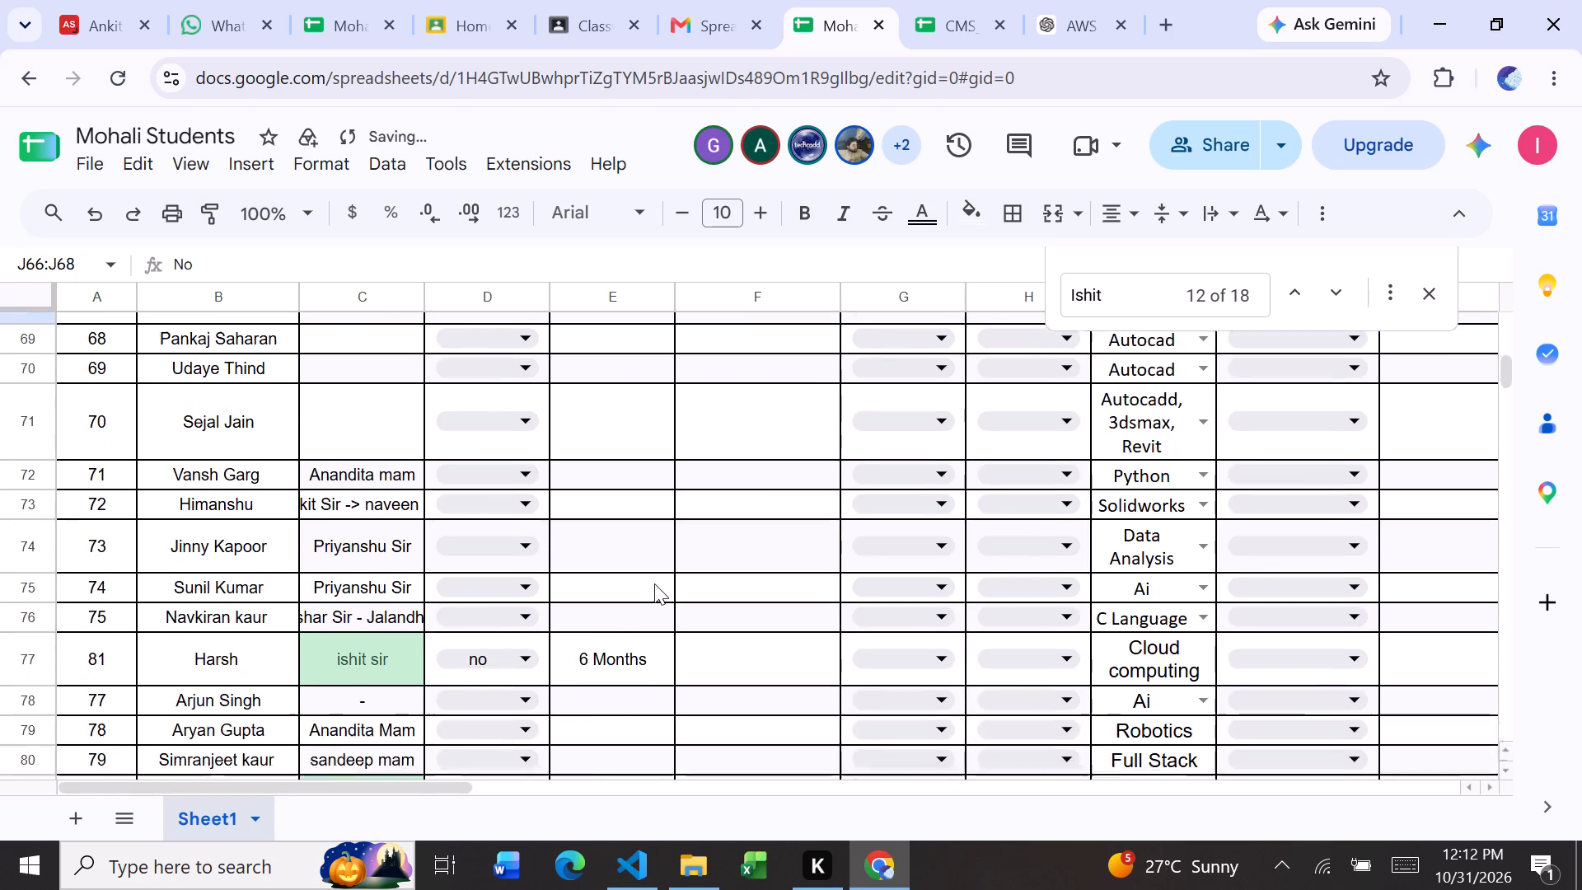
{"action": "scroll", "coordinate": [654, 583], "scroll_direction": "down", "scroll_amount": 1}
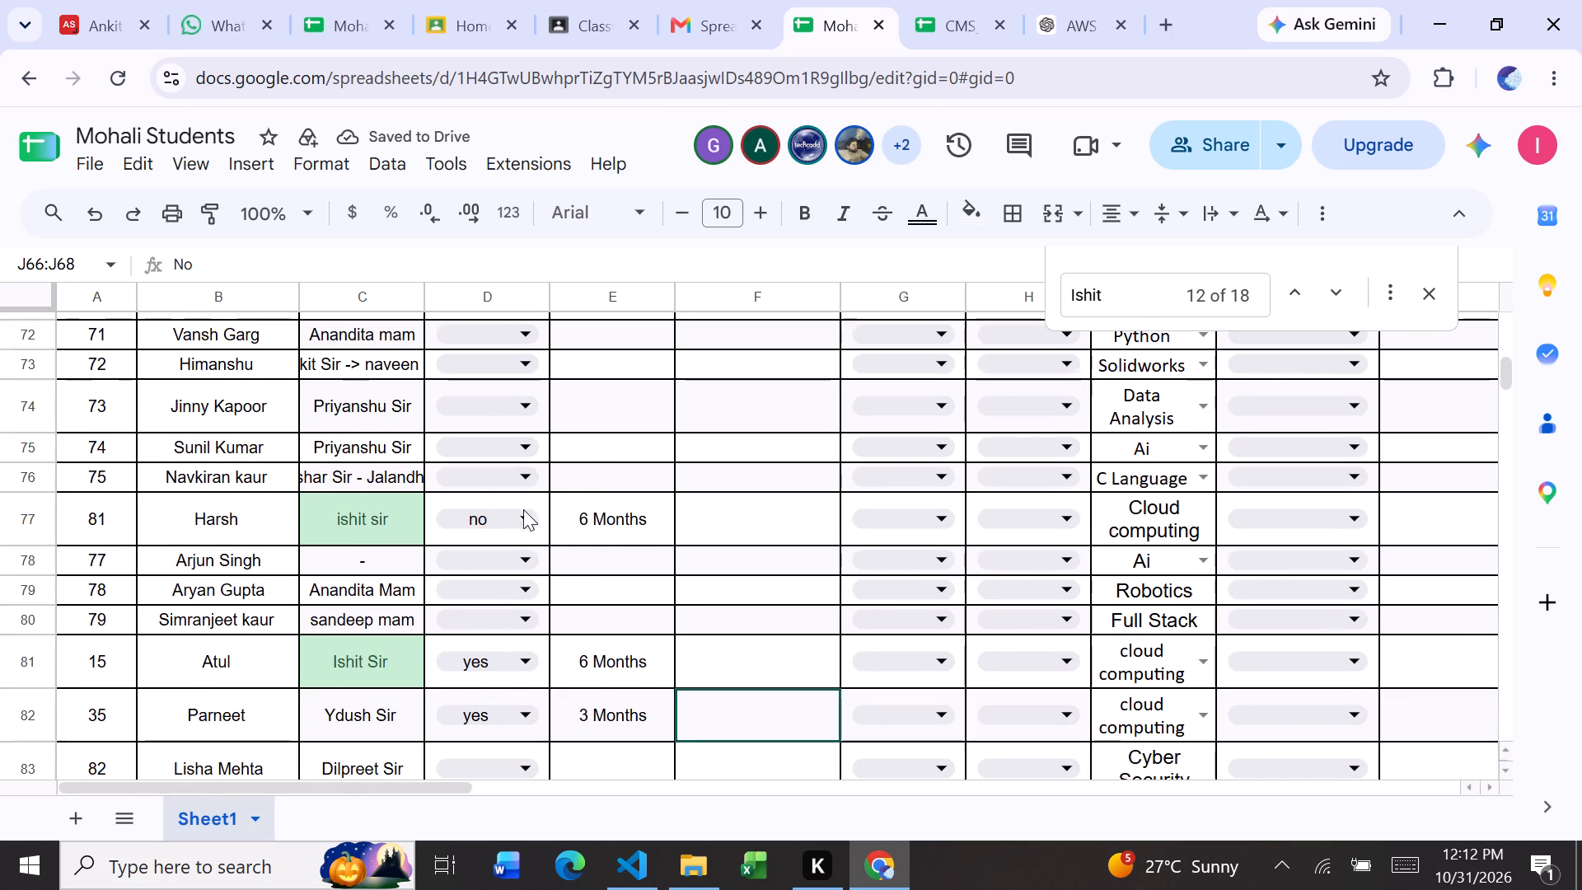
{"action": "left_click", "coordinate": [523, 513]}
{"action": "left_click", "coordinate": [742, 513]}
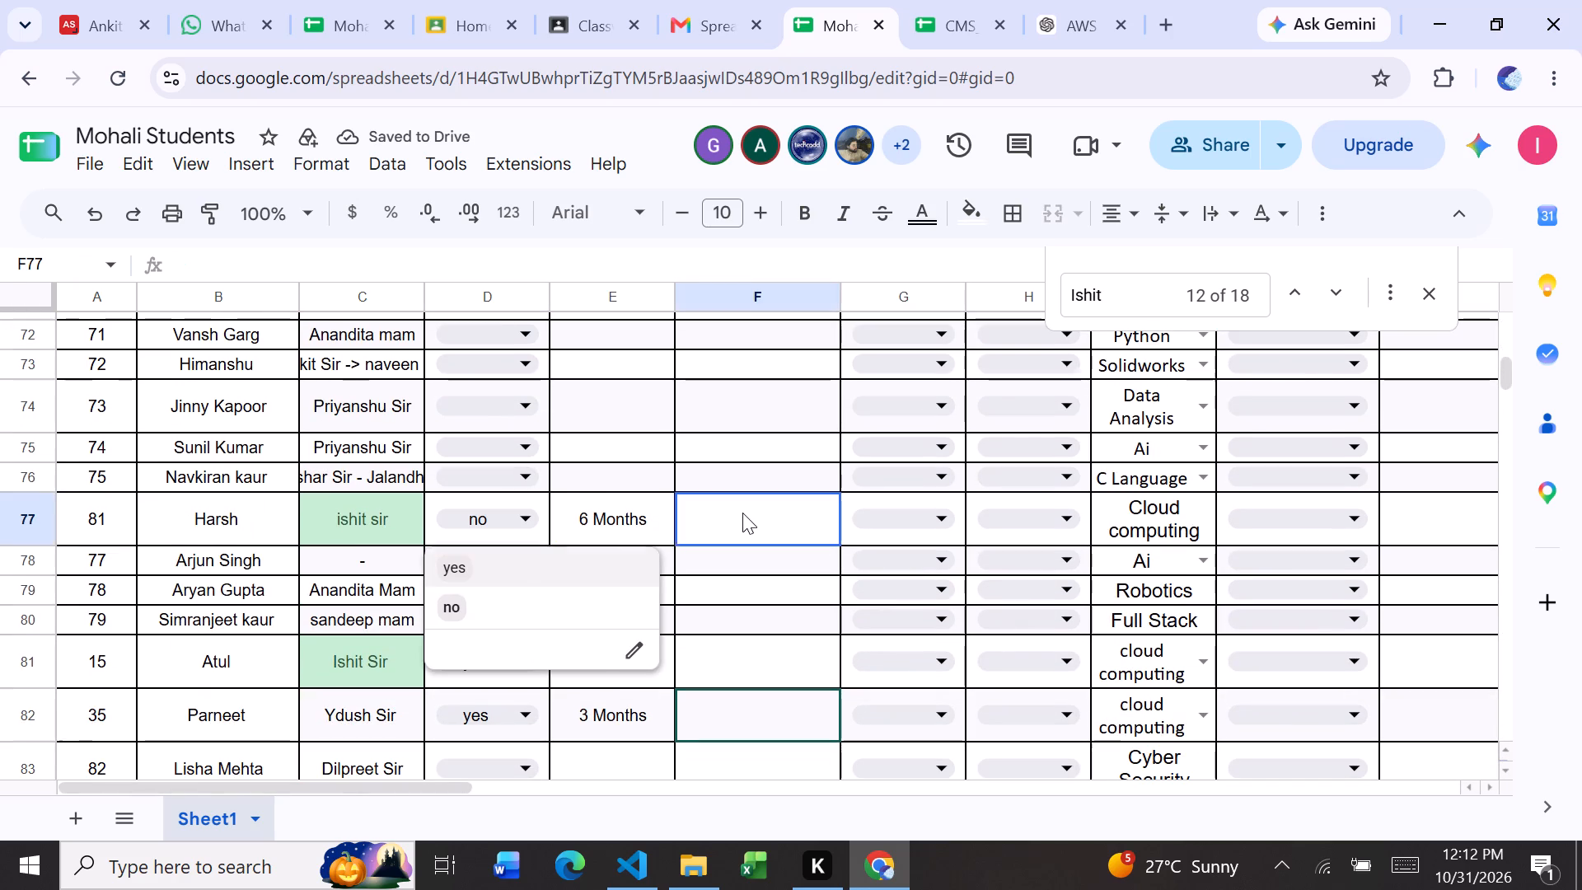
{"action": "left_click", "coordinate": [488, 271]}
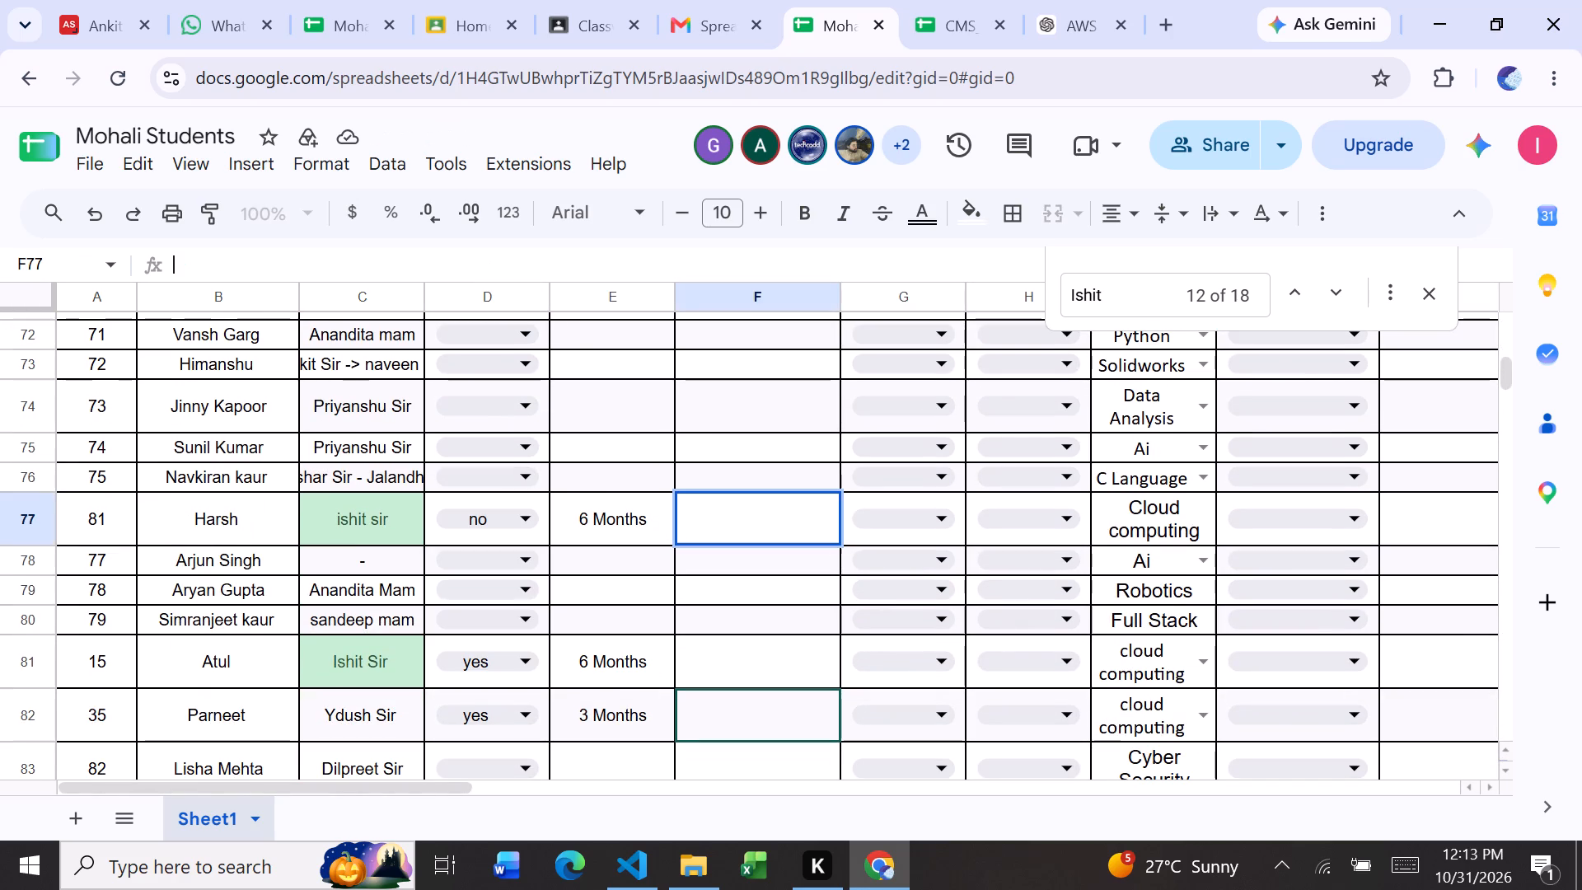
{"action": "type", "text": "11"}
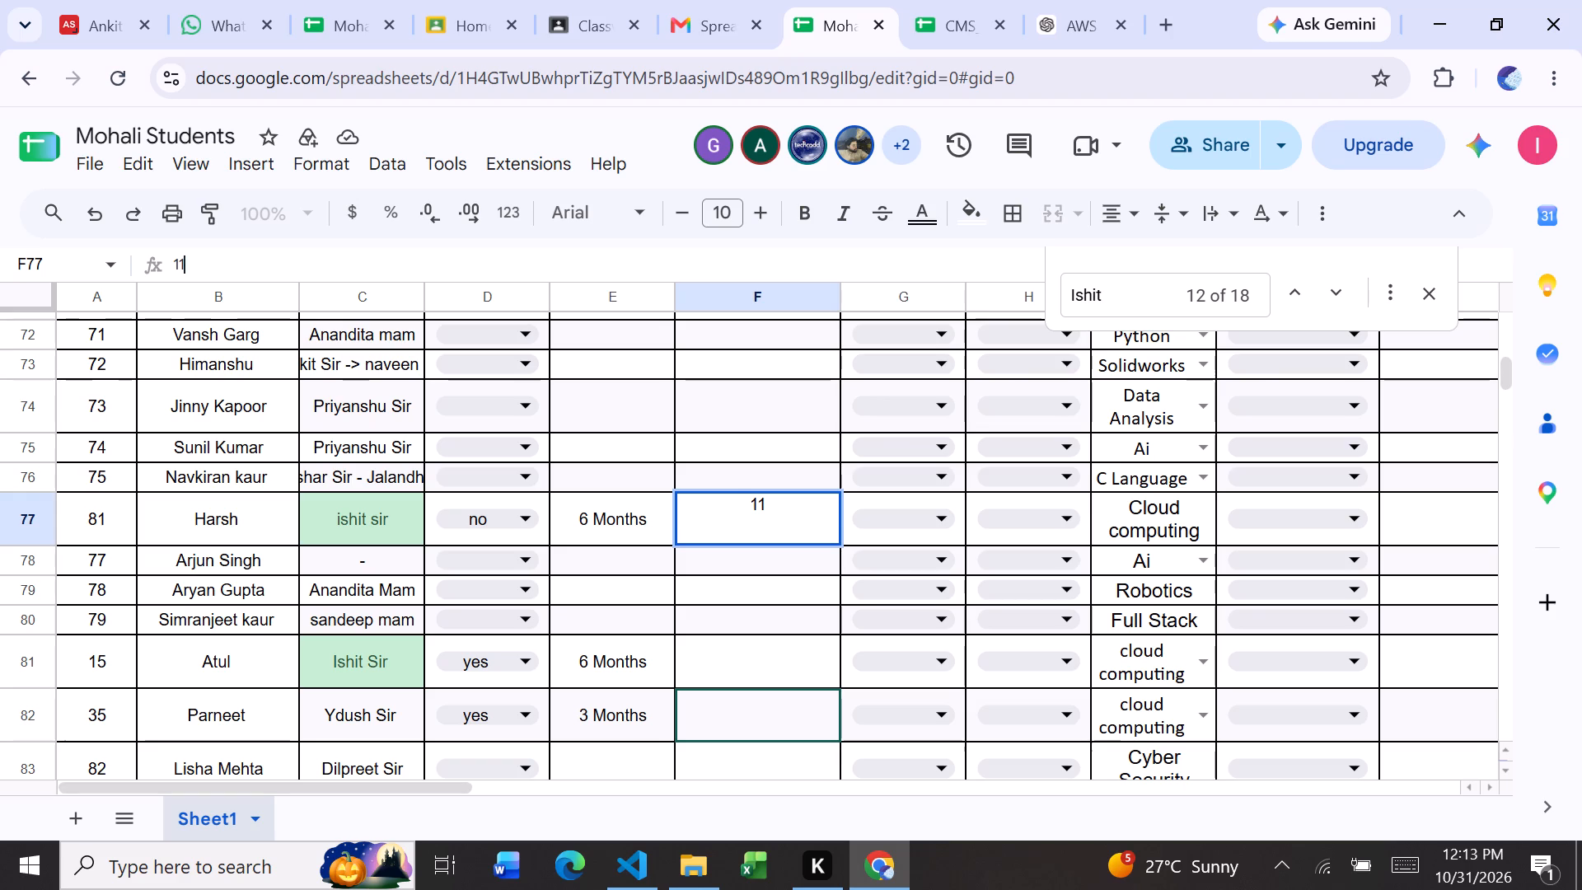
{"action": "type", "text": ":00 AM - 1"}
{"action": "type", "text": ":00"}
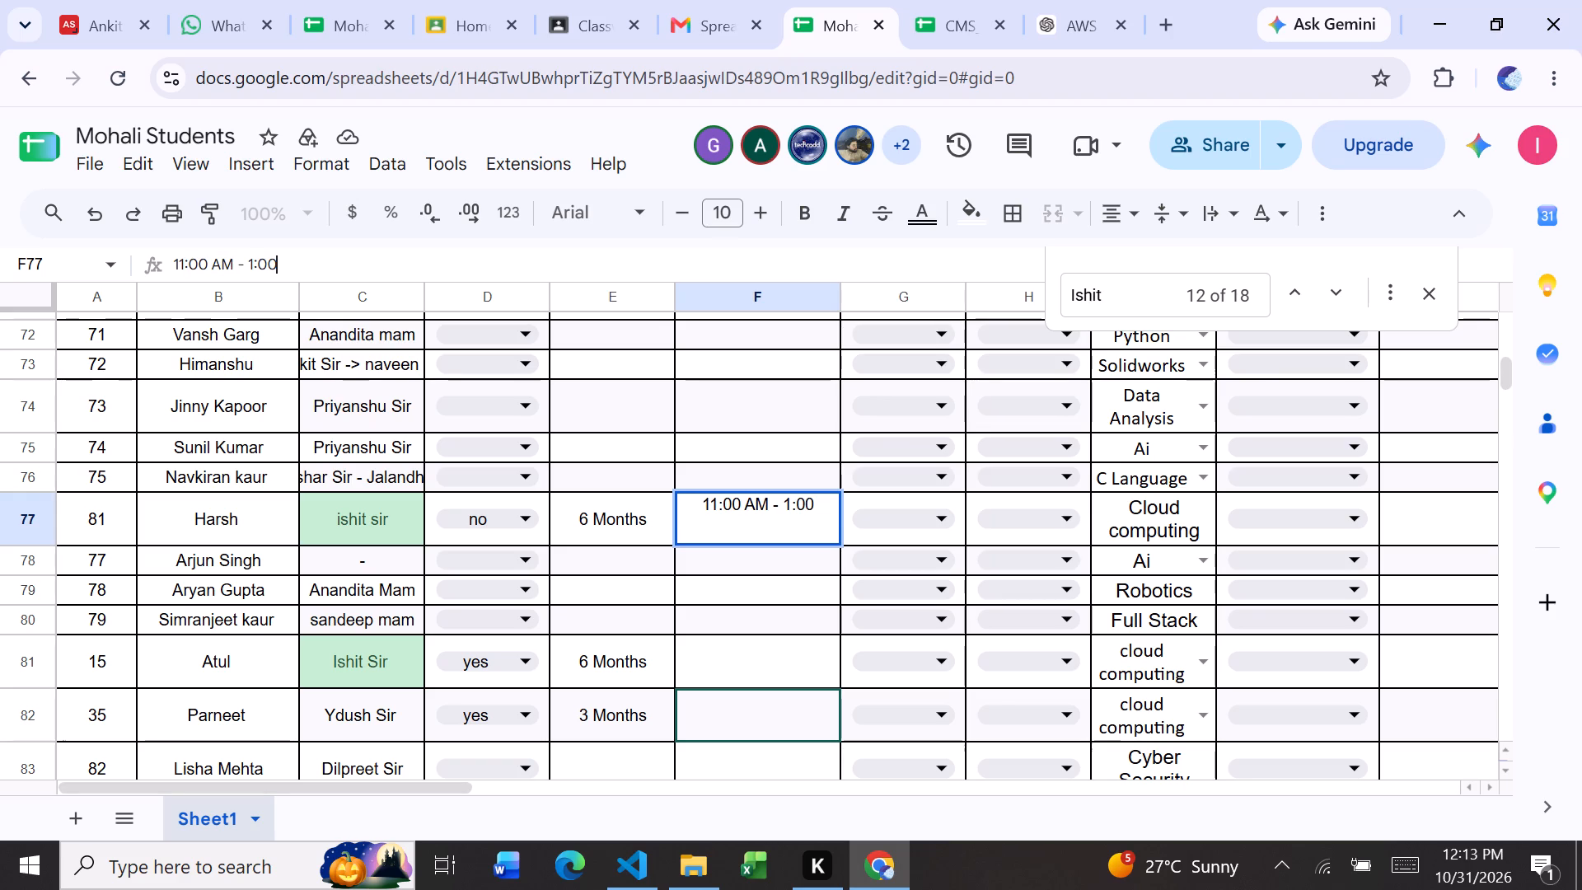
{"action": "key", "text": "space"}
{"action": "type", "text": "PM"}
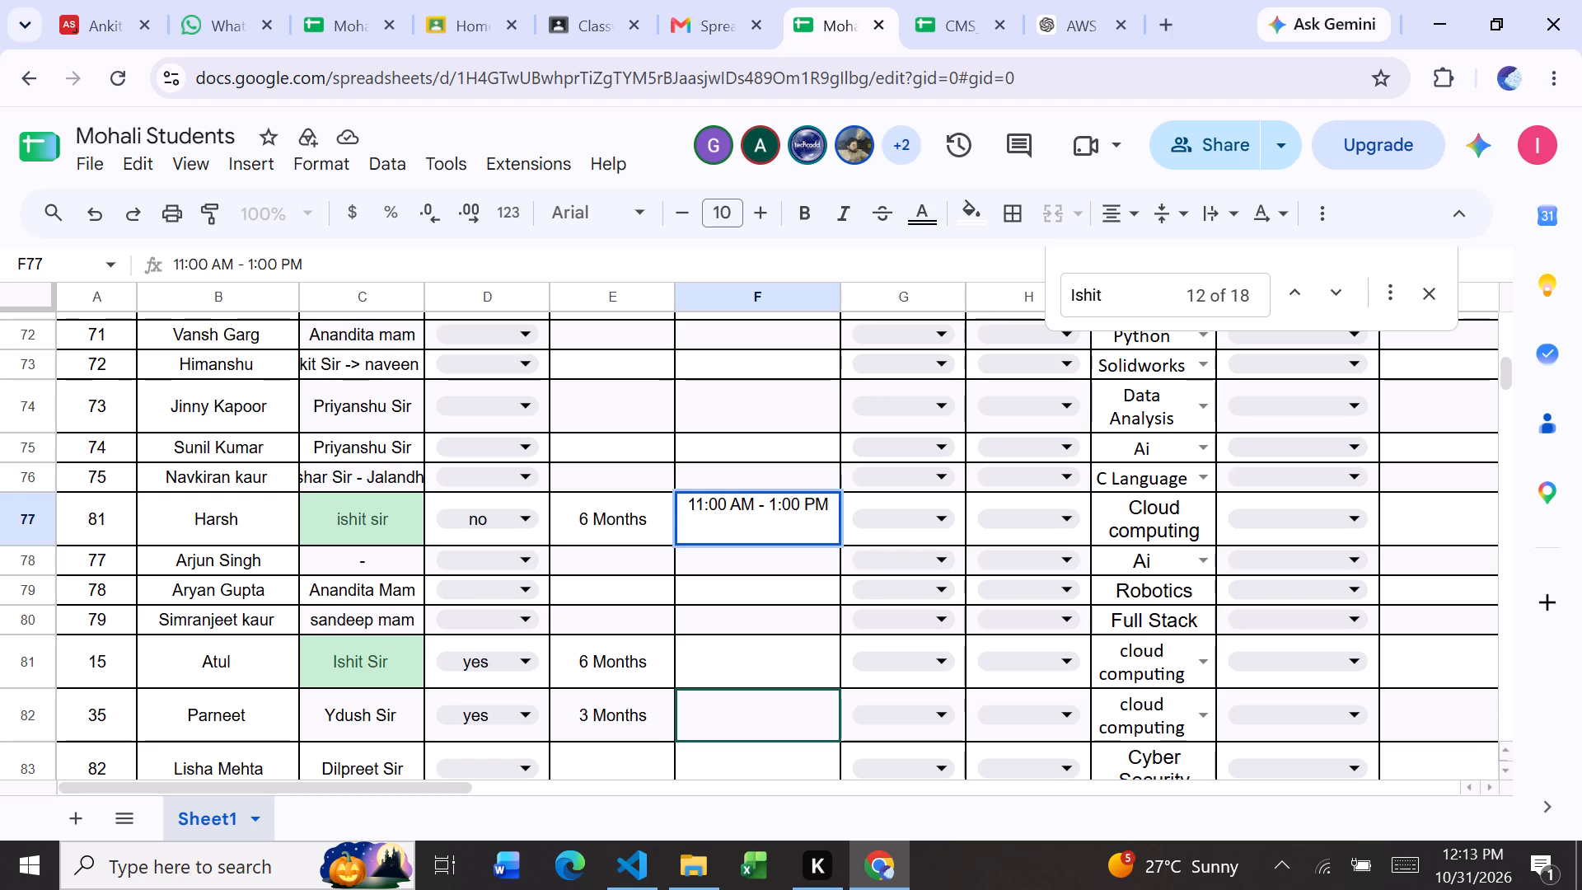
{"action": "key", "text": "Return"}
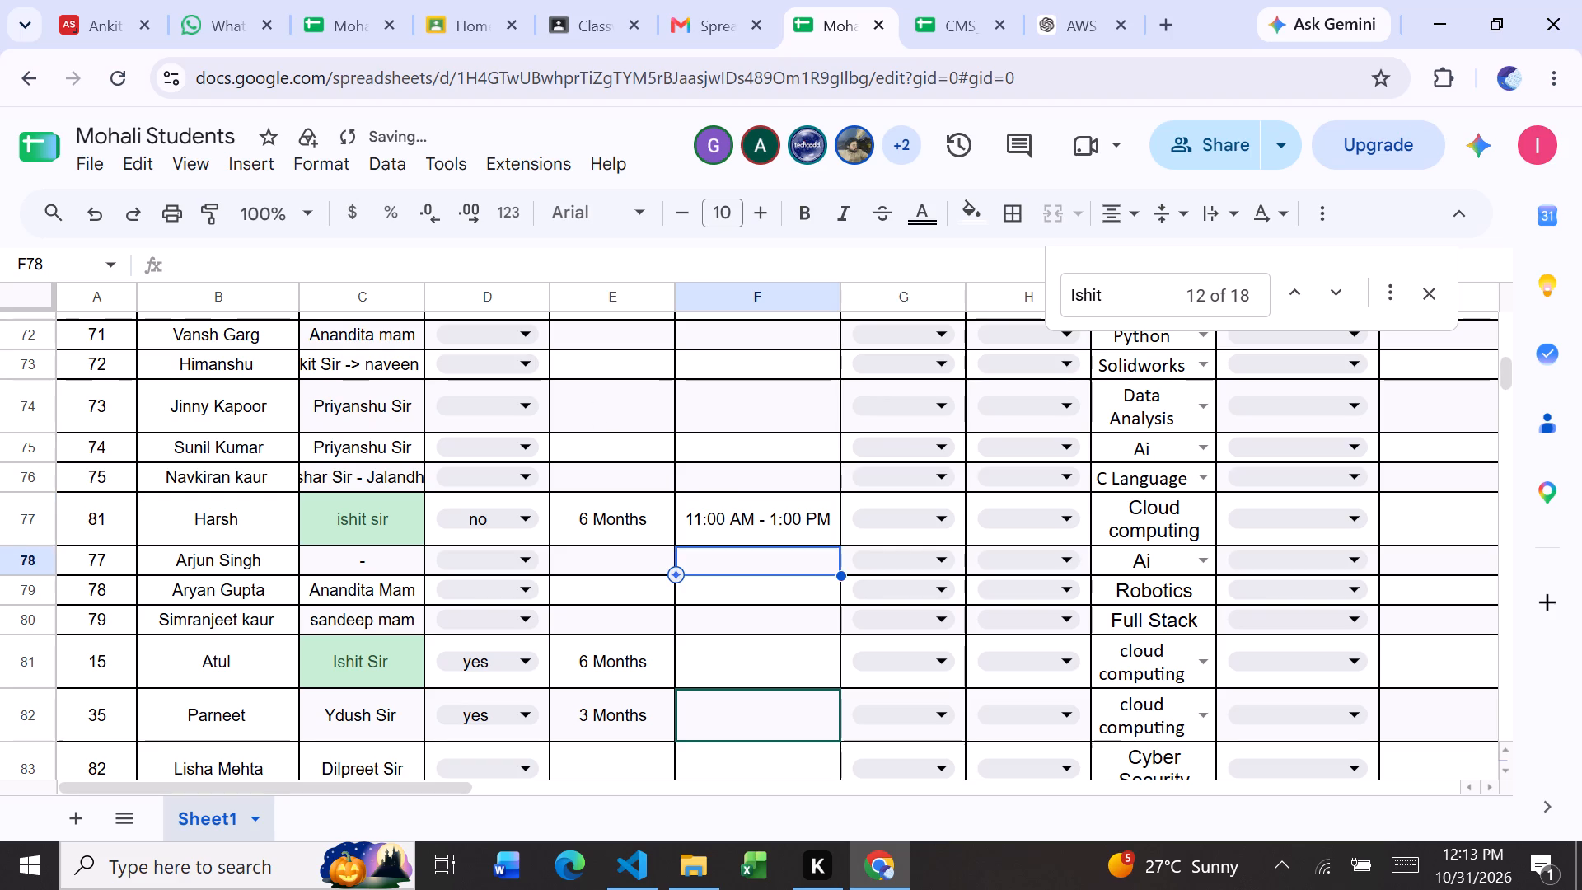
Fill in row 77: Status Active (Join Regular Class), Mode of Class Offline and class shift No.
{"action": "left_click", "coordinate": [867, 519]}
{"action": "left_click", "coordinate": [873, 569]}
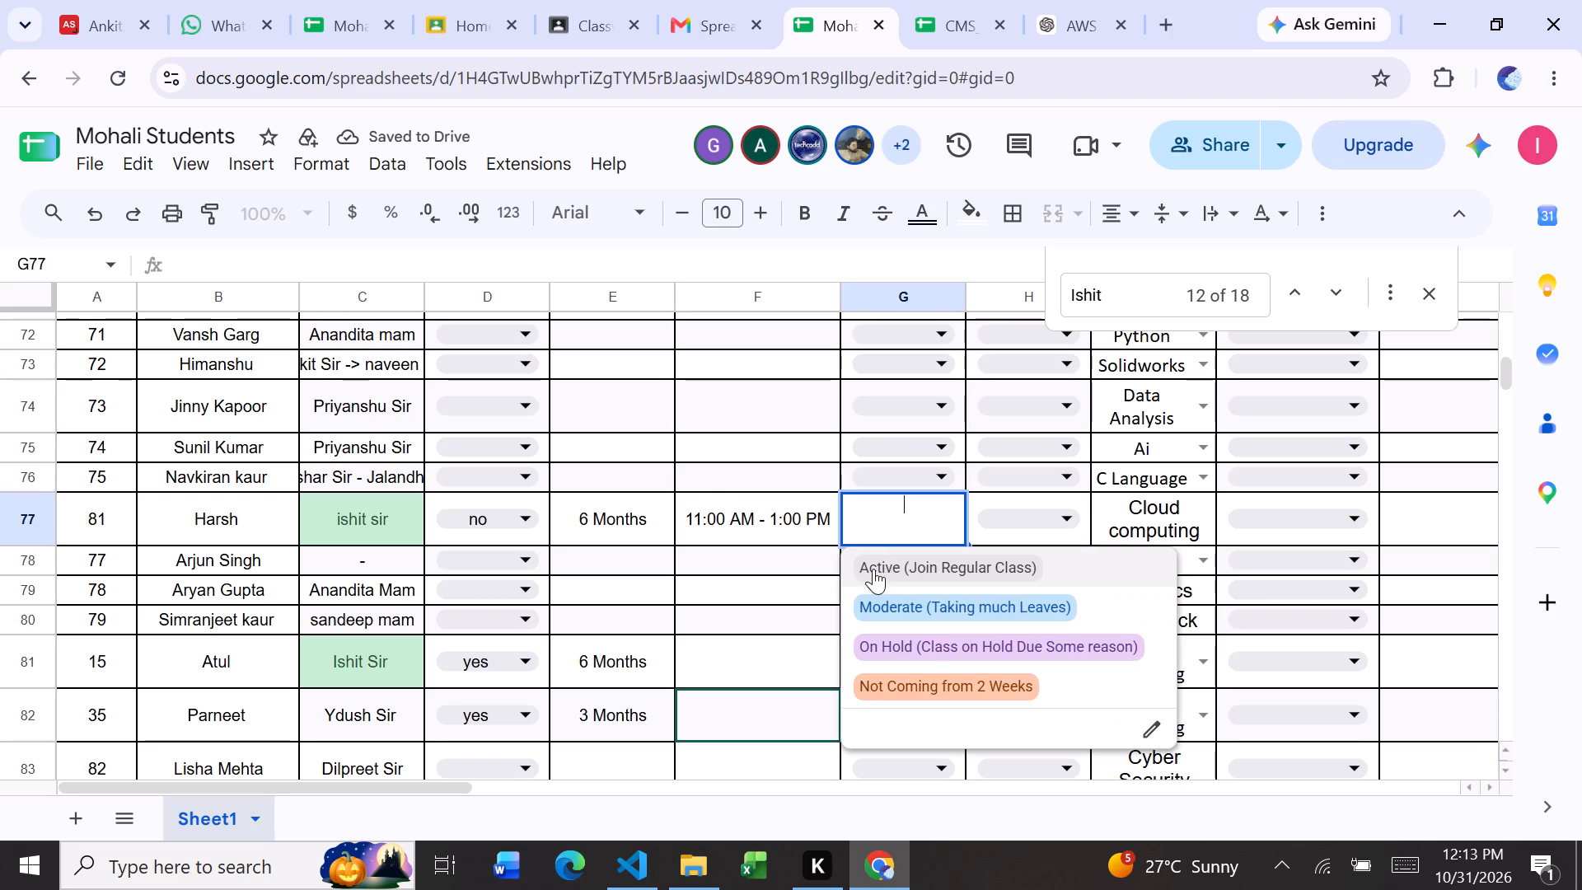
{"action": "left_click_drag", "start_coordinate": [1000, 518], "coordinate": [1013, 578]}
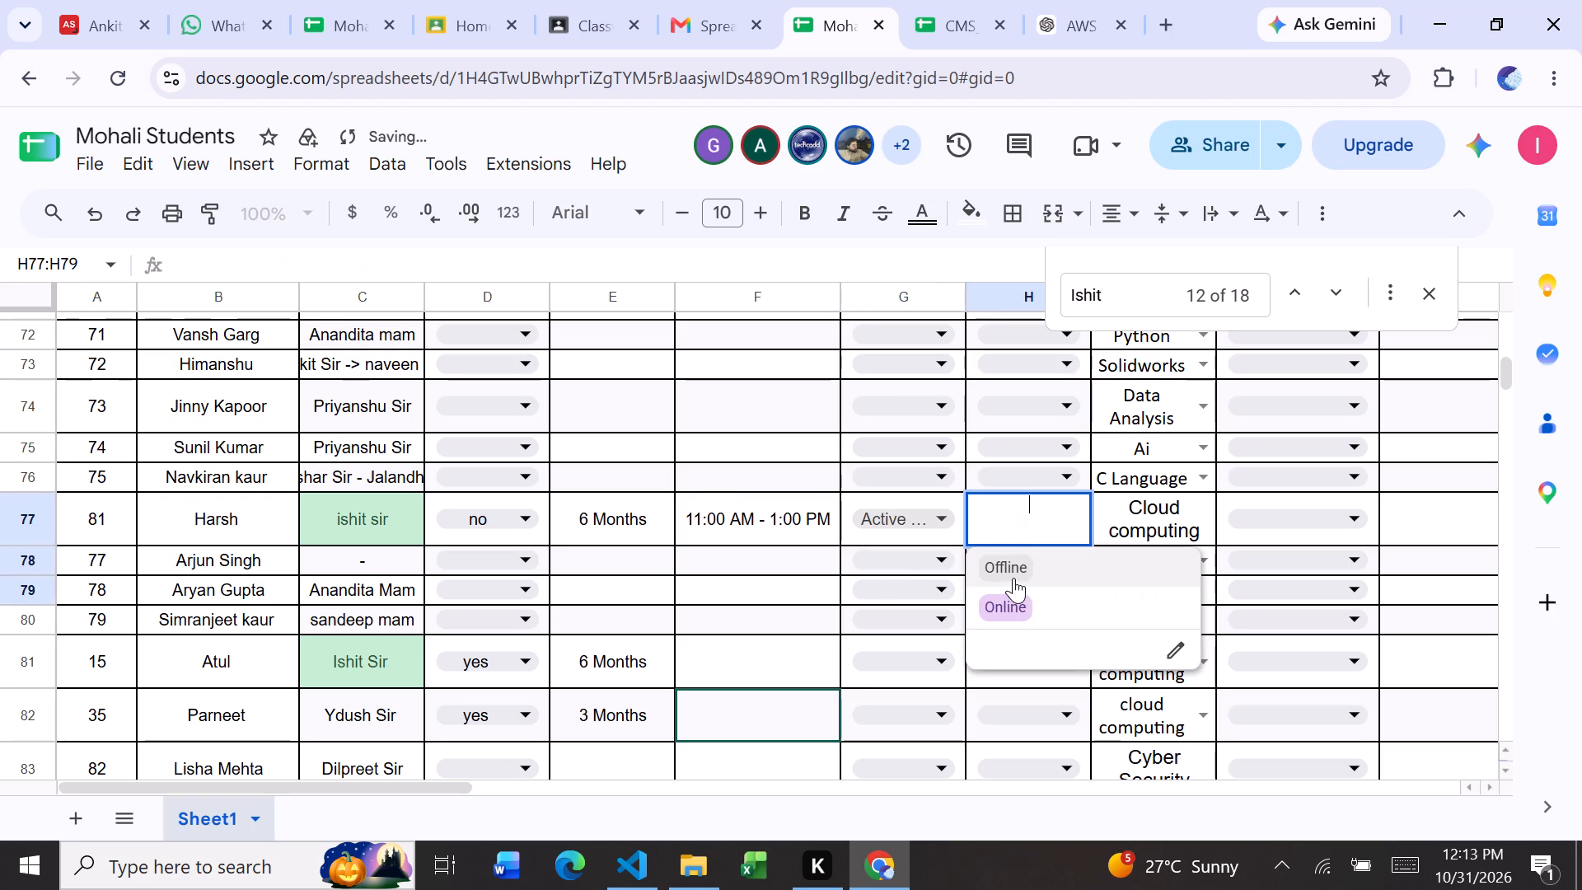
{"action": "left_click_drag", "start_coordinate": [1013, 578], "coordinate": [1012, 576]}
{"action": "left_click", "coordinate": [1012, 576]}
{"action": "left_click", "coordinate": [1277, 508]}
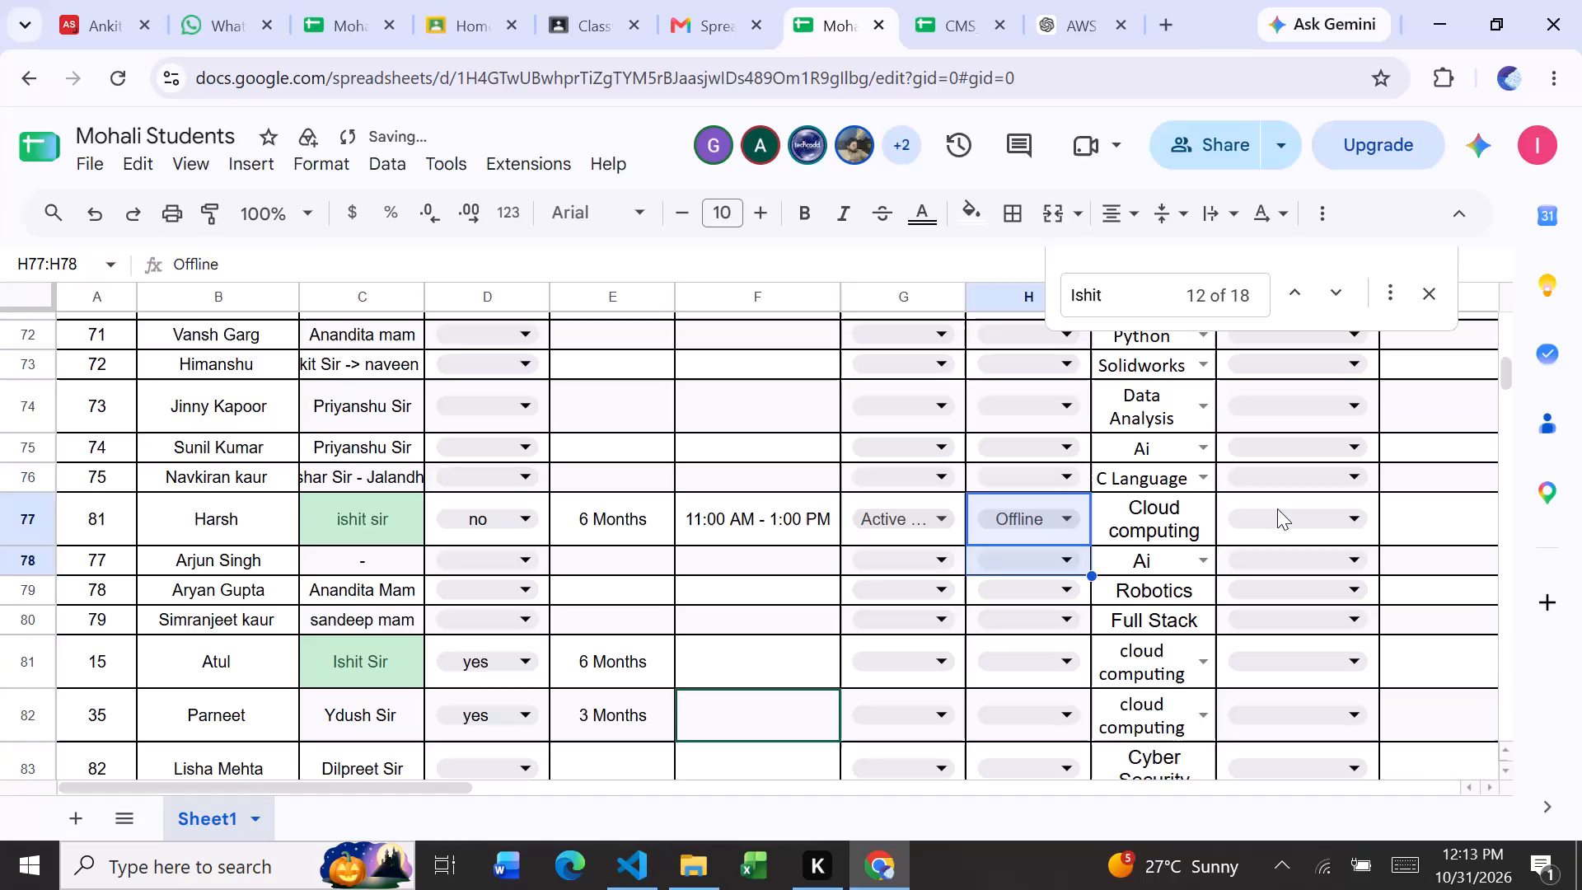
{"action": "double_click", "coordinate": [1277, 508]}
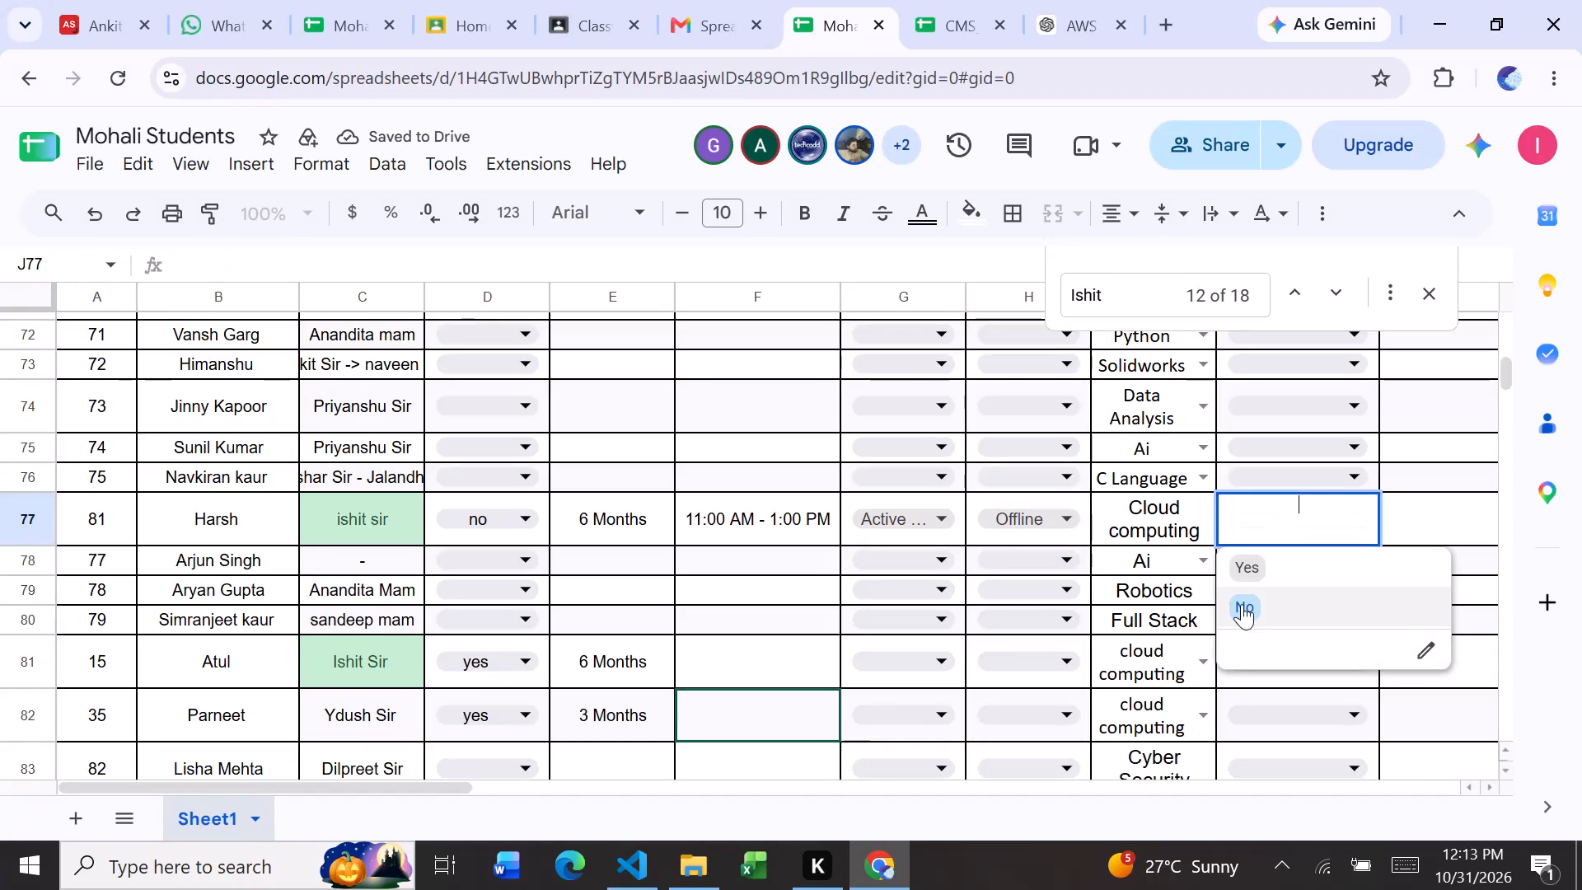
{"action": "left_click", "coordinate": [1242, 604]}
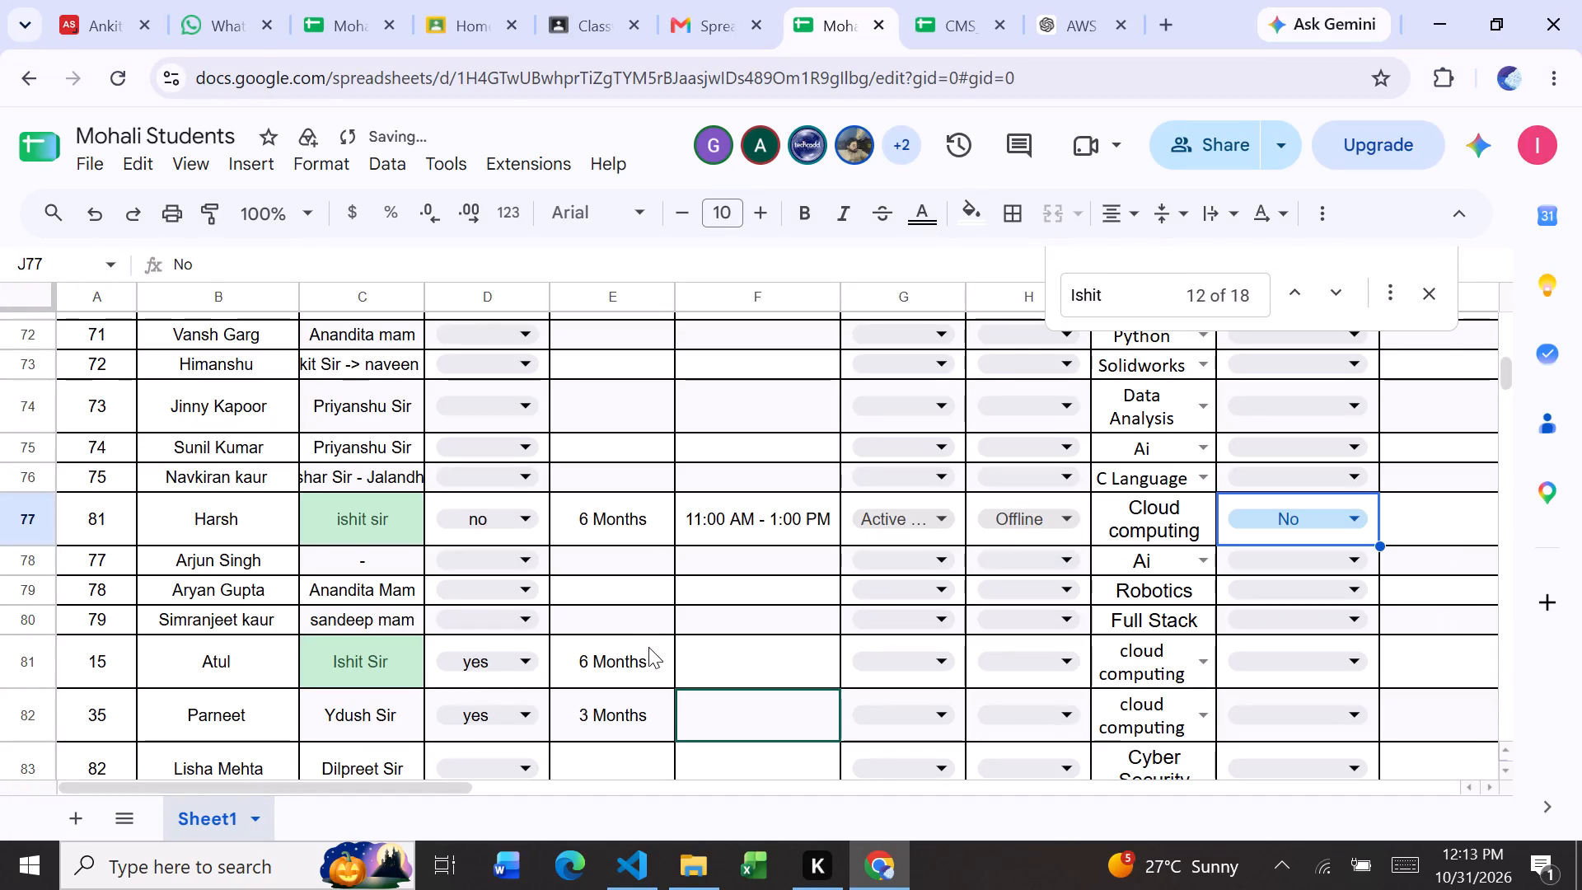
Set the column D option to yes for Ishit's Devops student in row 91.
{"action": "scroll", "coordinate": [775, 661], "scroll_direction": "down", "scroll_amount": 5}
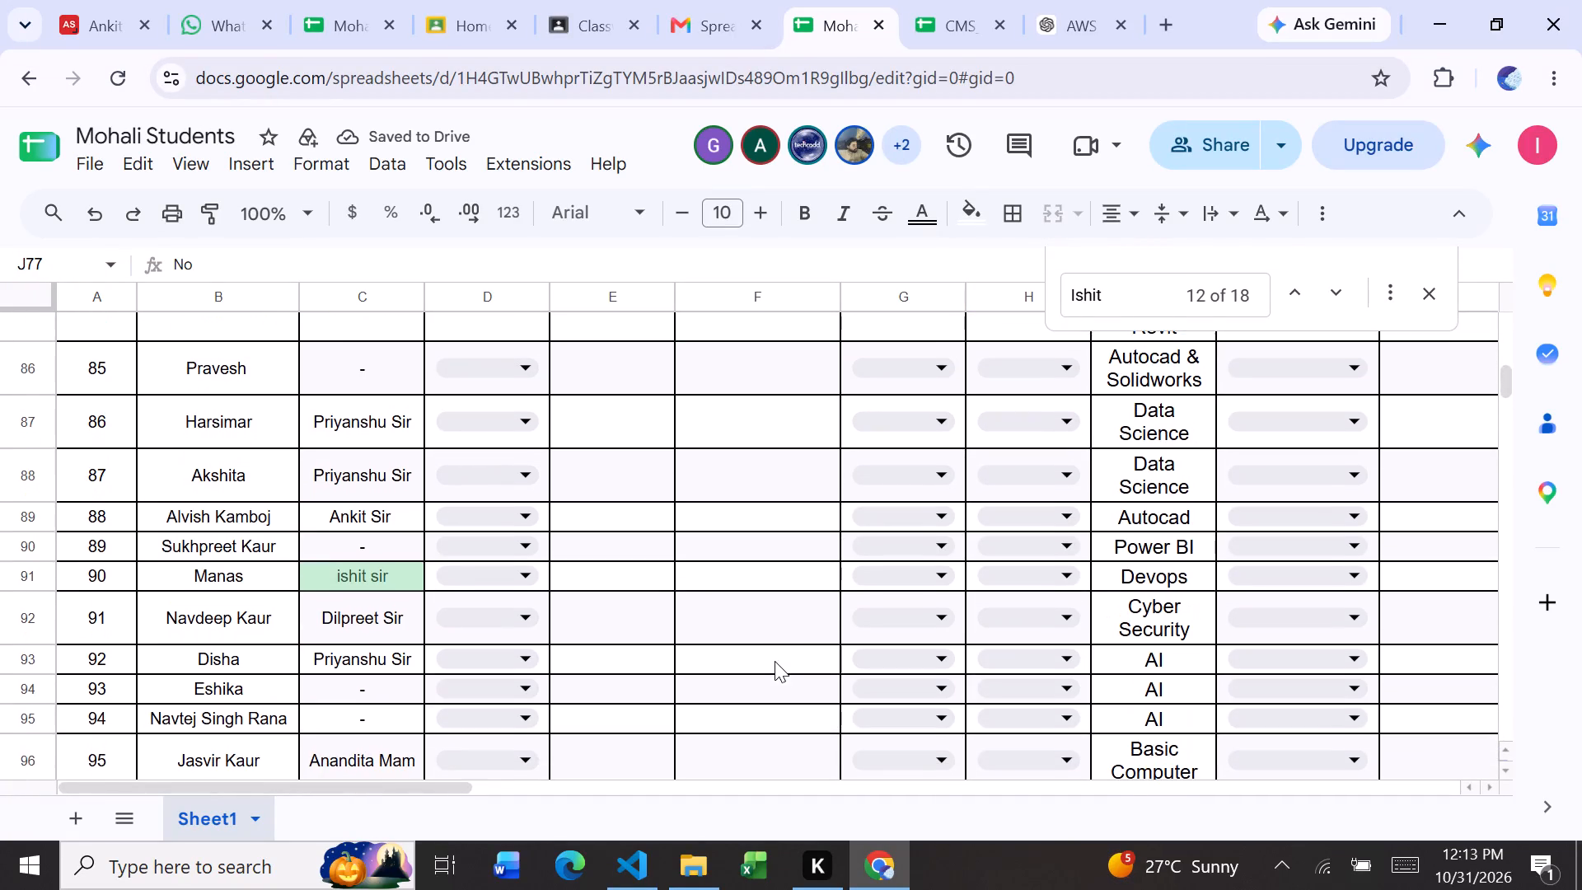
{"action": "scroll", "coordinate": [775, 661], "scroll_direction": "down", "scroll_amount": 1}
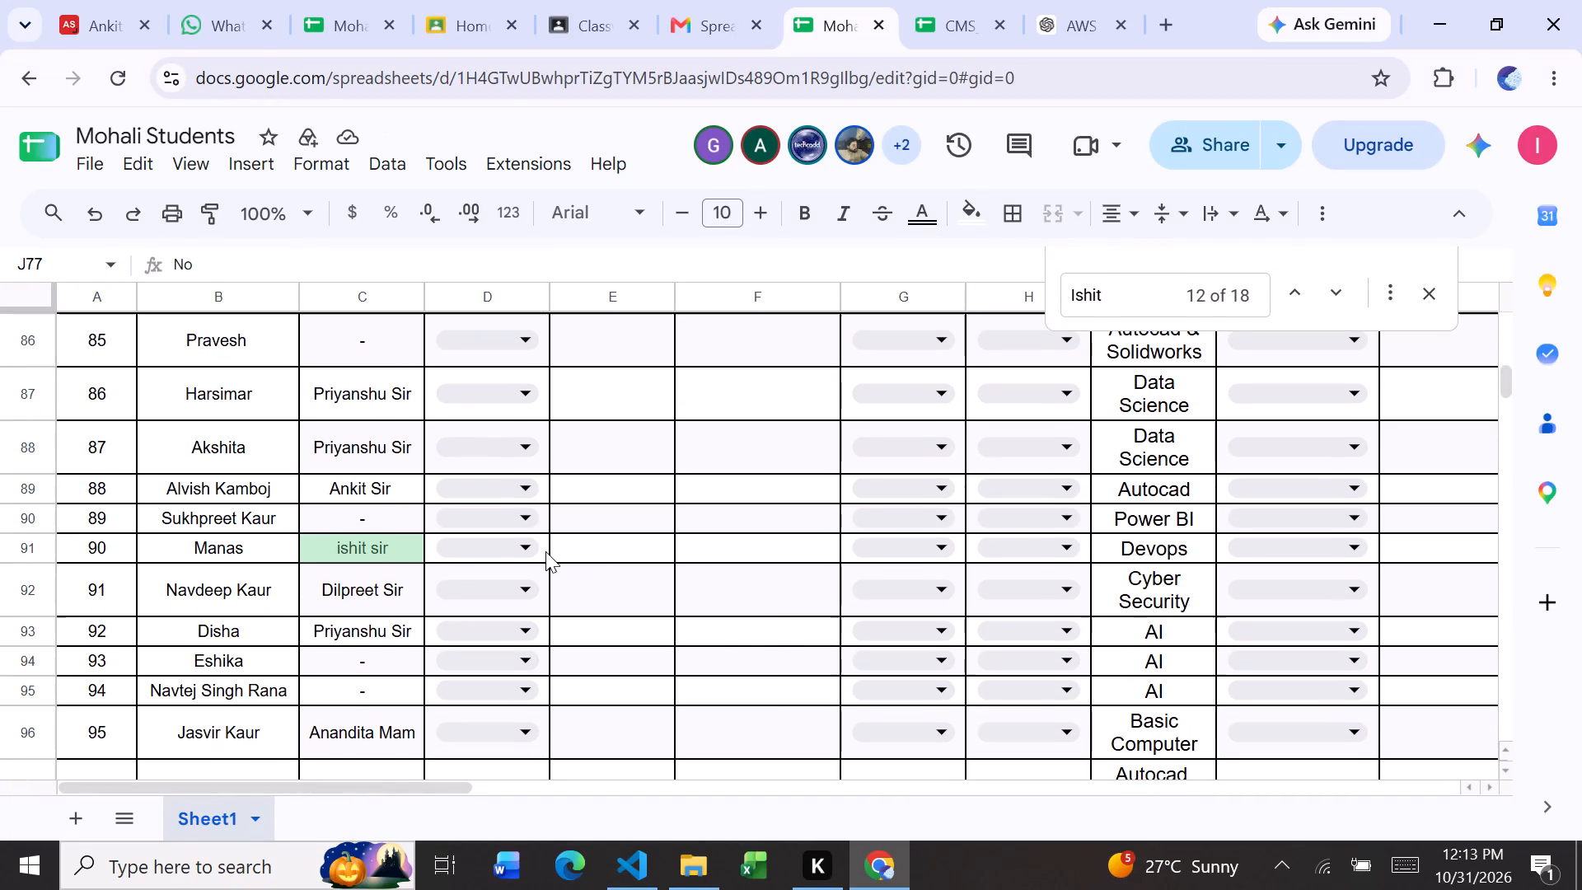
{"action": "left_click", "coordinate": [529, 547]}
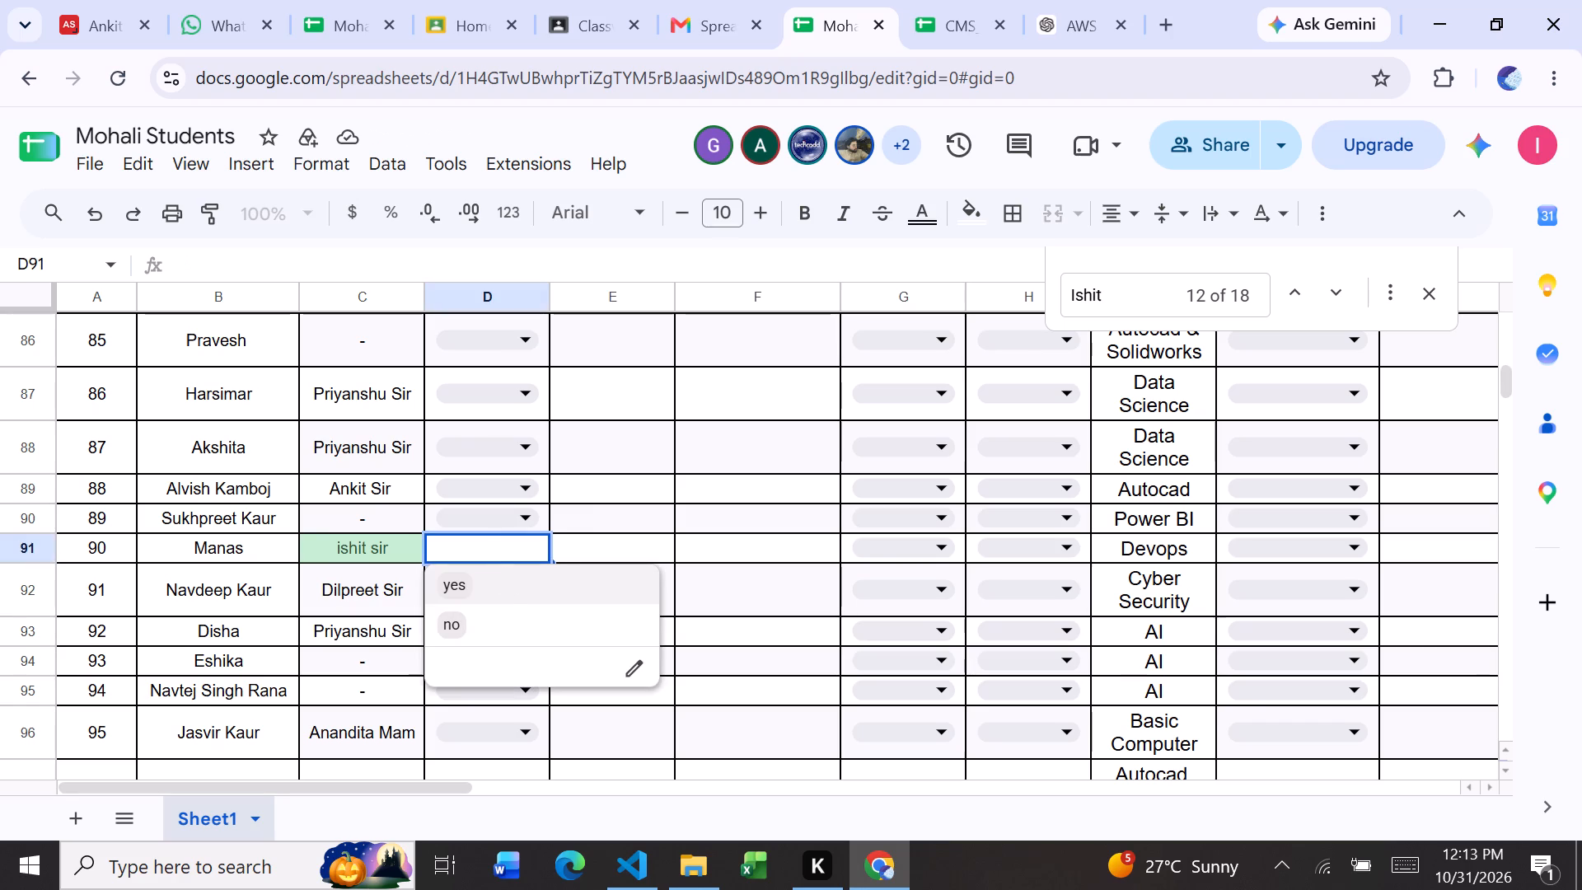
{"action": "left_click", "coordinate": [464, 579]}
Change the column D option to no for Ishit's Devops student in row 91.
{"action": "scroll", "coordinate": [464, 579], "scroll_direction": "up", "scroll_amount": 3}
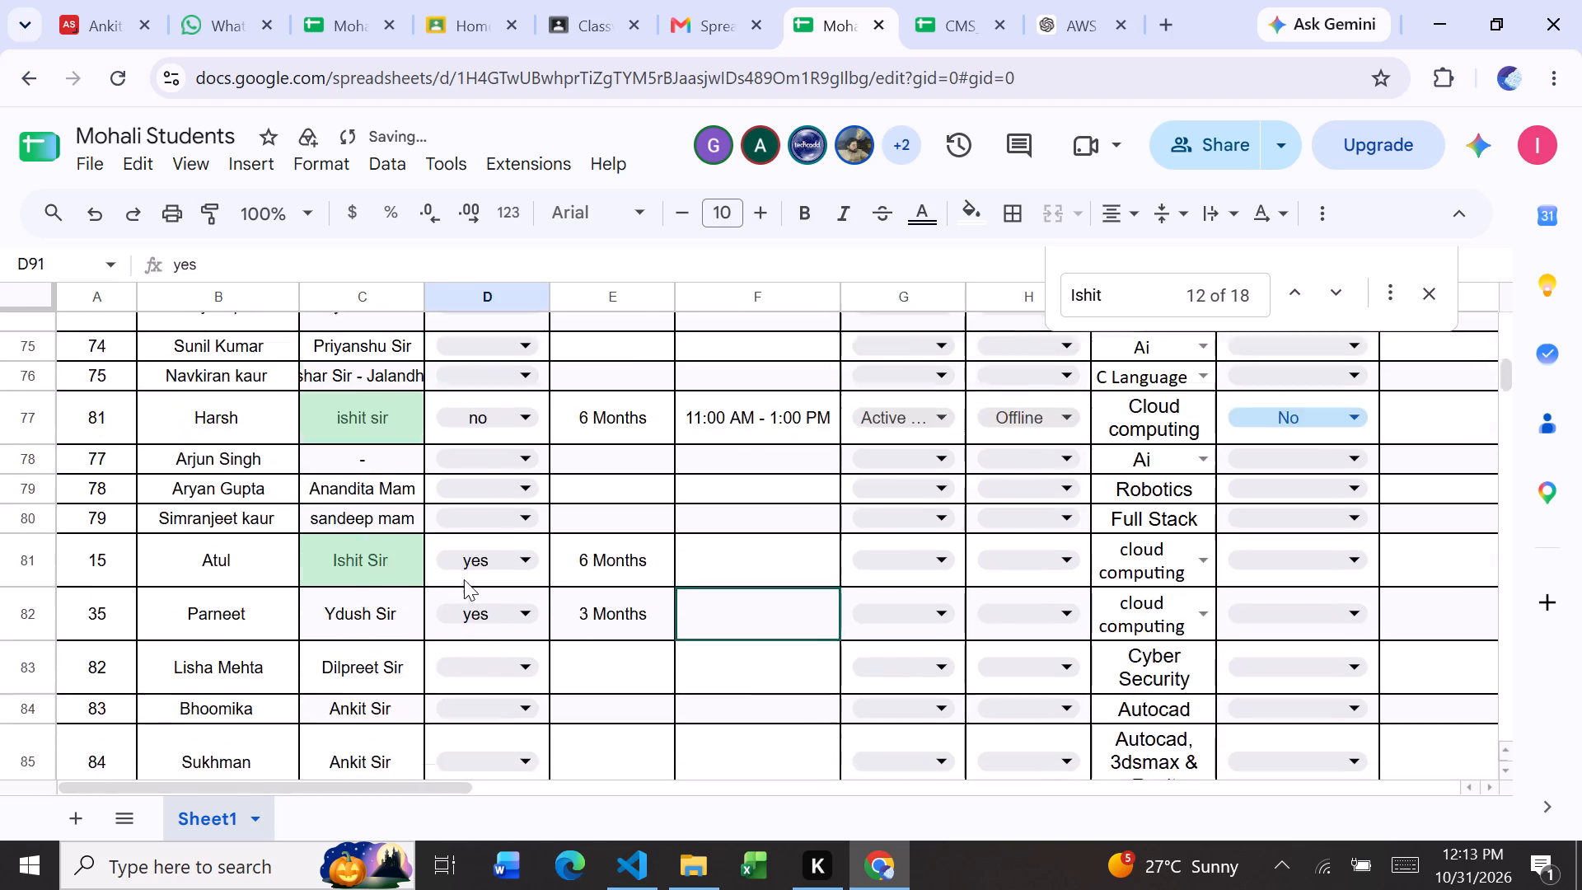
{"action": "scroll", "coordinate": [464, 579], "scroll_direction": "down", "scroll_amount": 4}
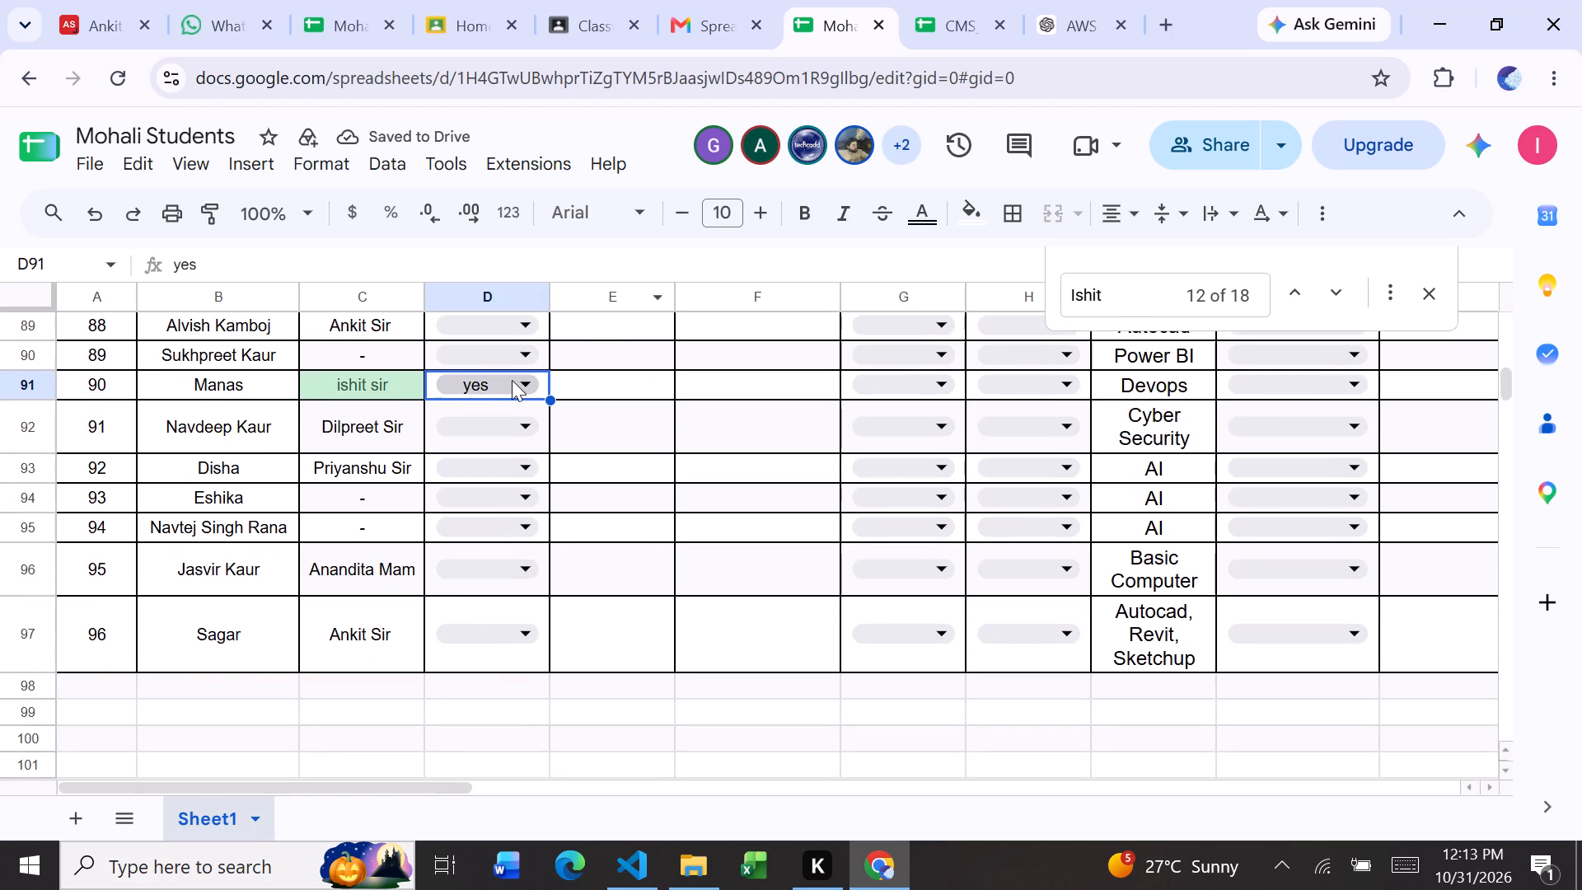
{"action": "left_click", "coordinate": [522, 383]}
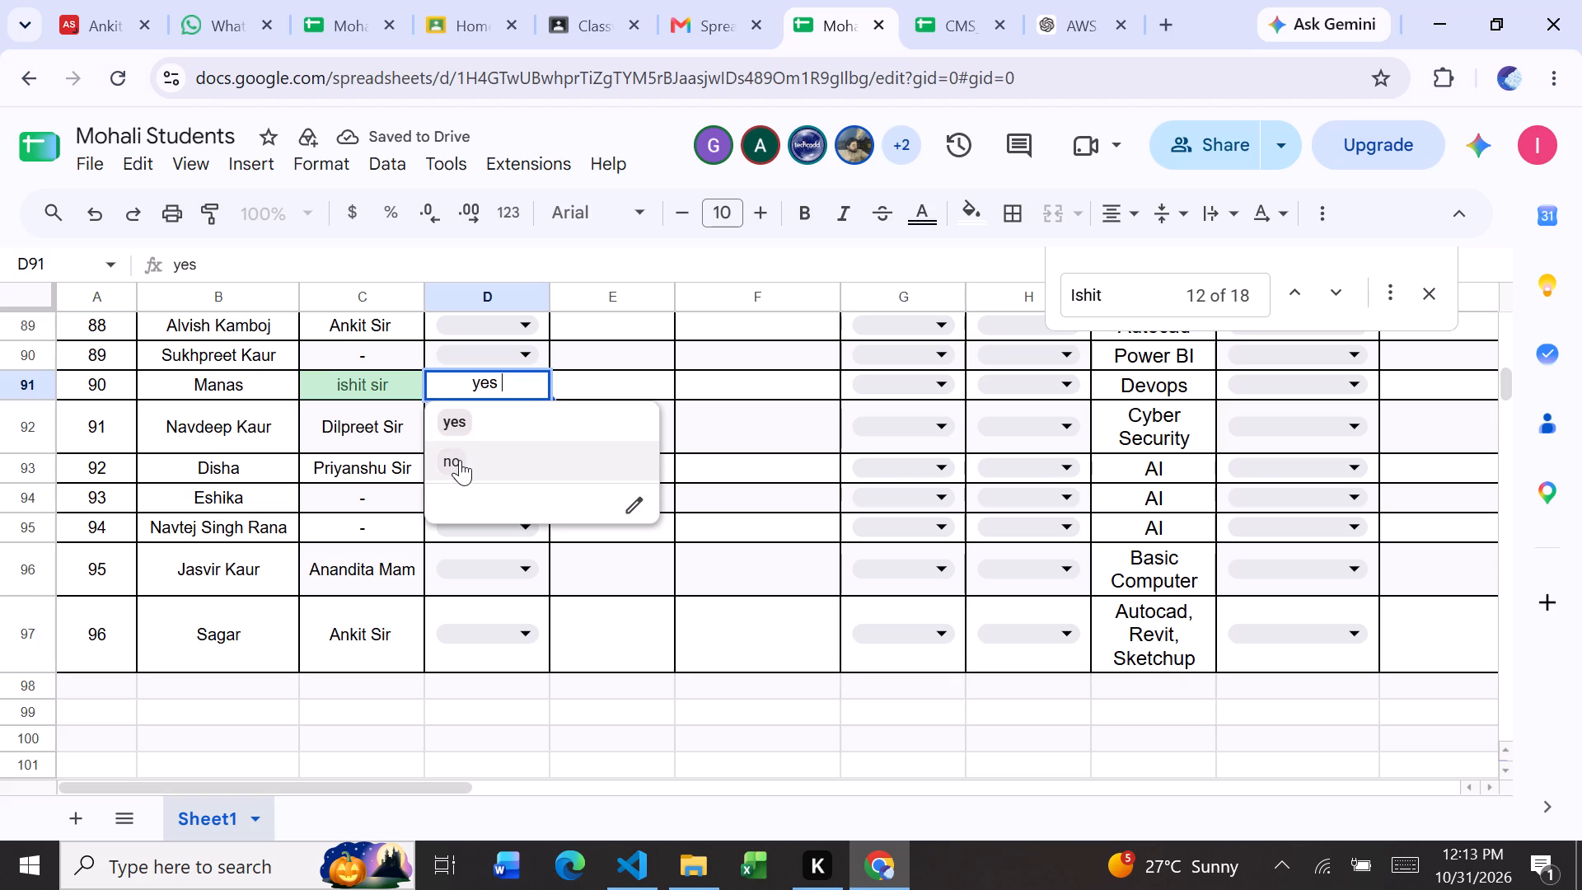
{"action": "left_click", "coordinate": [460, 460]}
Enter the course duration 6 Months for Ishit's Devops student in row 91.
{"action": "scroll", "coordinate": [658, 410], "scroll_direction": "up", "scroll_amount": 4}
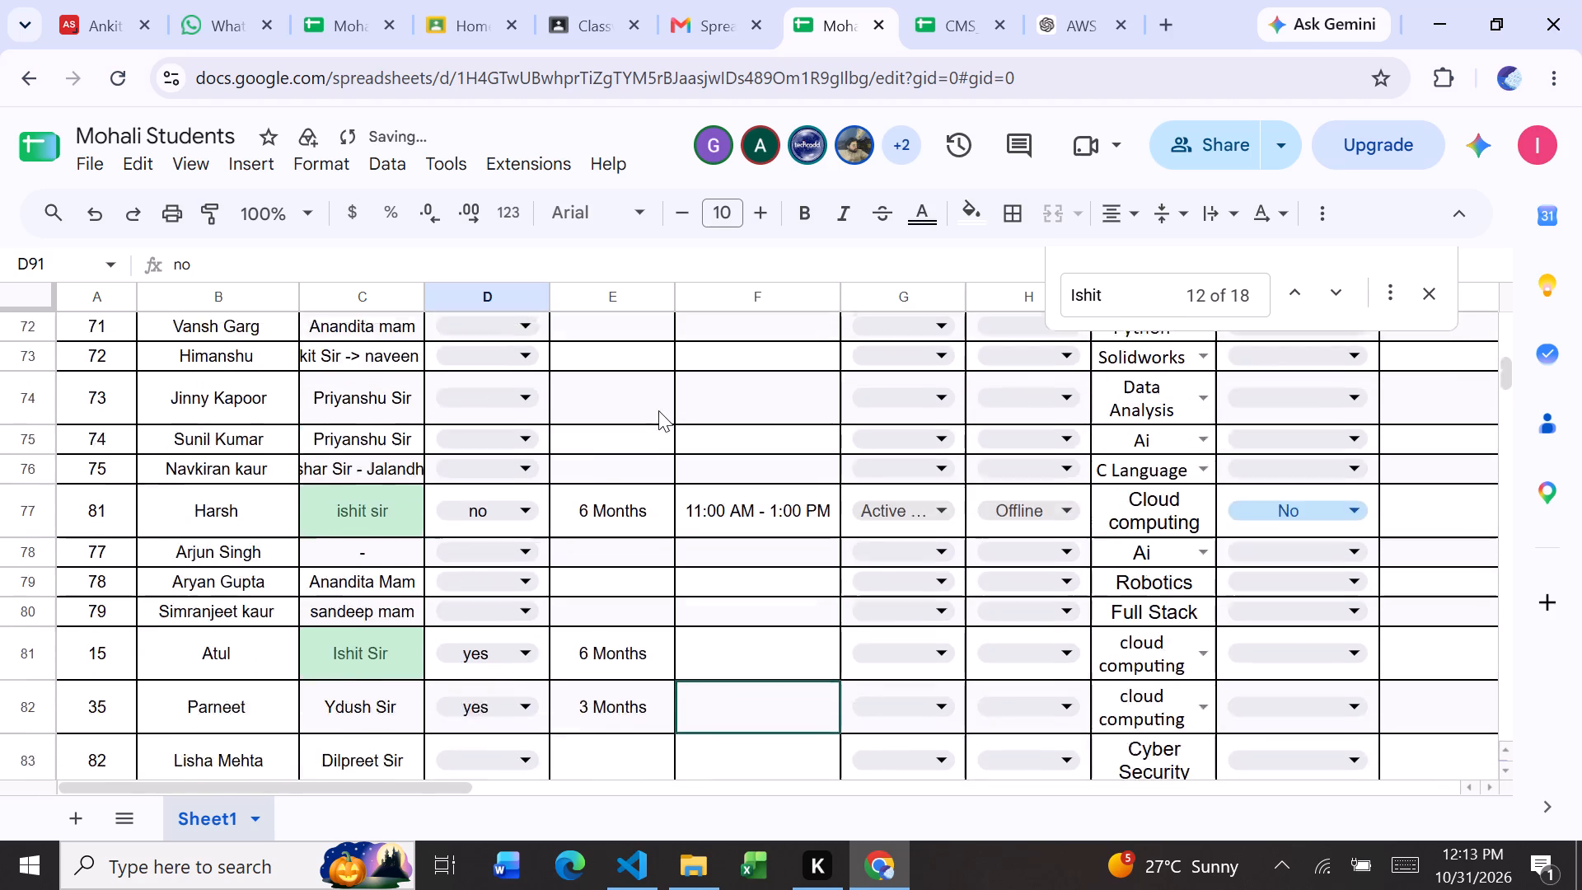
{"action": "scroll", "coordinate": [658, 410], "scroll_direction": "up", "scroll_amount": 2}
{"action": "scroll", "coordinate": [658, 410], "scroll_direction": "down", "scroll_amount": 5}
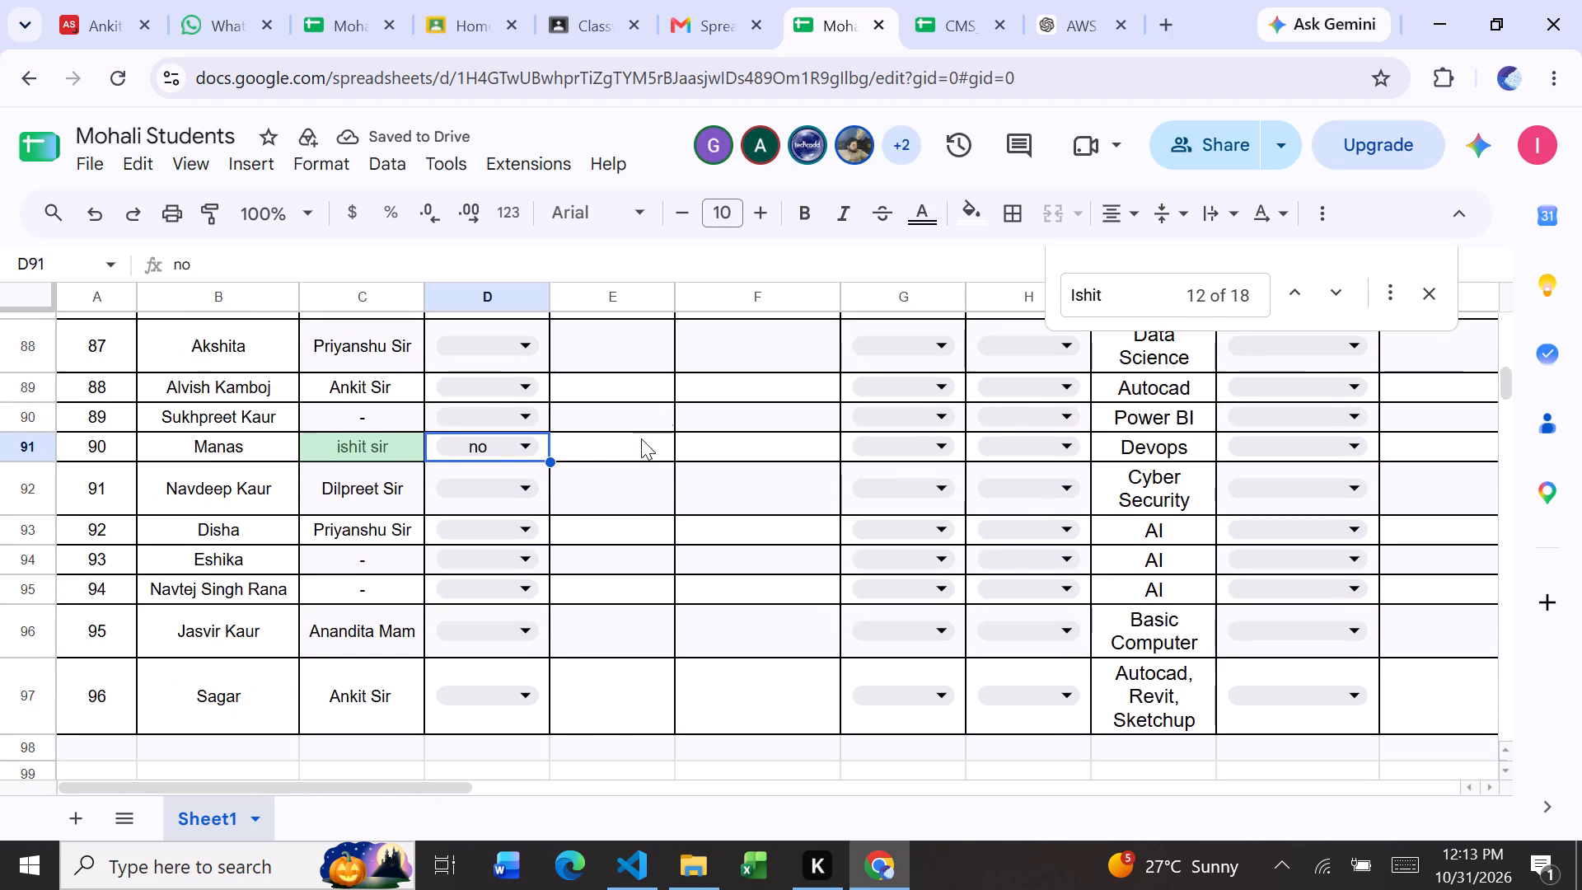
{"action": "left_click", "coordinate": [581, 438]}
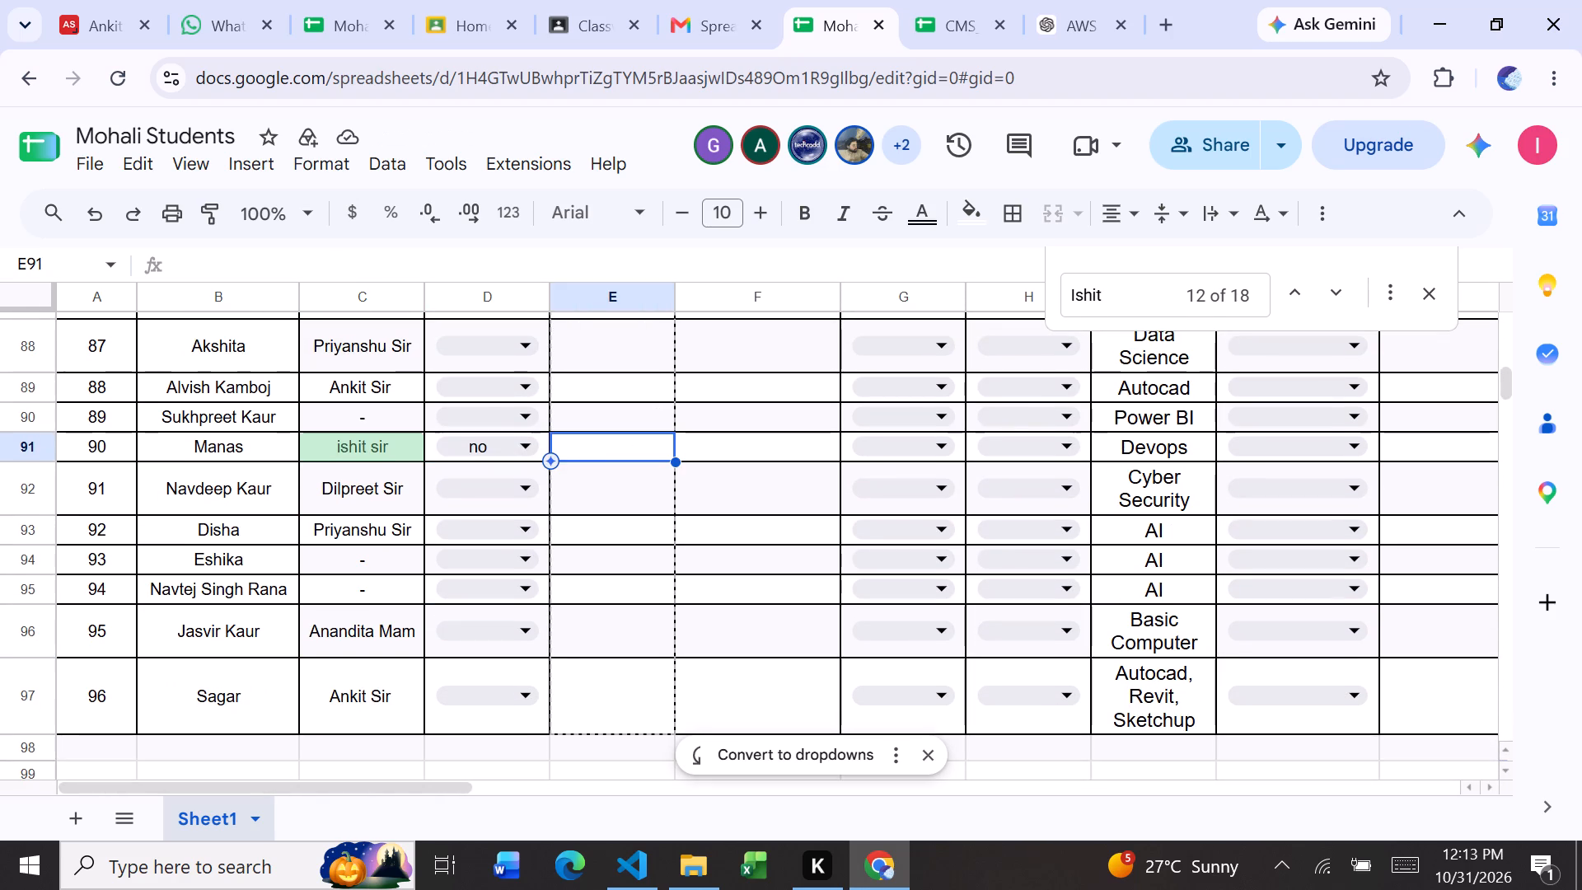
{"action": "left_click", "coordinate": [308, 262]}
{"action": "type", "text": "6"}
{"action": "key", "text": "space"}
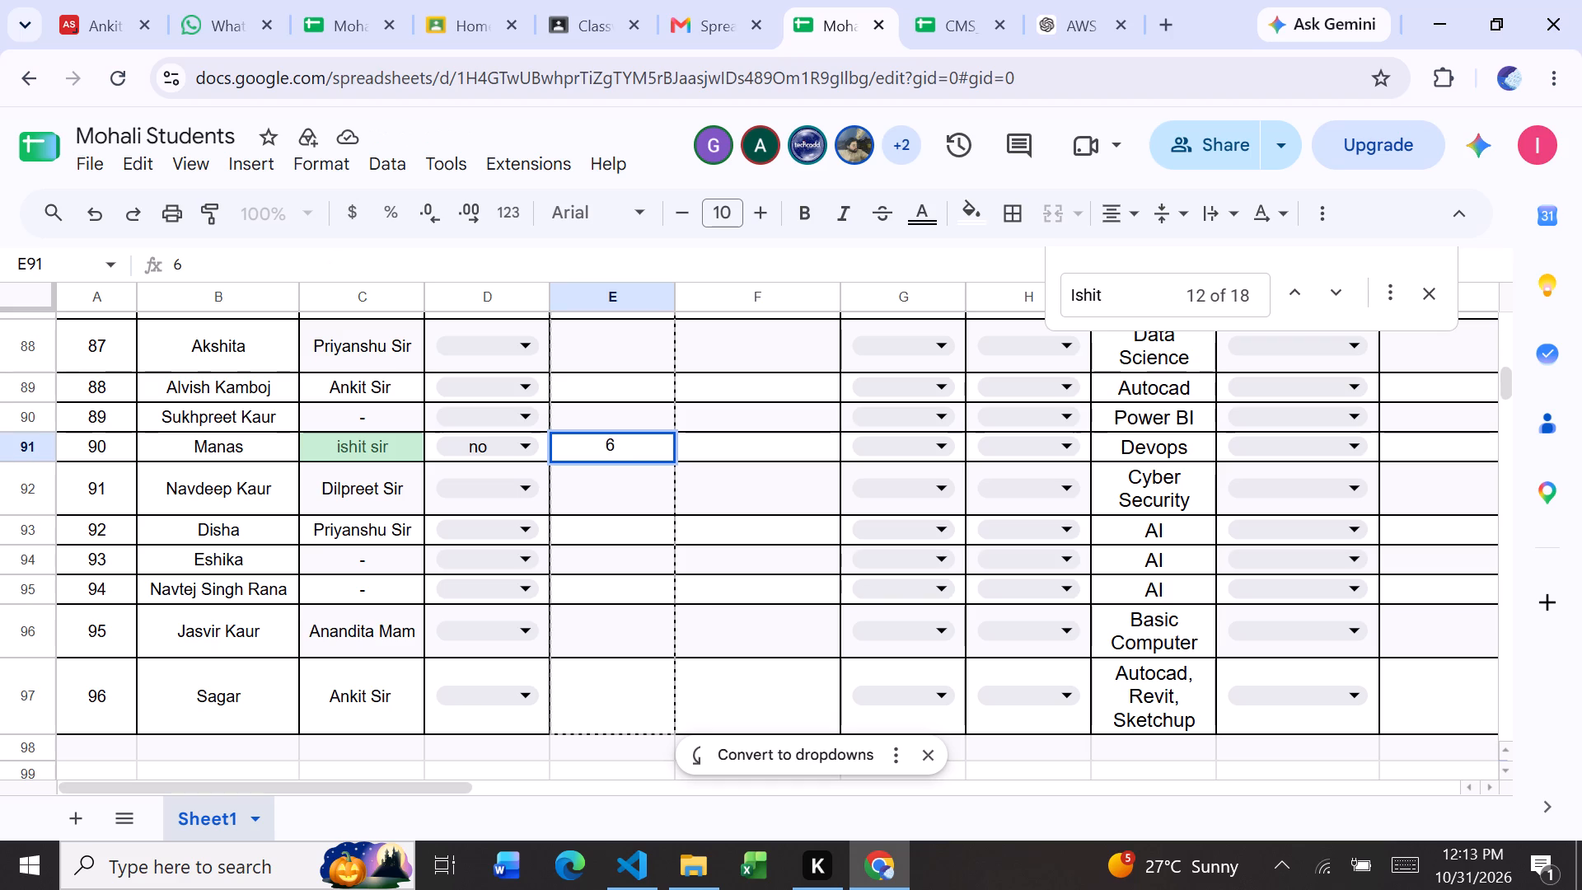
{"action": "key", "text": "shift+m"}
{"action": "key", "text": "BackSpace"}
{"action": "key", "text": "m"}
{"action": "type", "text": "onths"}
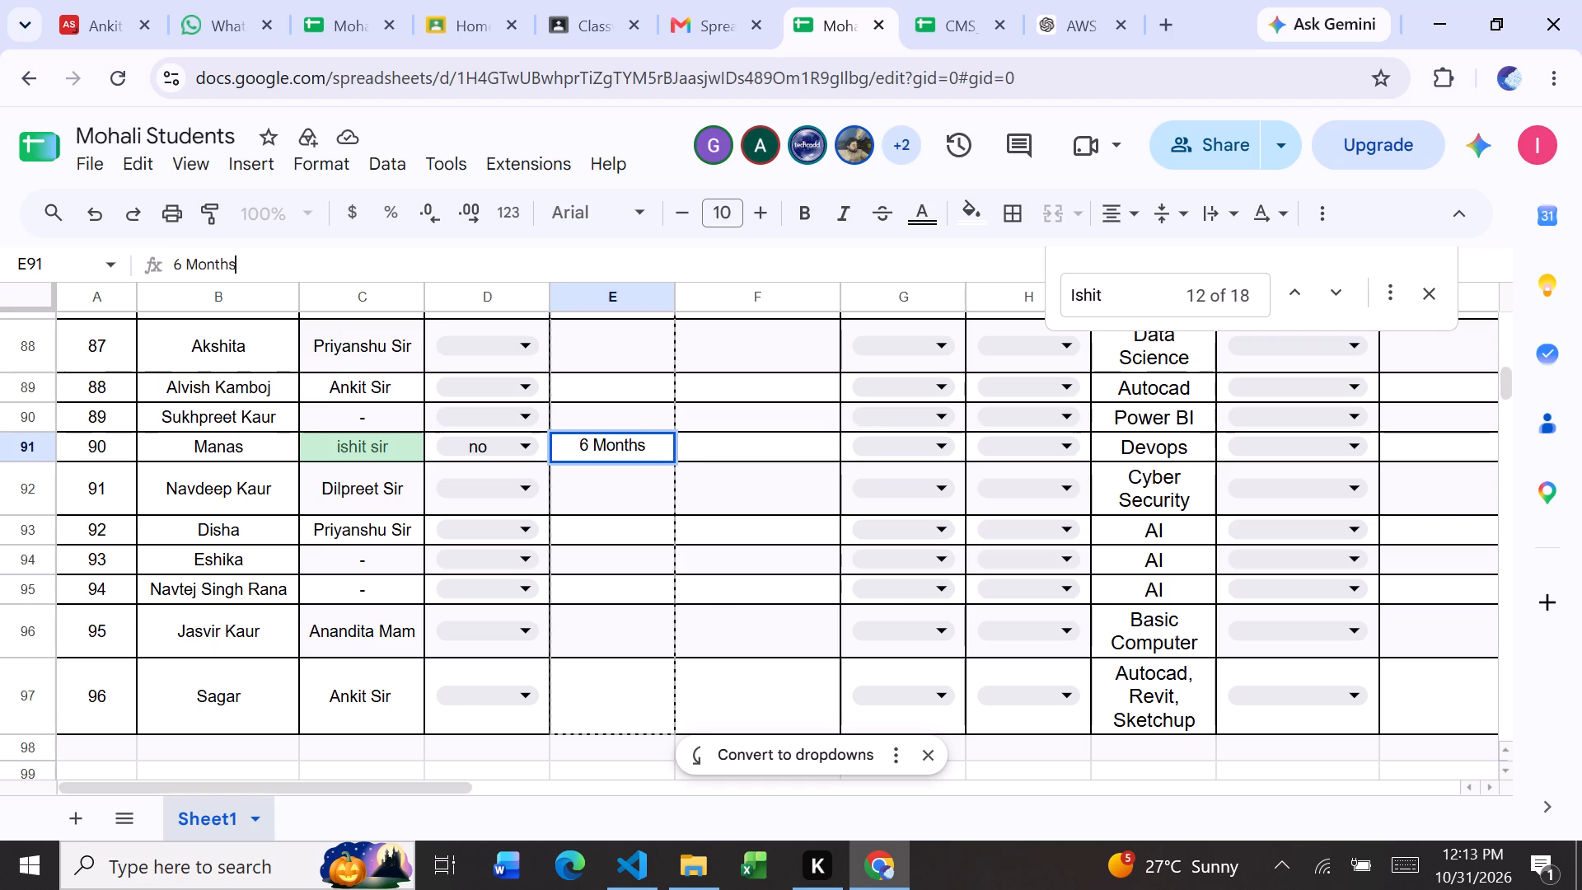
{"action": "key", "text": "Return"}
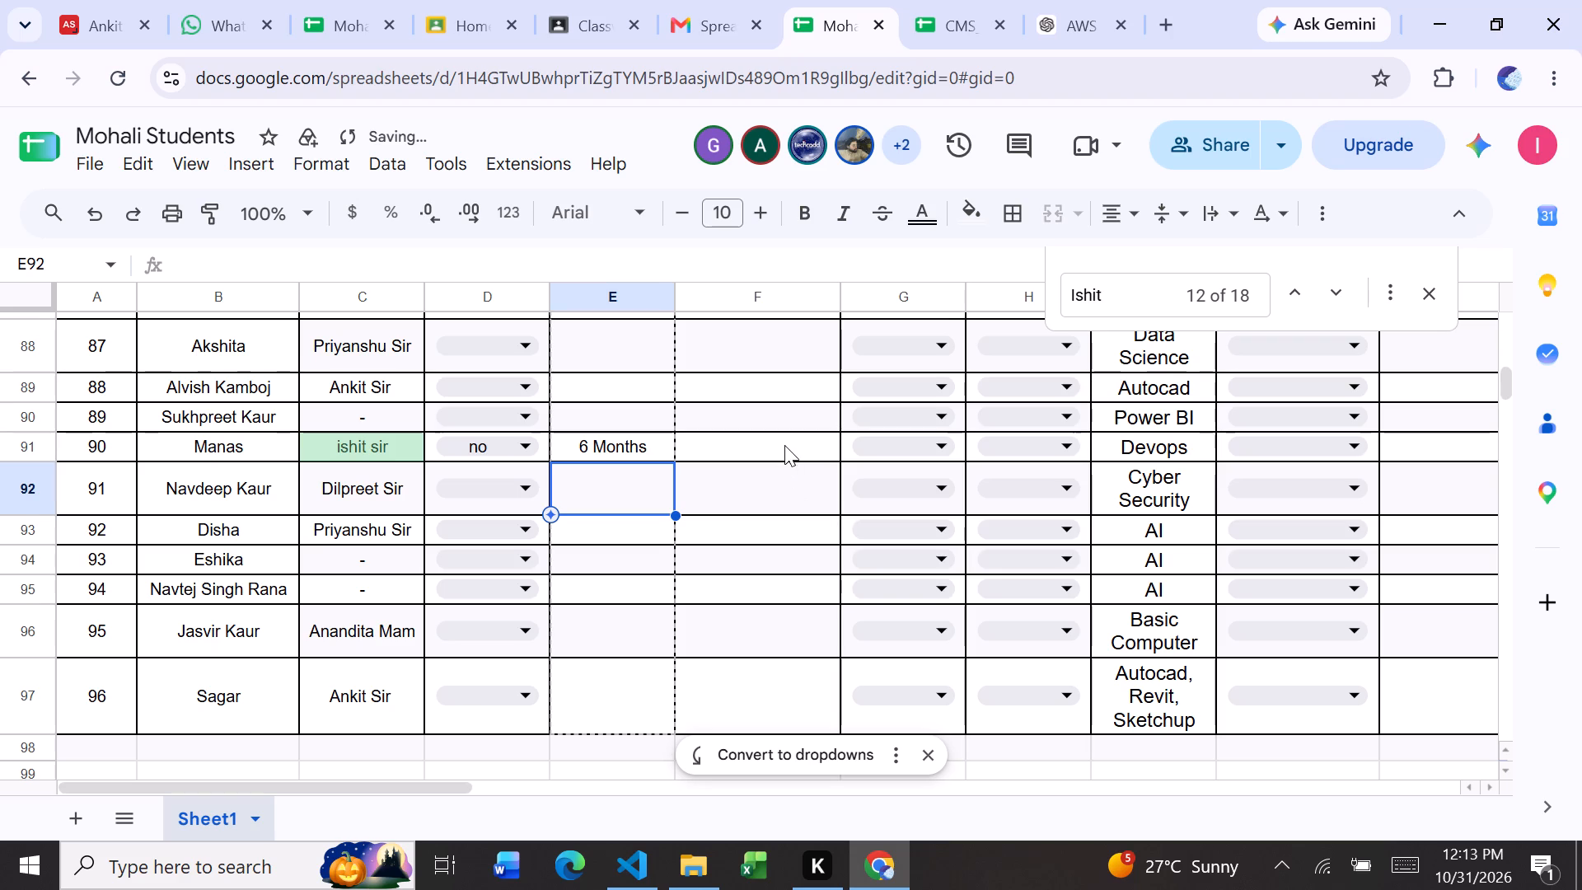
Fill in row 91: Status Active (Join Regular Class) and Mode of Class Offline.
{"action": "left_click", "coordinate": [786, 445]}
{"action": "left_click", "coordinate": [901, 449]}
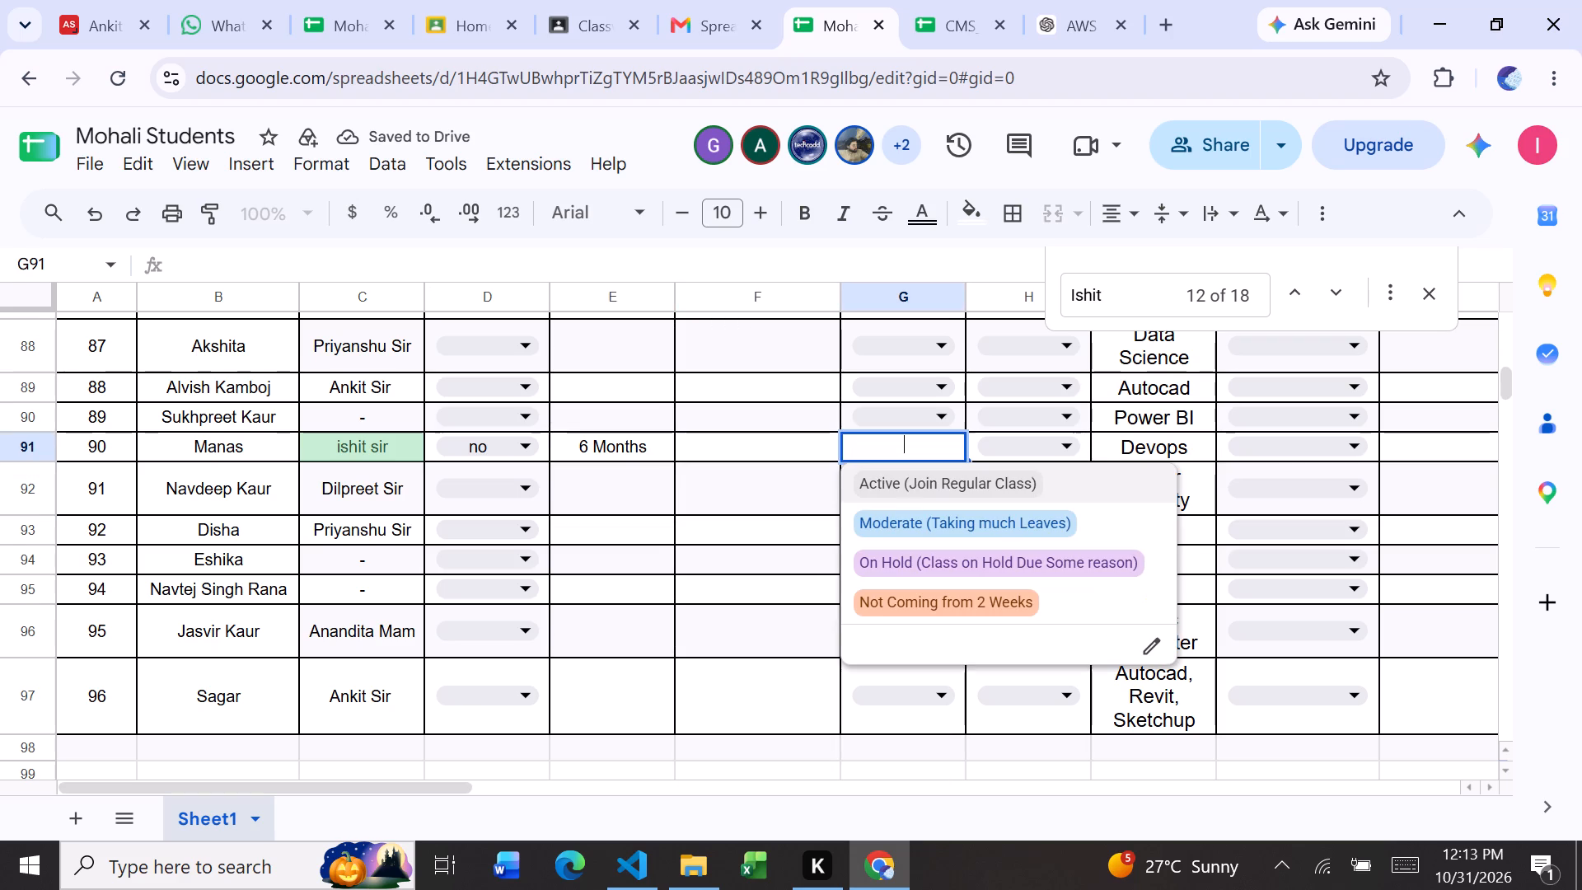
{"action": "left_click", "coordinate": [910, 481]}
{"action": "left_click", "coordinate": [1005, 443]}
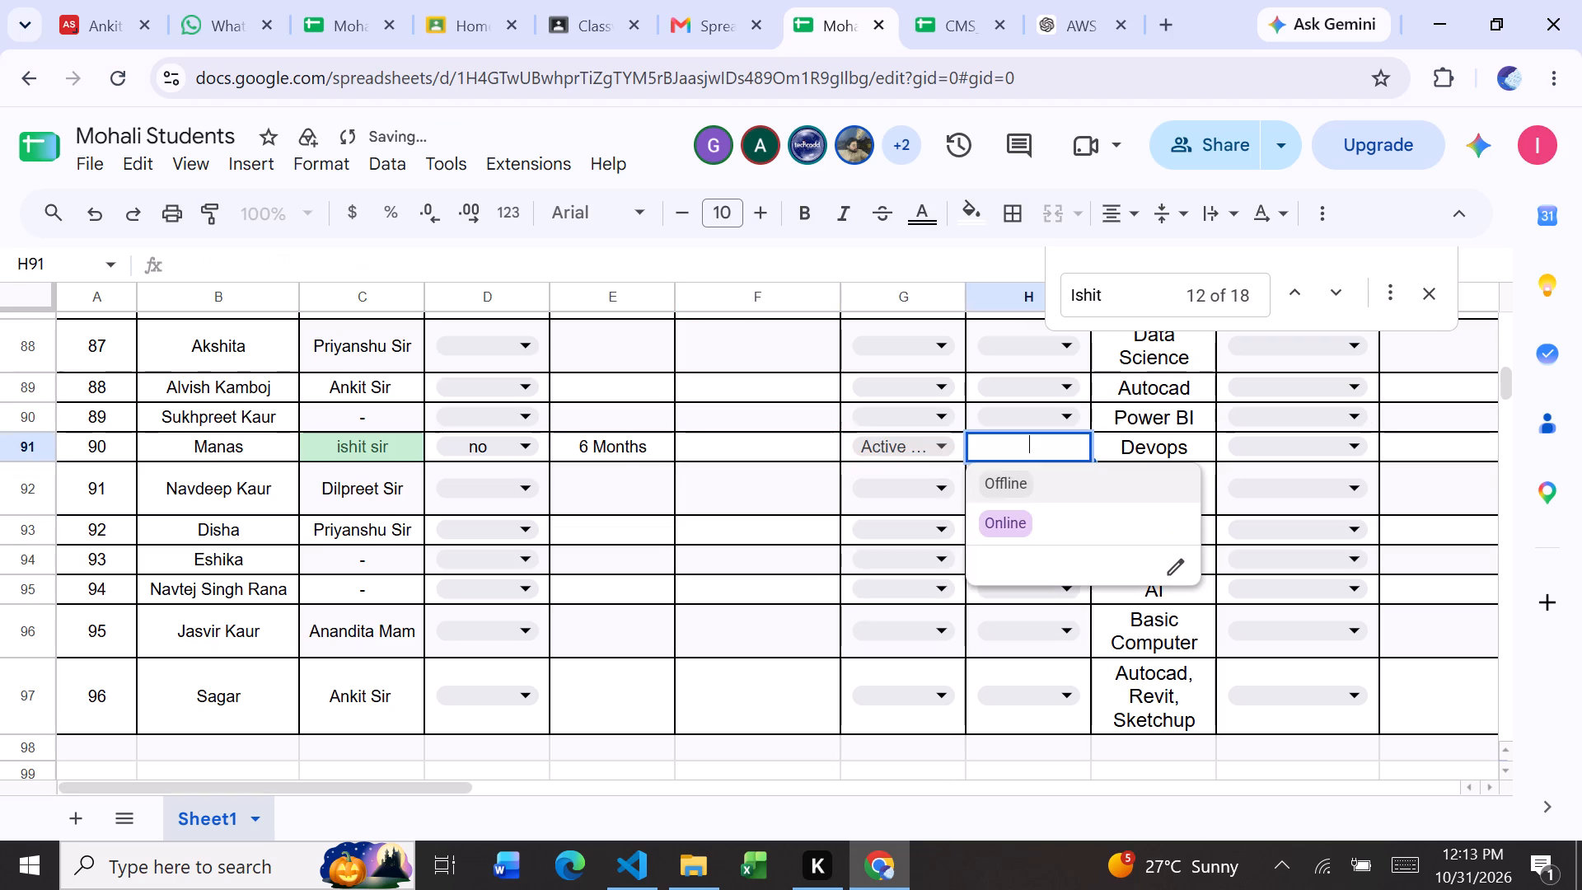
{"action": "left_click", "coordinate": [1007, 490]}
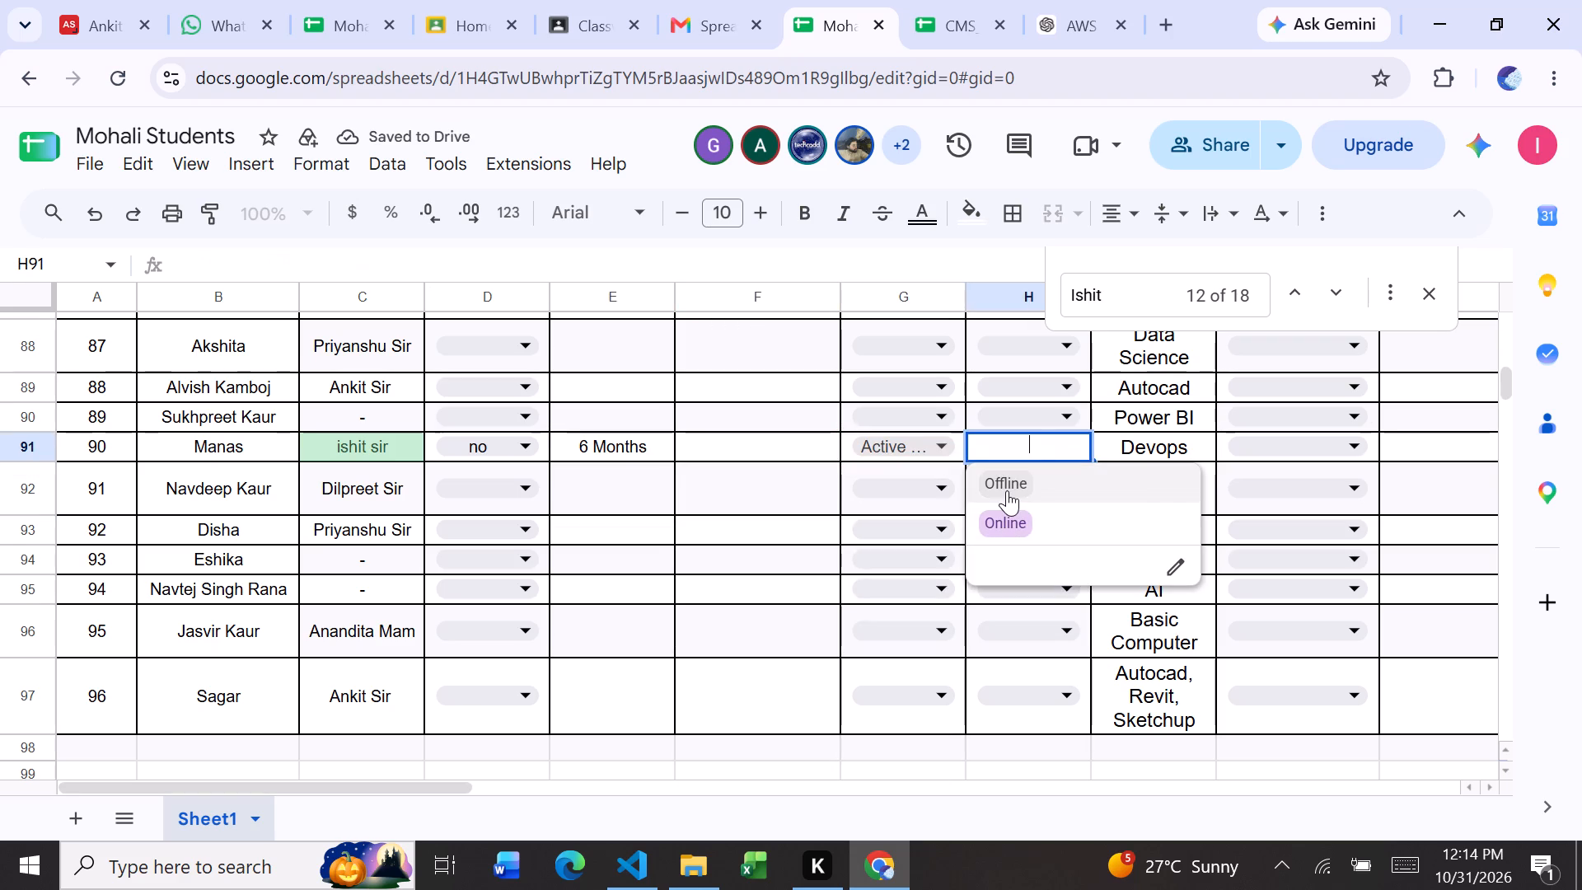
Set Class Shift to No for Ishit's Devops student in row 91.
{"action": "left_click_drag", "start_coordinate": [1251, 438], "coordinate": [1243, 520]}
{"action": "left_click", "coordinate": [1243, 520]}
Change the trainer name in row 4, for the Autocad student, to Anki.
{"action": "scroll", "coordinate": [917, 546], "scroll_direction": "down", "scroll_amount": 2}
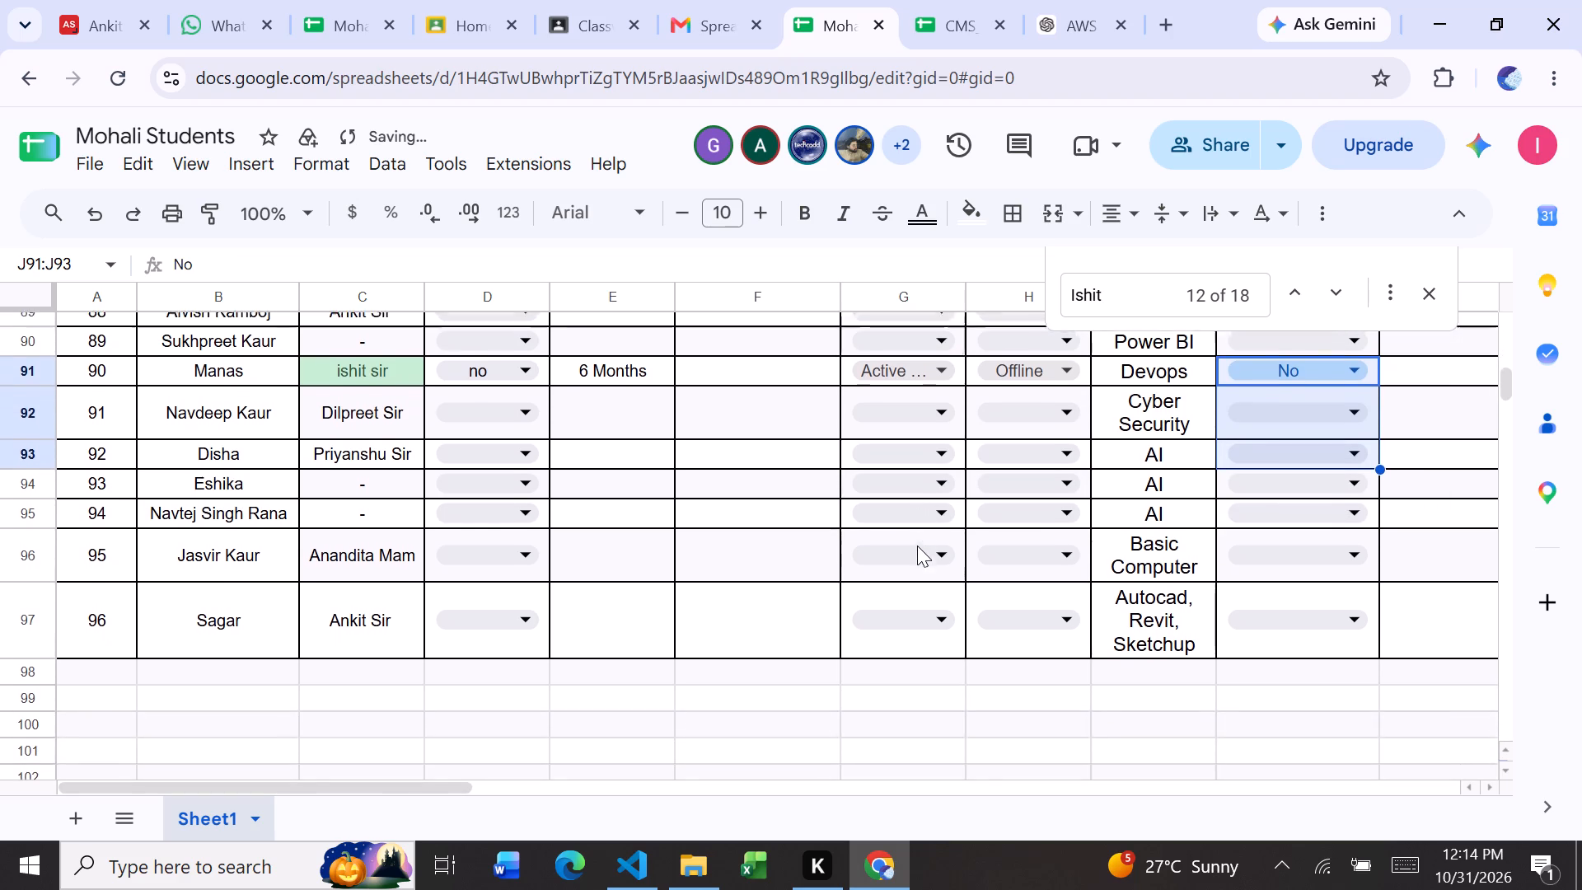
{"action": "scroll", "coordinate": [917, 546], "scroll_direction": "down", "scroll_amount": 1}
{"action": "scroll", "coordinate": [917, 546], "scroll_direction": "up", "scroll_amount": 4}
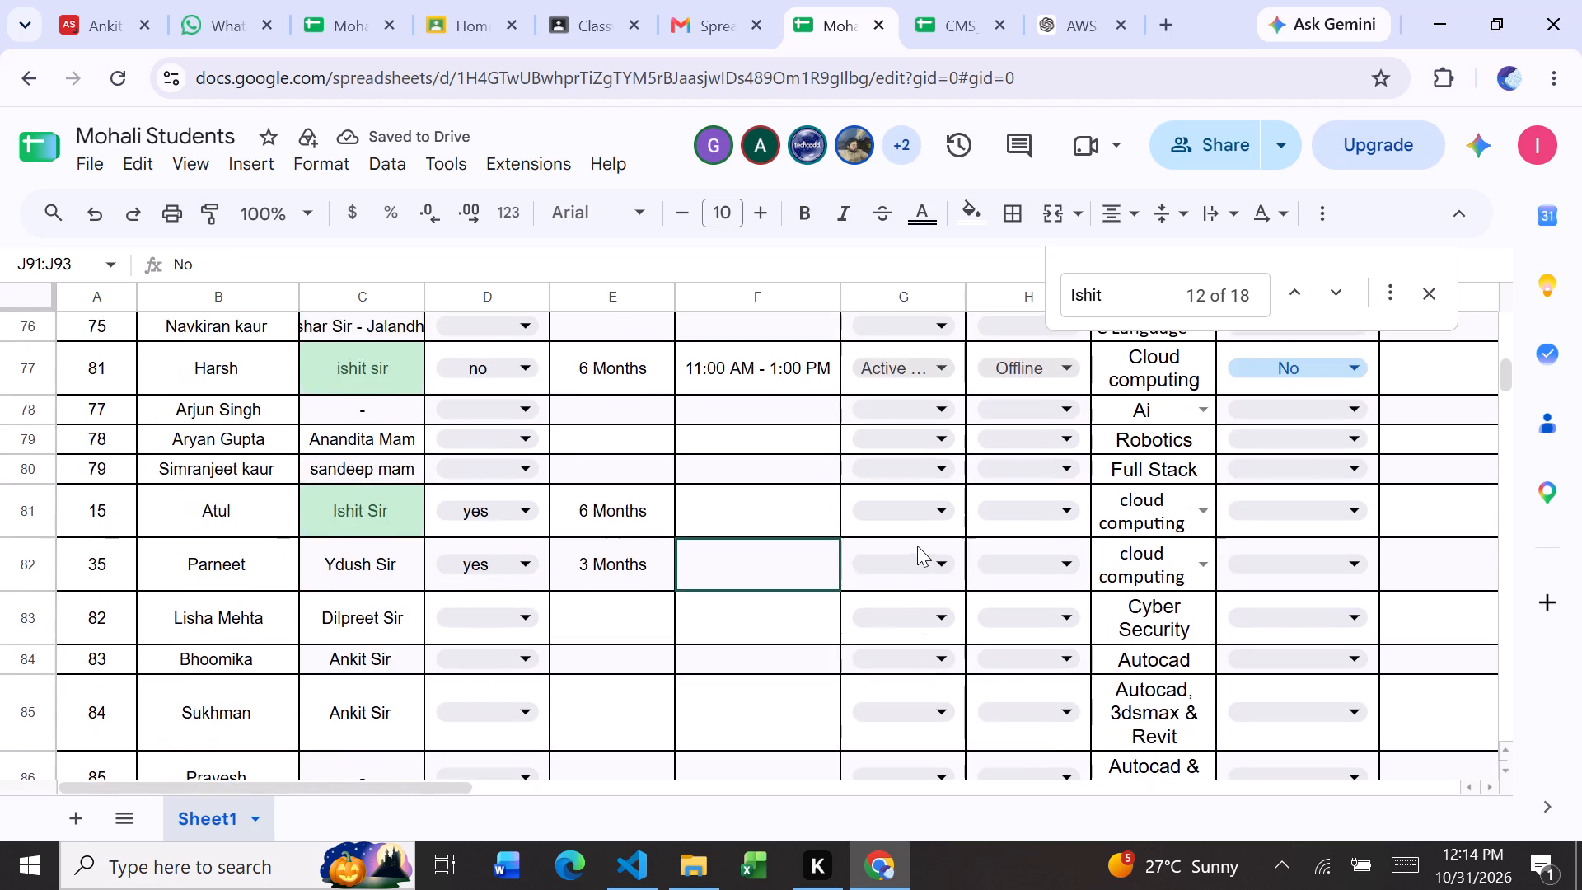
{"action": "scroll", "coordinate": [917, 546], "scroll_direction": "up", "scroll_amount": 2}
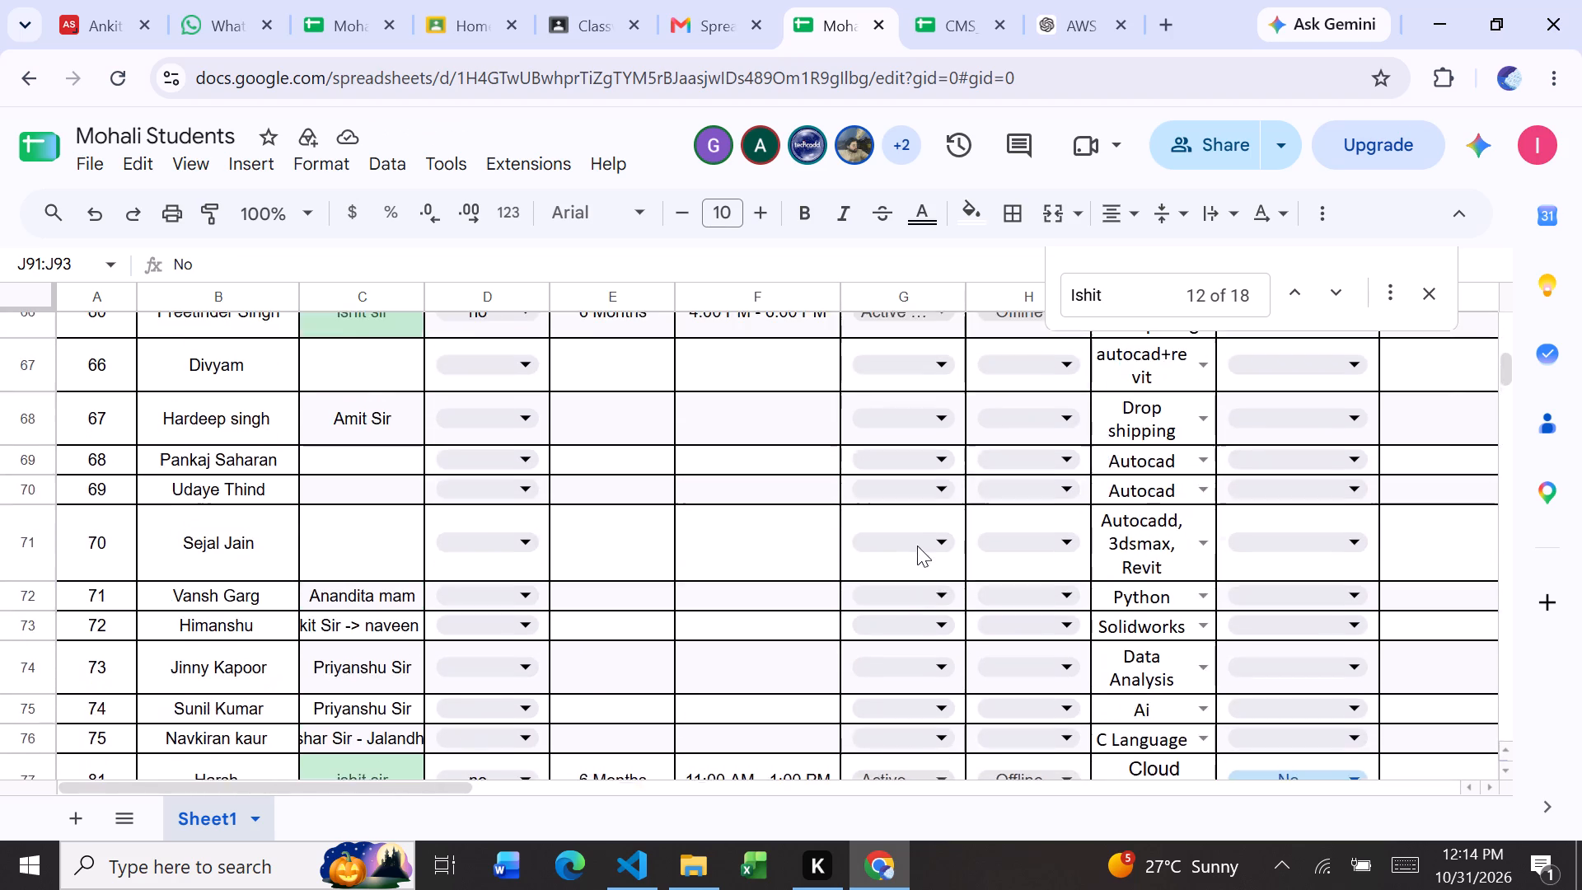
{"action": "scroll", "coordinate": [917, 546], "scroll_direction": "up", "scroll_amount": 7}
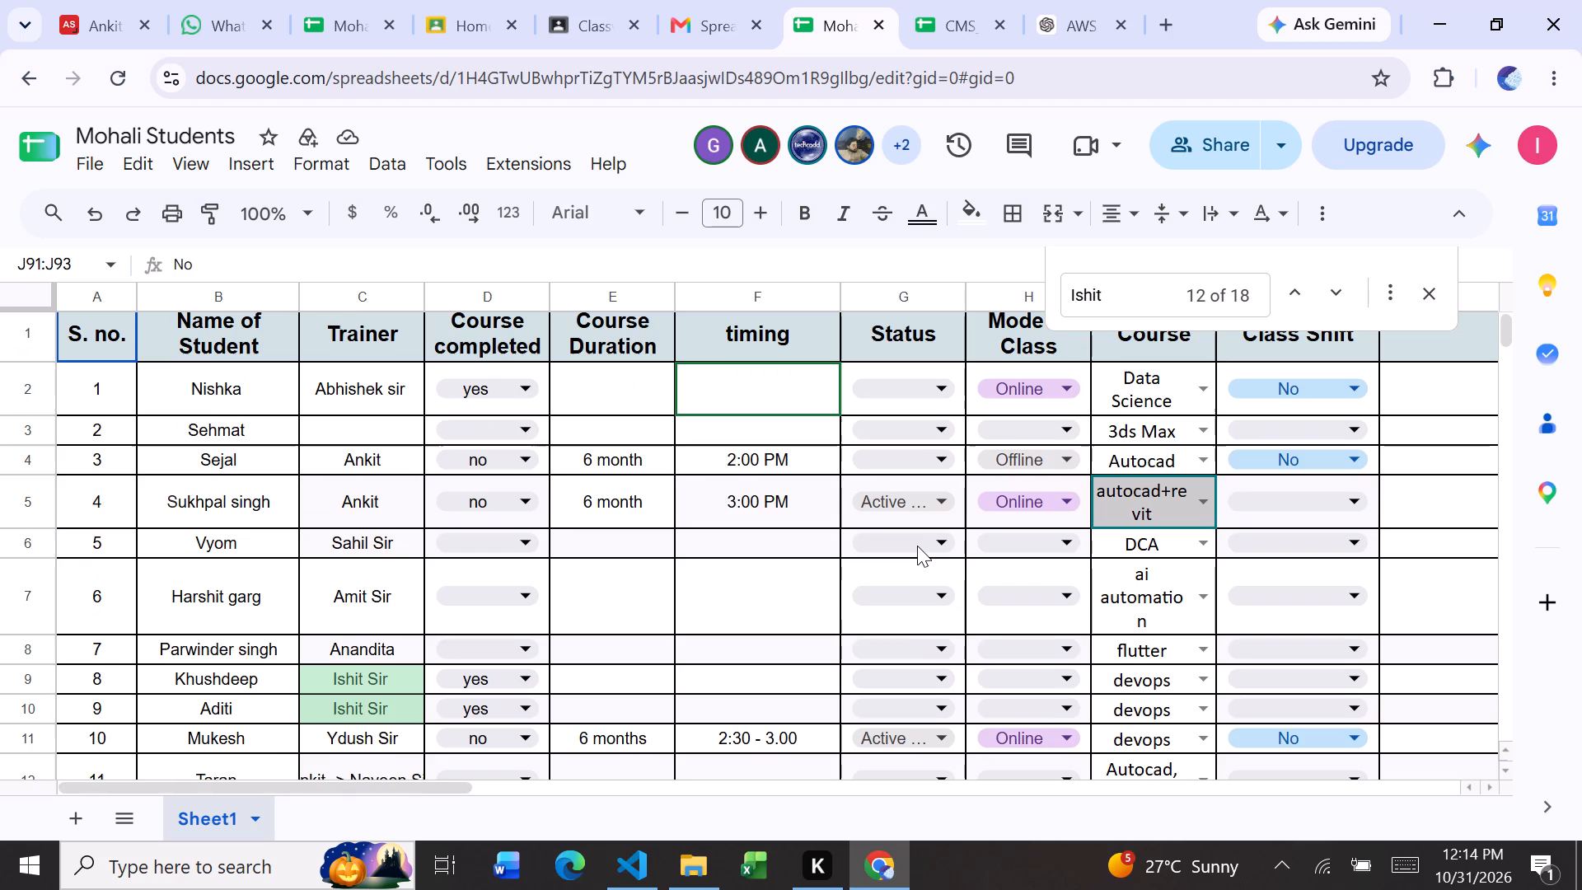
{"action": "scroll", "coordinate": [917, 546], "scroll_direction": "up", "scroll_amount": 1}
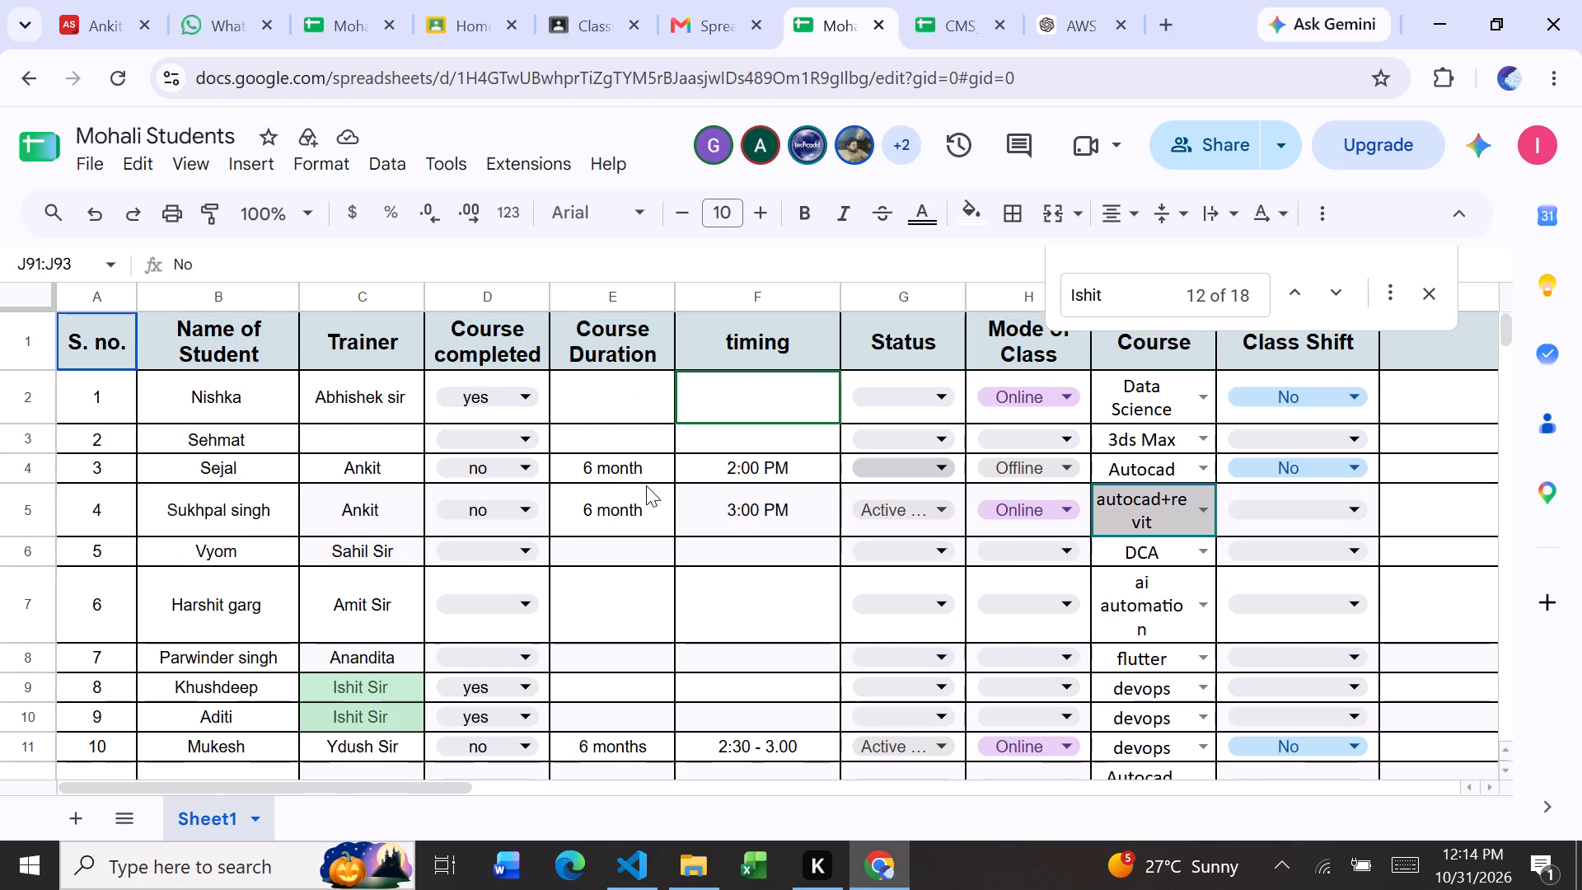
{"action": "left_click", "coordinate": [395, 461]}
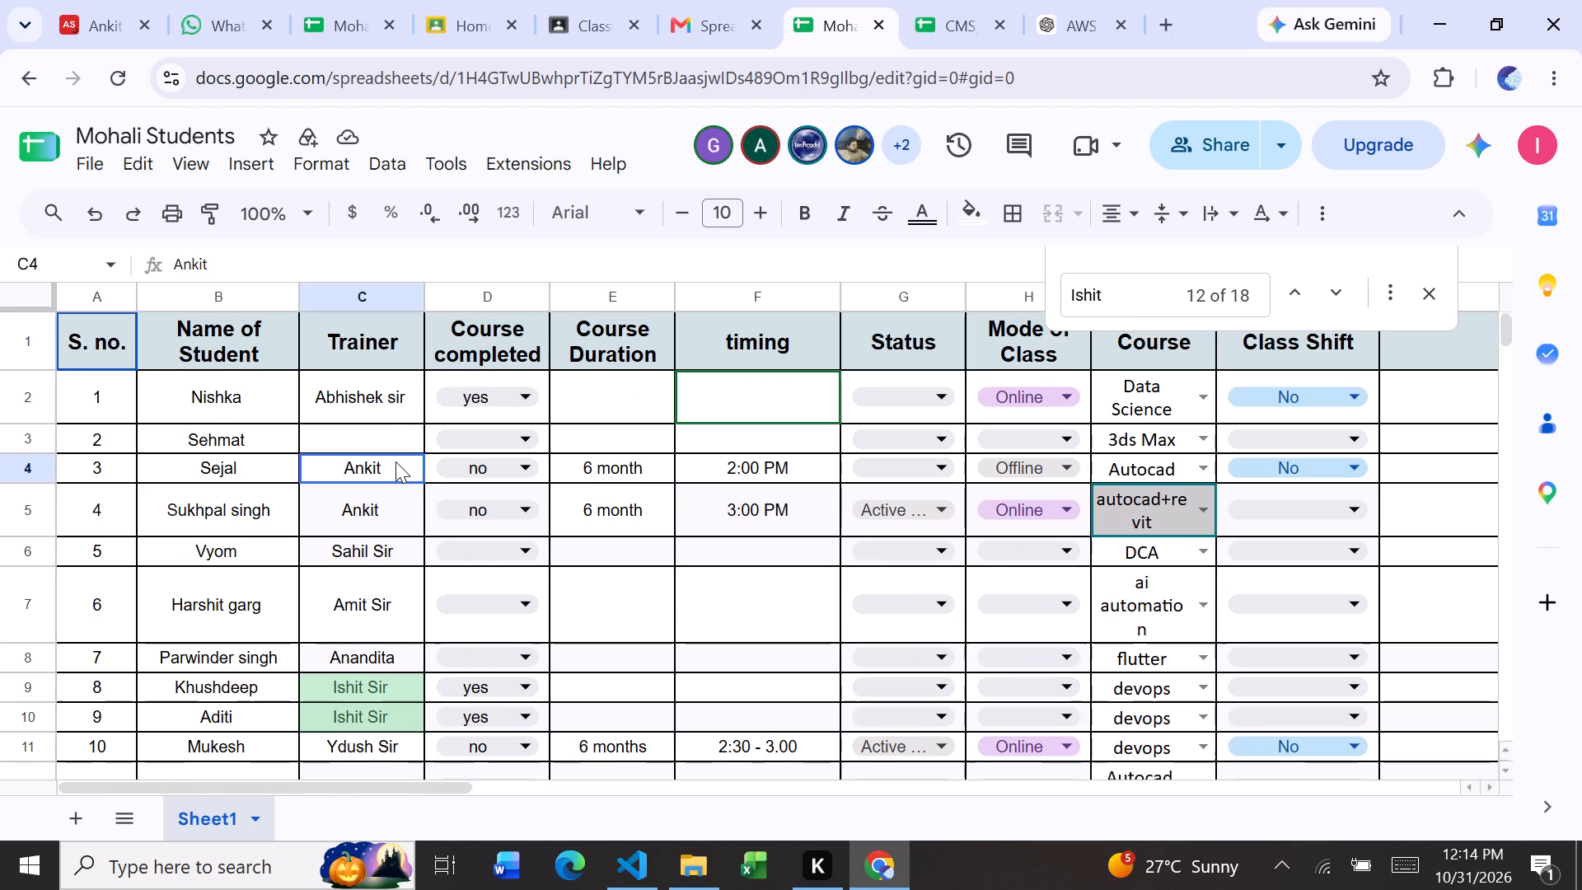
{"action": "left_click", "coordinate": [281, 264]}
{"action": "key", "text": "BackSpace"}
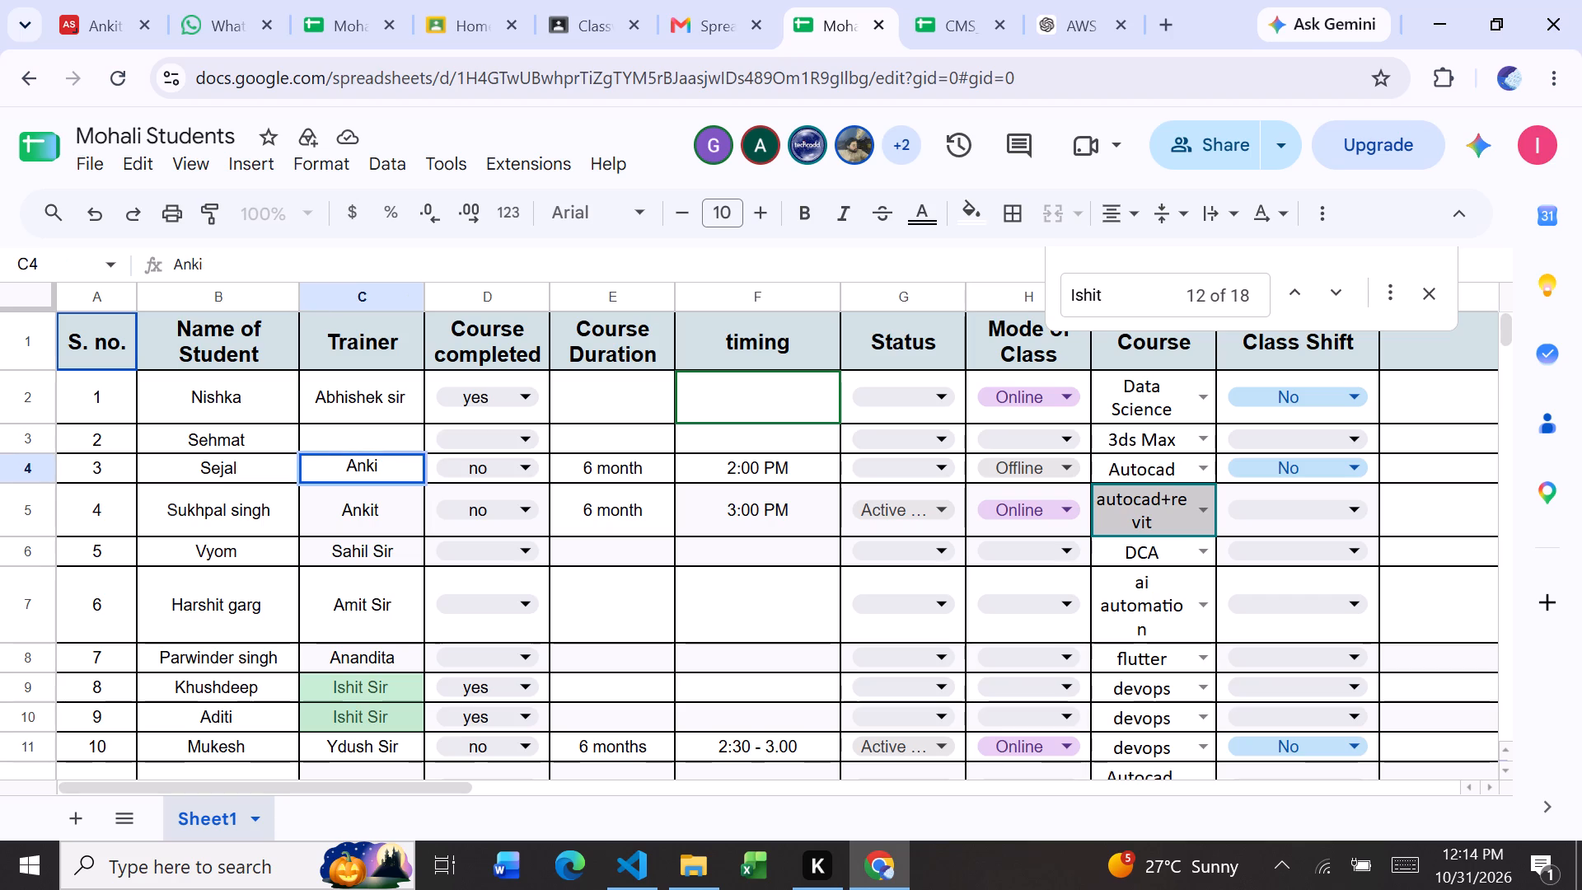
{"action": "key", "text": "Return"}
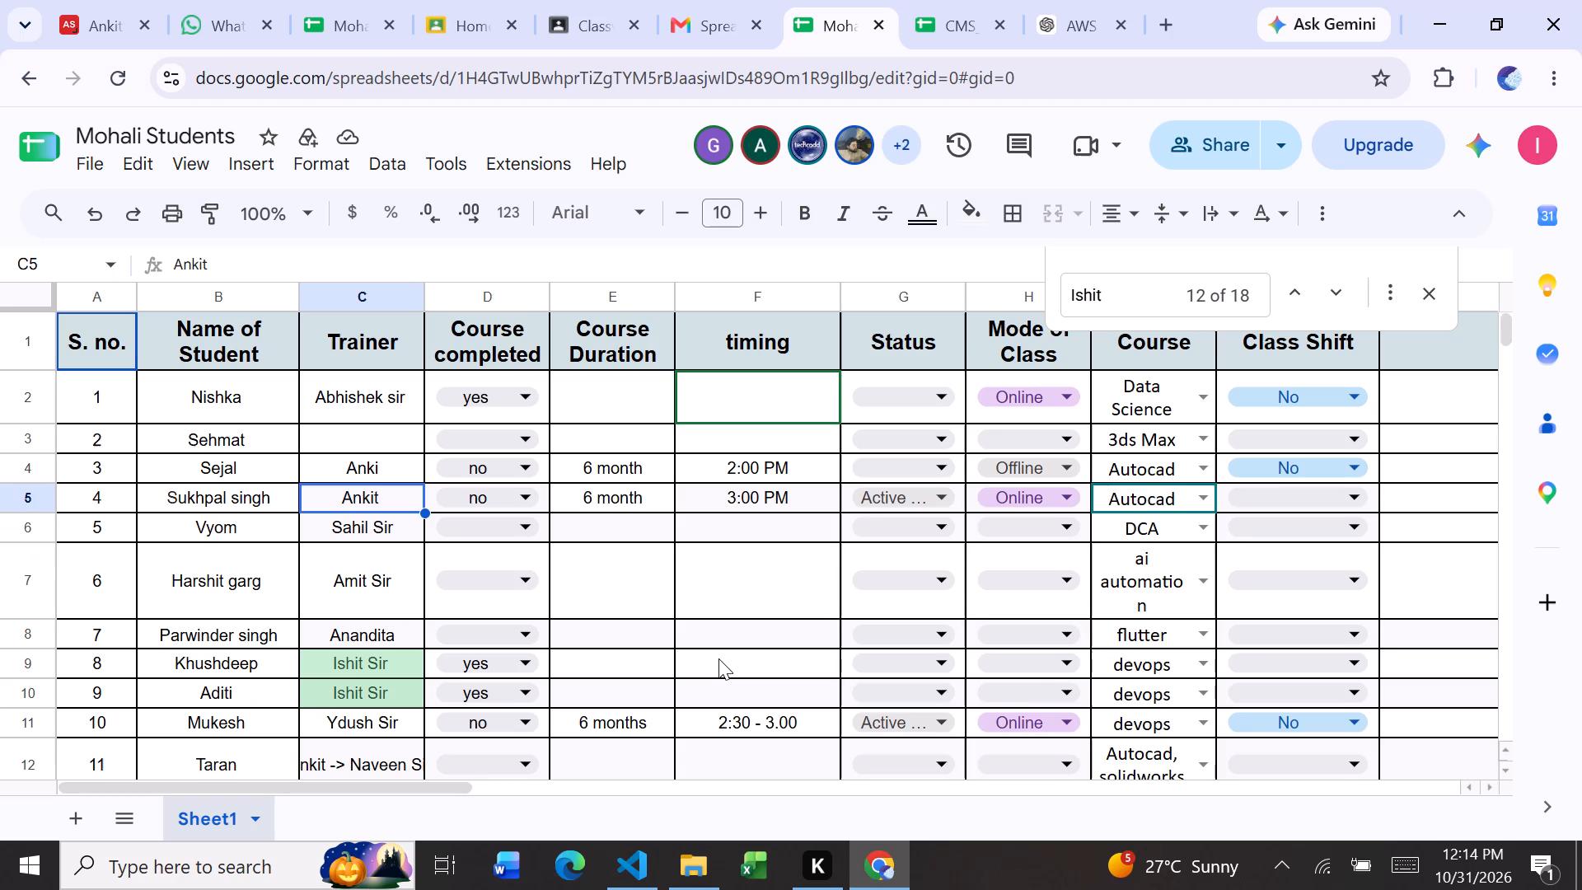
Review the trainer, timing, status, mode, course and class shift entries in the student rows from the top of the sheet to row 33.
{"action": "scroll", "coordinate": [718, 658], "scroll_direction": "down", "scroll_amount": 1}
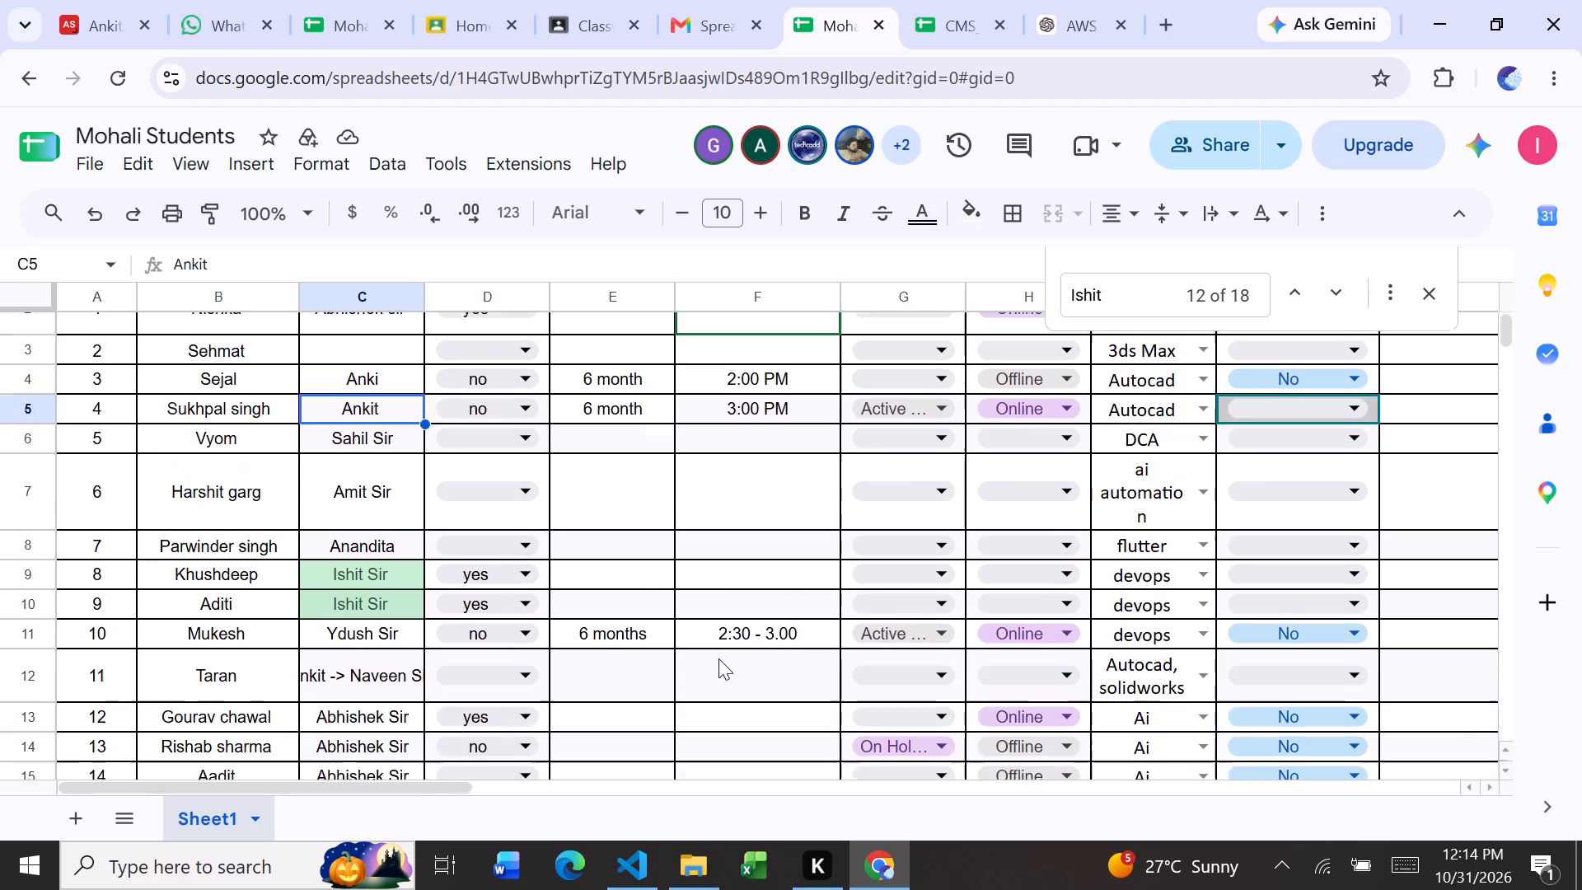
{"action": "scroll", "coordinate": [718, 658], "scroll_direction": "down", "scroll_amount": 2}
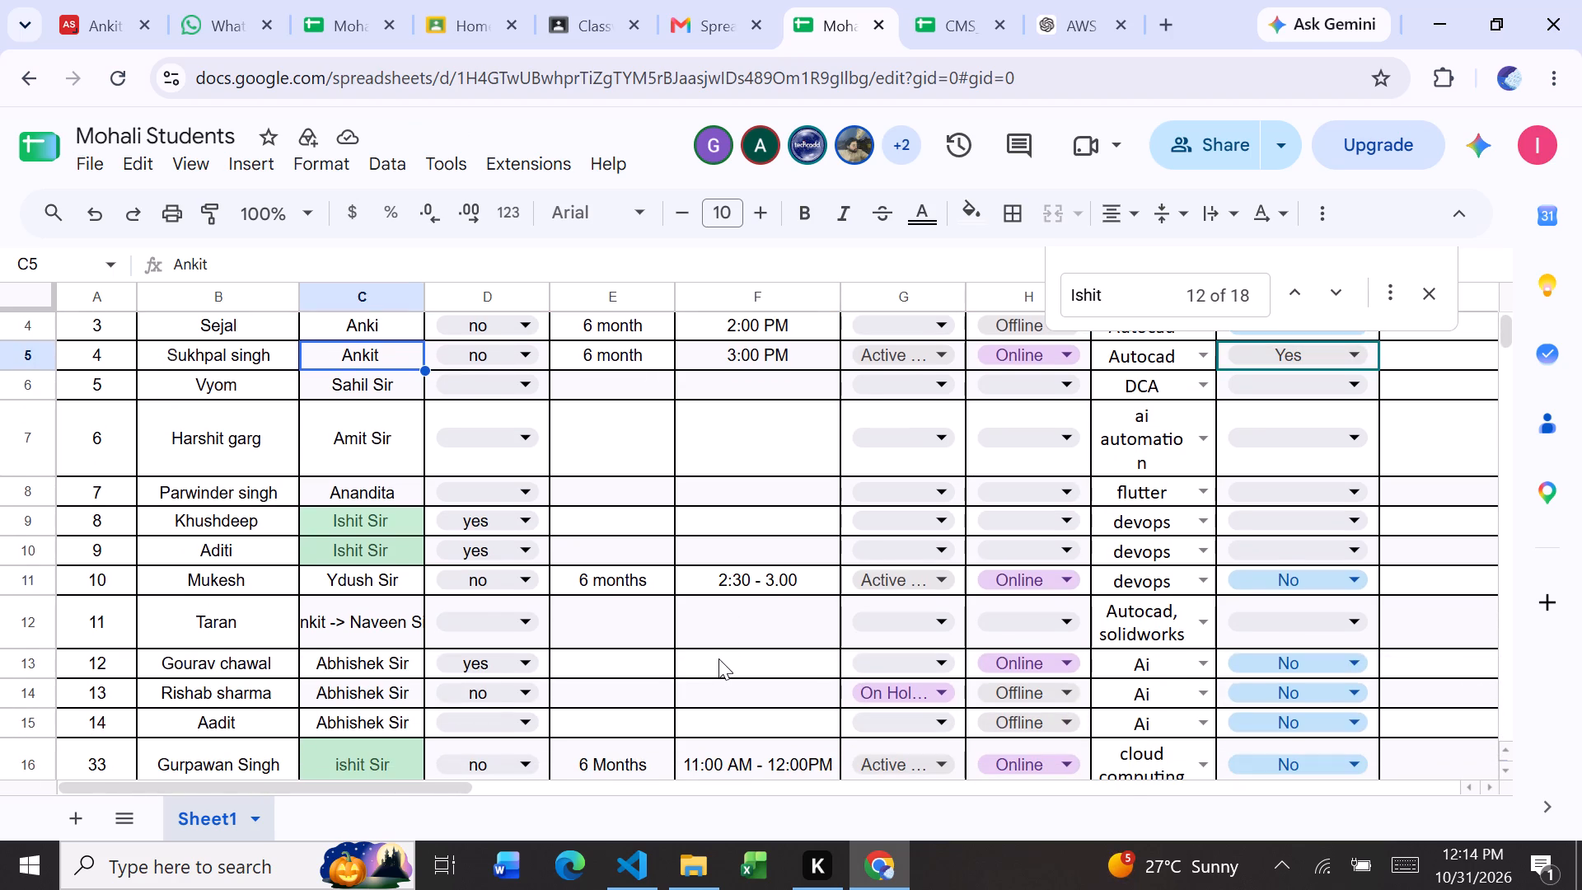
{"action": "scroll", "coordinate": [711, 655], "scroll_direction": "down", "scroll_amount": 3}
{"action": "scroll", "coordinate": [711, 655], "scroll_direction": "up", "scroll_amount": 2}
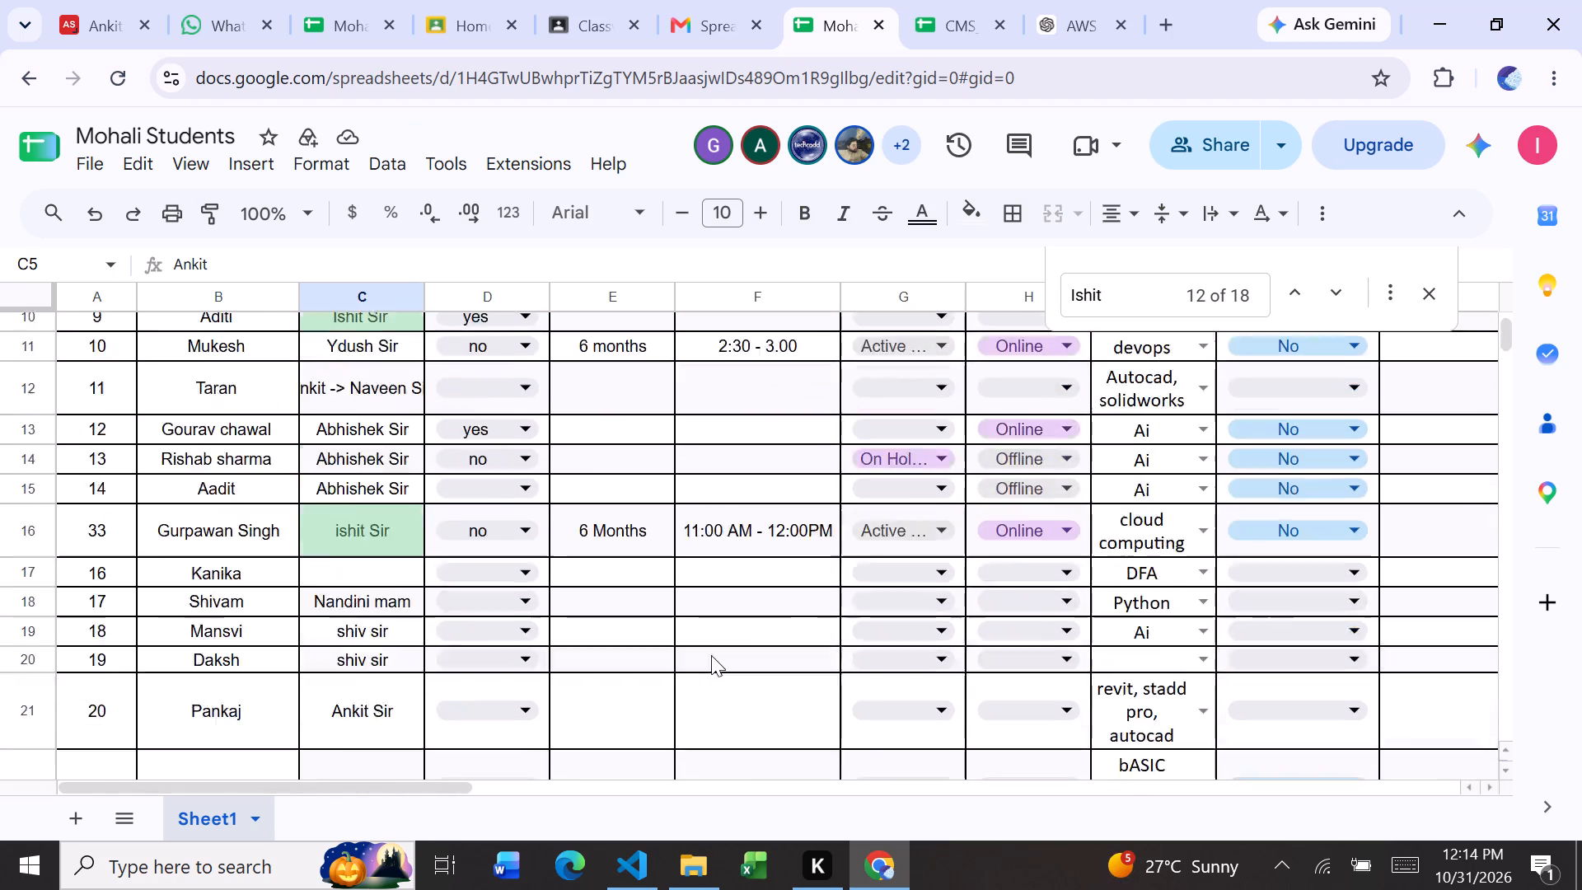
{"action": "scroll", "coordinate": [711, 655], "scroll_direction": "left", "scroll_amount": 3}
{"action": "scroll", "coordinate": [711, 655], "scroll_direction": "up", "scroll_amount": 2}
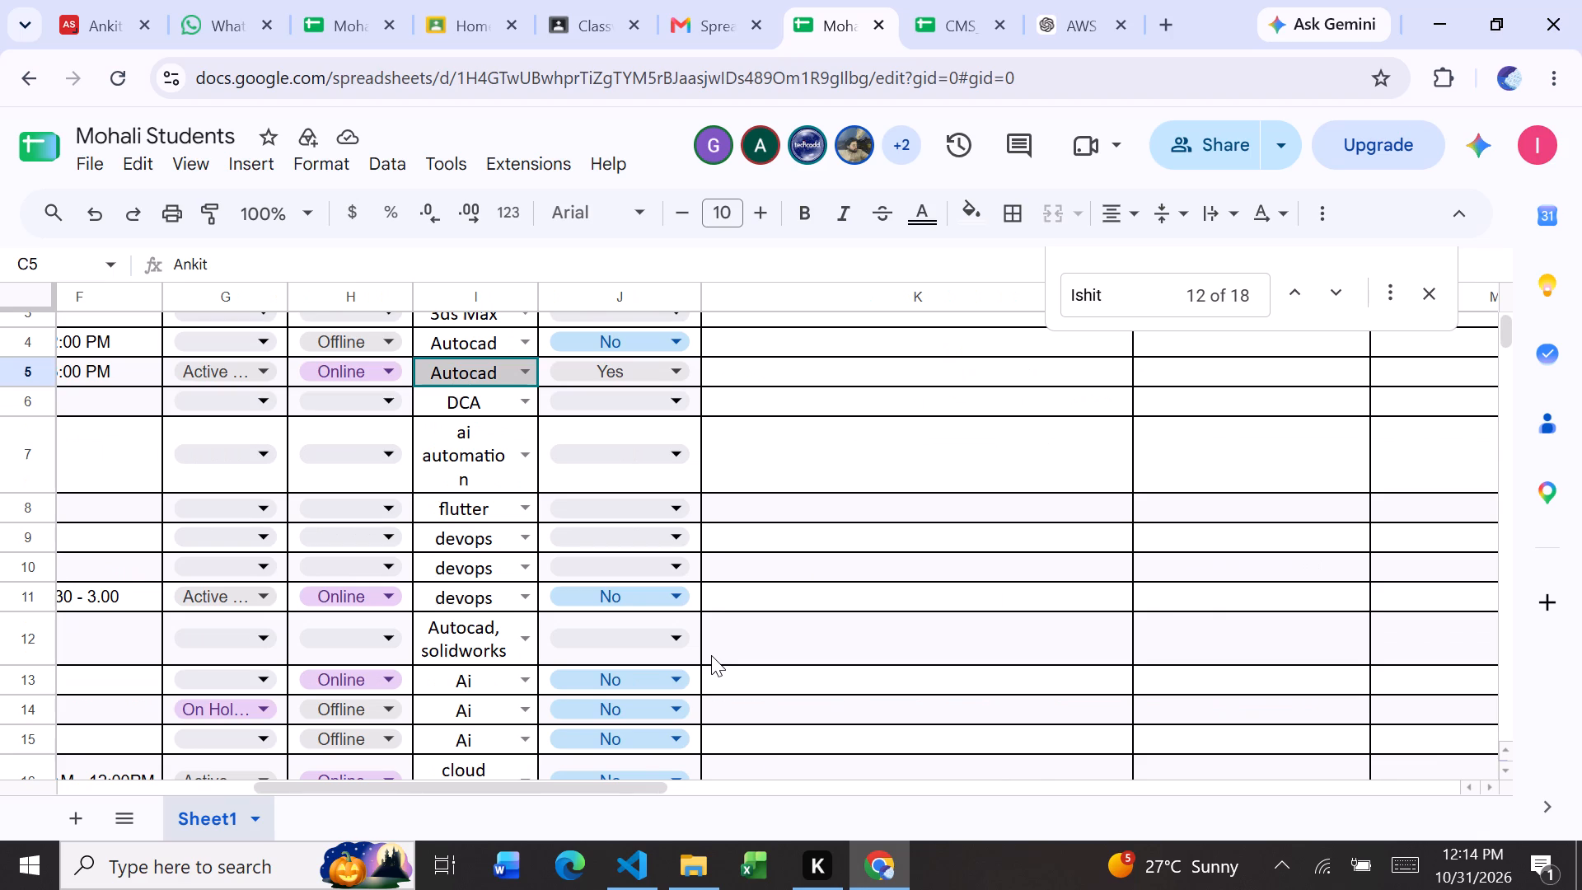
{"action": "scroll", "coordinate": [711, 655], "scroll_direction": "left", "scroll_amount": 4}
{"action": "scroll", "coordinate": [711, 655], "scroll_direction": "right", "scroll_amount": 6}
{"action": "scroll", "coordinate": [711, 655], "scroll_direction": "down", "scroll_amount": 2}
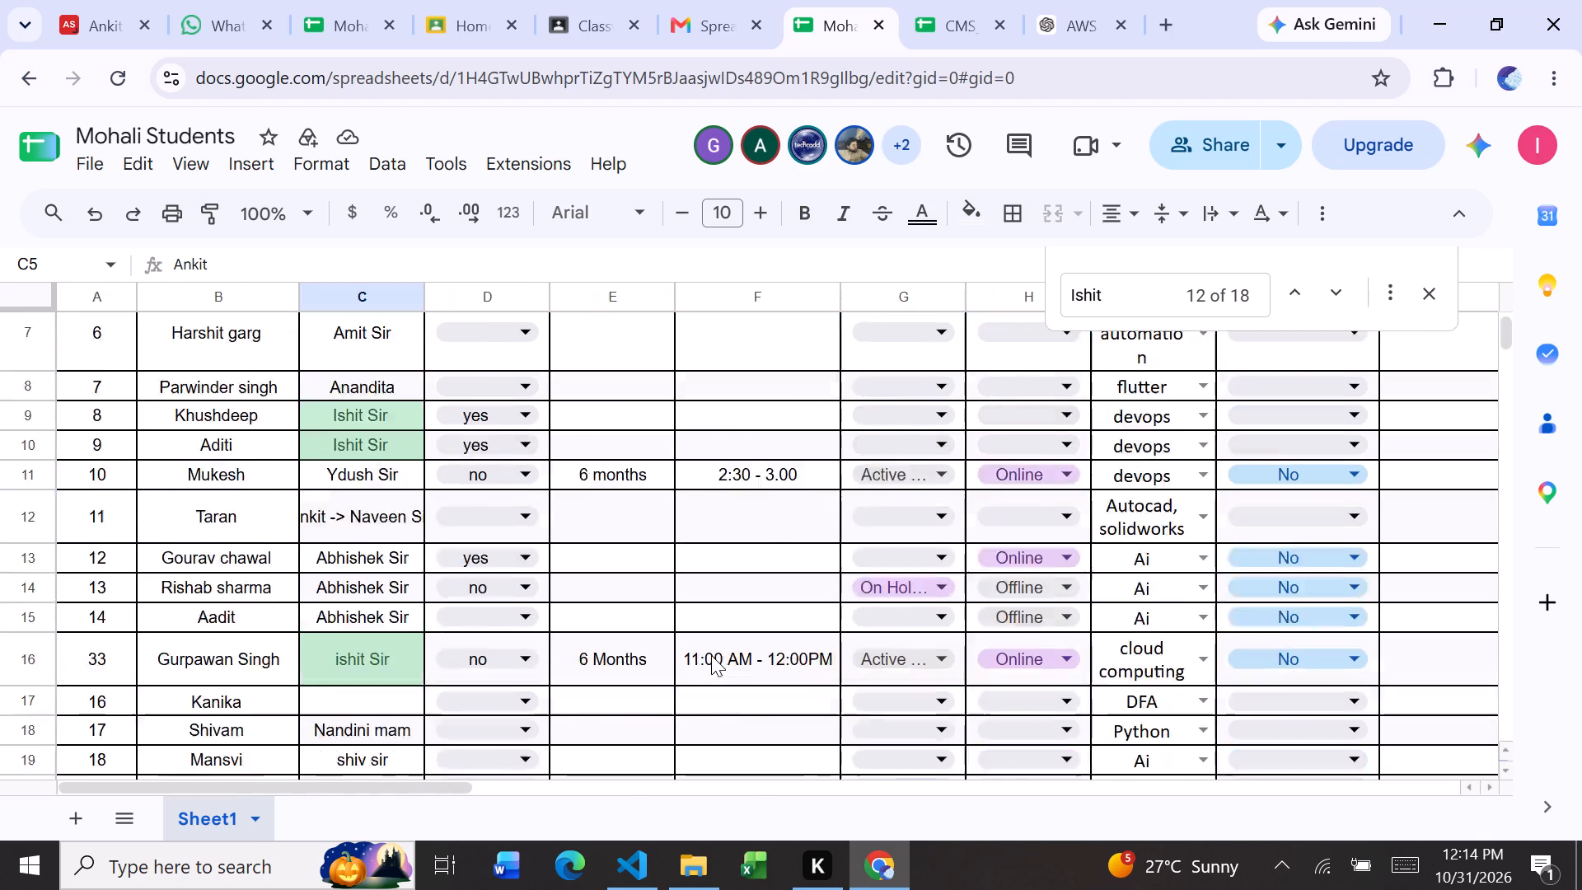
{"action": "scroll", "coordinate": [711, 655], "scroll_direction": "down", "scroll_amount": 1}
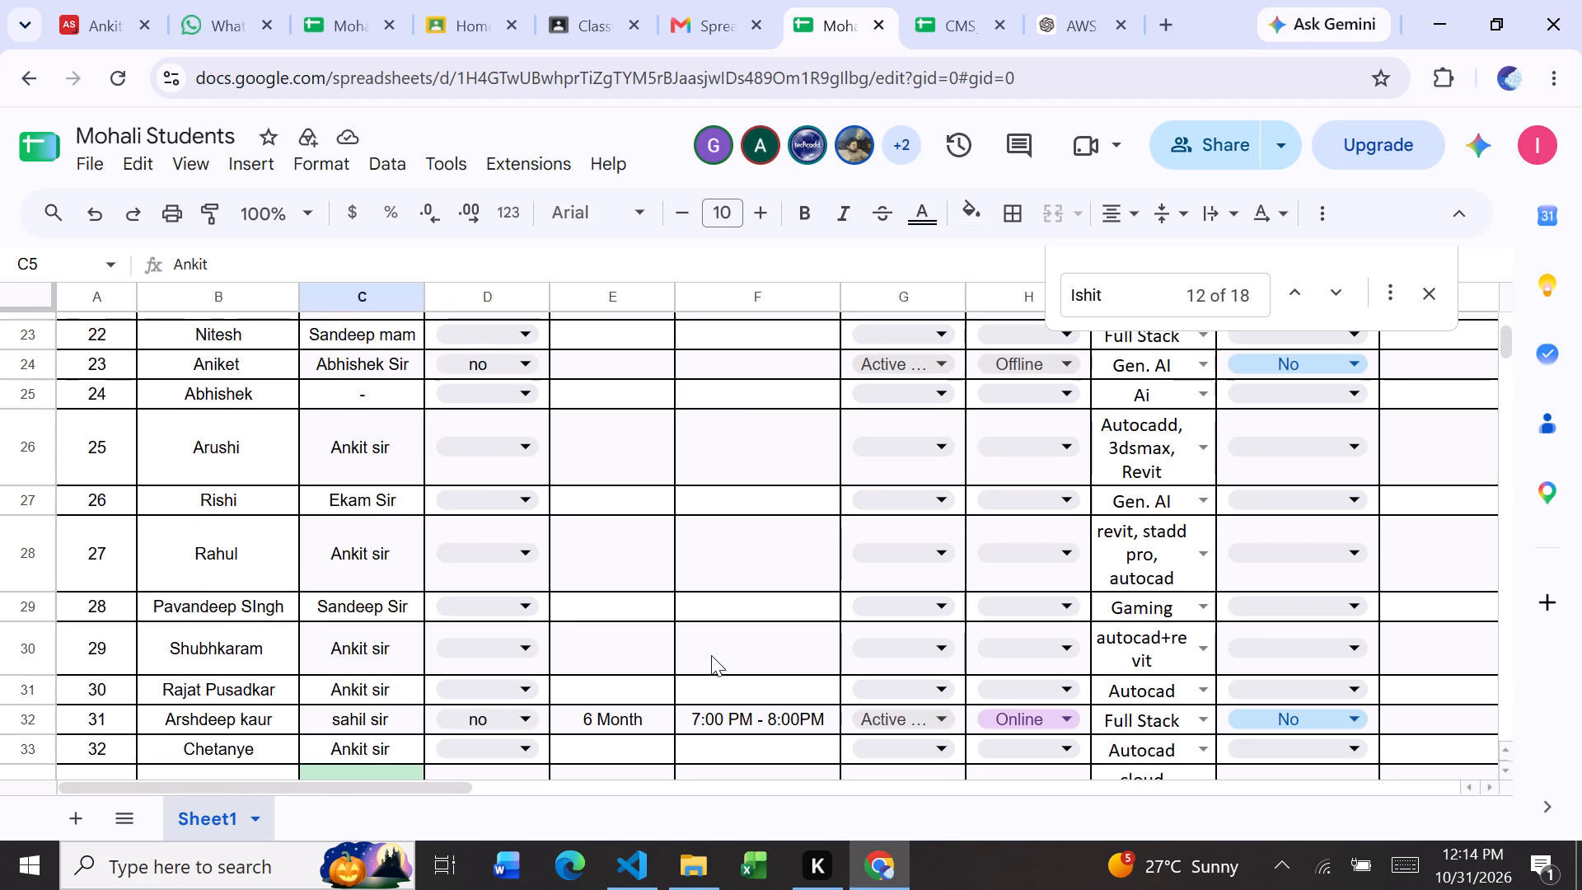
{"action": "scroll", "coordinate": [711, 655], "scroll_direction": "up", "scroll_amount": 4}
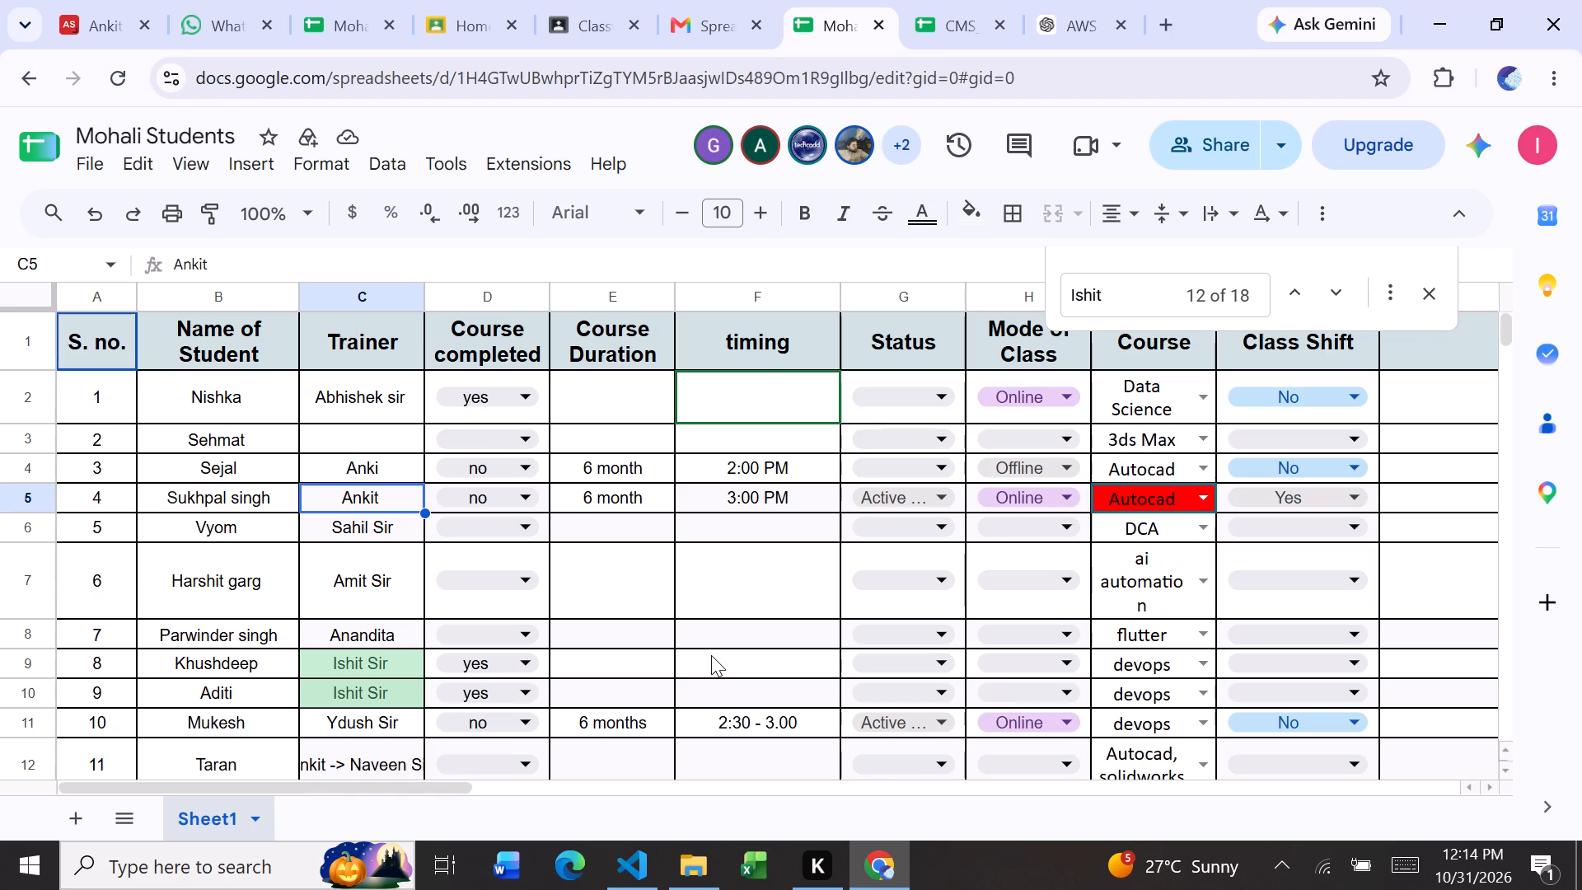
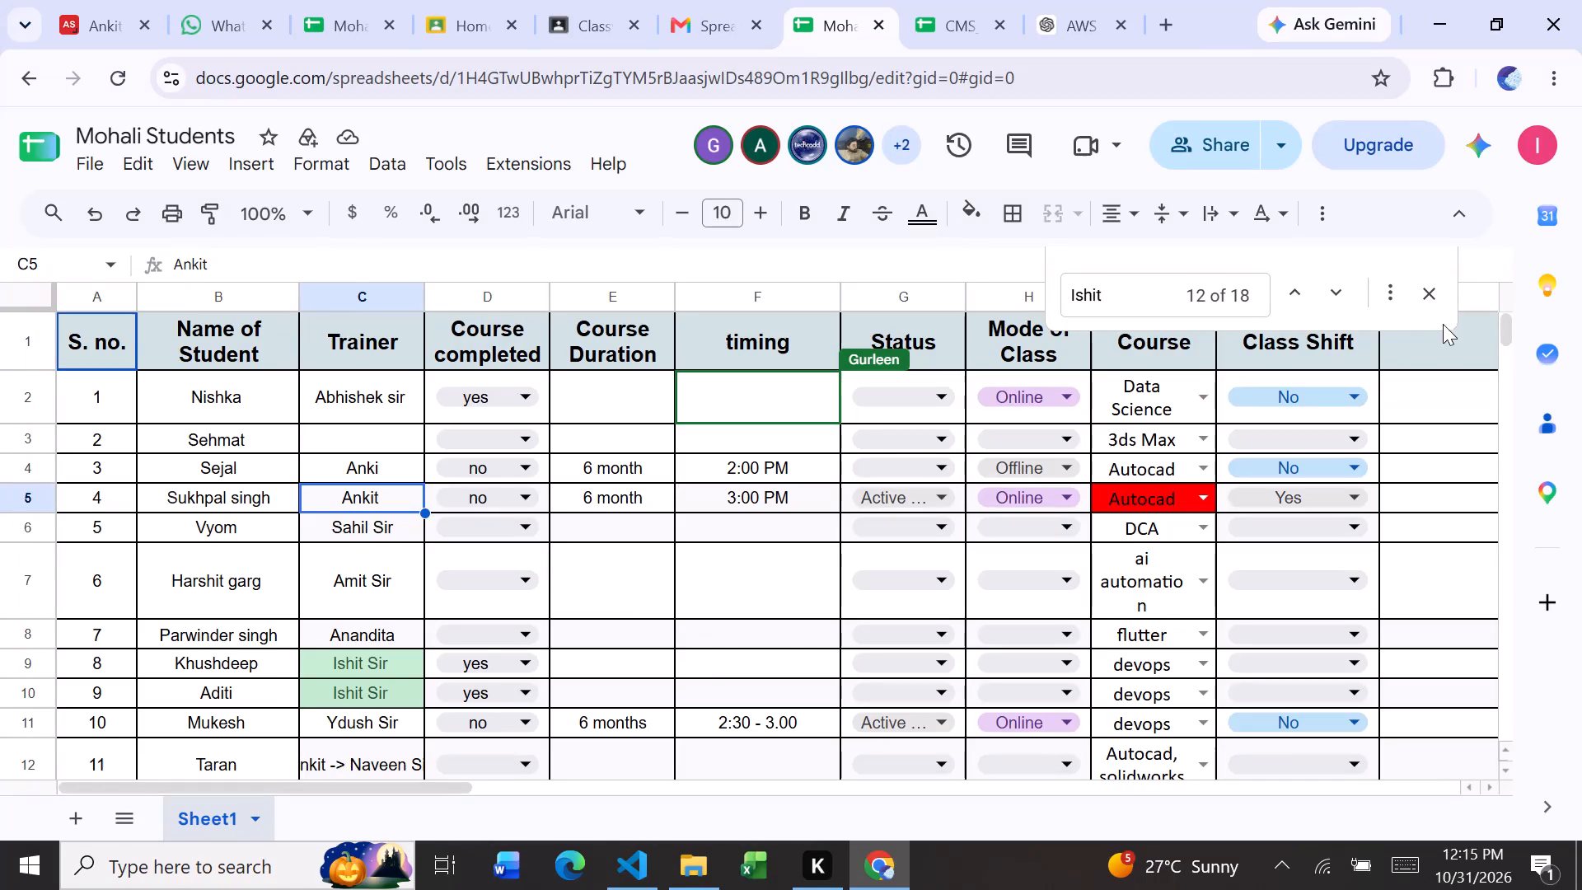
Close the search for Ishit and return to the student rows near the top of the sheet.
{"action": "left_click", "coordinate": [1430, 304]}
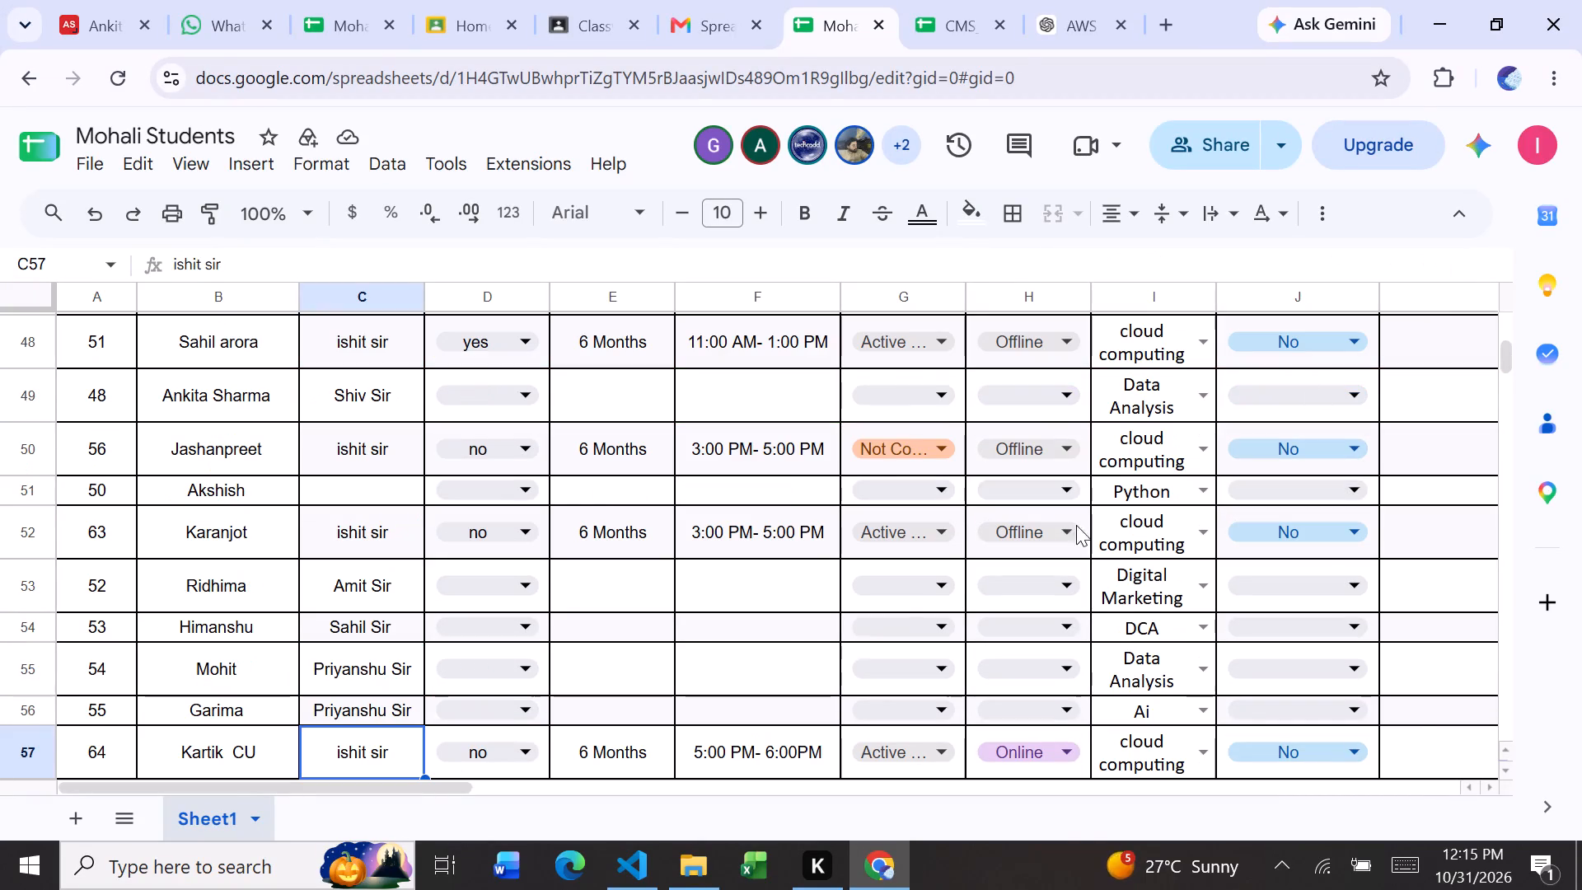
{"action": "scroll", "coordinate": [859, 625], "scroll_direction": "up", "scroll_amount": 8}
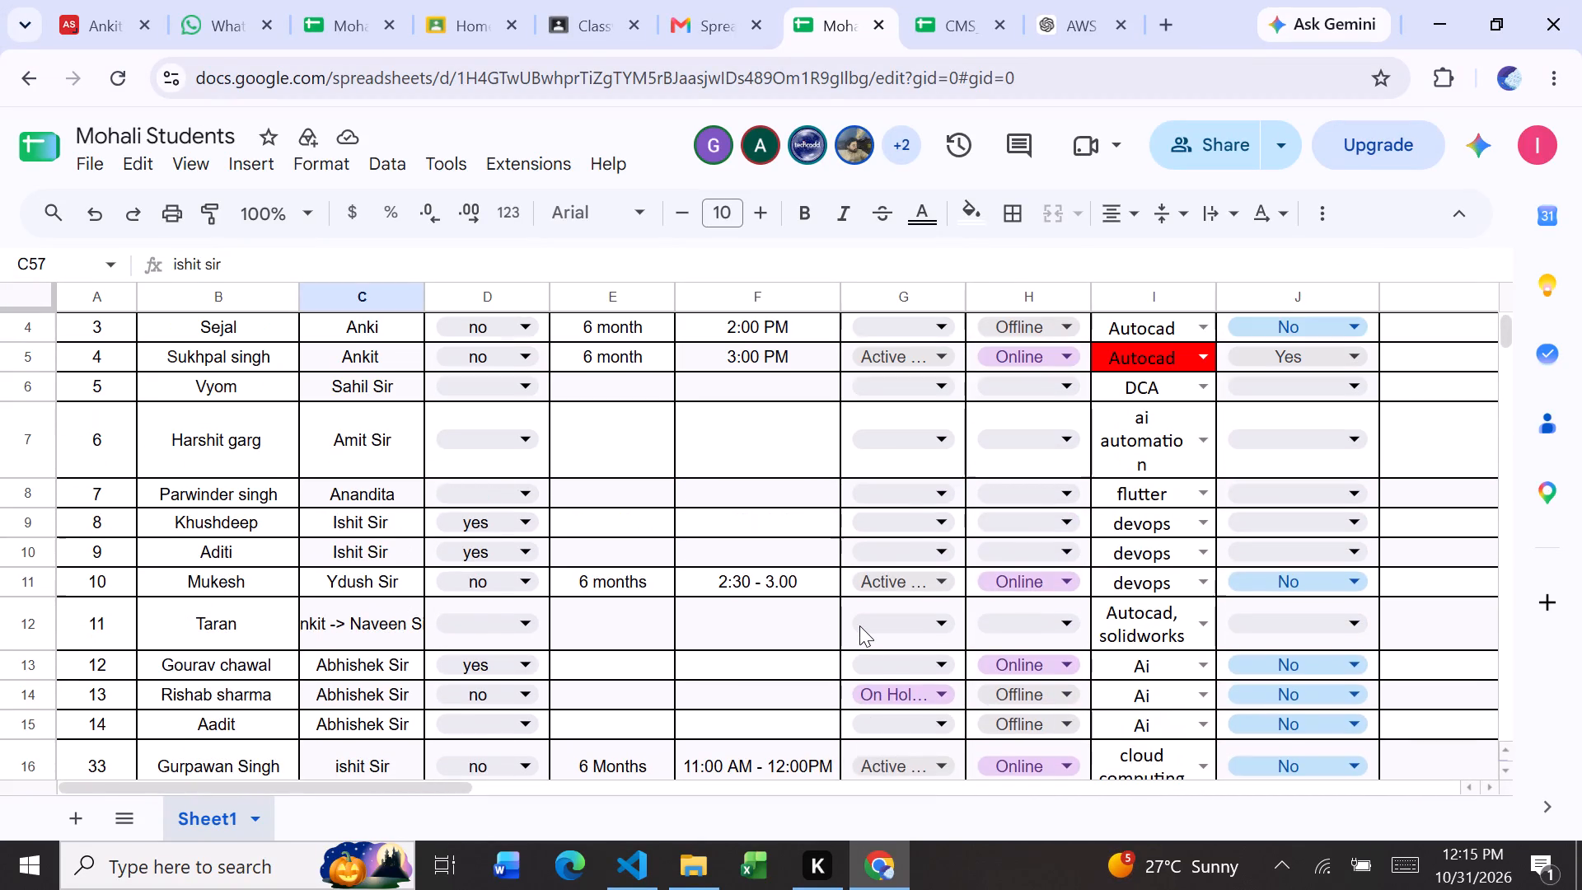